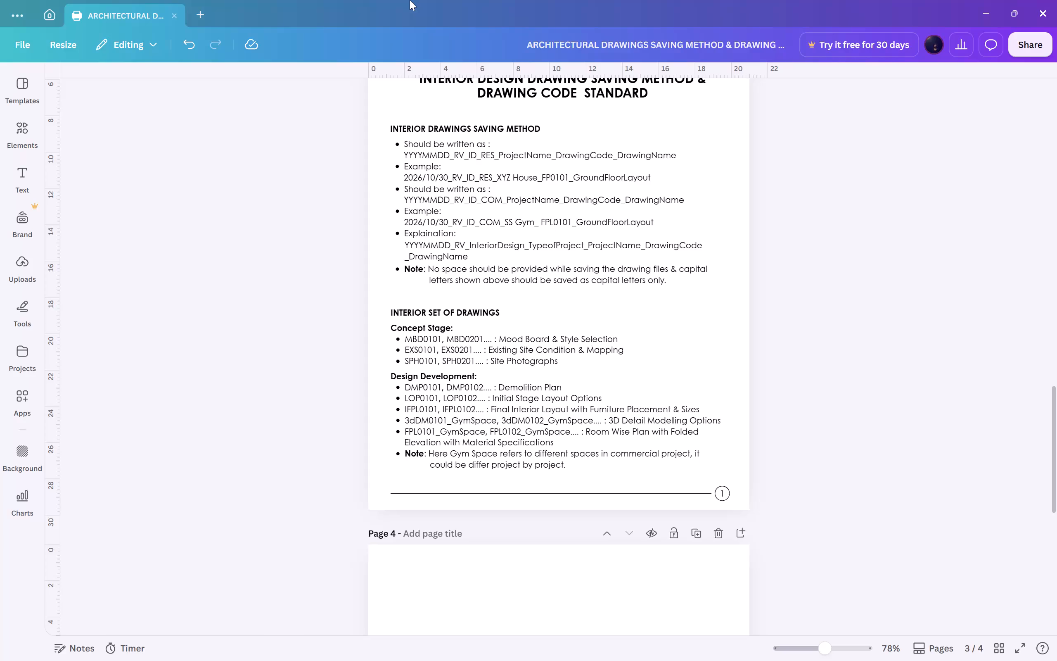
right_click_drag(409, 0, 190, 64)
Switch to the Brave browser and look through the suggested videos below the YouTube music video.
left_click(980, 12)
left_click(429, 654)
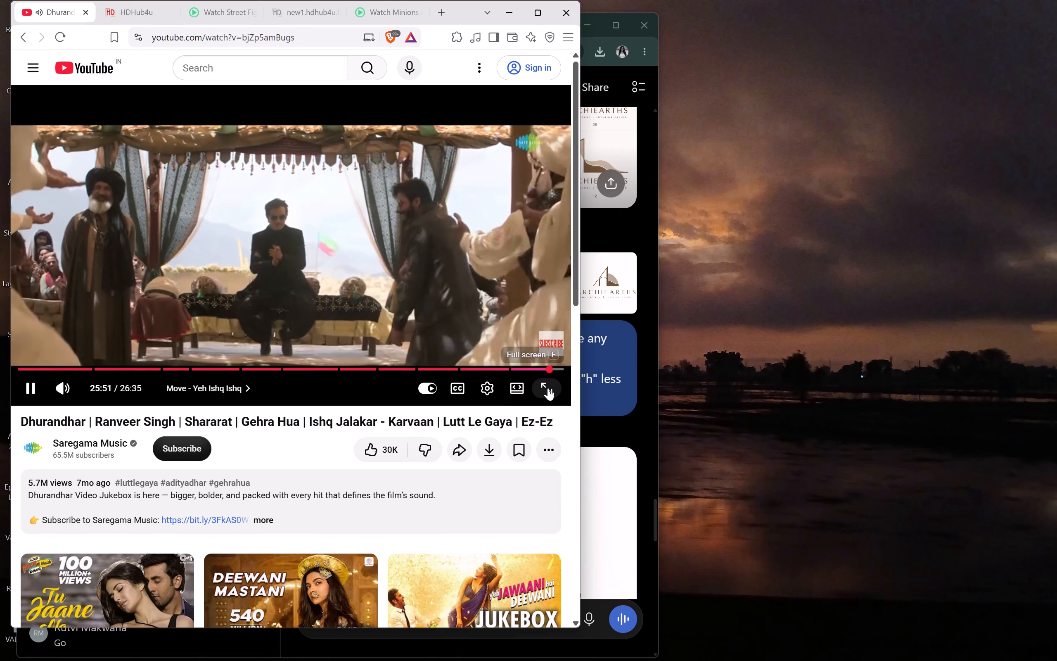
scroll(334, 453, "down", 1)
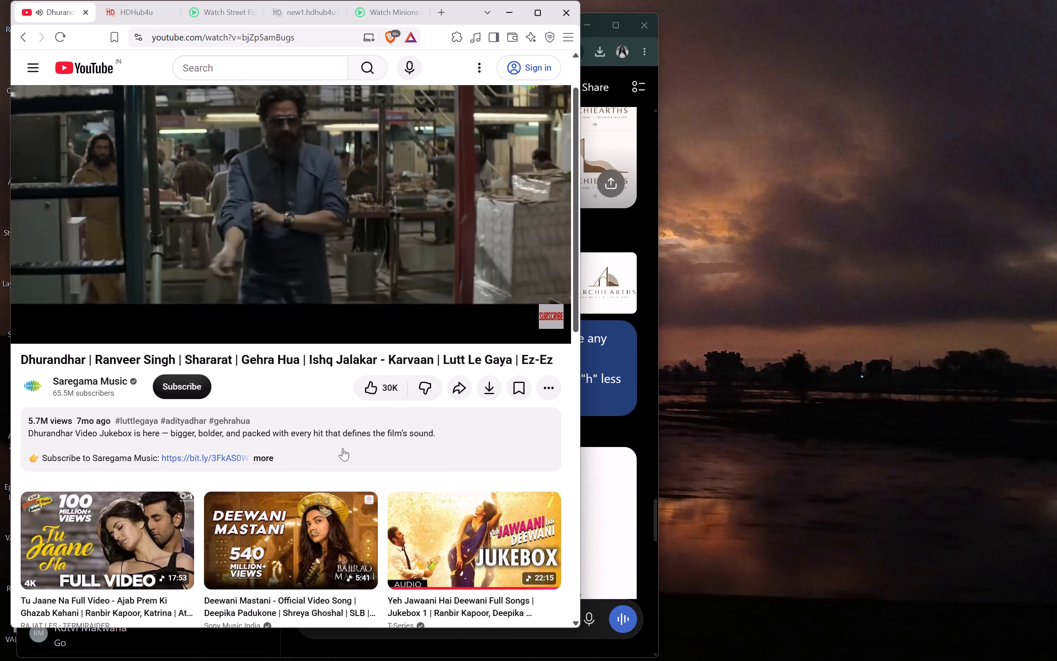
scroll(412, 229, "up", 1)
left_click(412, 229)
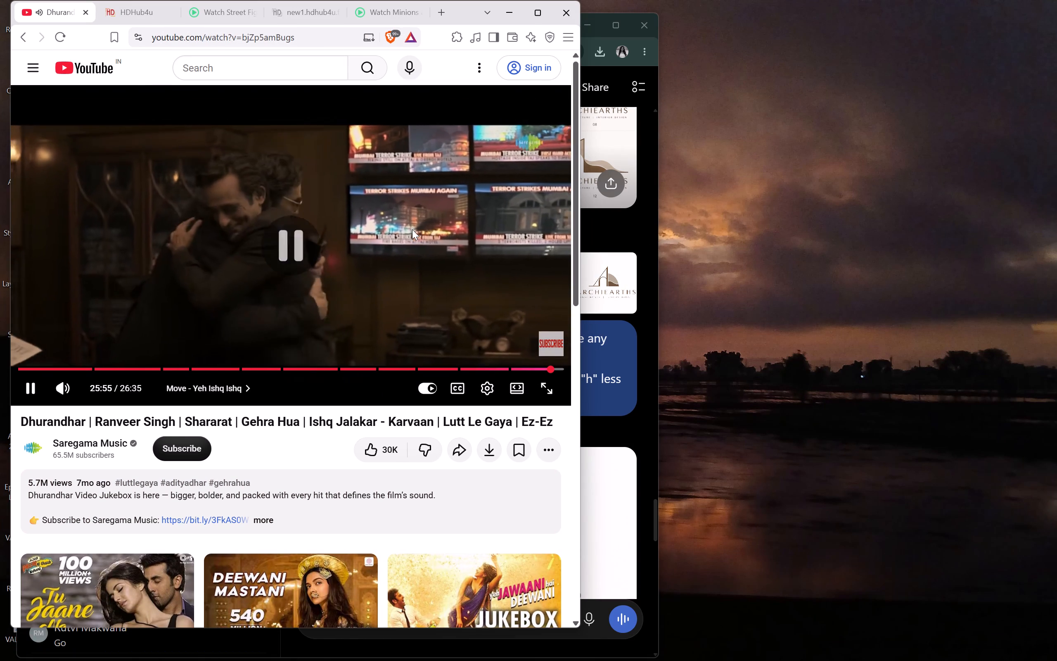
left_click(412, 229)
double_click(619, 315)
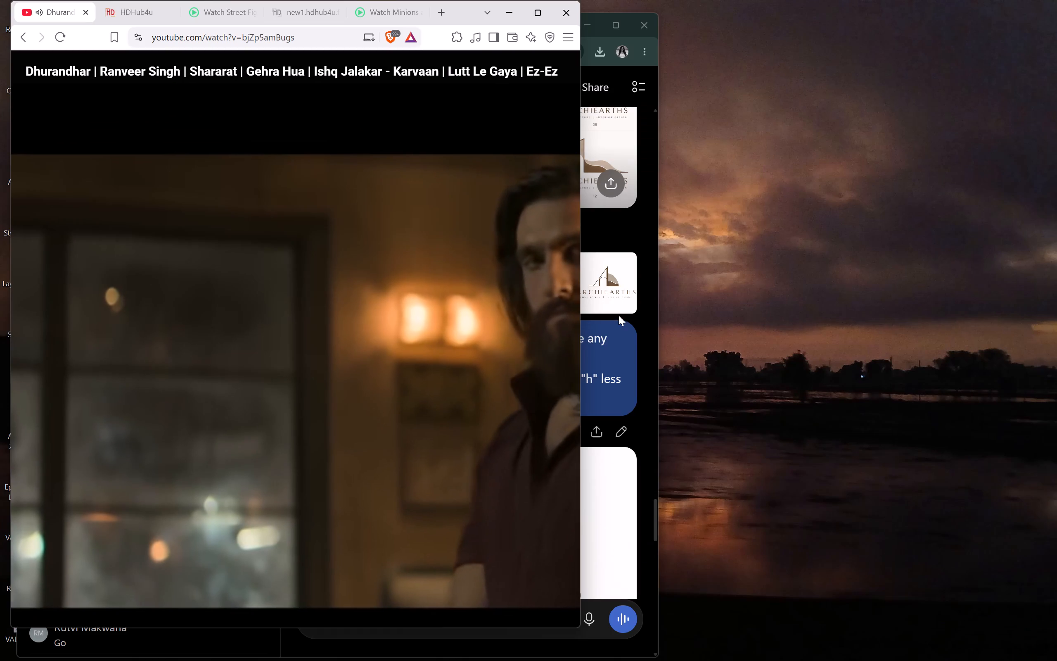
scroll(418, 487, "down", 4)
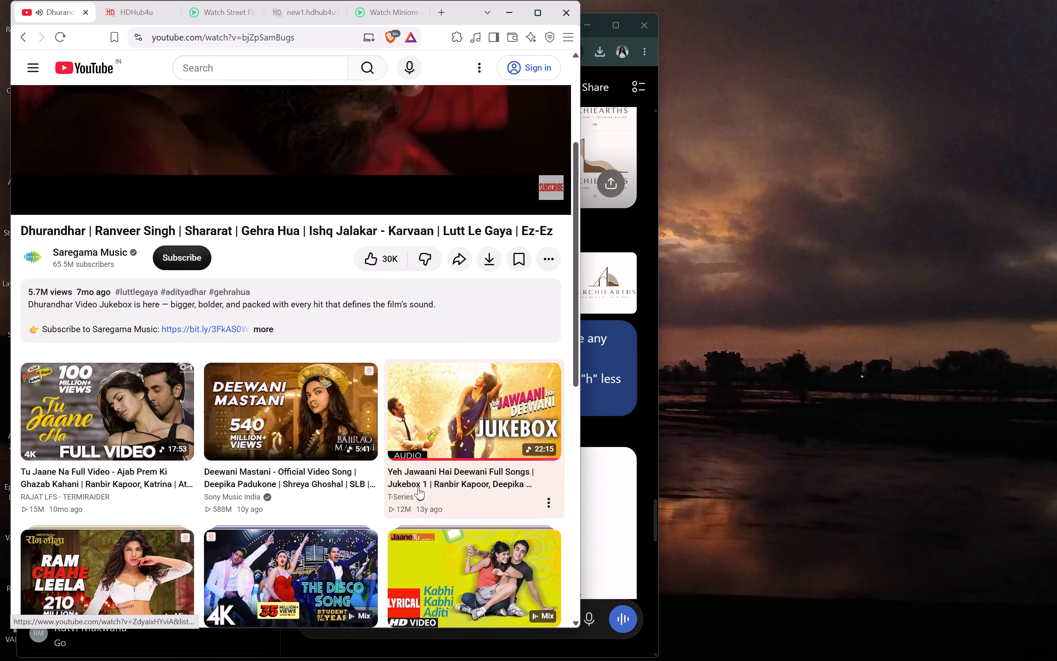
scroll(418, 487, "down", 4)
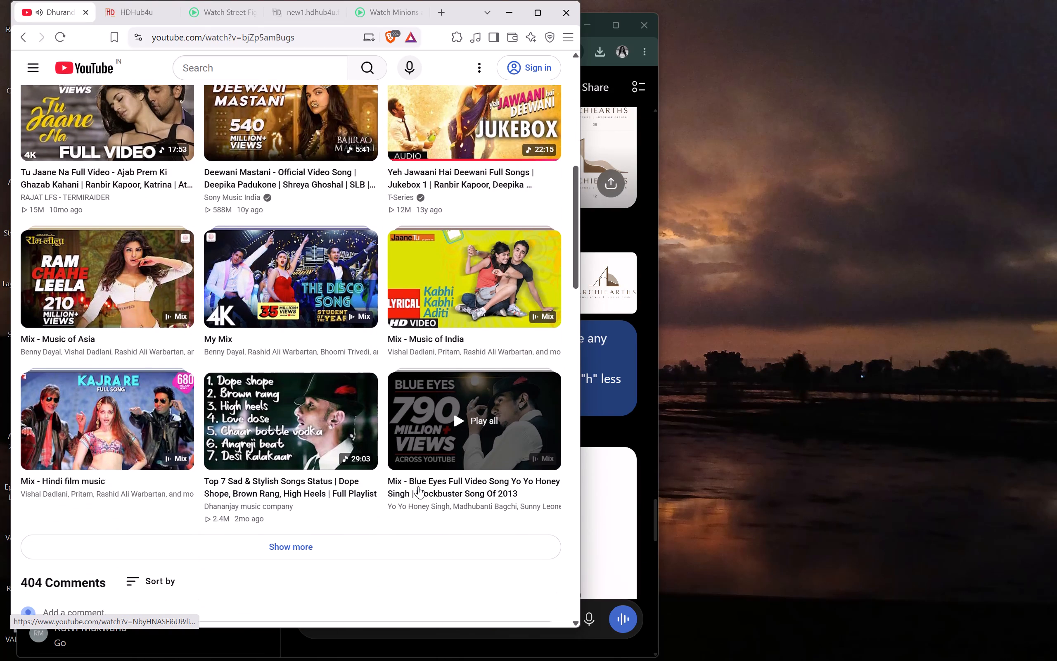
scroll(418, 485, "up", 7)
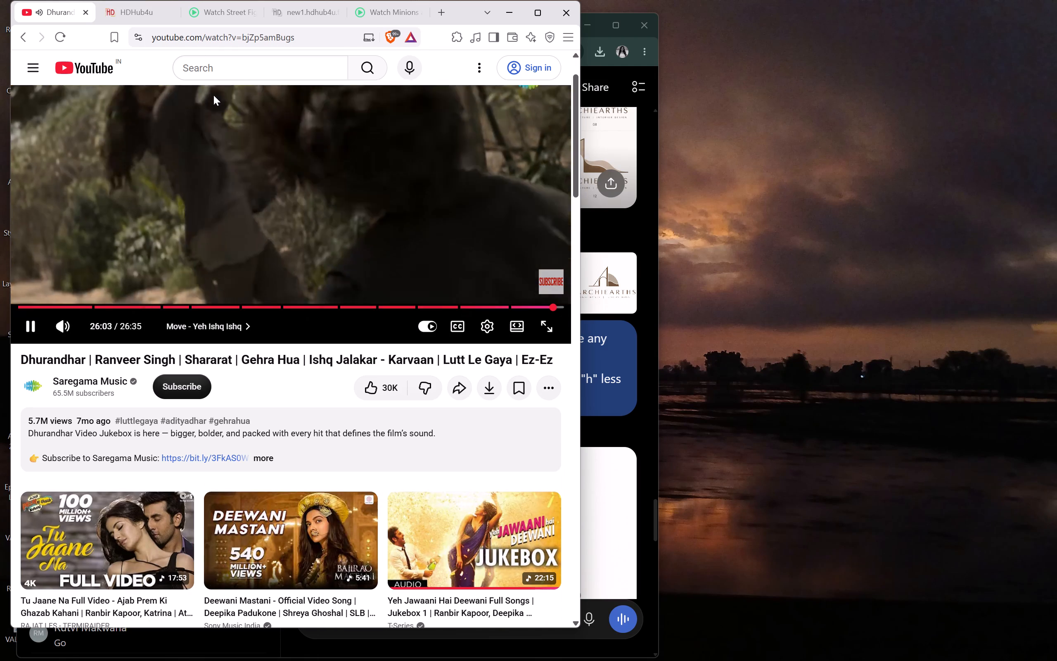
Search YouTube for "i want it i got it" and play the Ariana Grande 7 rings mix.
left_click(218, 73)
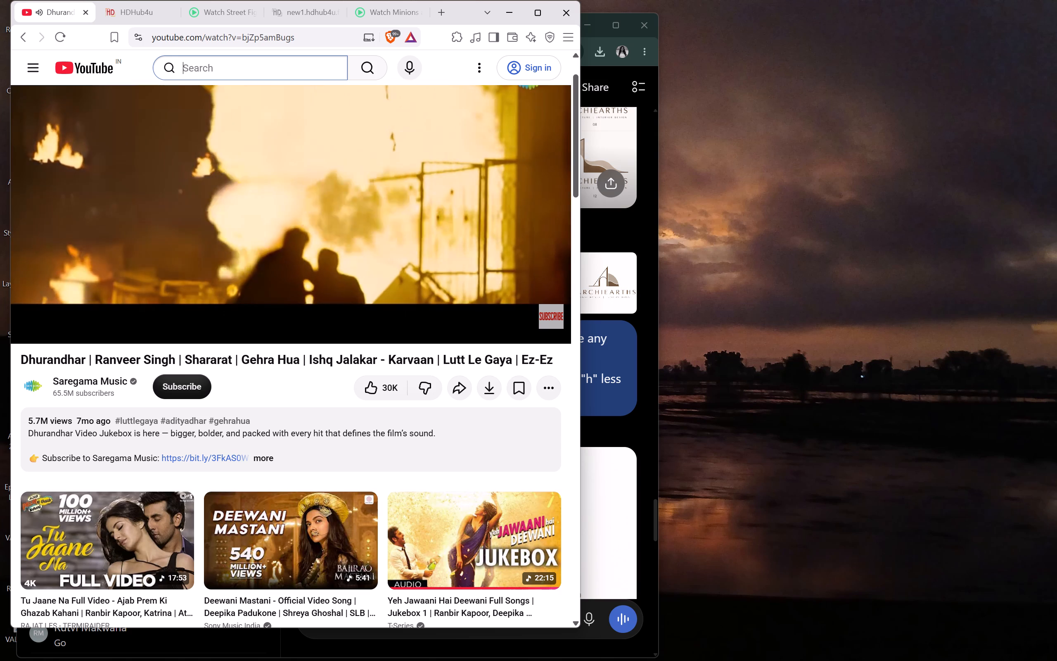
type("i want it")
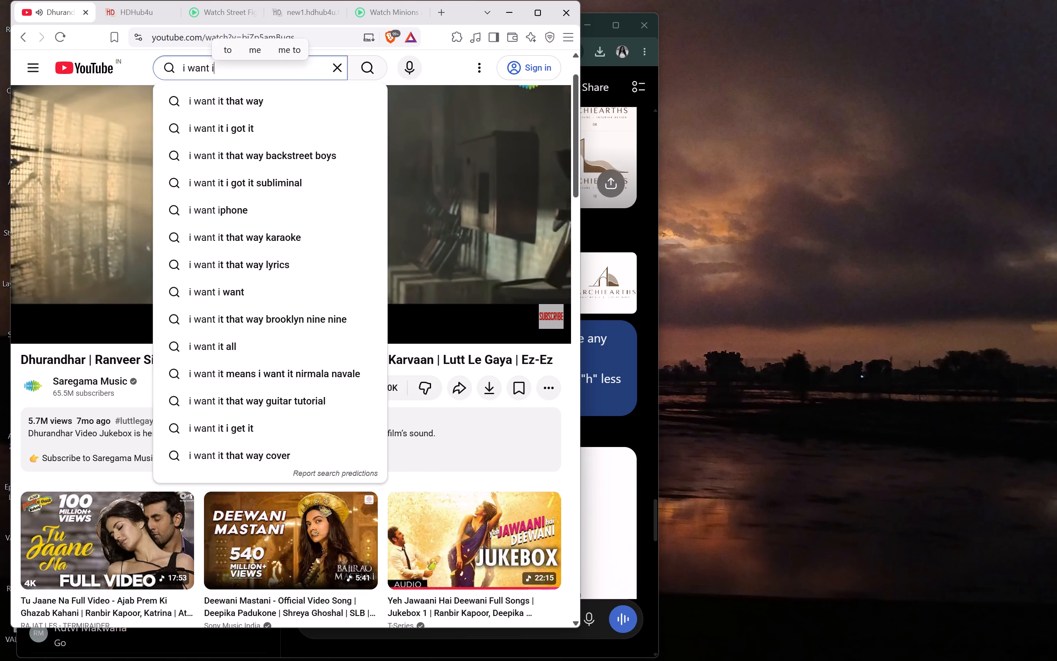
key("space")
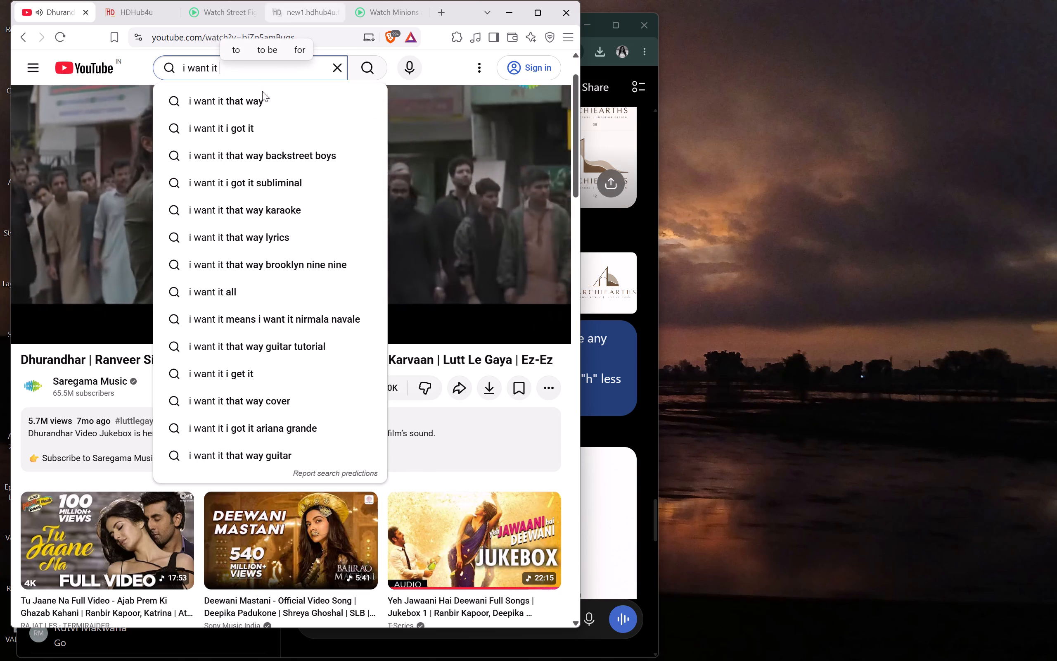
left_click(258, 126)
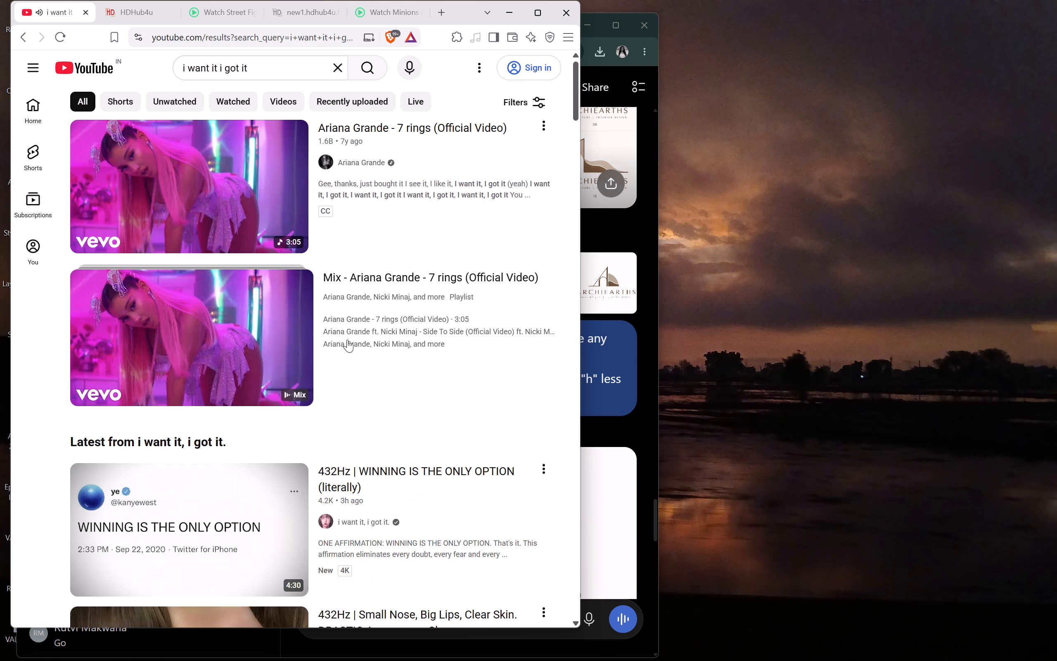
left_click(412, 217)
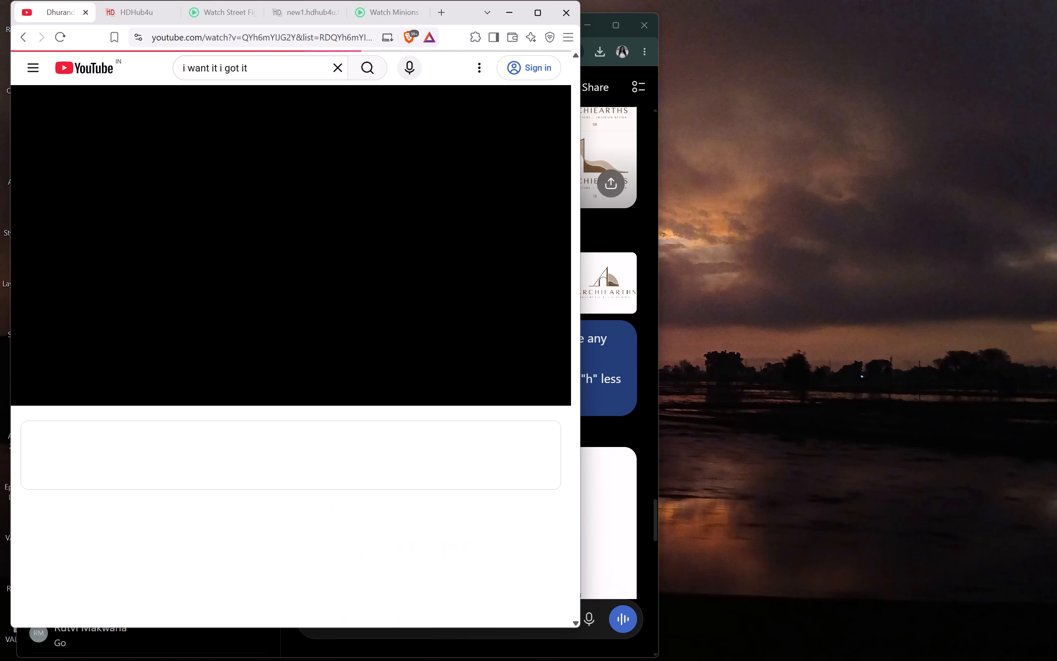
Minimize the Brave and ChatGPT windows, bring up the reference PDF, and return to the drawing standards document in Canva.
left_click(515, 11)
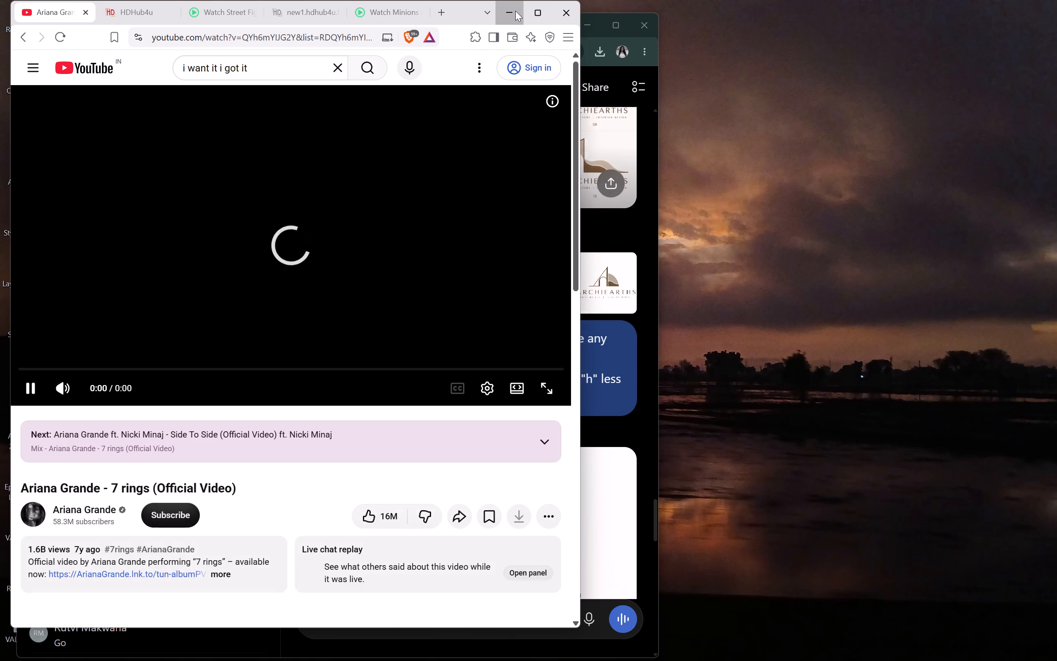
left_click(574, 18)
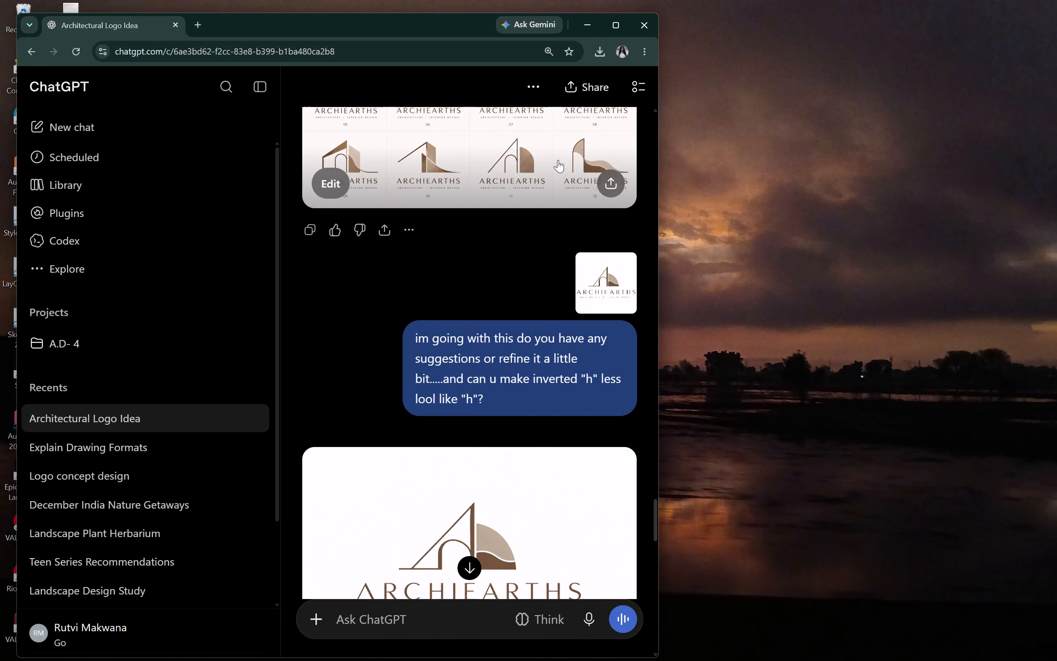
left_click(586, 23)
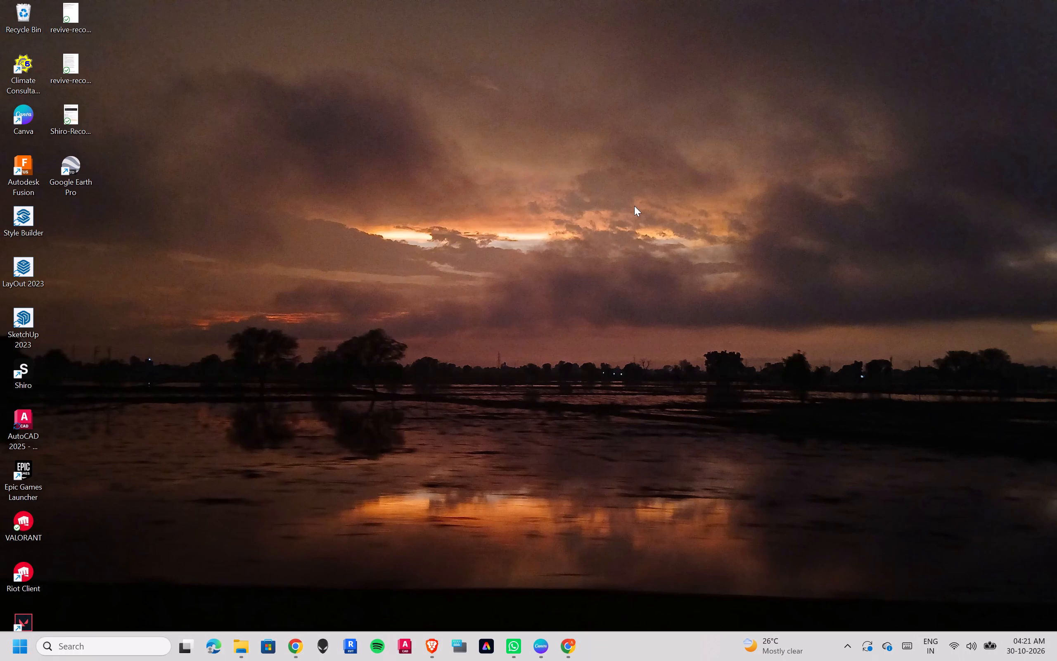
left_click(571, 649)
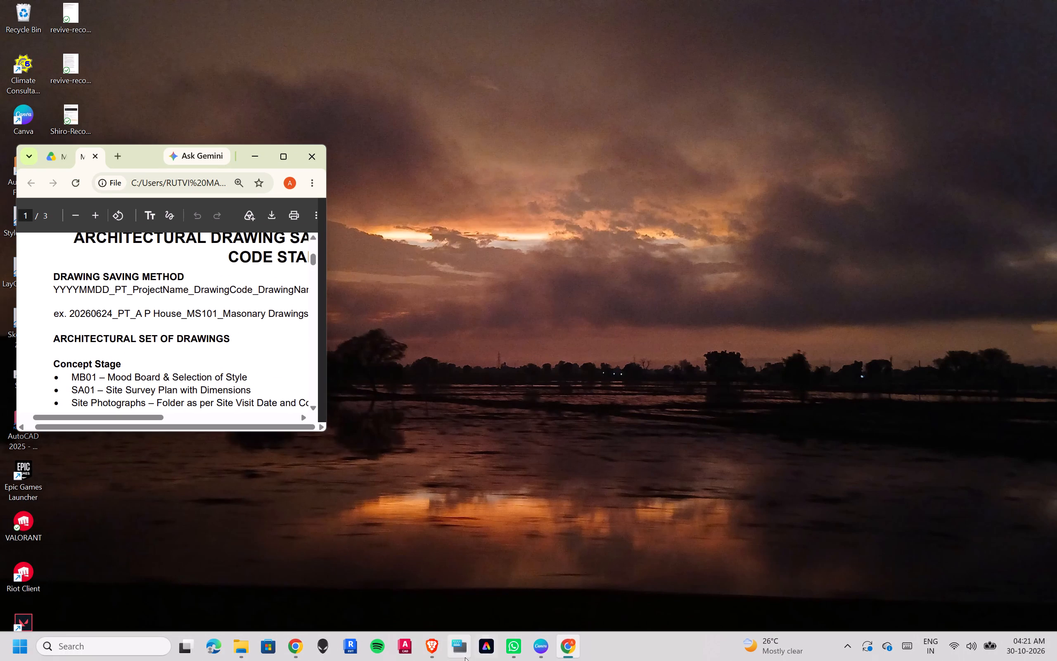
left_click(543, 649)
left_click(566, 649)
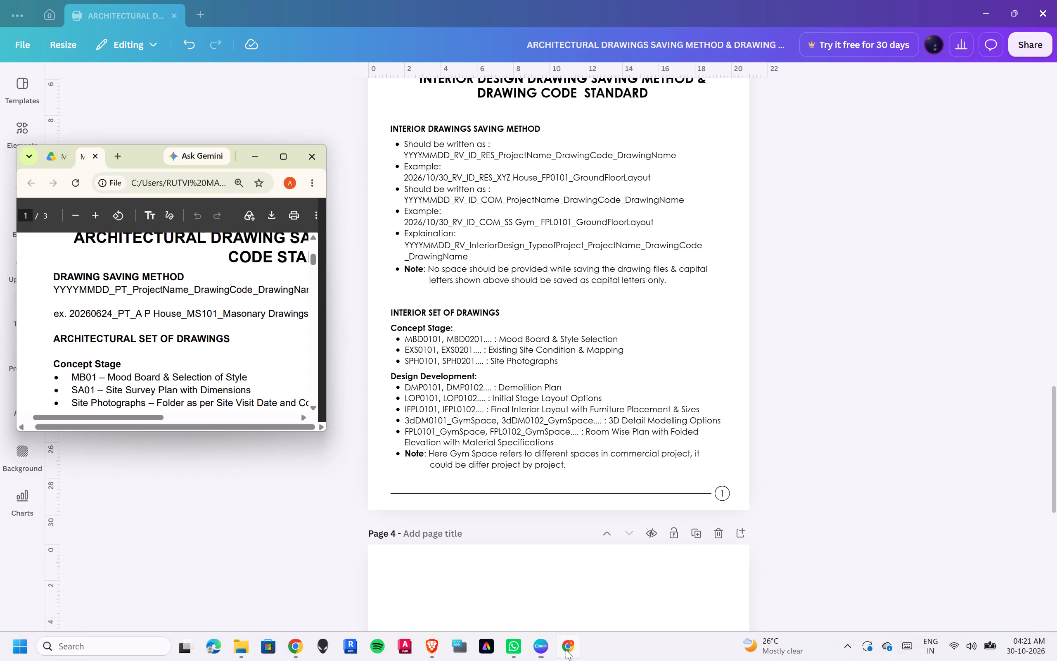
left_click(879, 293)
Replace the word INTERIOR with ARCHITECTURAL in the main title on page 3.
scroll(880, 293, "up", 6)
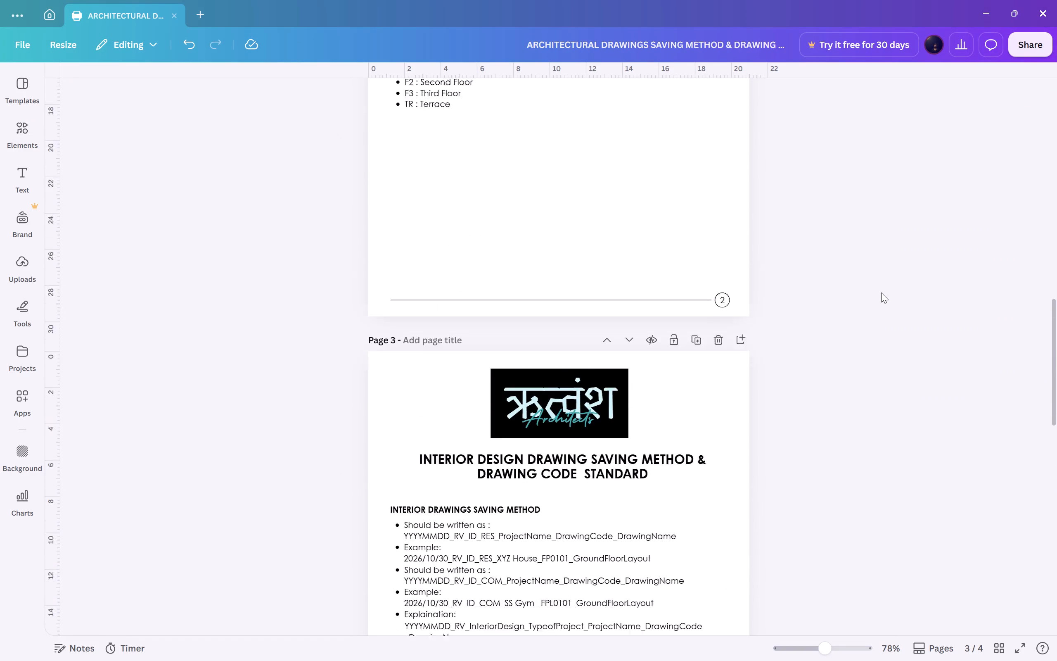
scroll(881, 292, "up", 17)
scroll(883, 287, "down", 8)
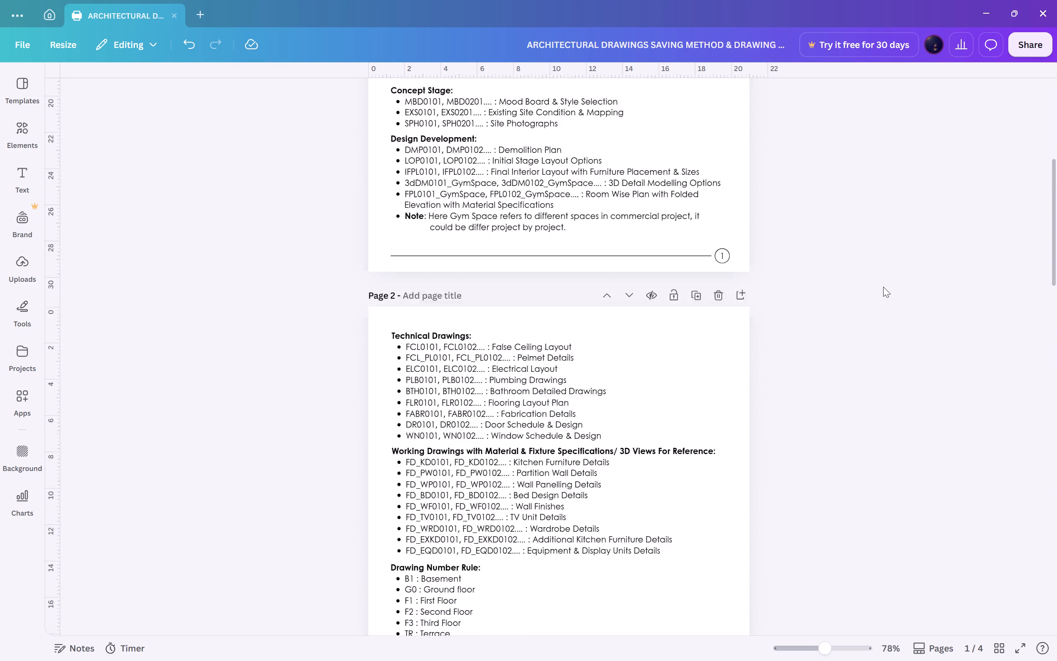
scroll(883, 287, "down", 10)
double_click(472, 276)
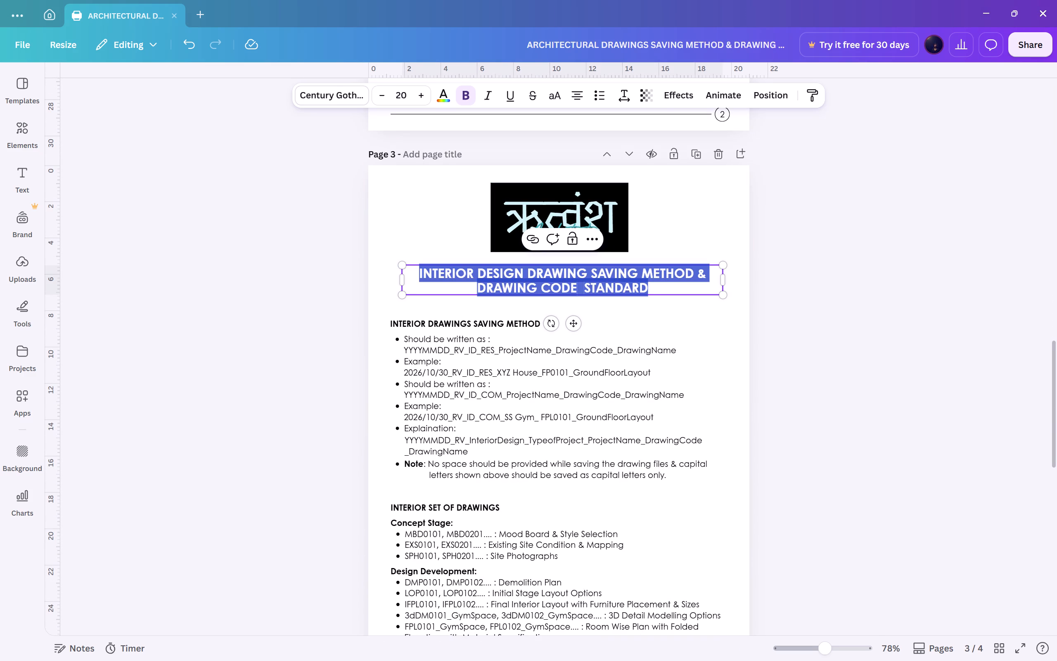
left_click(474, 274)
left_click_drag(474, 274, 441, 278)
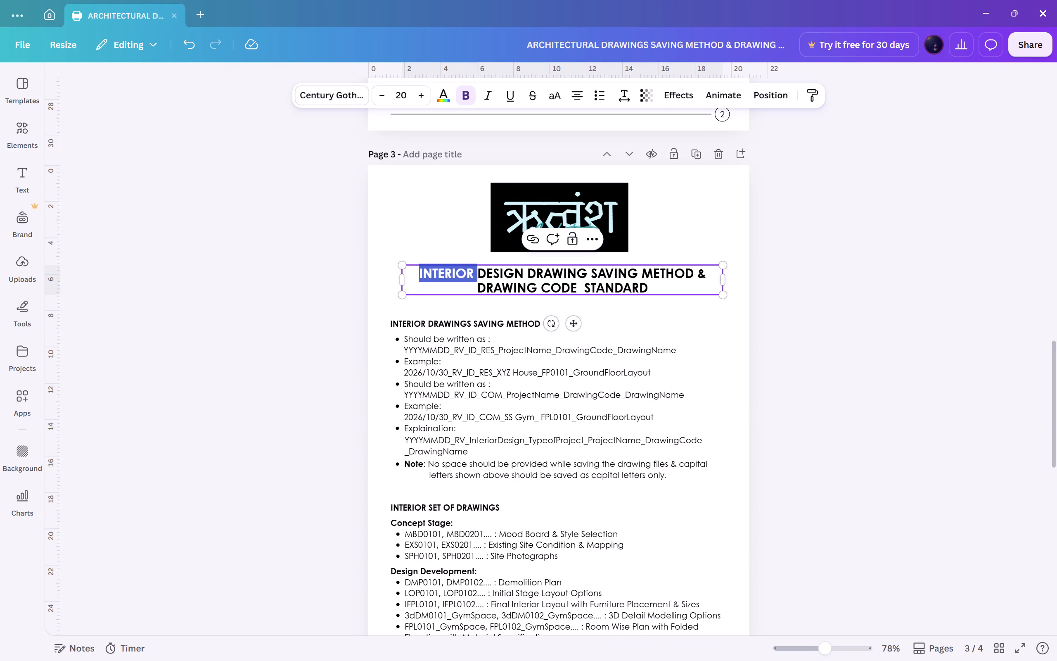
key("BackSpace")
type("ARCHITECTURAL")
key("space")
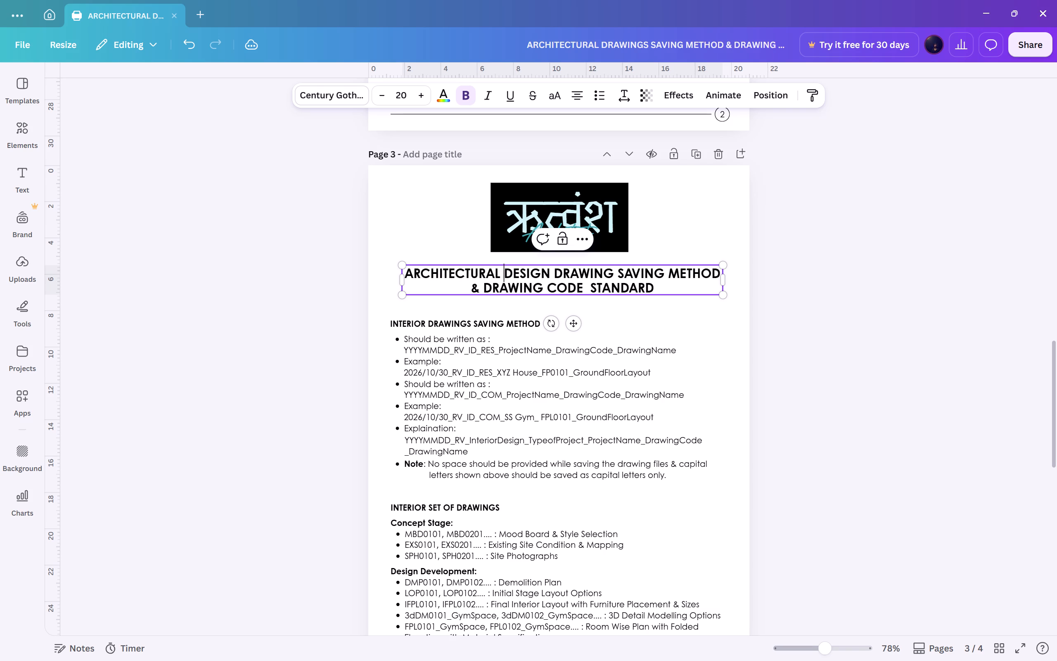
left_click(777, 226)
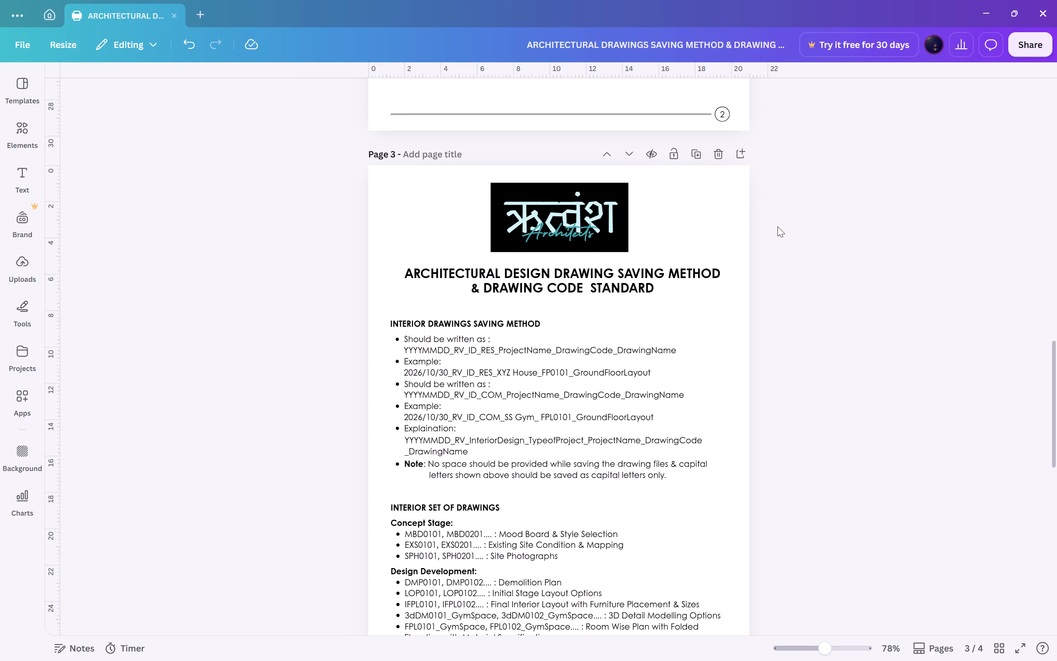
Replace INTERIOR with ARCHITECTURAL in the DRAWINGS SAVING METHOD subheading on page 3.
scroll(777, 226, "down", 3)
double_click(427, 137)
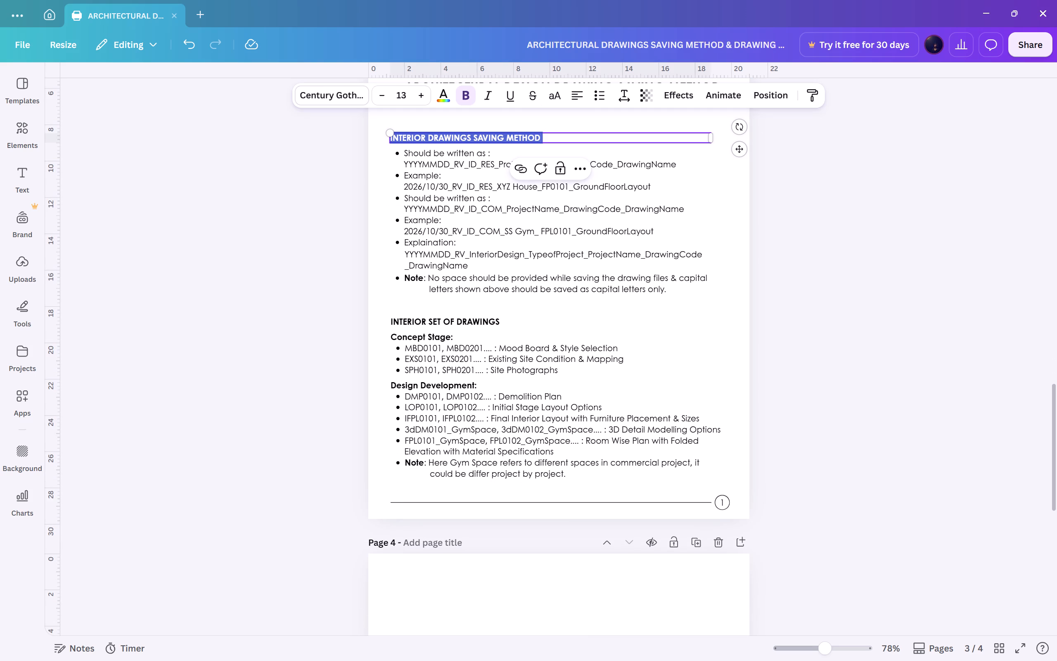
left_click(427, 137)
left_click(427, 138)
key("BackSpace")
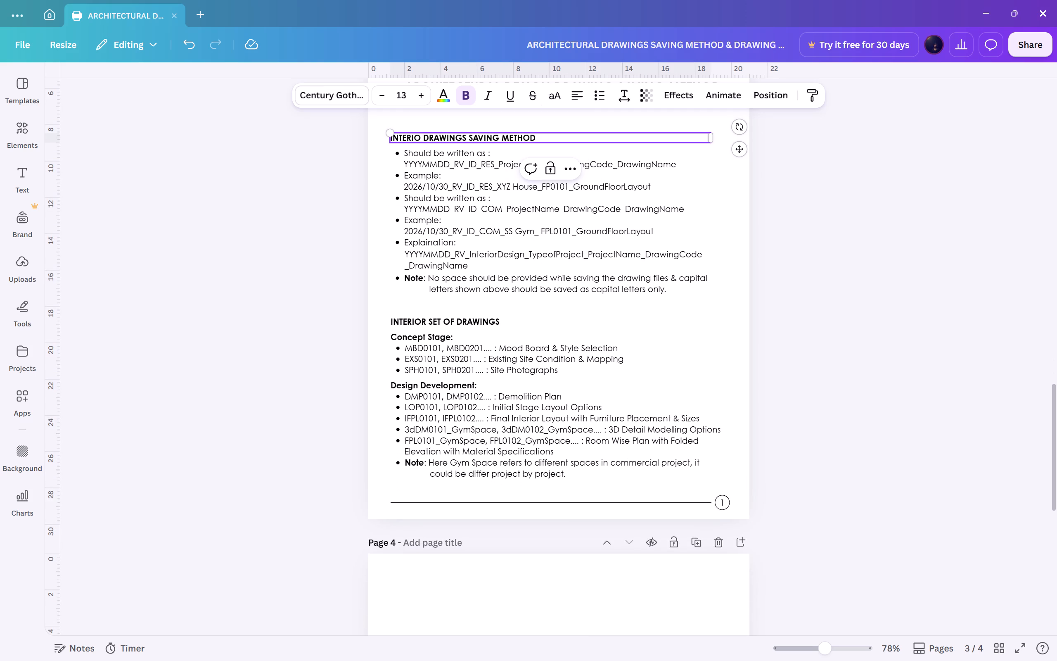
key("BackSpace")
key("BackSpace")
key("BackSpace")
key("BackSpace")
key("BackSpace")
key("BackSpace")
key("BackSpace")
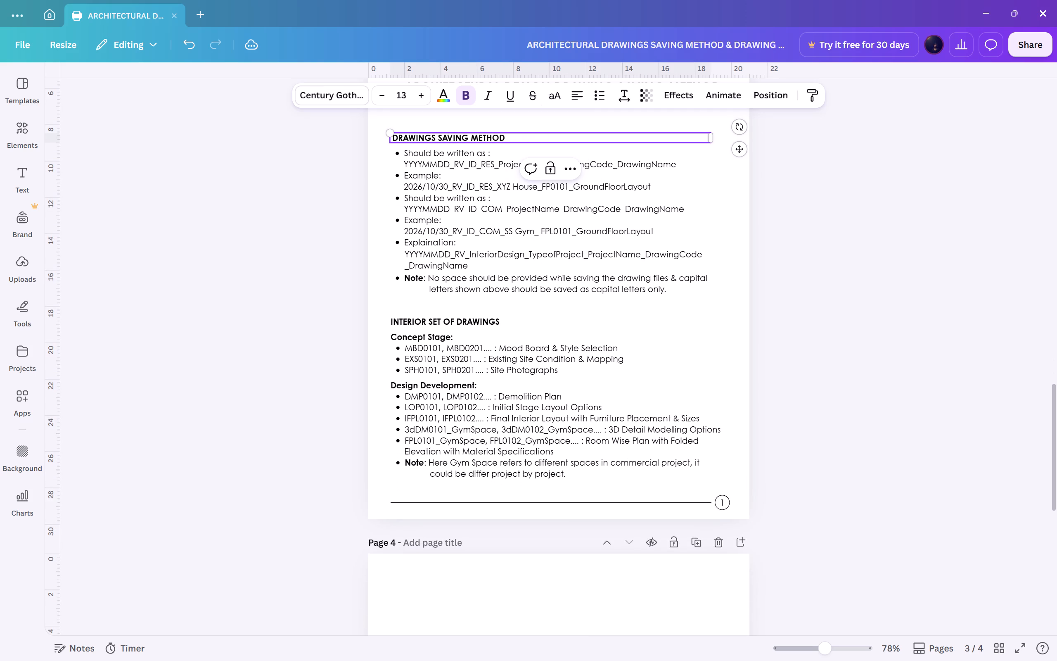
type("ARCHITECTURAL")
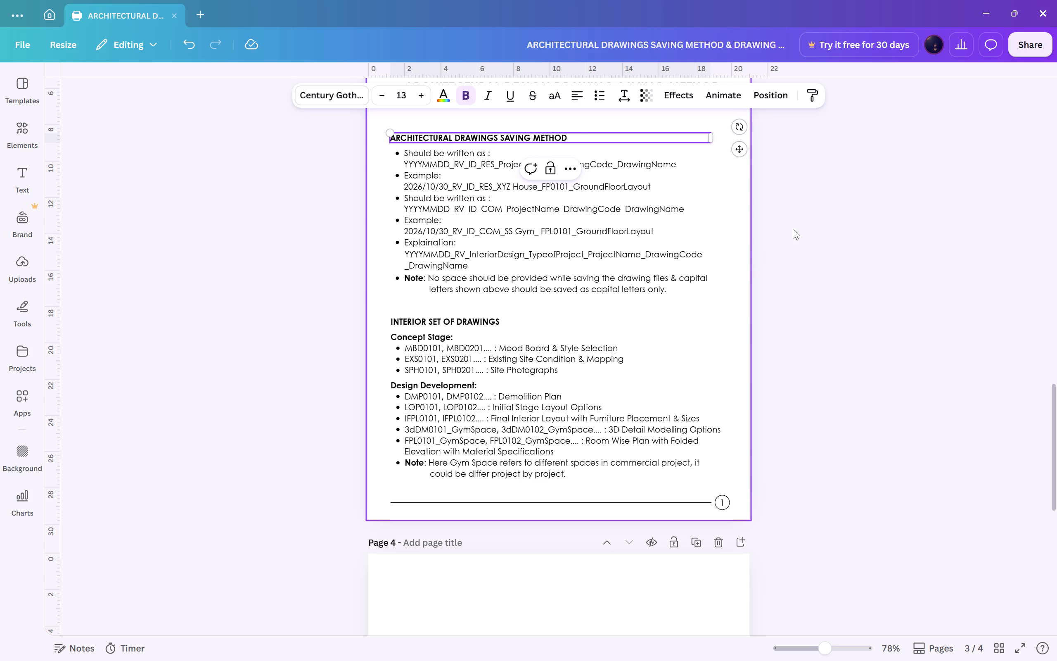
left_click(796, 224)
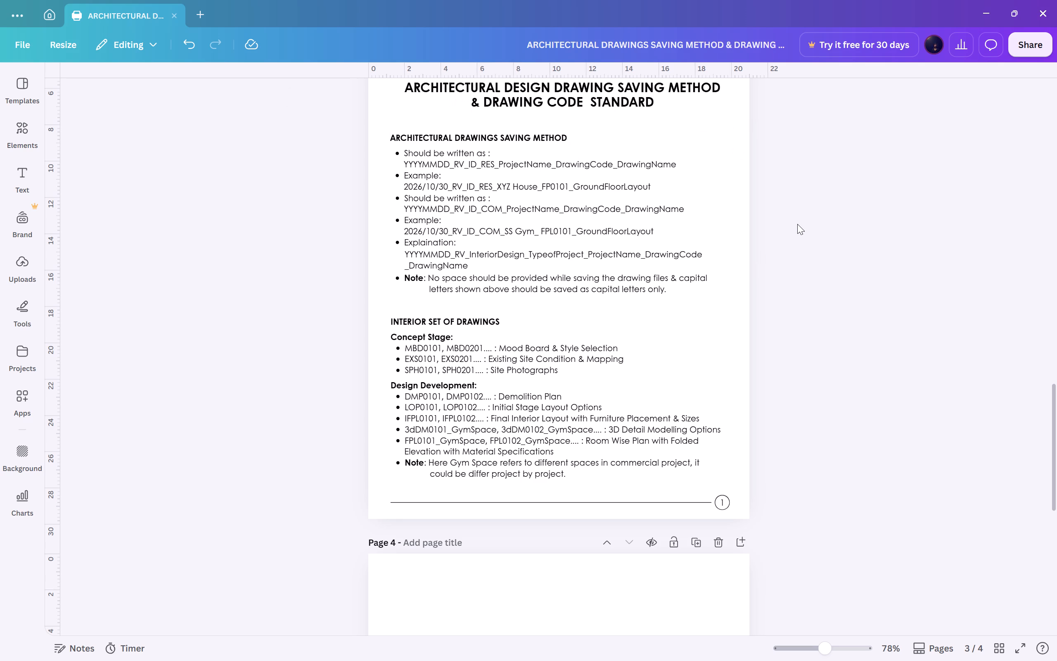
Change the ID code to AR in the residential (RES) naming format and its example on page 3.
double_click(473, 164)
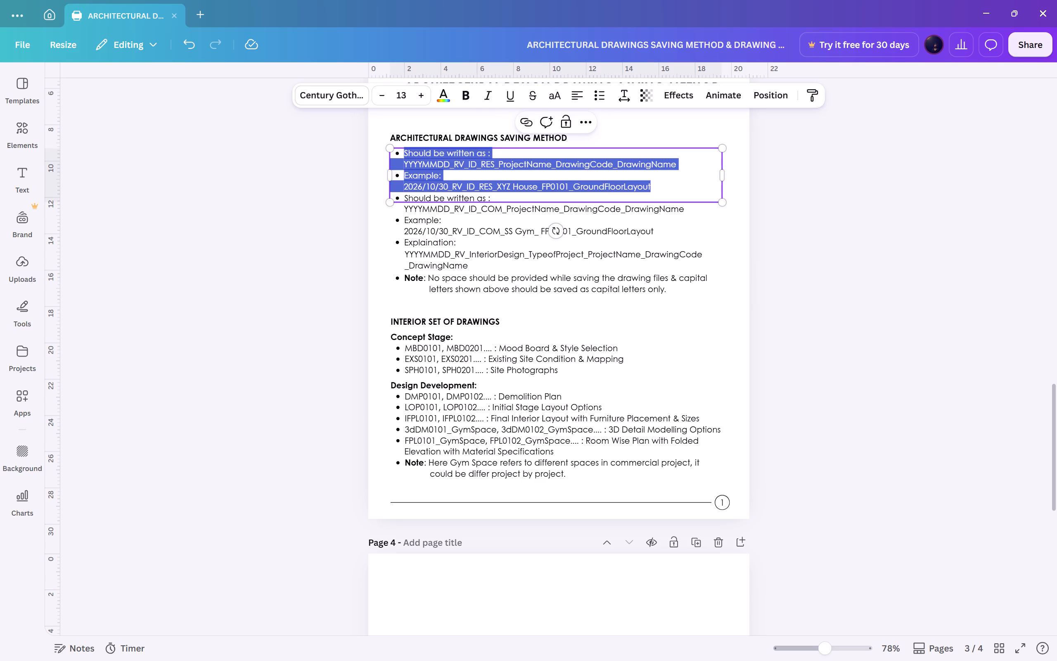
left_click(478, 166)
key("BackSpace")
key("BackSpace")
type("AR")
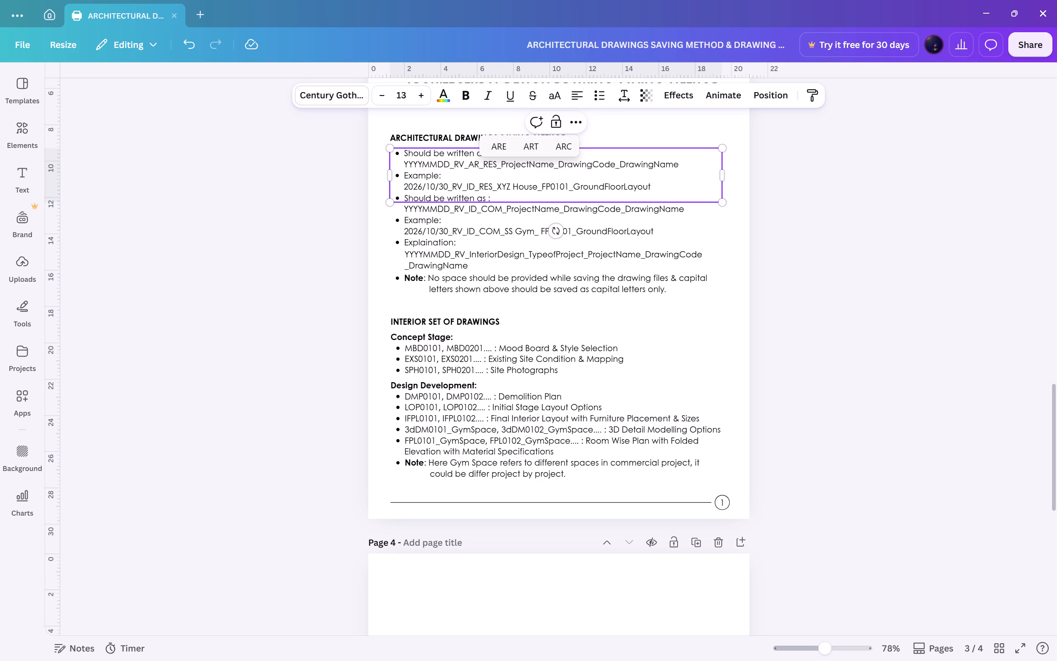
left_click(472, 187)
key("BackSpace")
key("a")
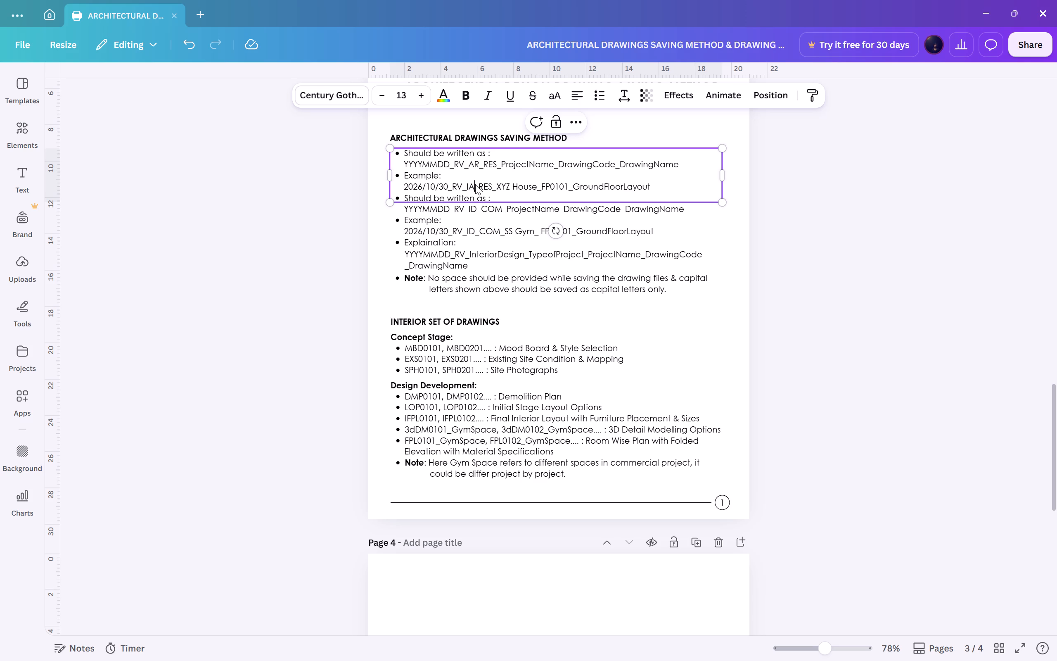
key("BackSpace")
key("BackSpace")
type("AR")
Change the ID code to AR in the commercial (COM) naming format line on page 3.
left_click(479, 211)
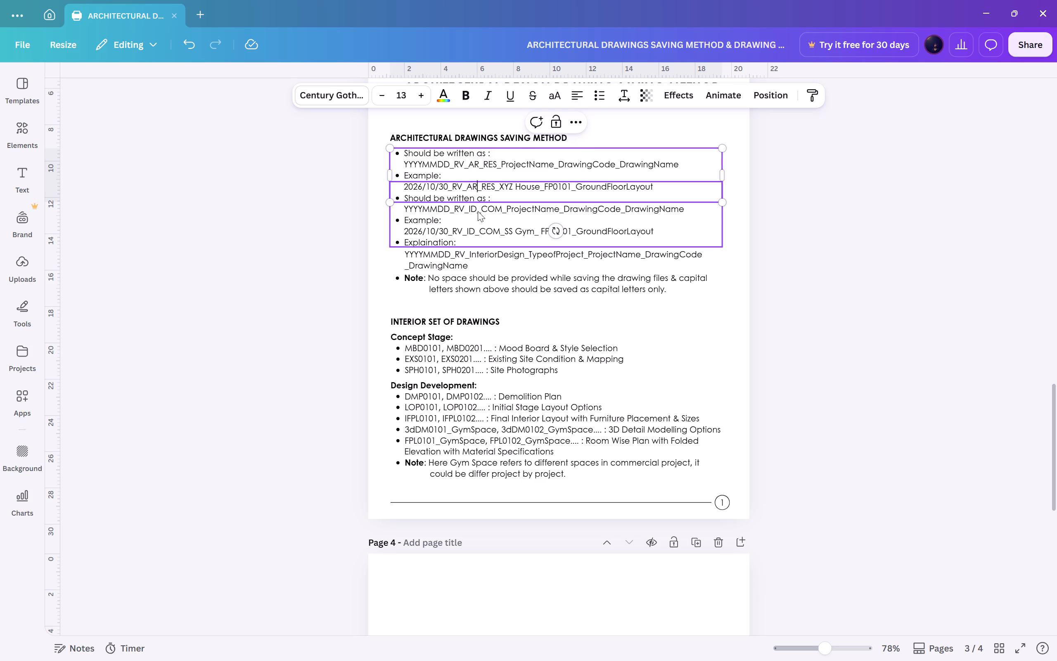
left_click(478, 211)
left_click(477, 211)
key("BackSpace")
key("BackSpace")
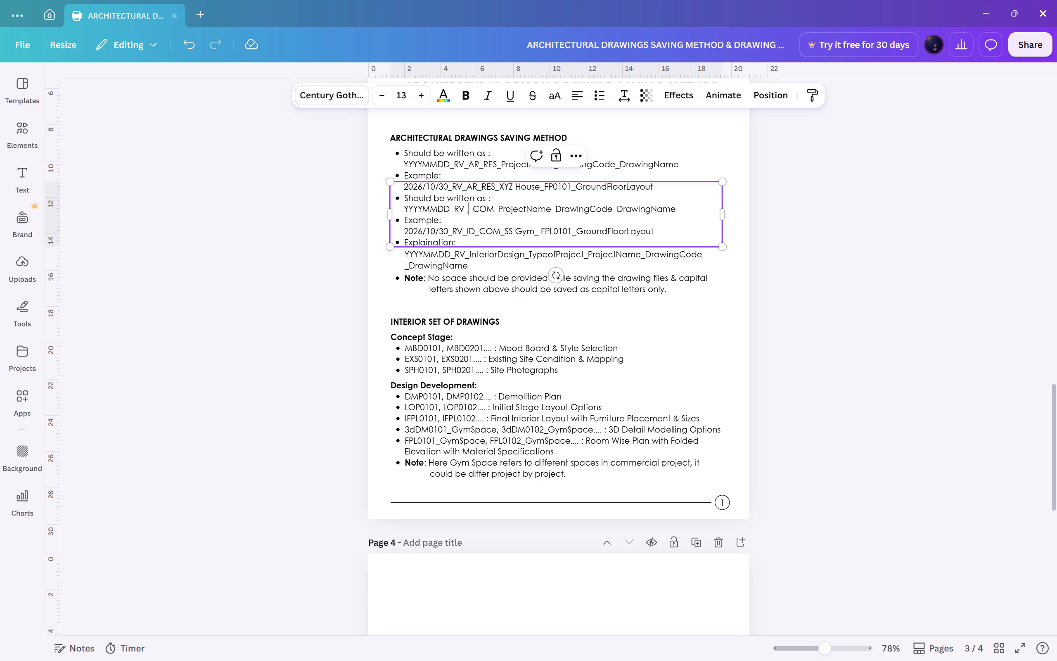
type("AR")
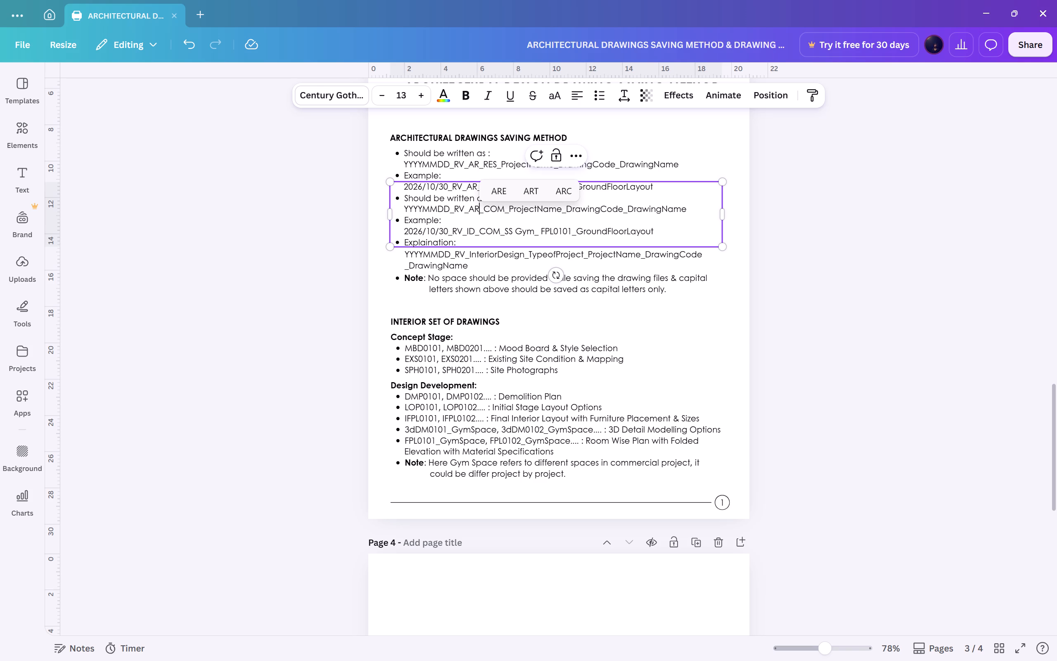
Change the ID code to AR in the commercial (COM) SS Gym example line on page 3.
left_click(474, 232)
key("BackSpace")
key("BackSpace")
key("a")
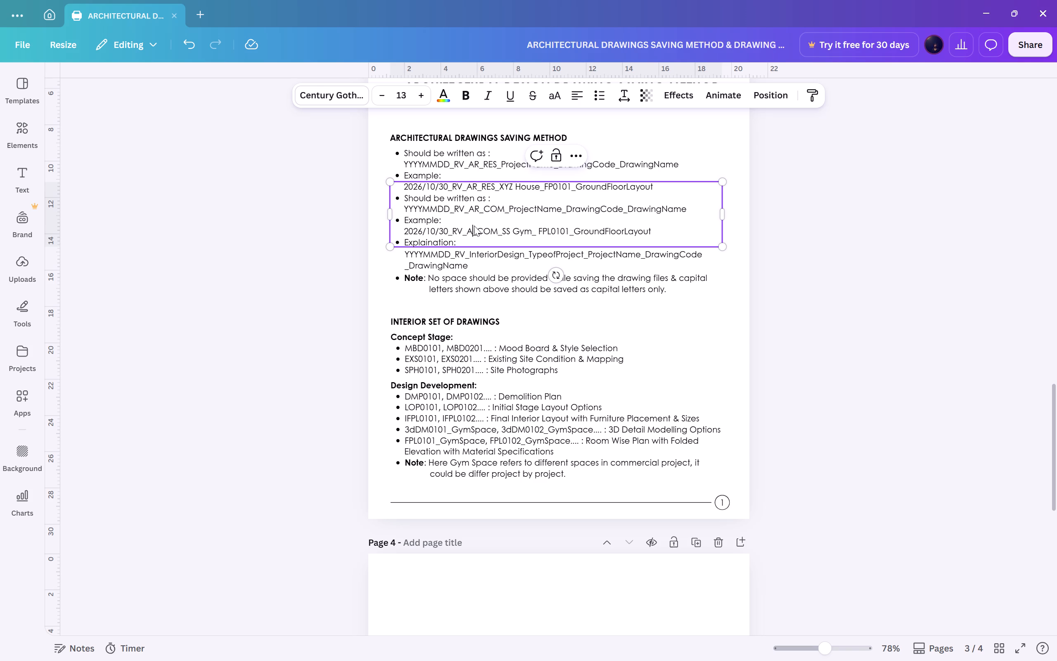
key("r")
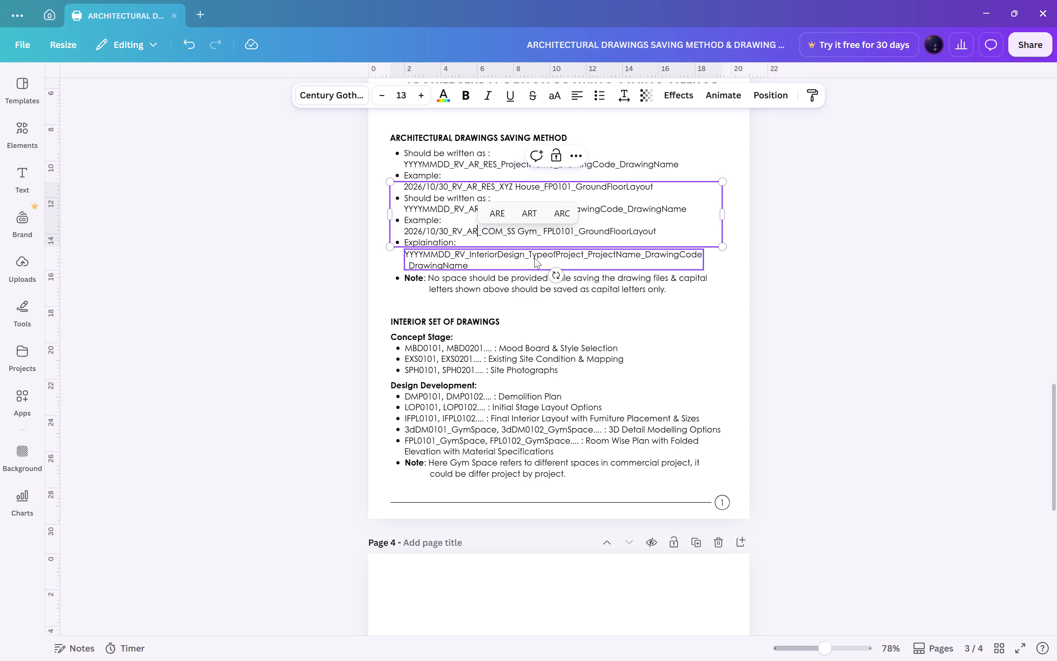
left_click(742, 244)
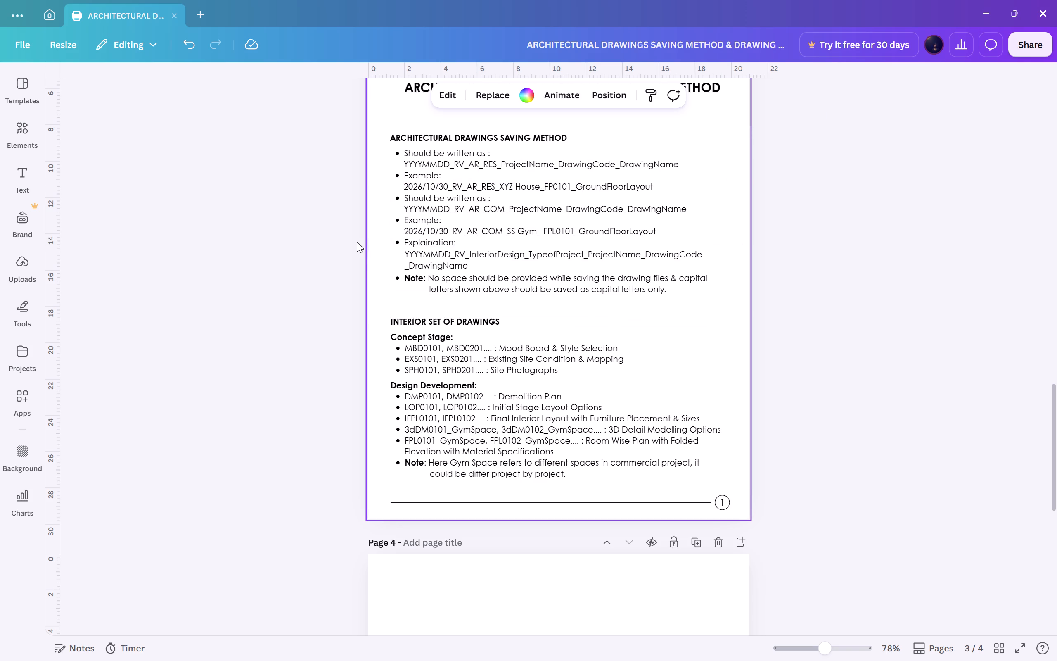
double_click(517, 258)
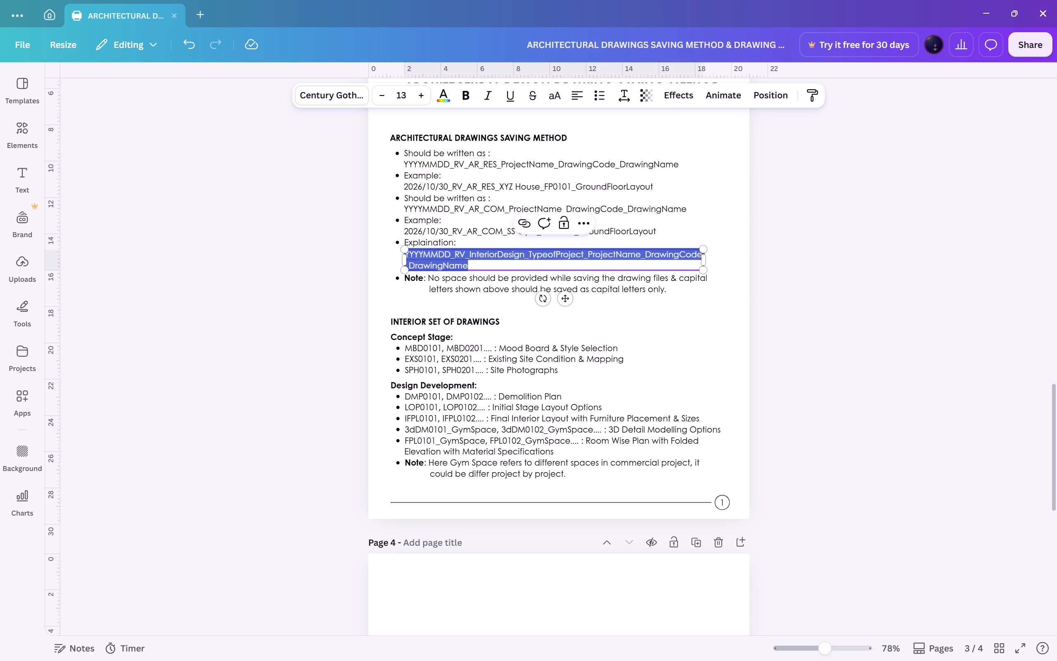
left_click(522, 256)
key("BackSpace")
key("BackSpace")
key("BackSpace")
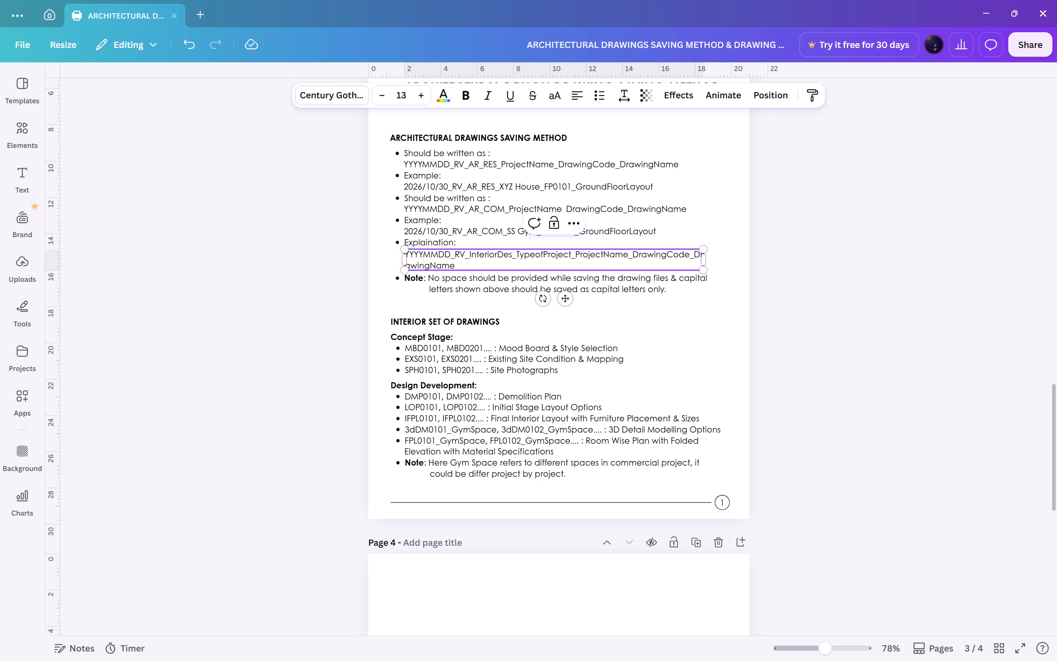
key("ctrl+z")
Replace Interior with Architectural in the Explaination naming format on page 3 so it reads ArchitecturalDesign.
key("Left")
key("Left")
key("Left")
key("Left")
key("Left")
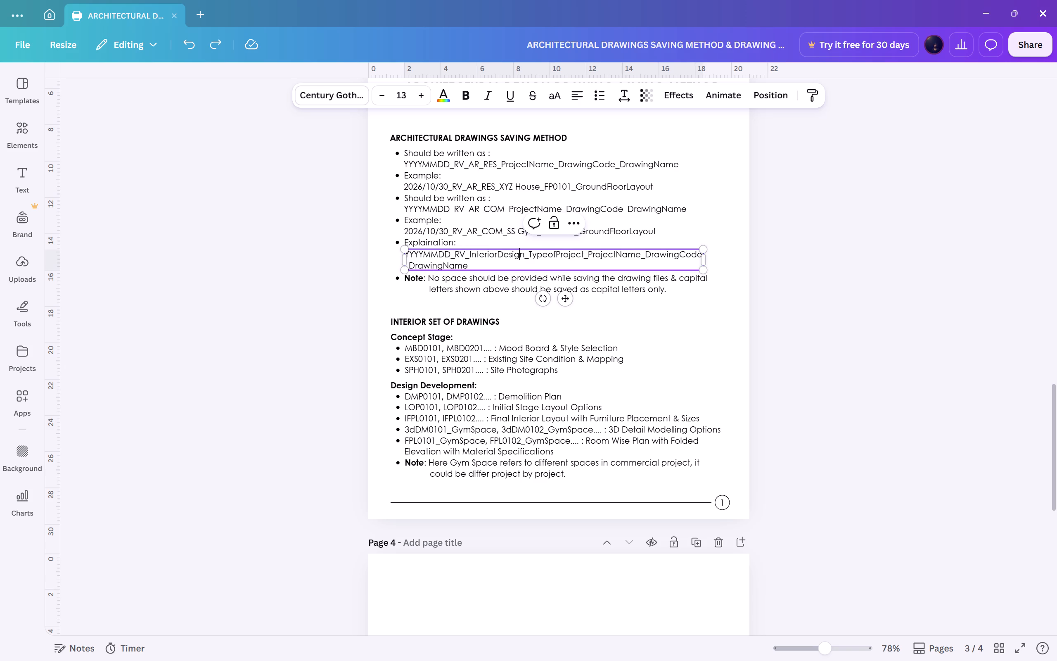
key("Left")
key("BackSpace")
key("BackSpace")
key("BackSpace")
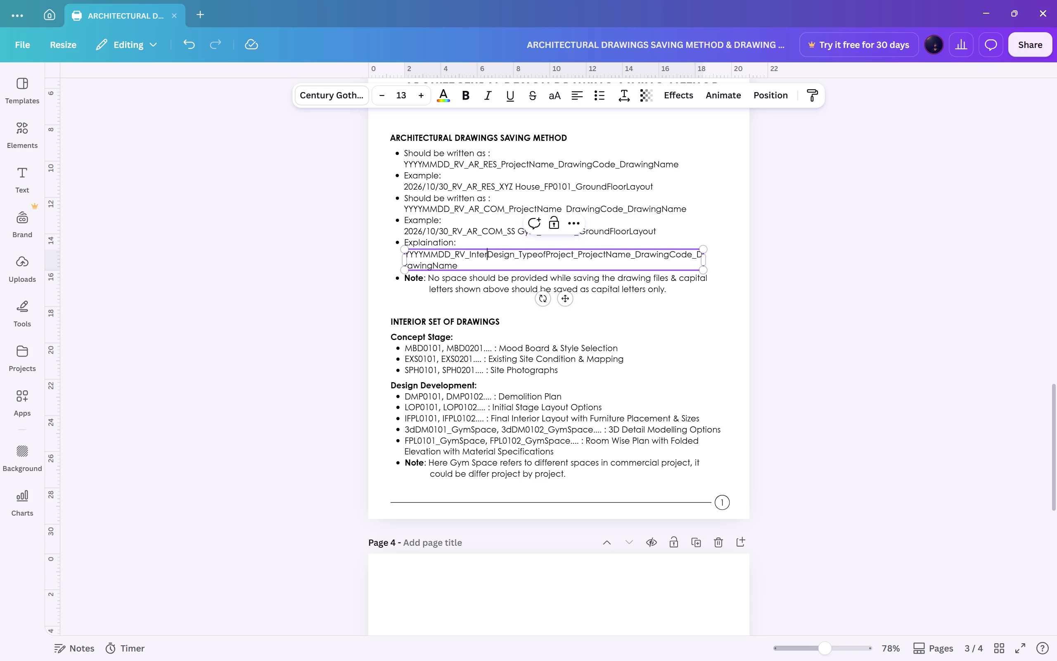
key("BackSpace")
key("BackSpace")
key("BackSpace")
key("BackSpace")
key("BackSpace")
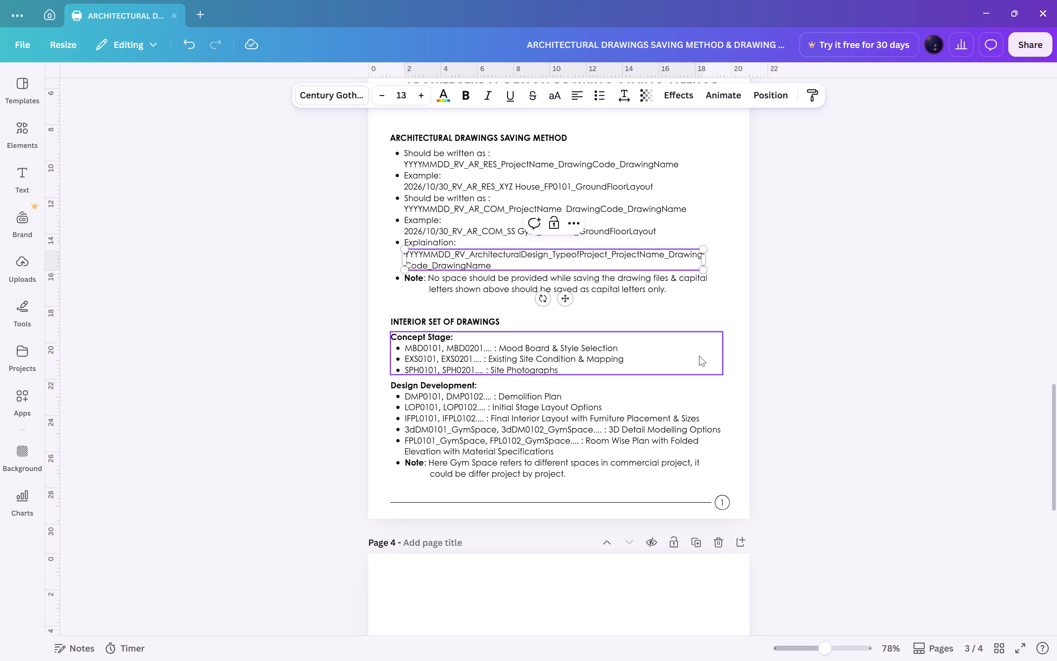
left_click(848, 245)
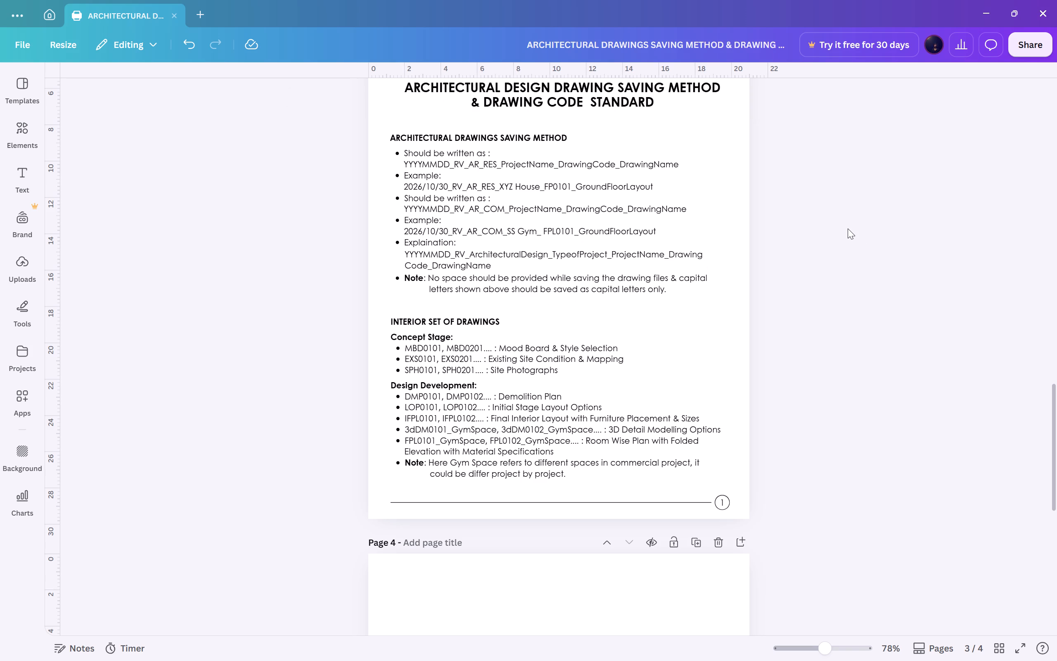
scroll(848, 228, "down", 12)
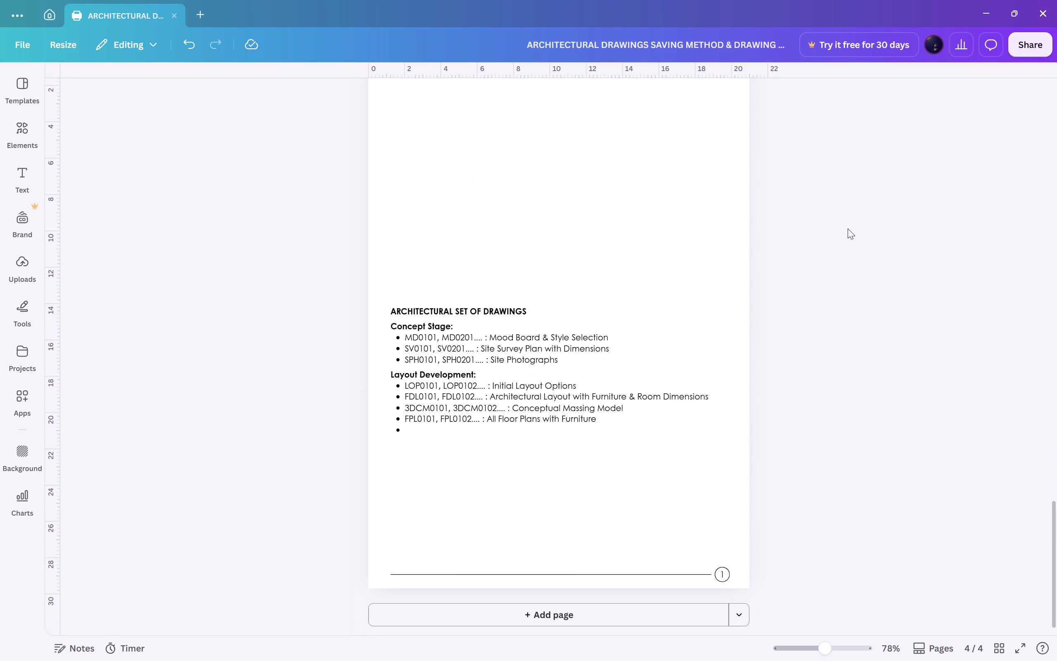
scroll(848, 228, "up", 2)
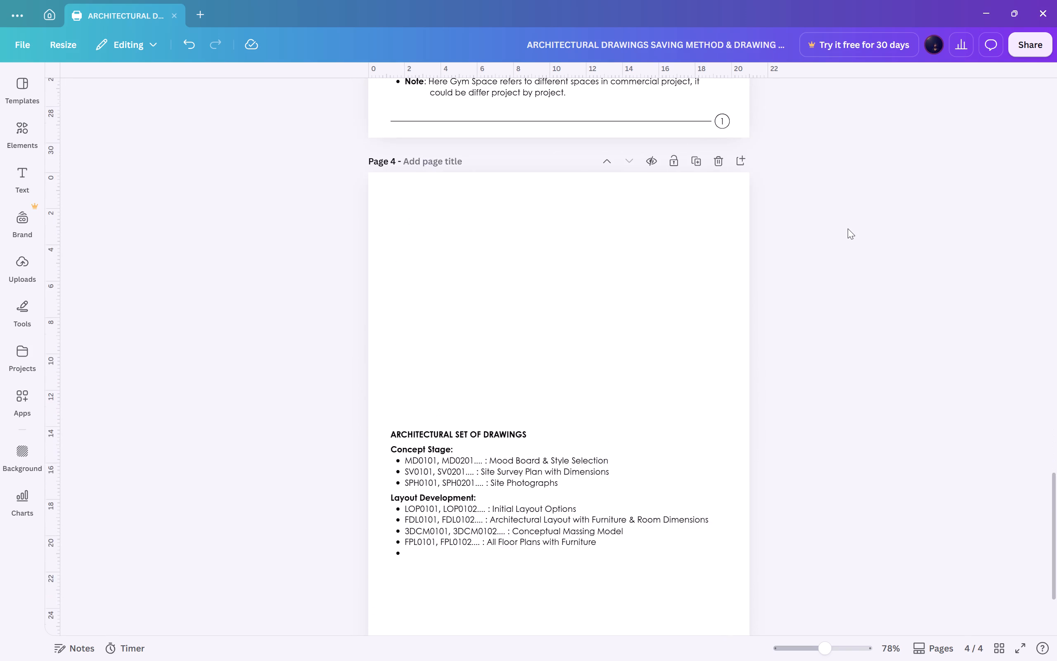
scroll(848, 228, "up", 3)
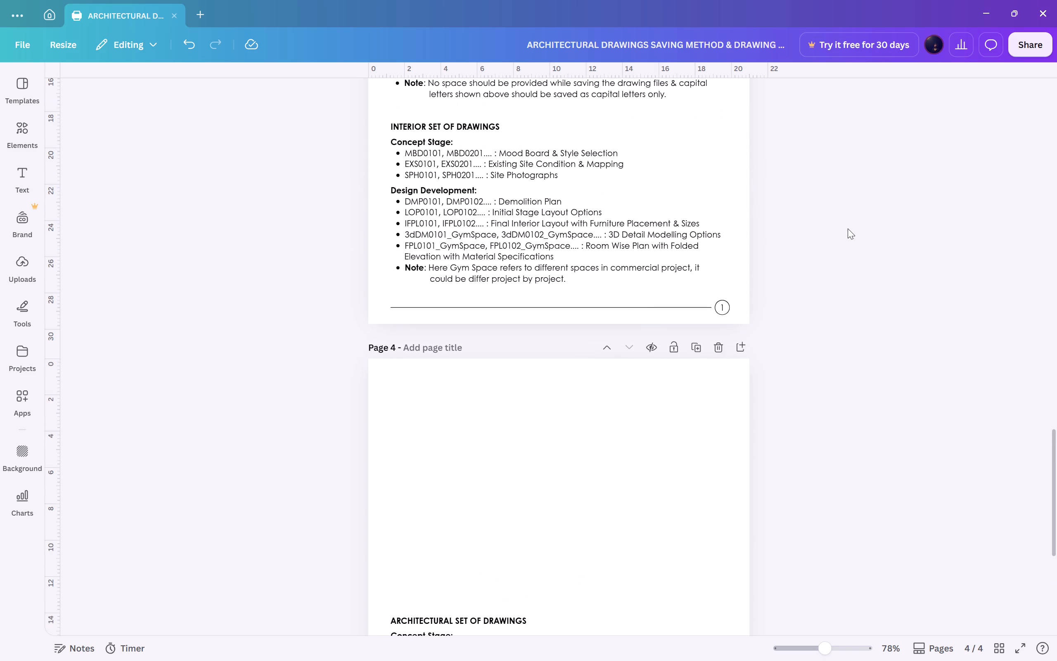
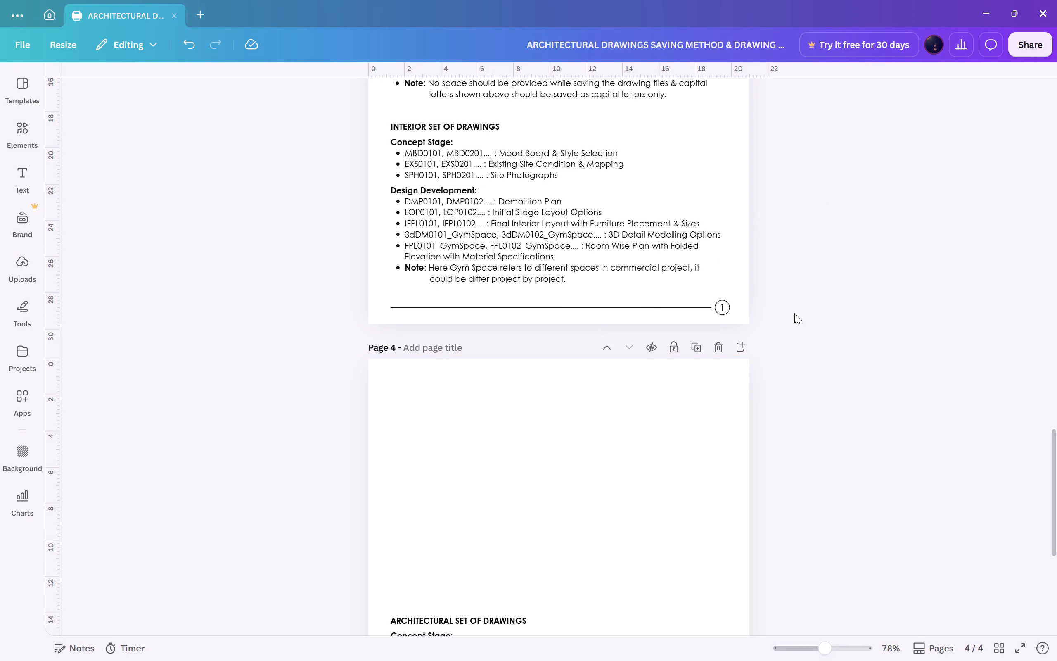
Delete the word Existing from the Site Condition & Mapping bullet in the Concept Stage list on page 3.
scroll(794, 313, "up", 1)
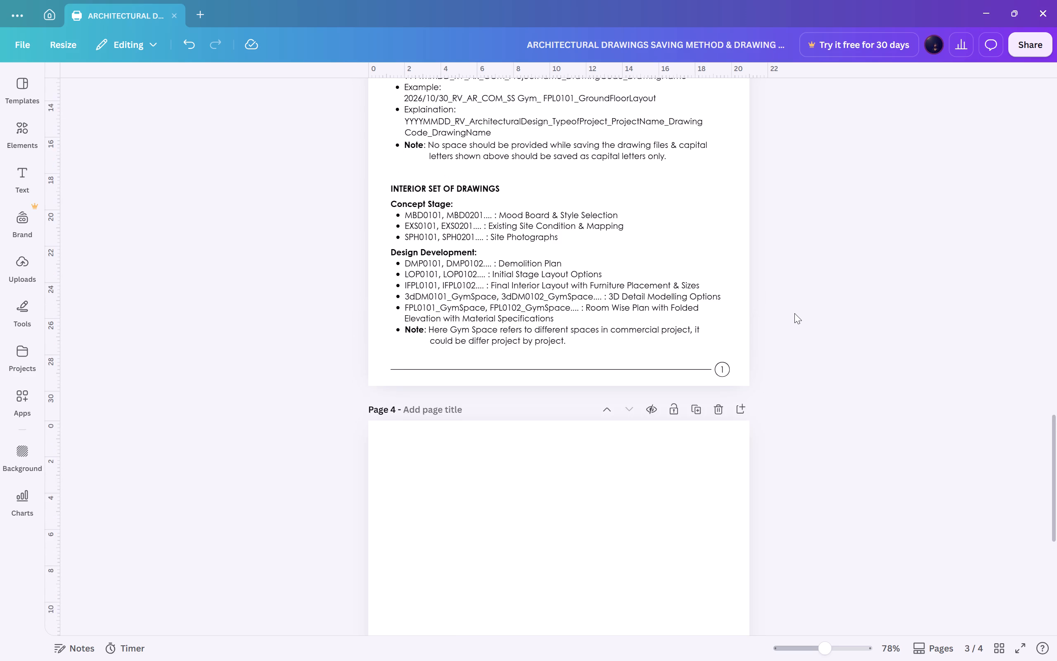
scroll(794, 313, "up", 1)
scroll(794, 313, "down", 3)
scroll(794, 313, "up", 4)
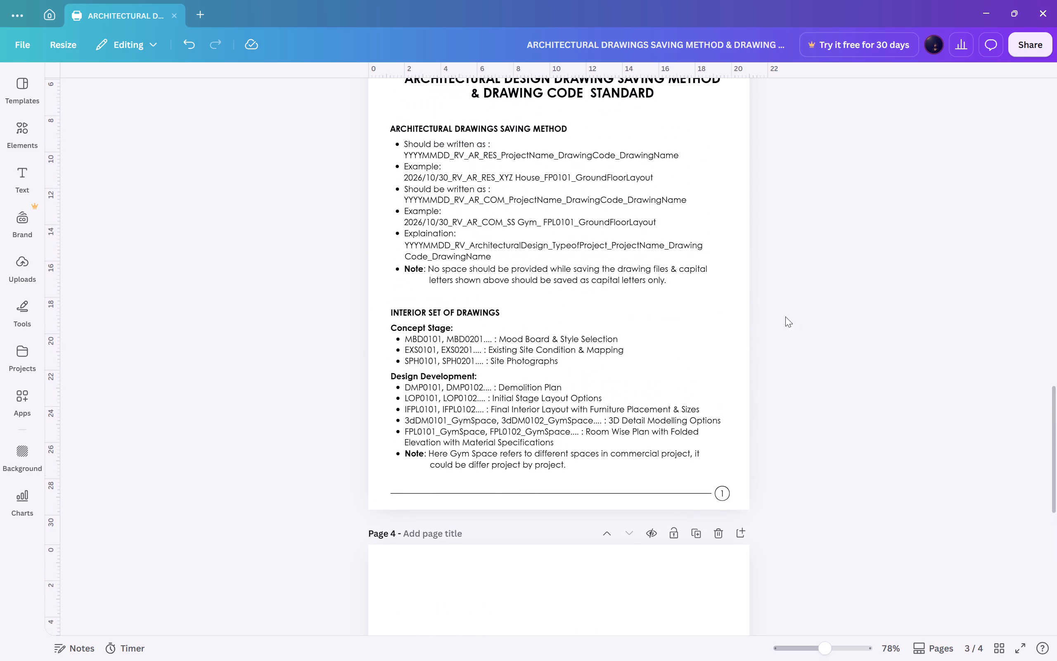
double_click(561, 352)
left_click(629, 355)
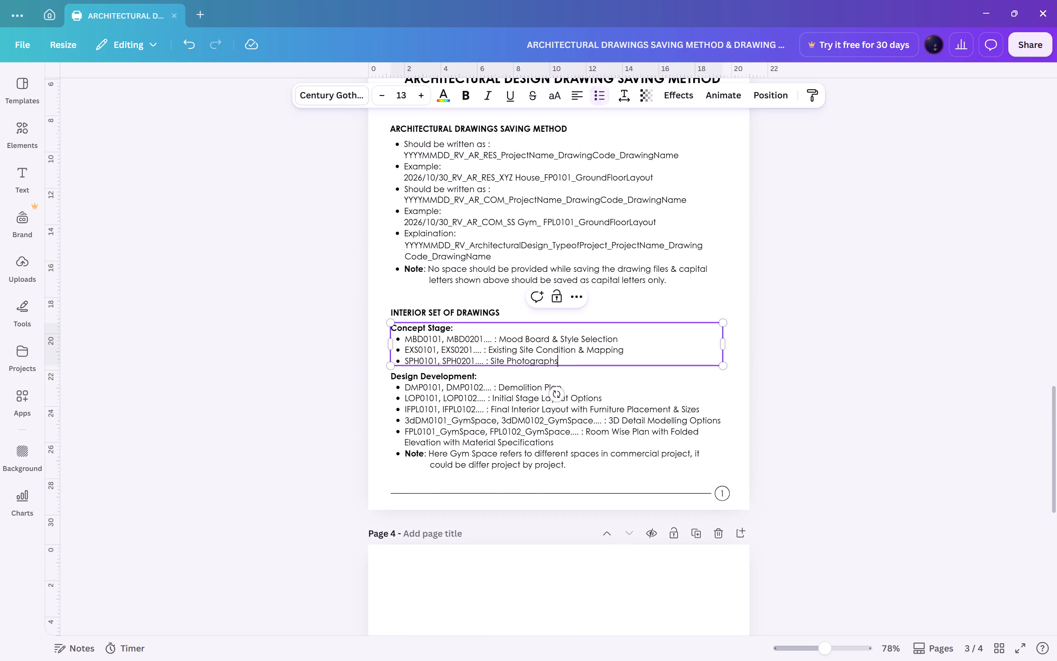
left_click_drag(629, 349, 510, 356)
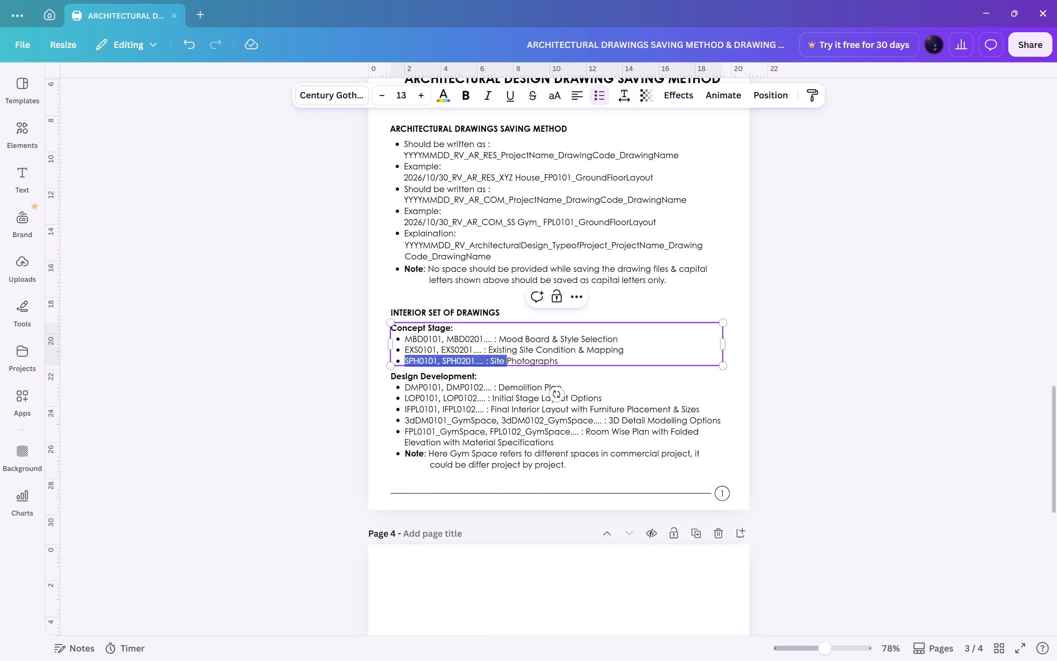
left_click_drag(510, 356, 512, 355)
left_click_drag(517, 350, 491, 353)
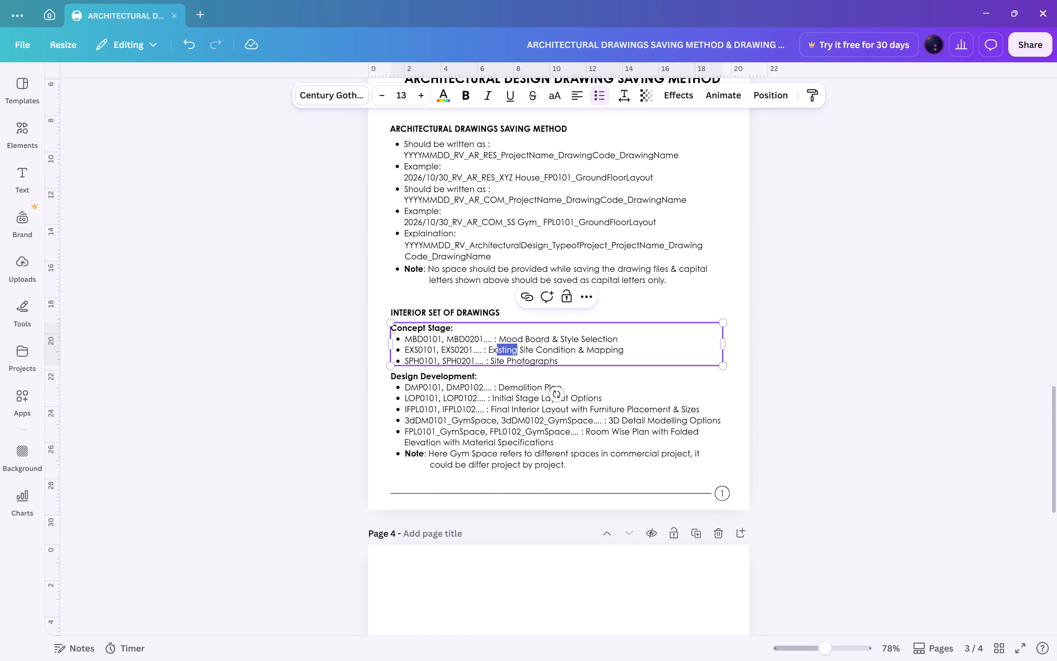
key("BackSpace")
key("BackSpace")
key("Right")
key("BackSpace")
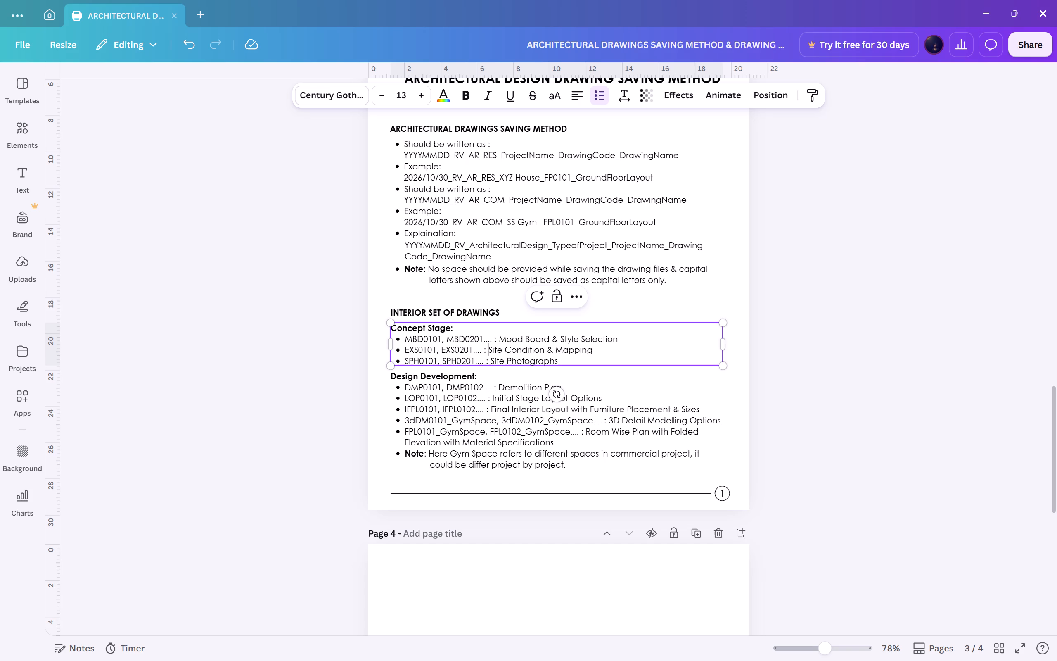
Replace Condition with "Survey Plan with Dimensions" in the EXS bullet of the Concept Stage list.
key("Right")
key("Right")
key("Right")
key("Right")
key("Right")
key("Right")
key("Right")
key("Right")
key("Right")
key("Right")
key("Right")
key("Right")
key("Right")
key("Right")
key("BackSpace")
key("BackSpace")
key("BackSpace")
key("BackSpace")
key("BackSpace")
key("BackSpace")
key("BackSpace")
key("BackSpace")
key("BackSpace")
key("BackSpace")
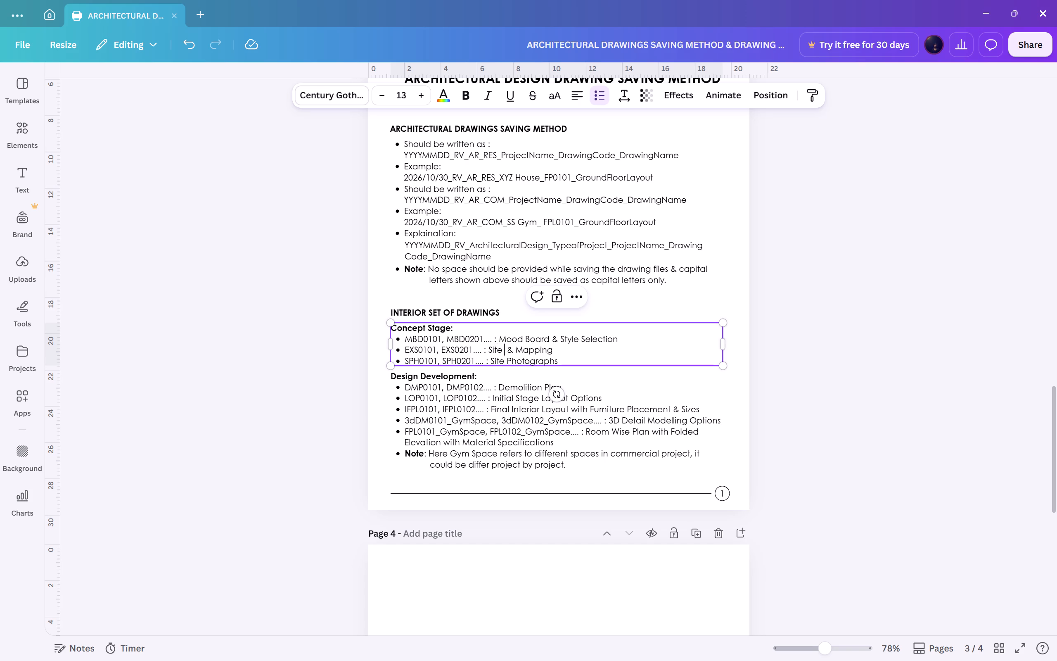
key("u")
type("rvey")
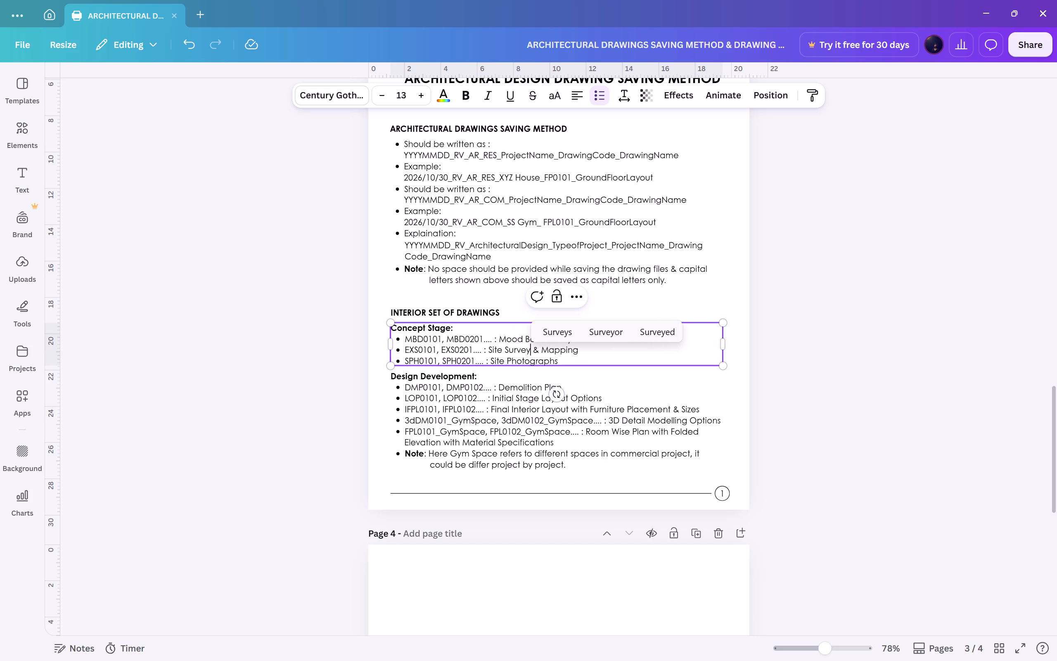
key("space")
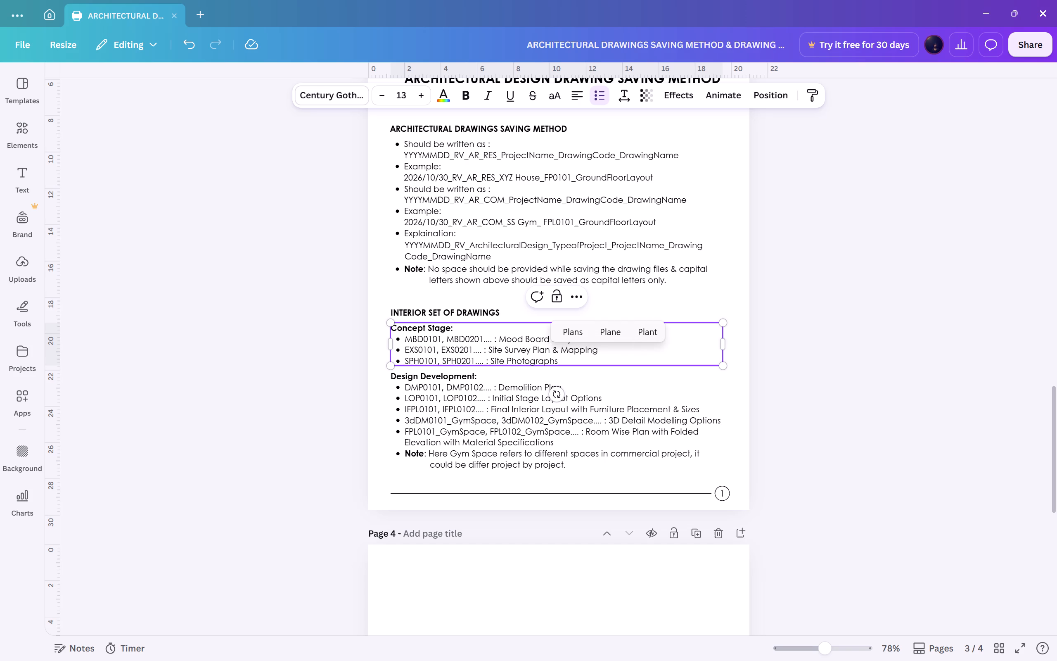
key("space")
type("with")
key("space")
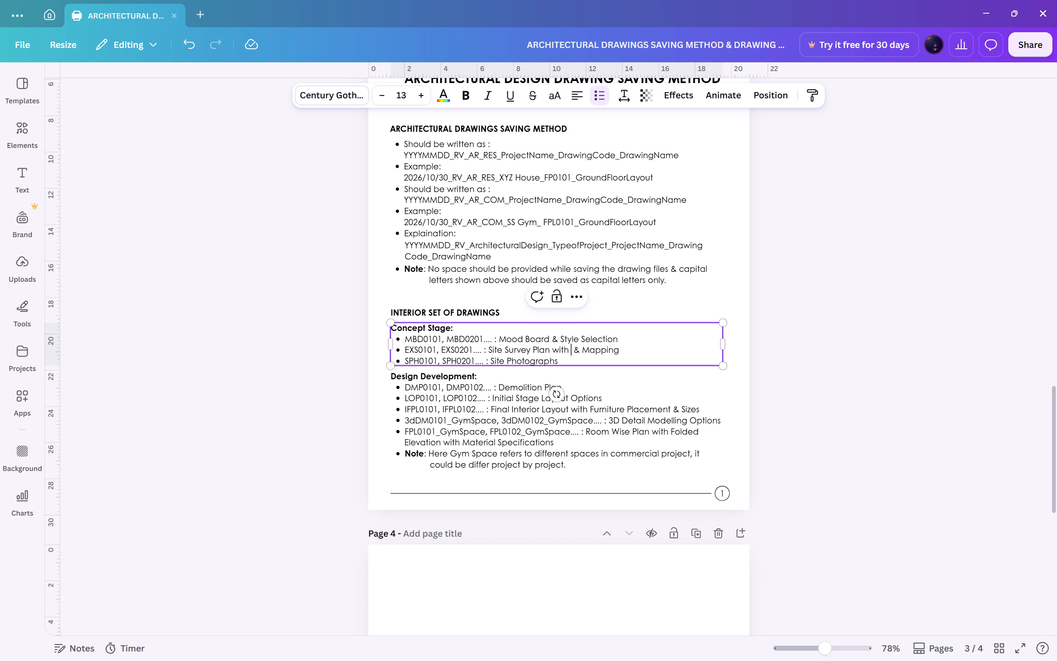
key("d")
type("imensions")
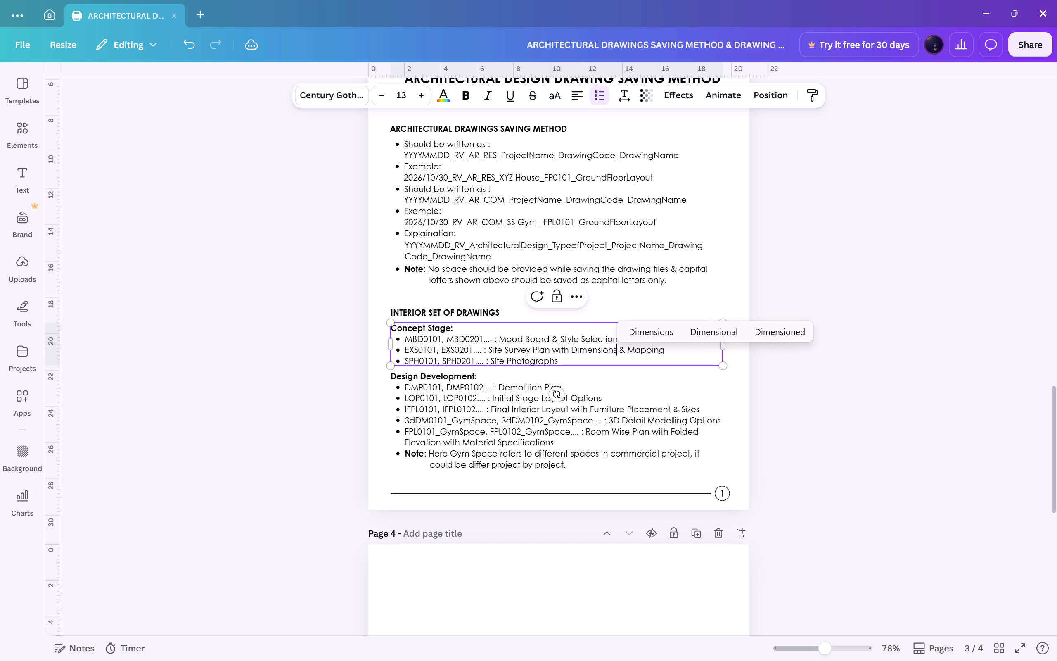
Remove "& Mapping" from the end of the EXS bullet so its description reads Site Survey Plan with Dimensions.
left_click(671, 354)
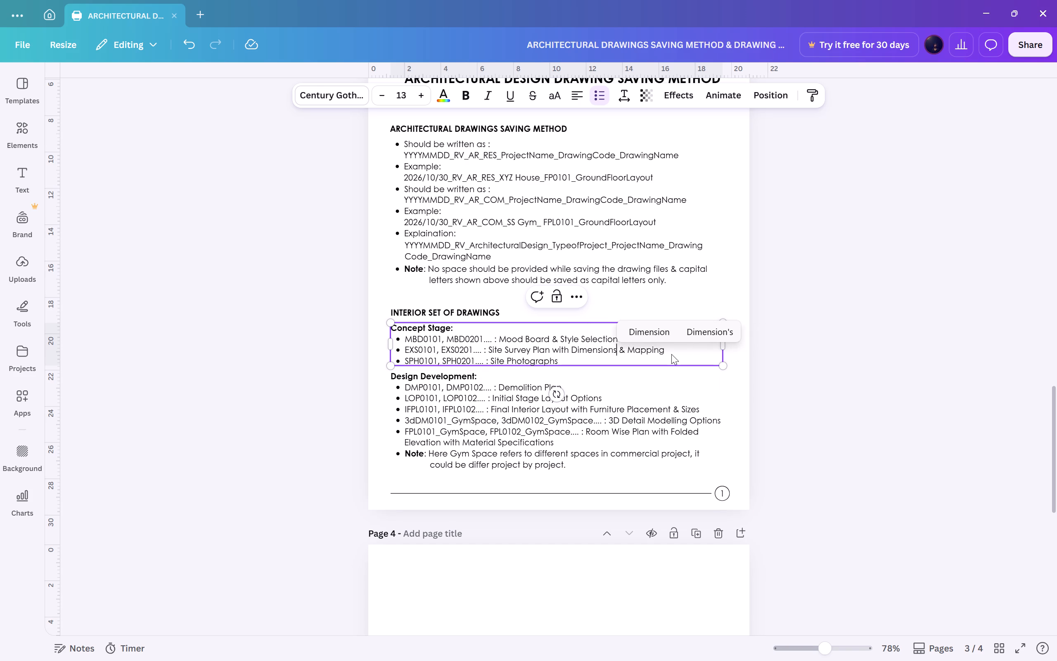
left_click(666, 352)
key("Right")
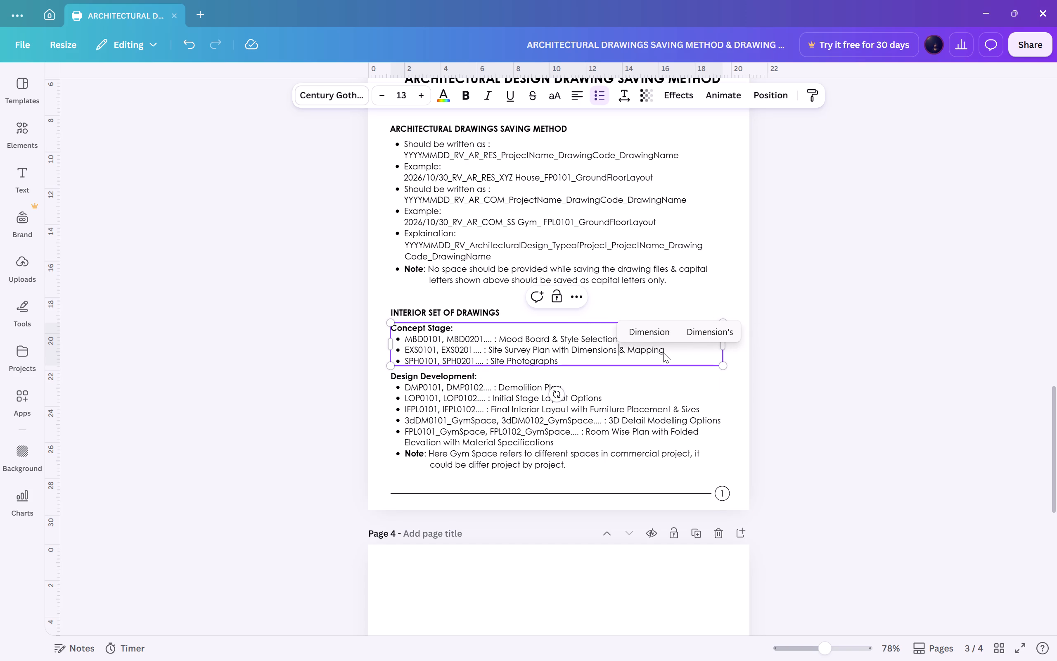
left_click(668, 350)
key("BackSpace")
key("BackSpace")
key("BackSpace")
key("BackSpace")
key("BackSpace")
key("BackSpace")
key("BackSpace")
key("BackSpace")
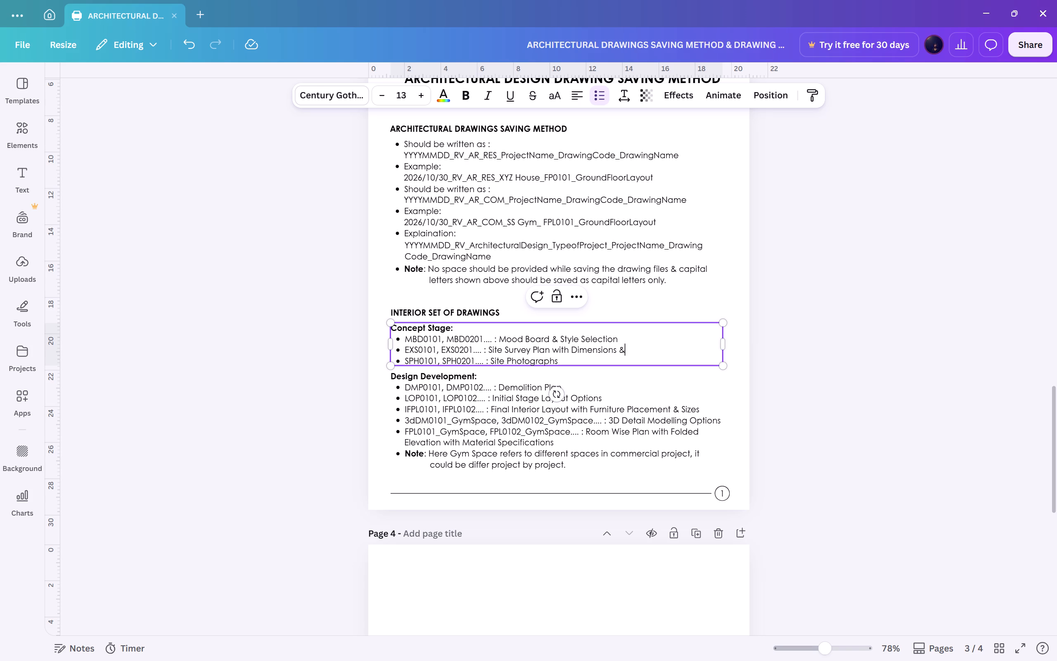
key("BackSpace")
key("BackSpace")
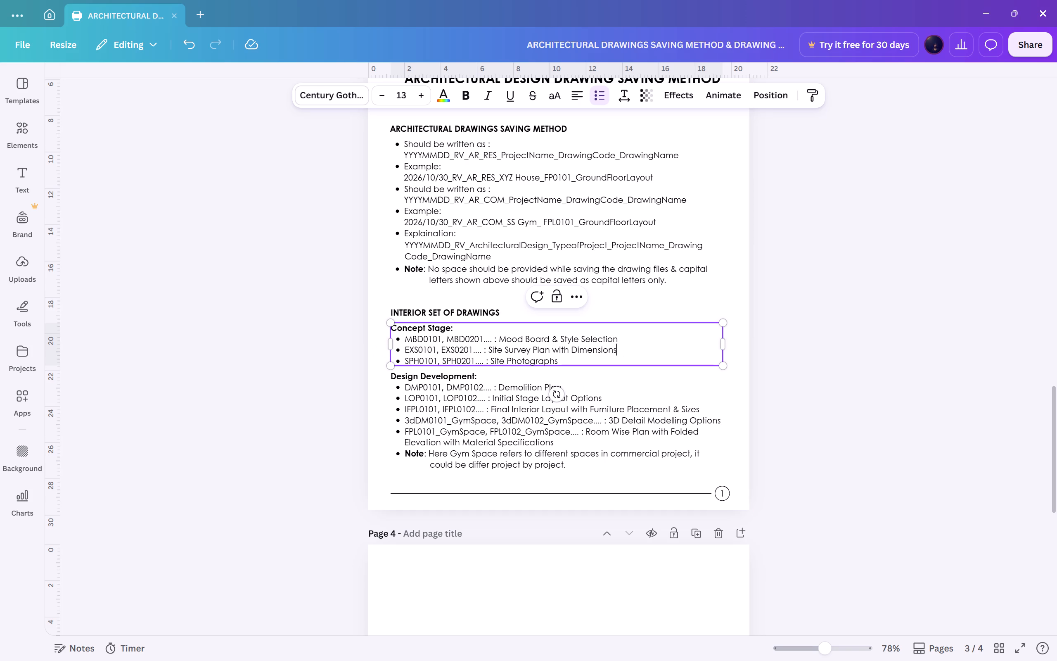
Change the first drawing code of the Site Survey Plan bullet to SV0101.
left_click(415, 350)
key("BackSpace")
key("BackSpace")
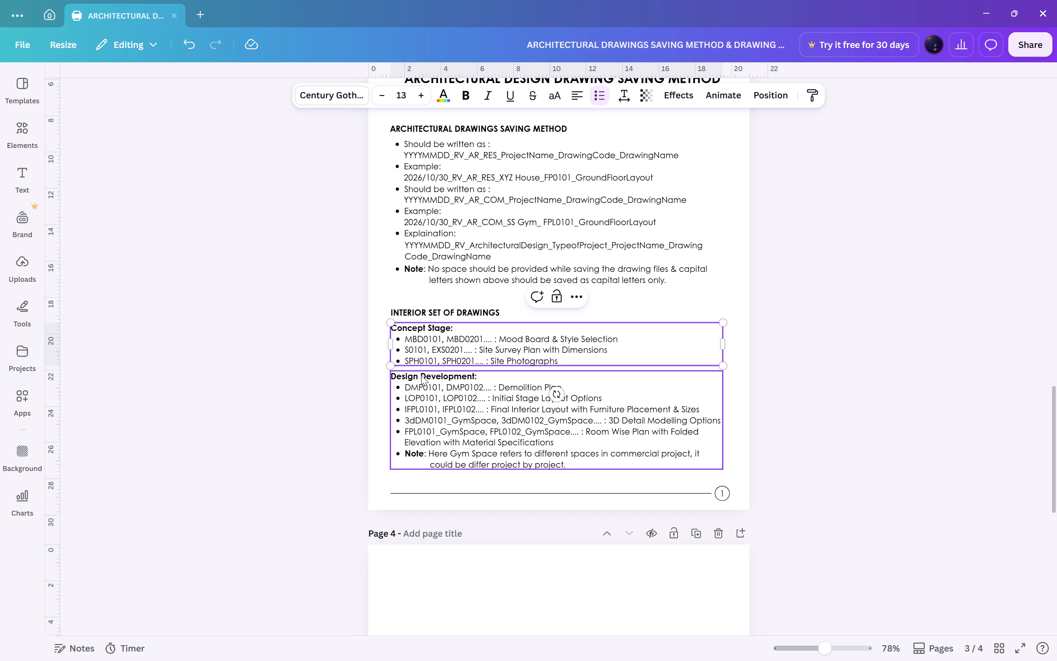
key("Right")
key("v")
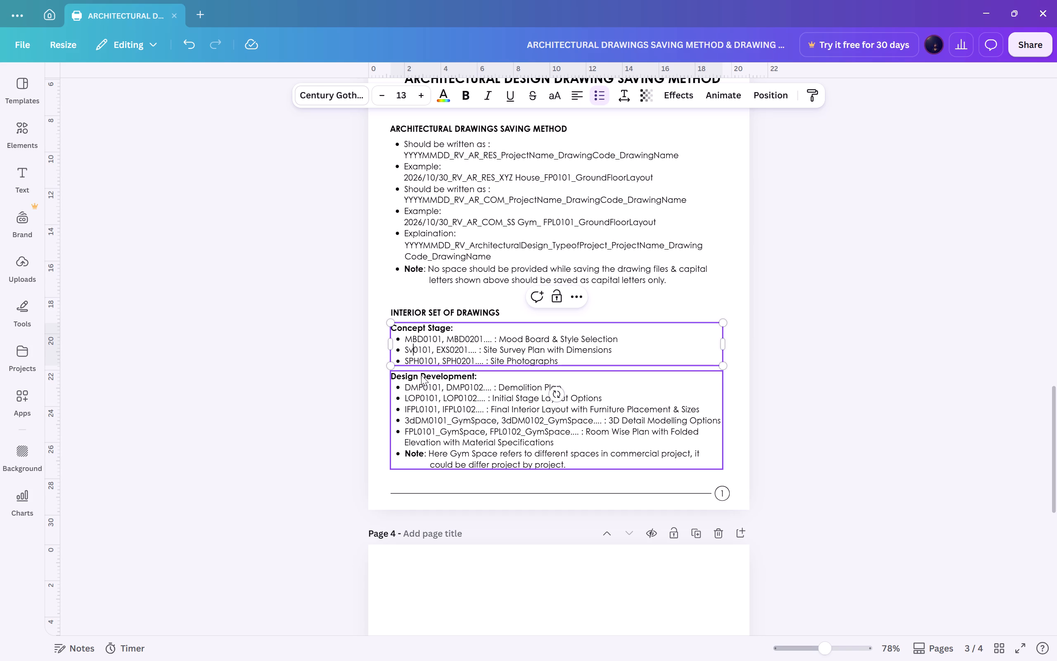
key("BackSpace")
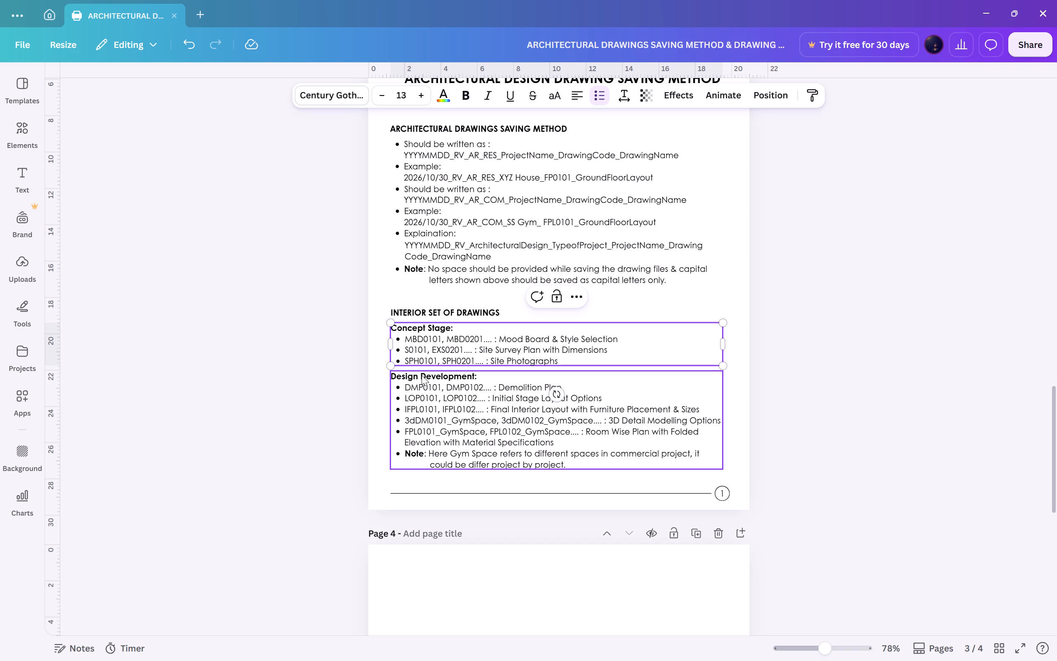
key("v")
Change the second drawing code of the Site Survey Plan bullet to SV0201 and finish editing the text.
key("Right")
key("Right")
key("Right")
key("Right")
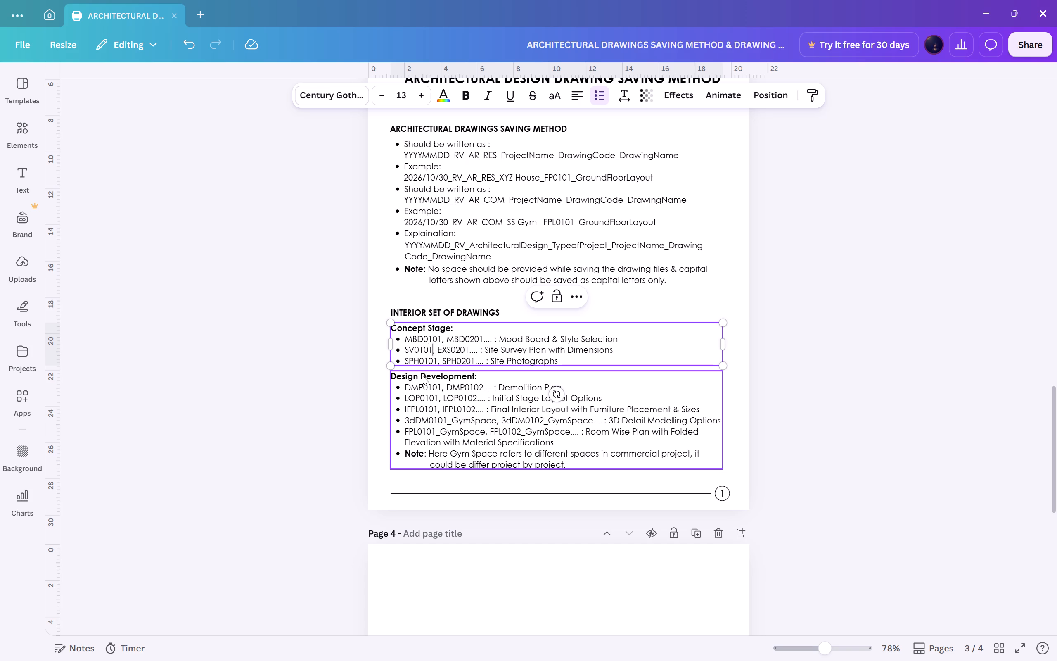
key("Right")
key("Right")
key("Right")
key("Right")
key("BackSpace")
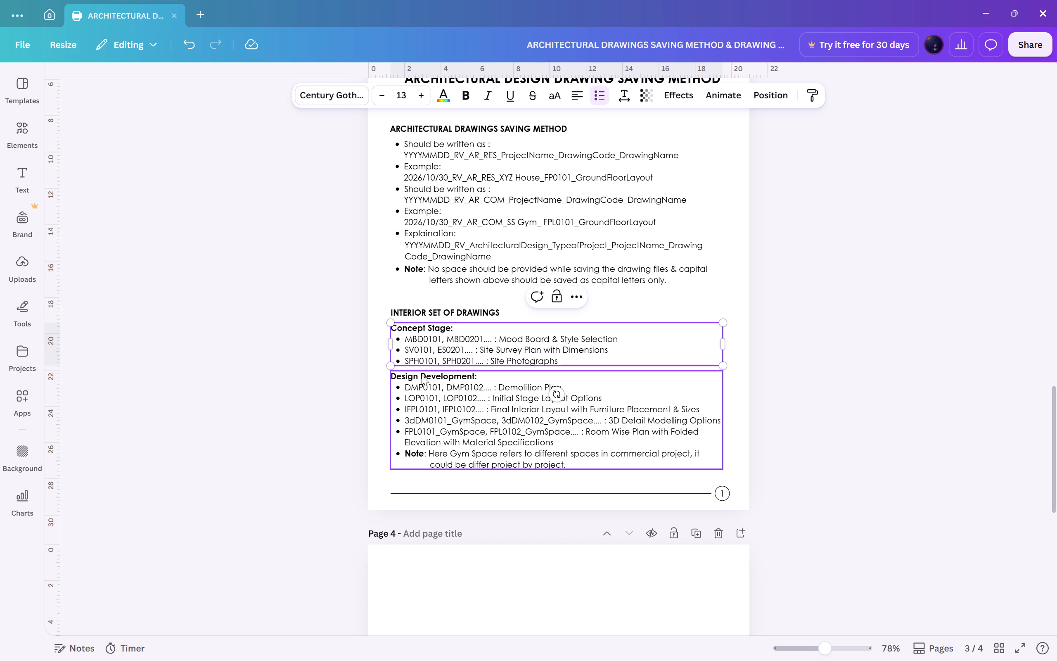
key("BackSpace")
key("Right")
key("v")
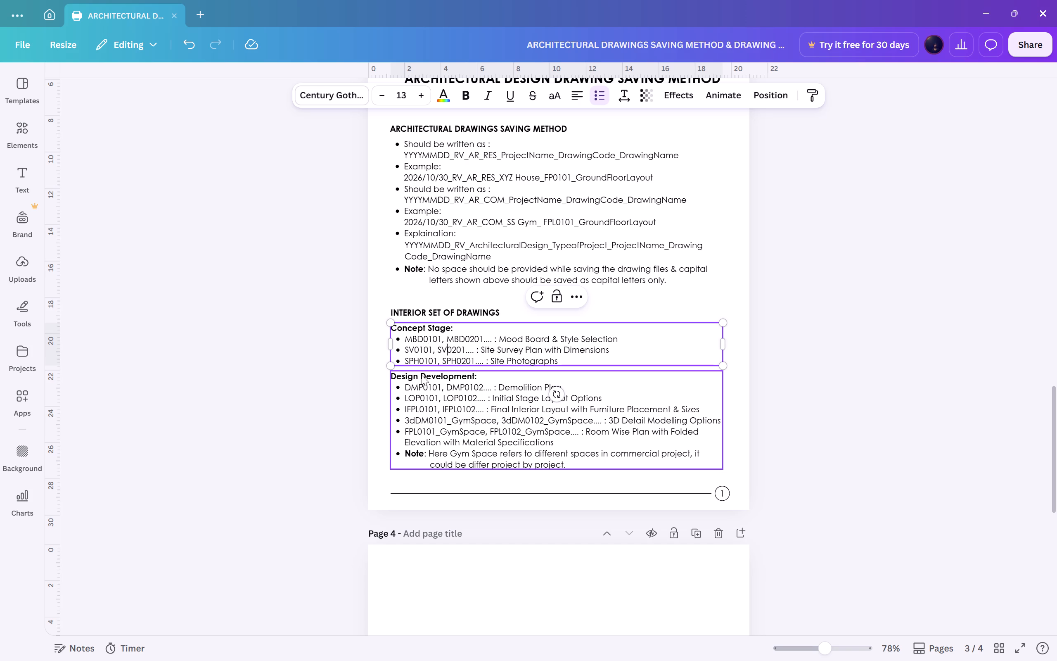
left_click(352, 360)
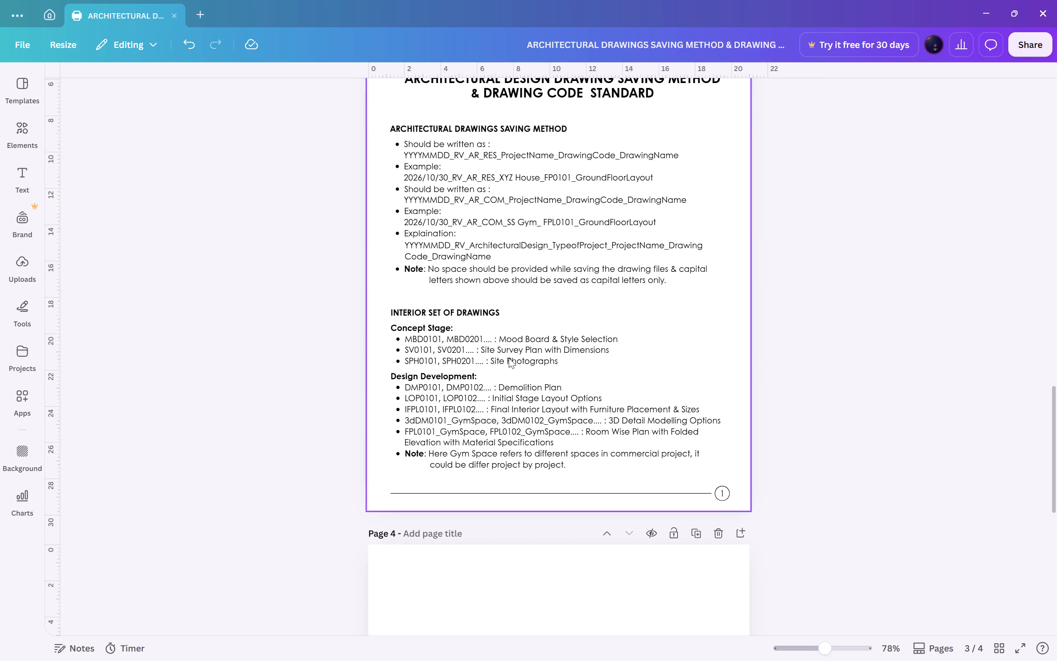
Switch to Chrome to view the architectural drawing standard PDF with its Concept Stage codes.
left_click(564, 644)
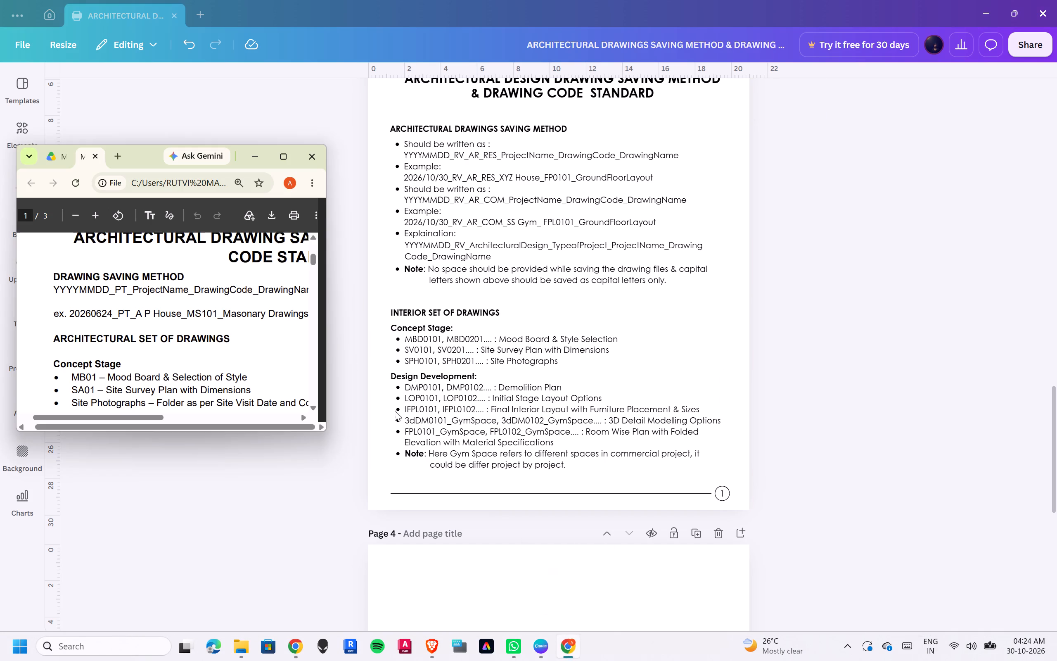
Switch to Brave and replace the YouTube search with the suggested query "corsets so tight".
left_click(432, 649)
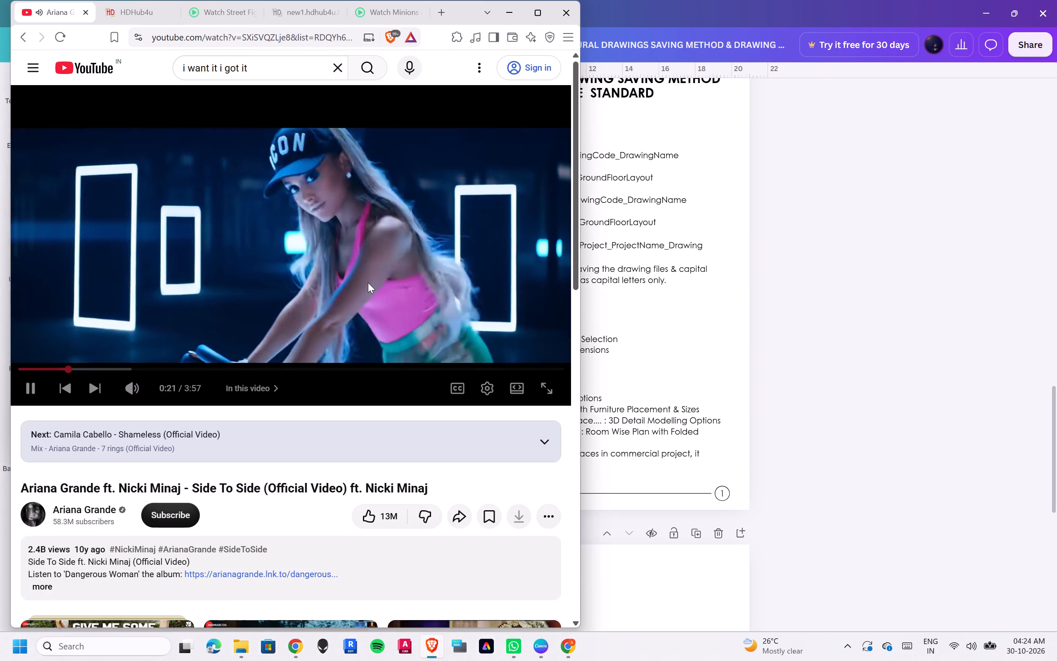
left_click(268, 71)
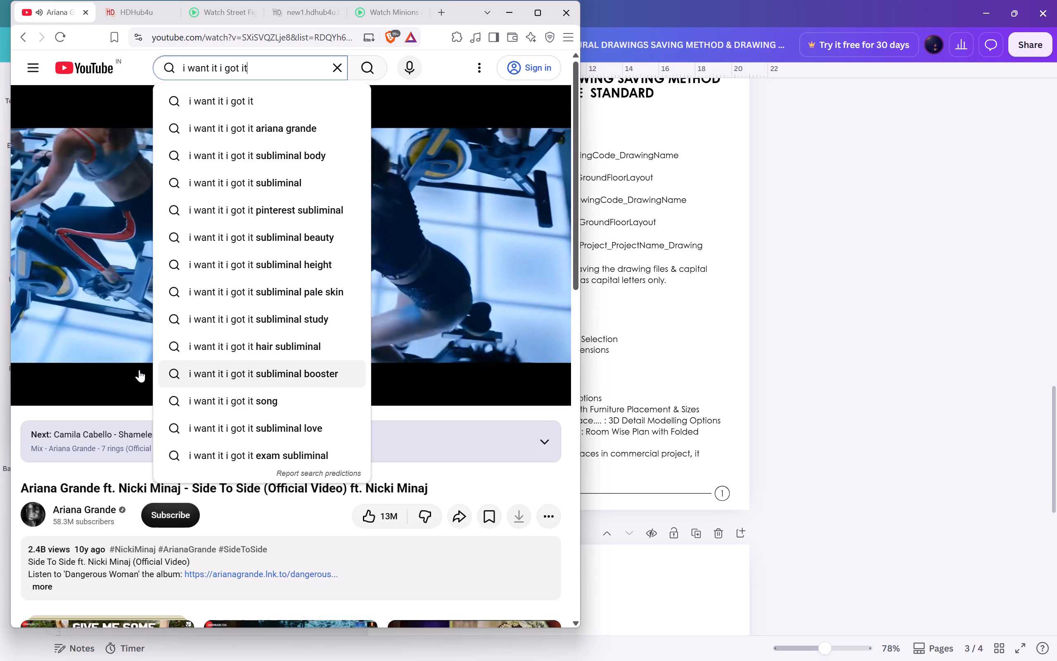
left_click(107, 371)
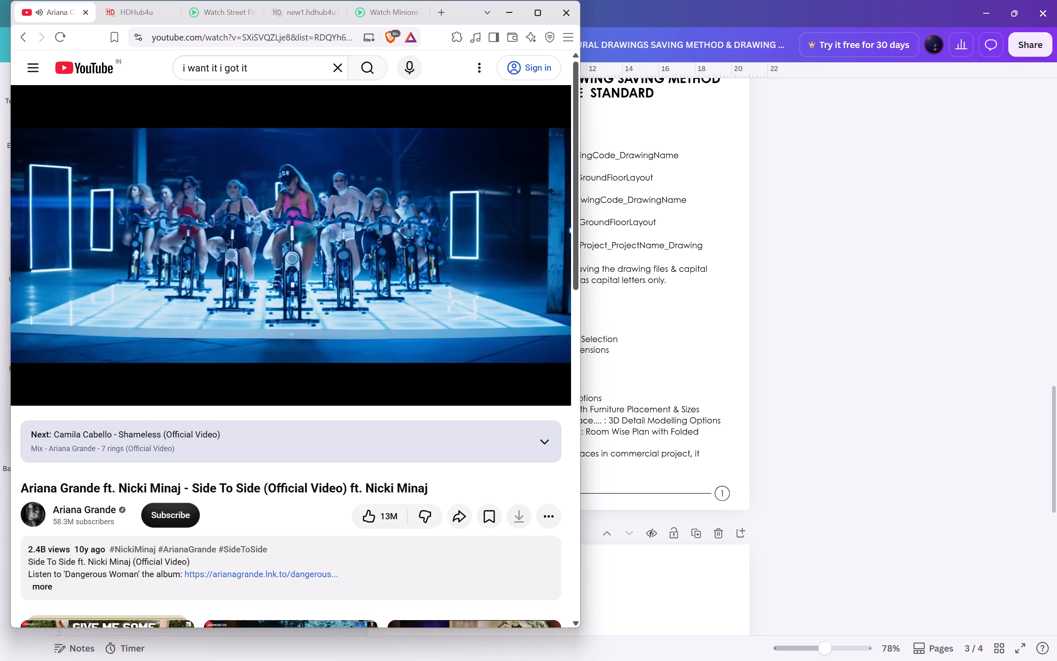
left_click_drag(253, 78, 248, 78)
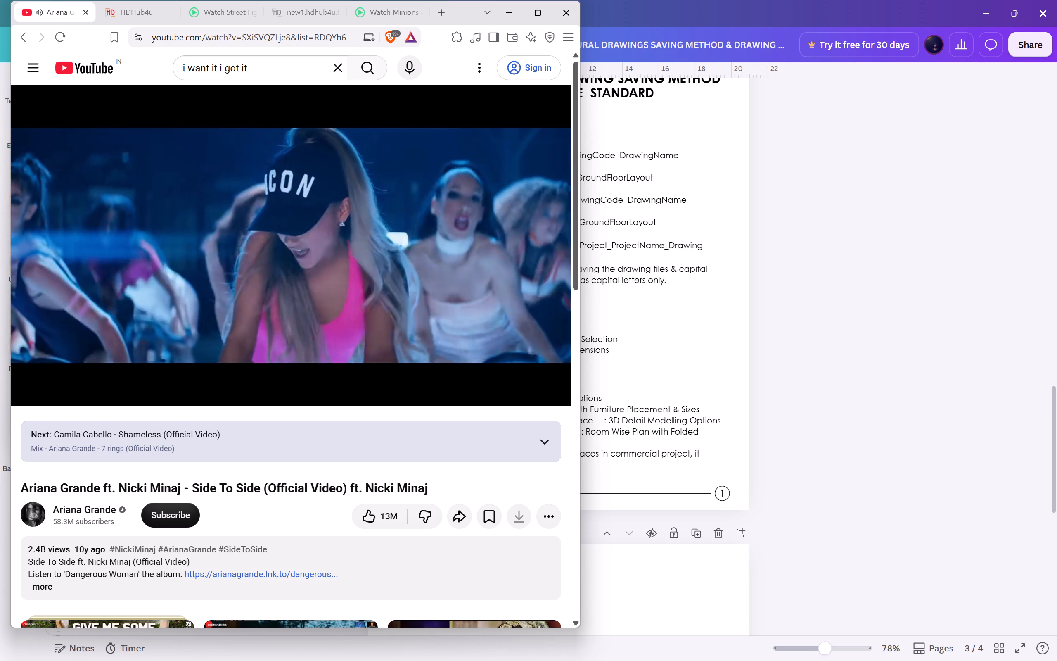
left_click_drag(248, 78, 228, 72)
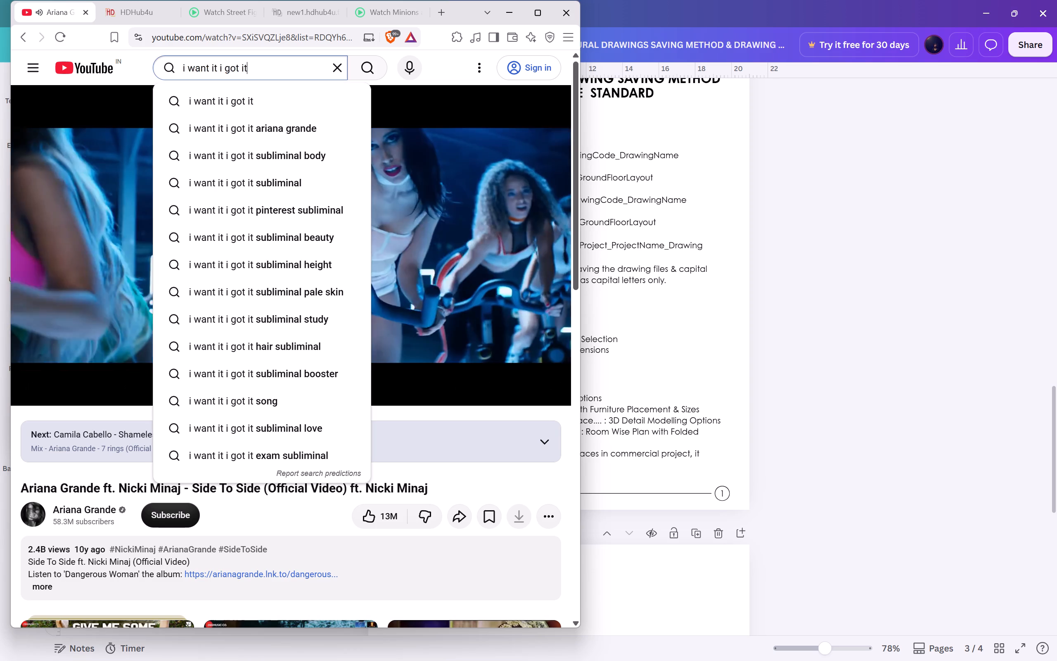
key("BackSpace")
key("BackSpace")
key("BackSpace")
key("BackSpace")
key("BackSpace")
key("BackSpace")
key("BackSpace")
key("BackSpace")
key("BackSpace")
key("BackSpace")
key("BackSpace")
key("BackSpace")
key("BackSpace")
key("BackSpace")
key("BackSpace")
key("BackSpace")
key("BackSpace")
key("BackSpace")
key("BackSpace")
key("BackSpace")
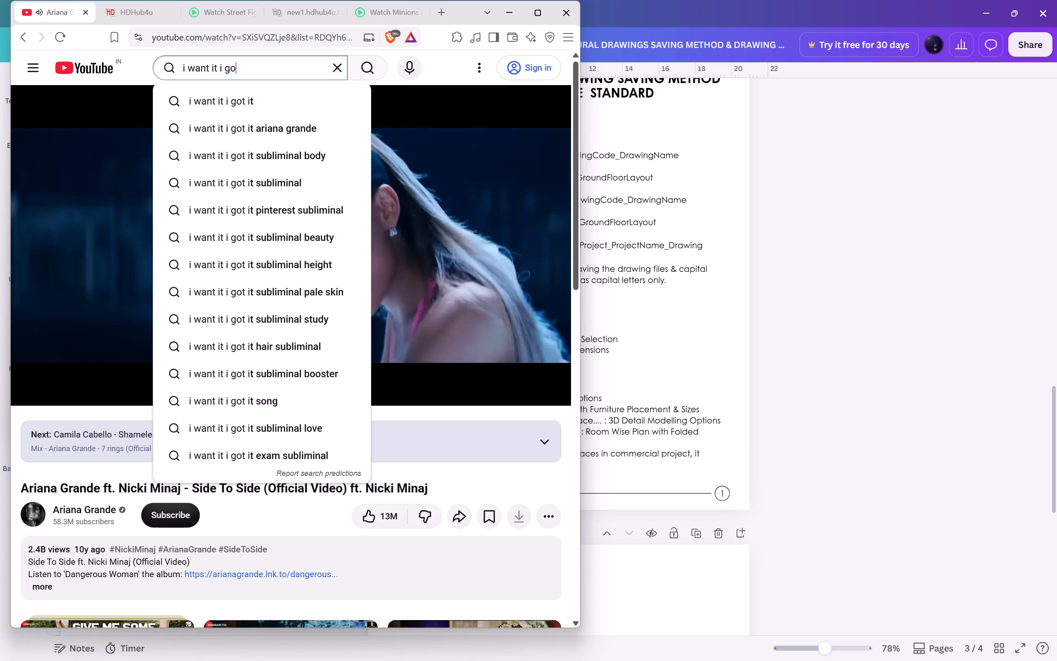
type("CORSE")
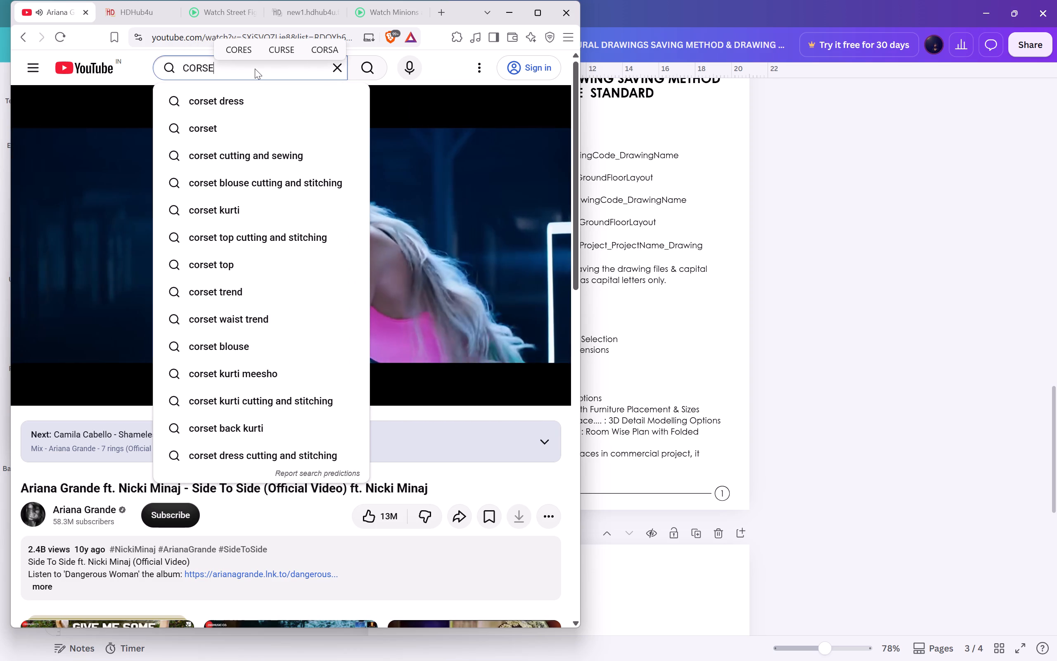
key("t")
key("space")
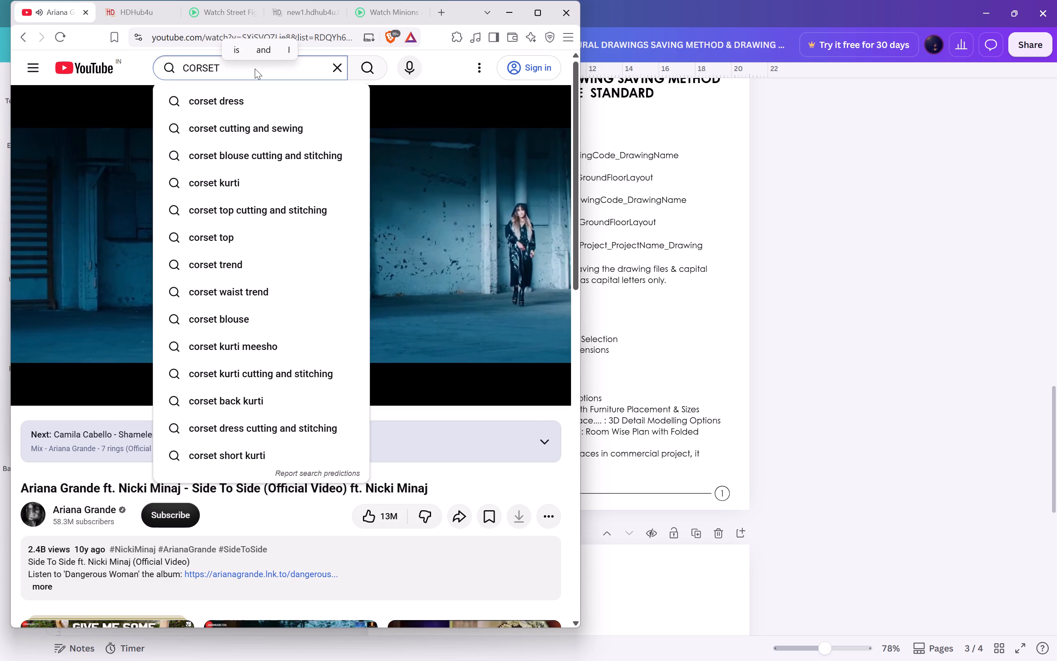
type("IS D")
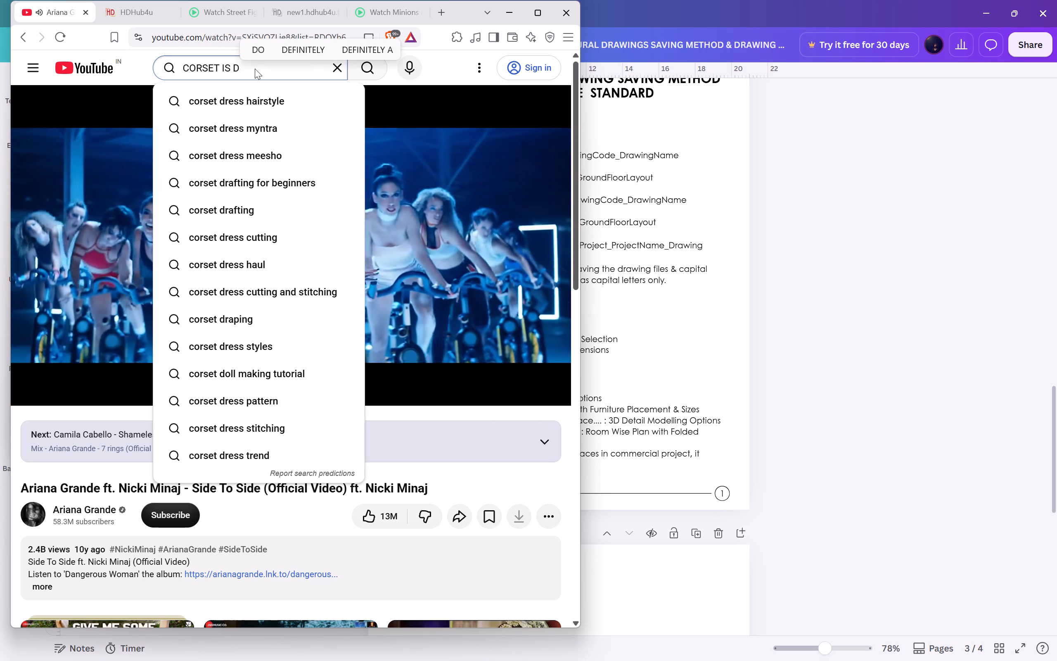
key("BackSpace")
type("SO")
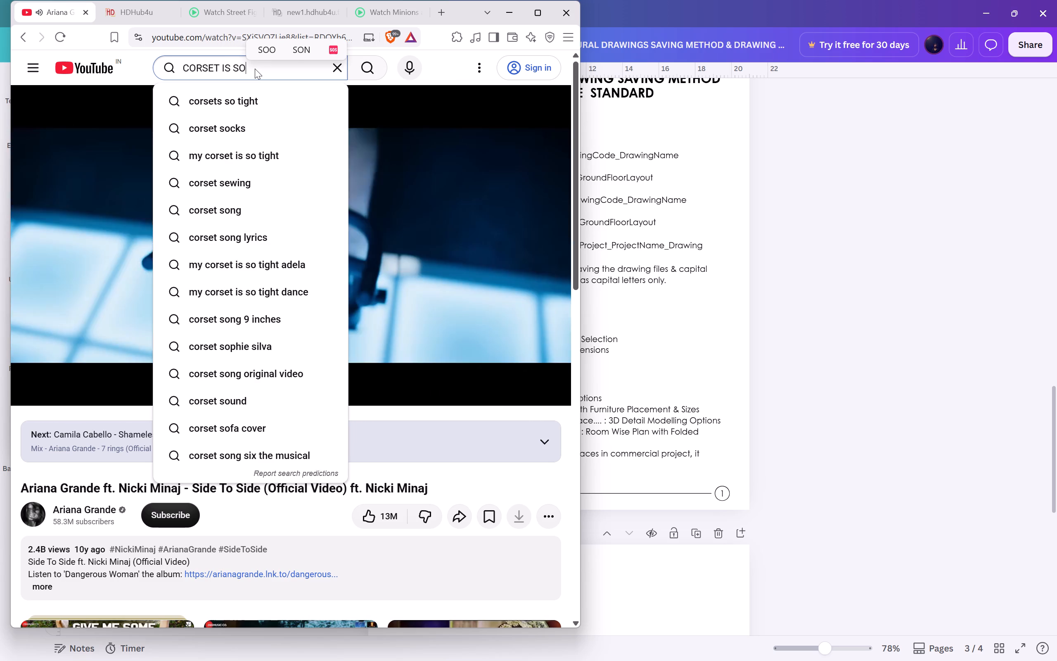
left_click(256, 93)
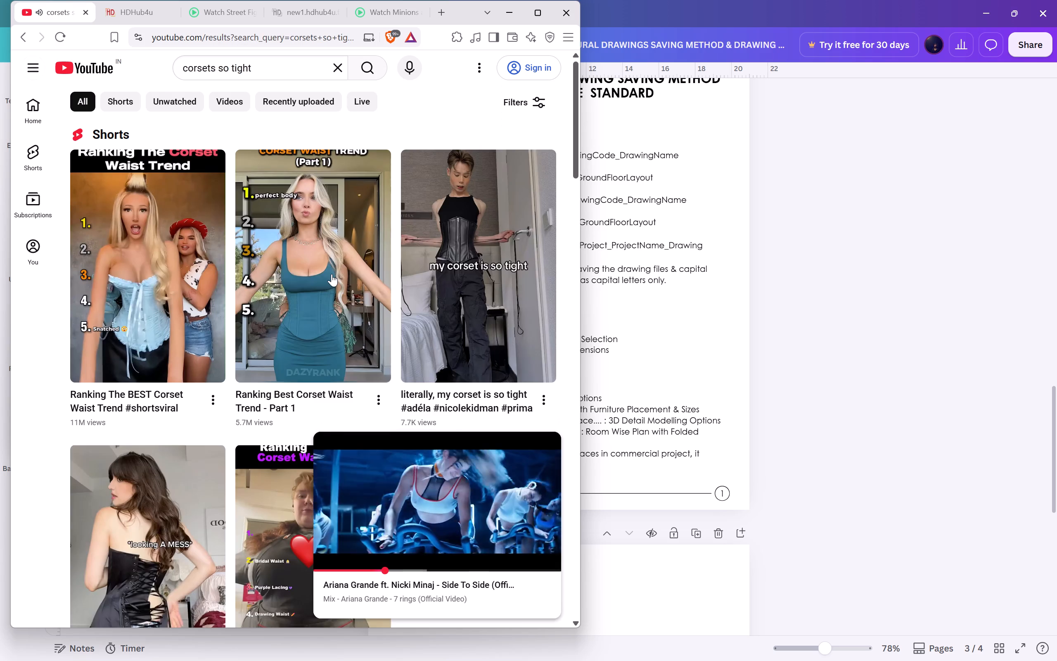
Browse the results, refine the search to "corsets so tight song", and play the "ADÉLA - Nicole Kidman" video.
scroll(317, 297, "down", 8)
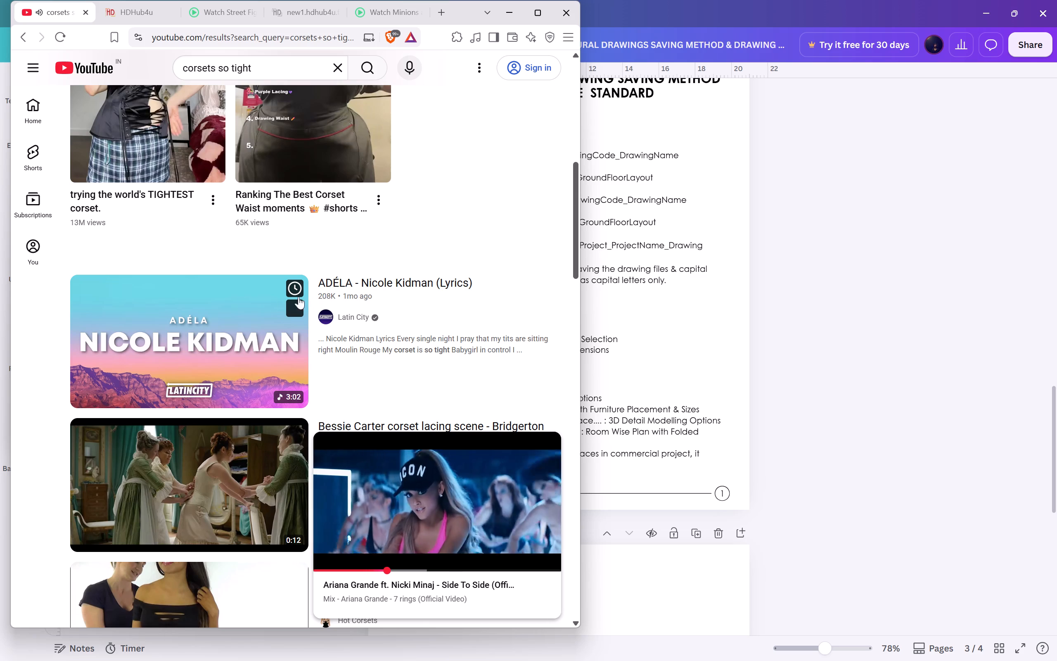
scroll(223, 307, "down", 2)
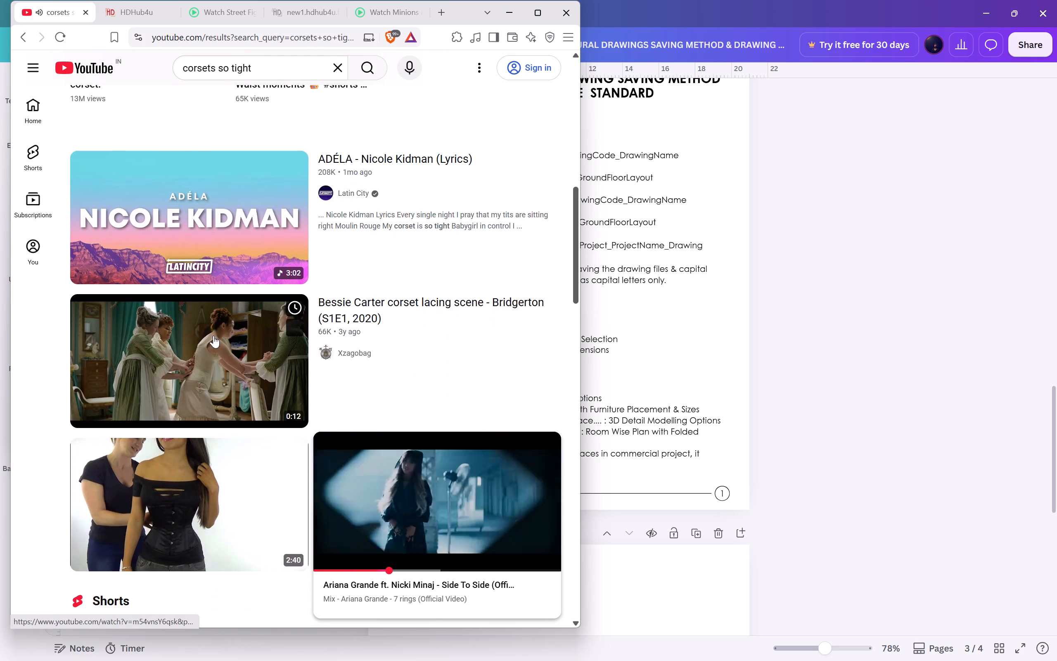
scroll(216, 330, "down", 3)
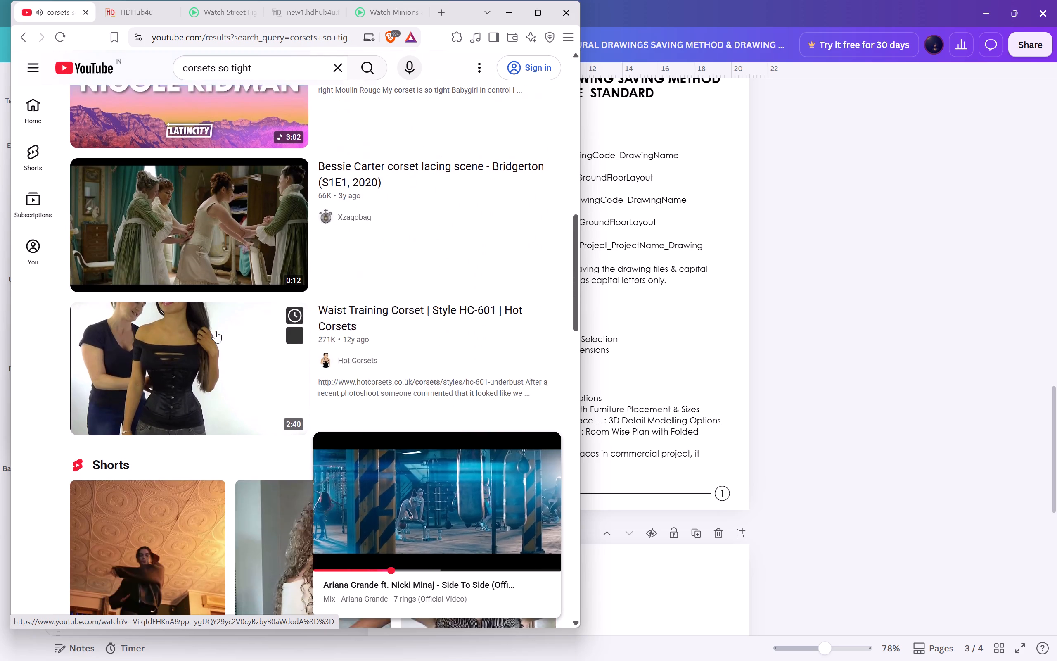
scroll(216, 330, "up", 3)
left_click(257, 70)
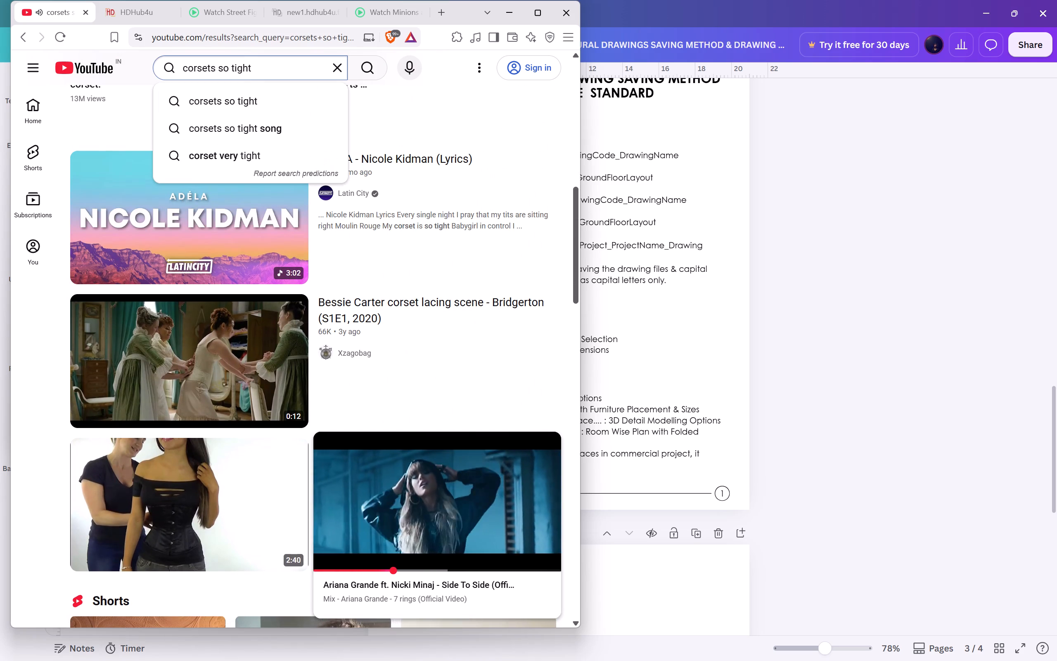
left_click(250, 132)
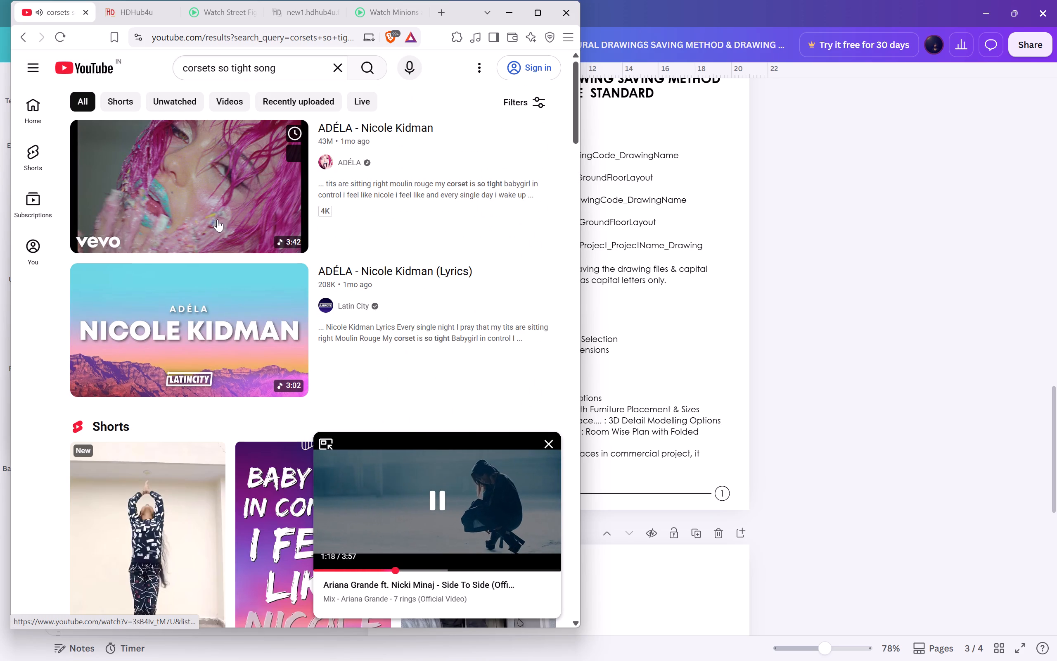
left_click(219, 216)
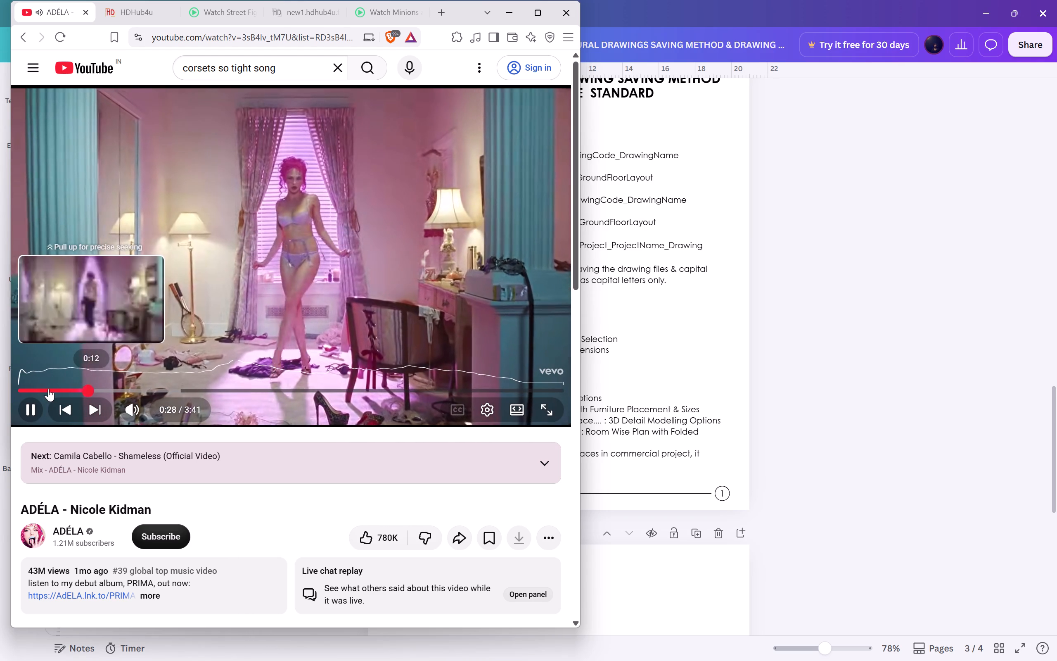
Rewind the video to about 0:12 and try to turn on its subtitles.
left_click(48, 389)
left_click(462, 411)
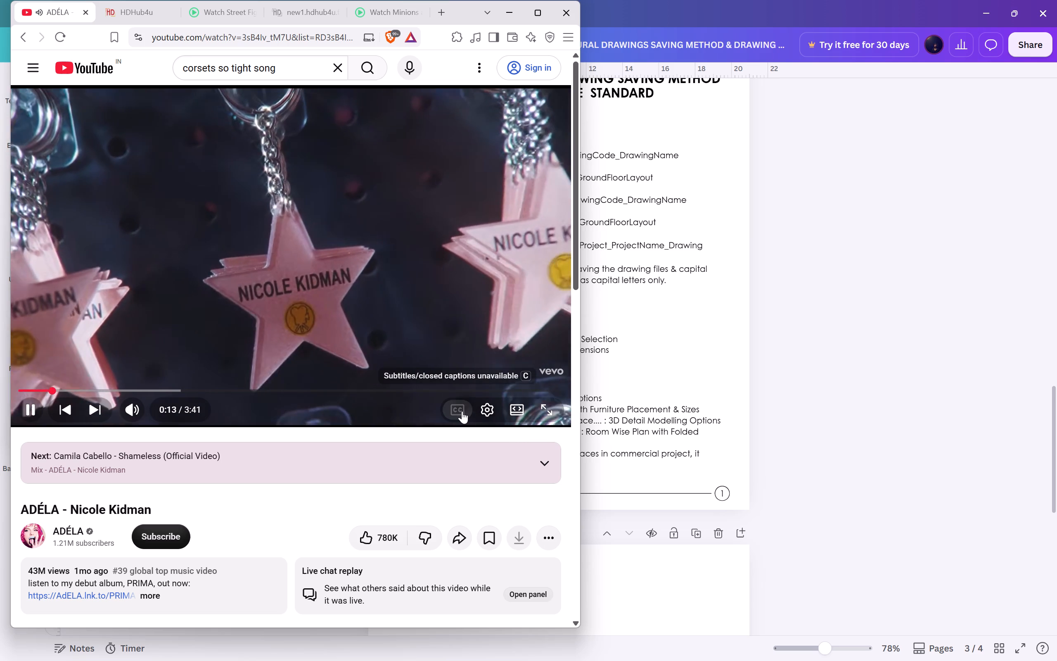
triple_click(462, 411)
double_click(462, 411)
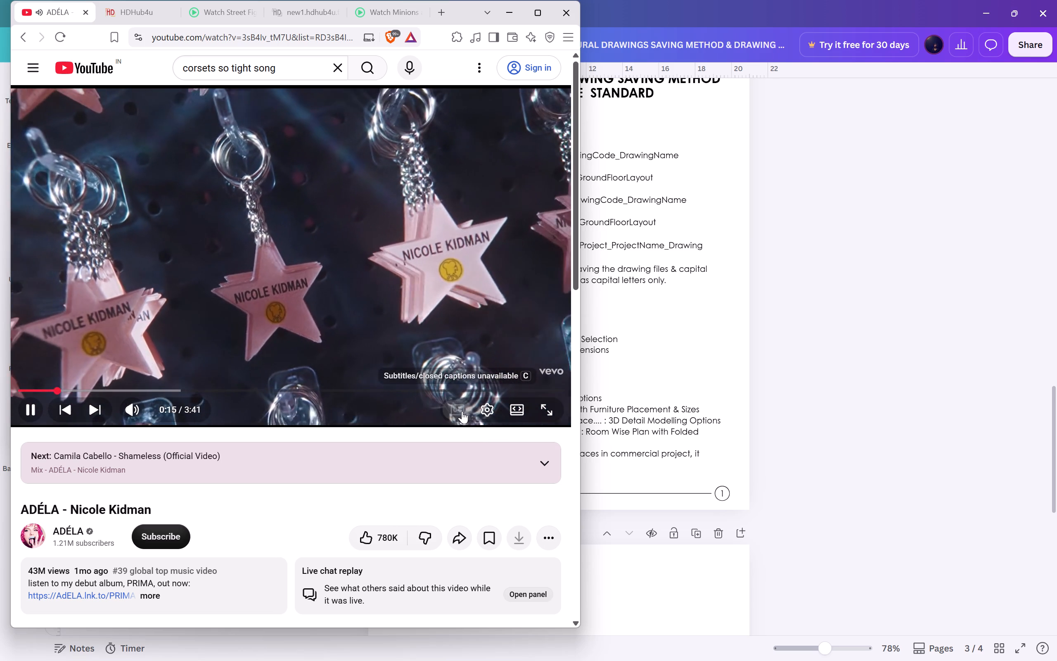
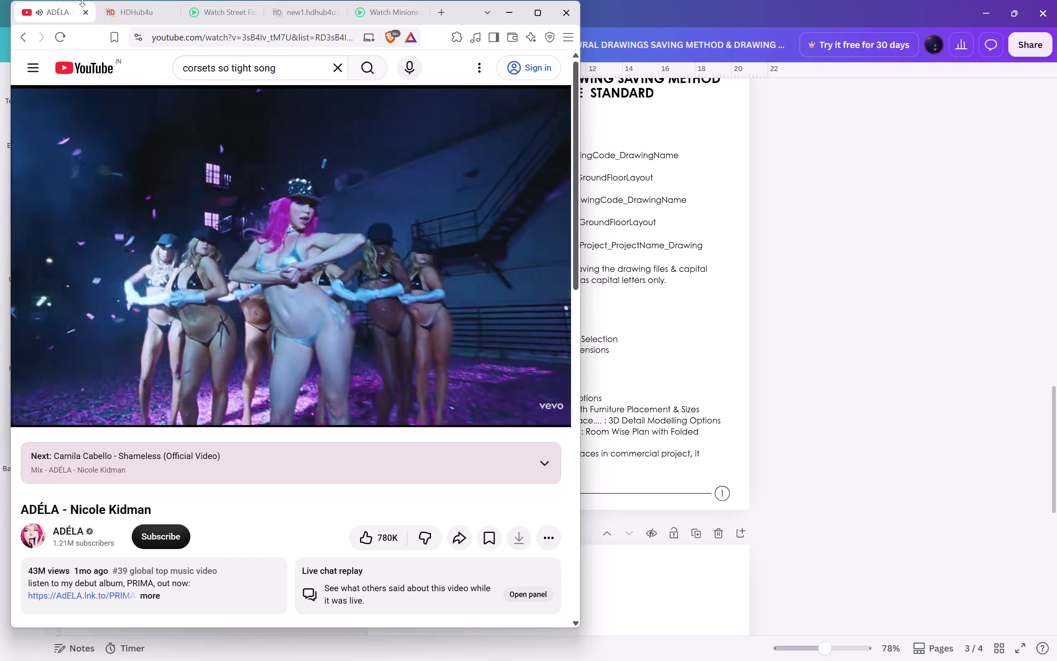
Return to the search results, play the "ADÉLA - Nicole Kidman (Lyrics)" video by Latin City, and skip ahead to about 0:12.
left_click(26, 40)
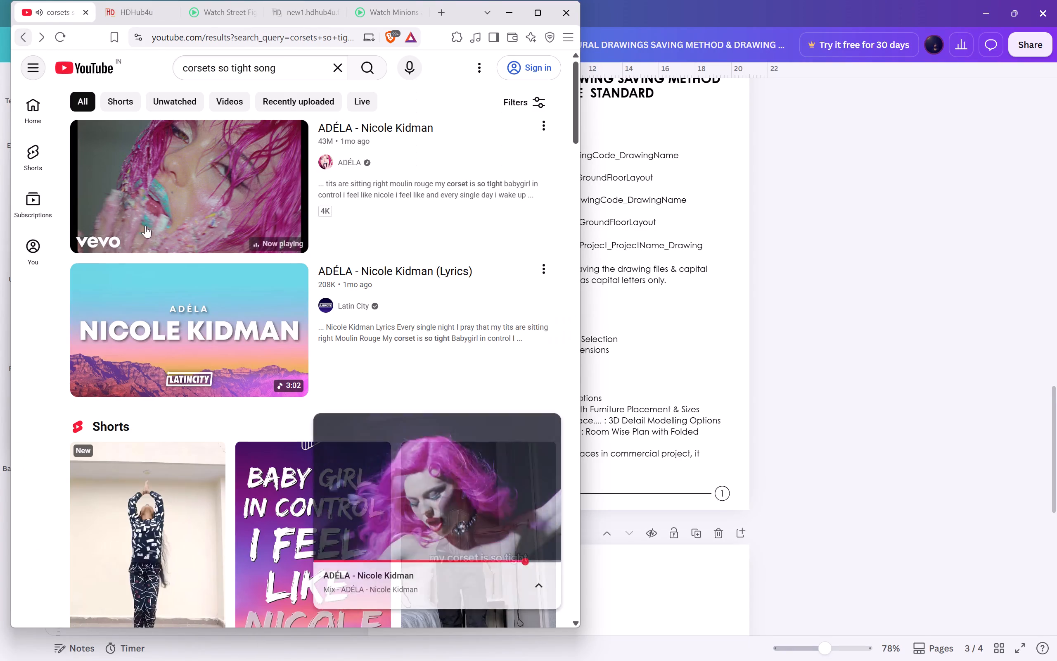
left_click(207, 356)
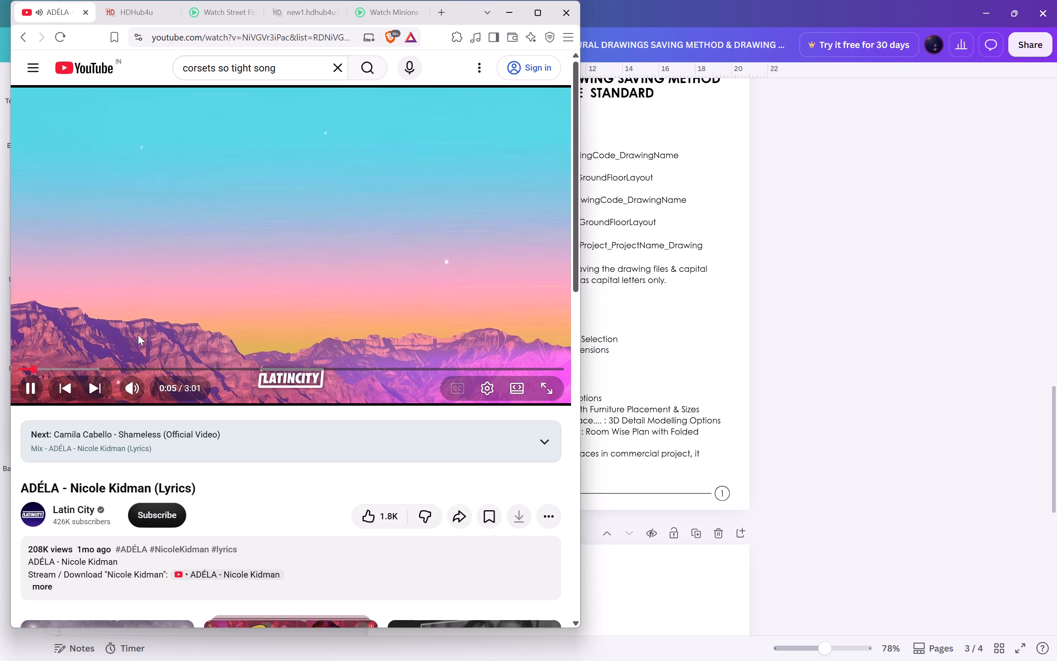
left_click(55, 369)
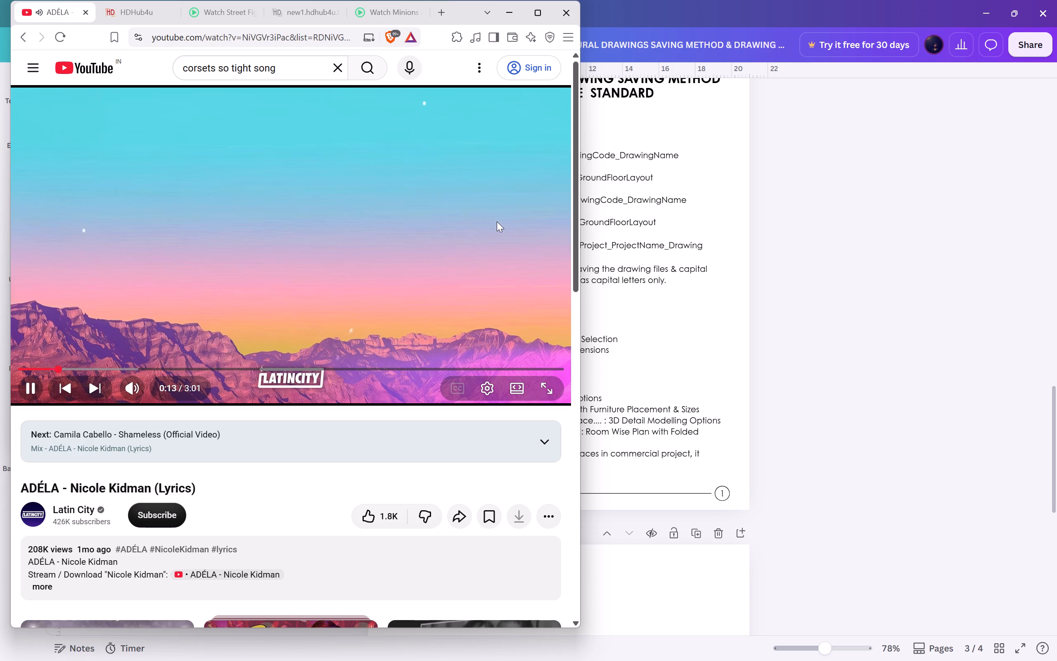
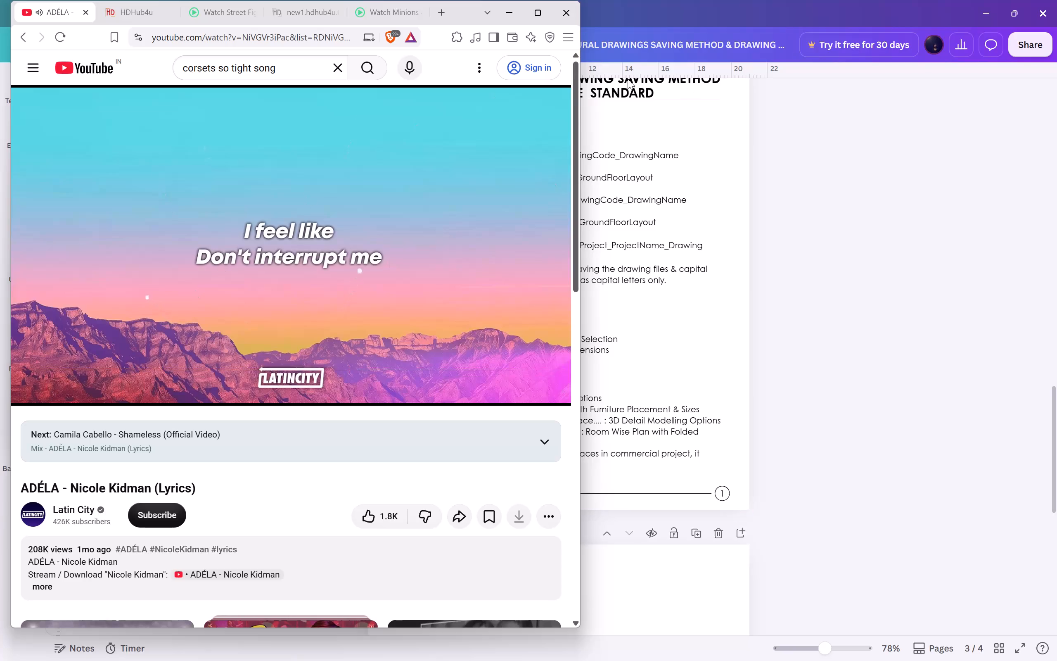
Pause the video, clear the search text and look through the related videos below it.
left_click(341, 244)
left_click(337, 64)
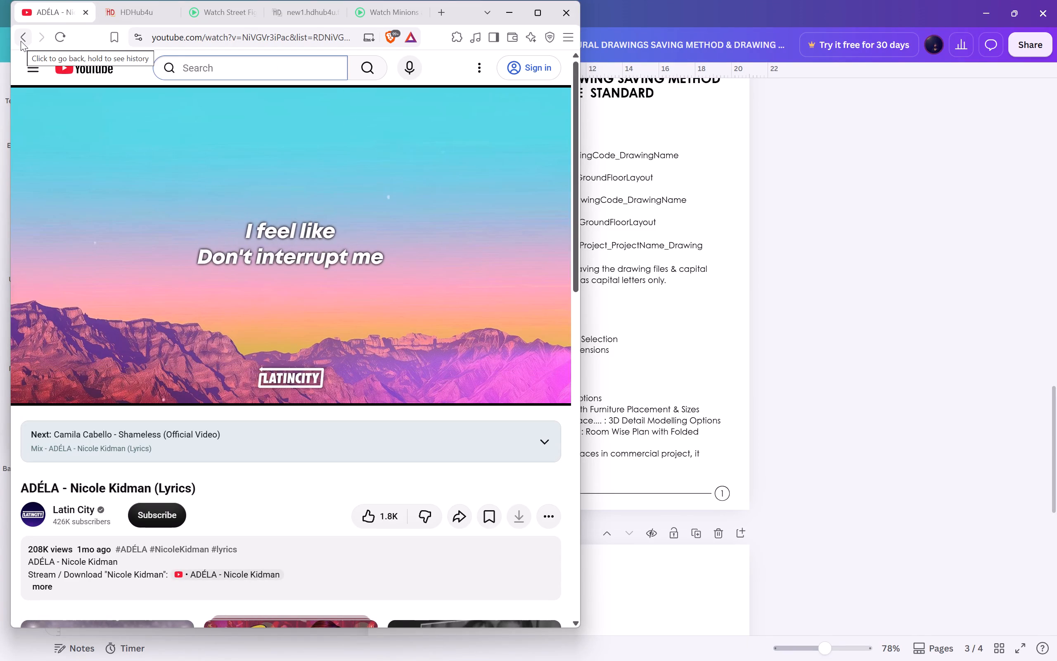
scroll(276, 459, "down", 6)
scroll(303, 509, "down", 3)
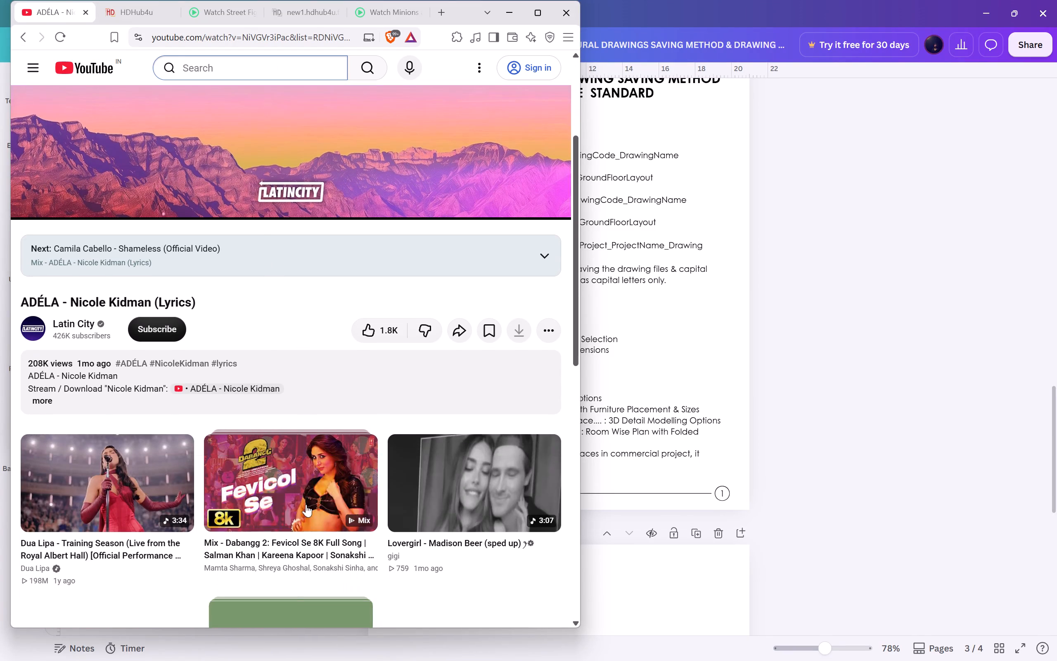
scroll(309, 497, "down", 4)
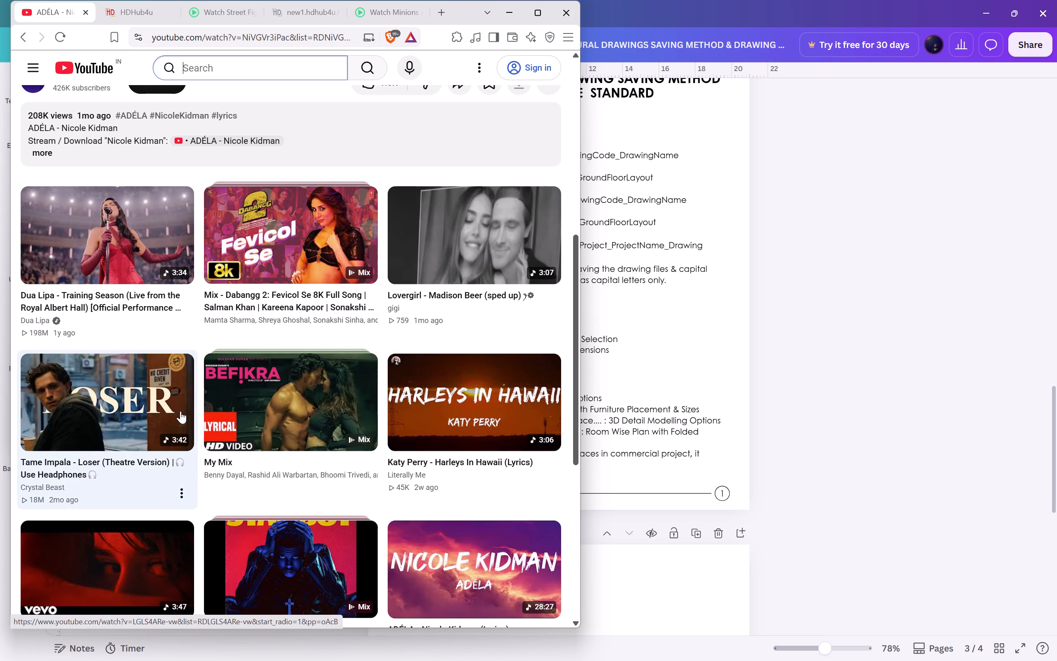
scroll(462, 394, "down", 3)
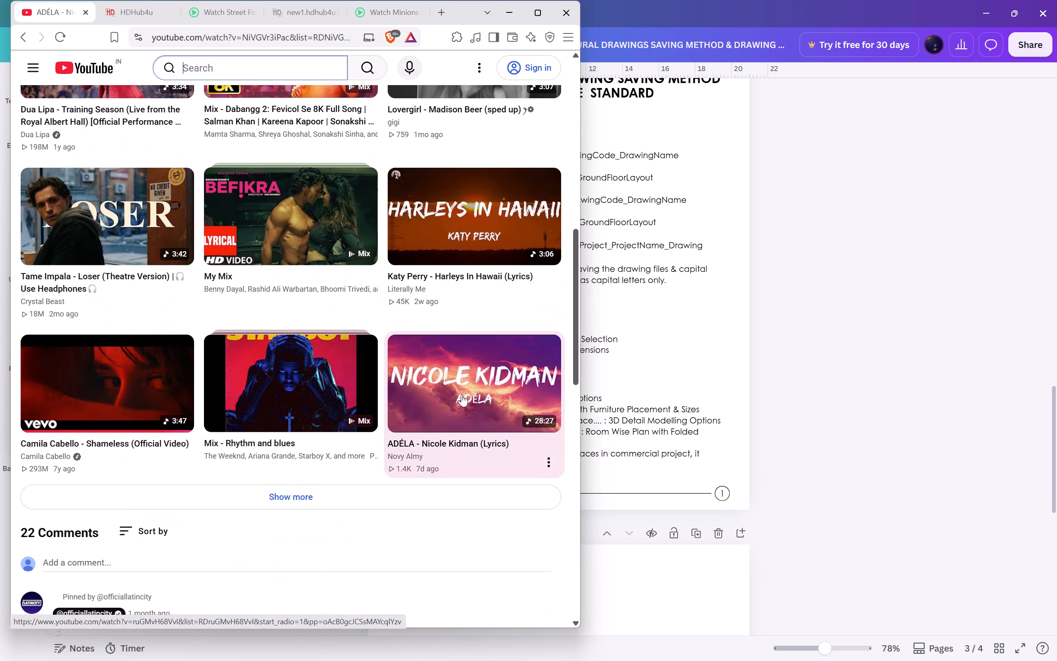
scroll(125, 407, "up", 4)
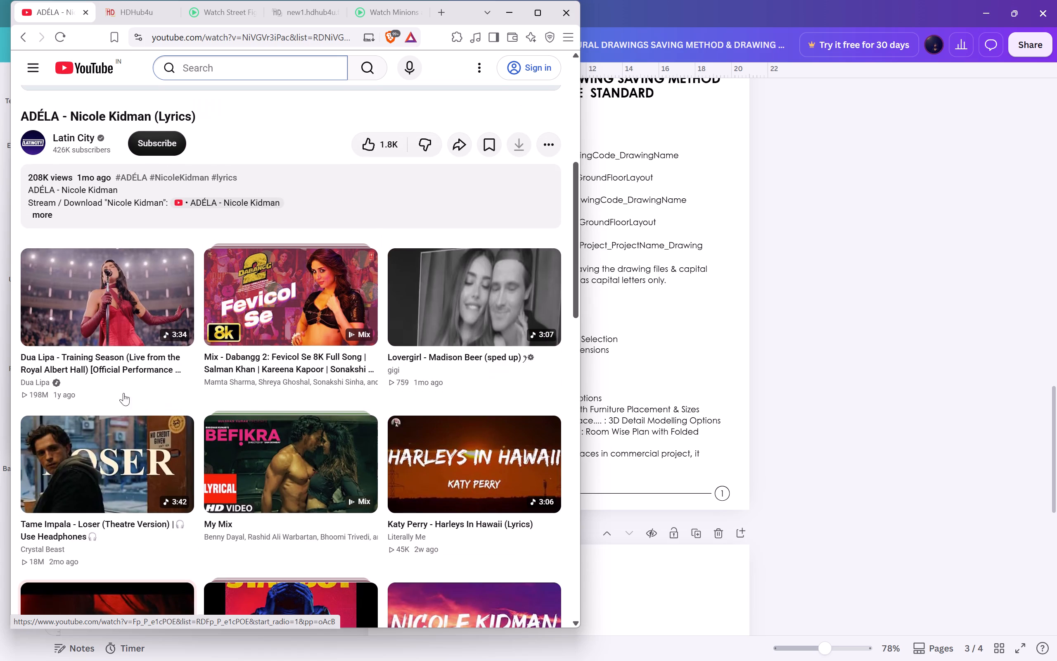
Return to the search results, resume the "ADÉLA - Nicole Kidman (Lyrics)" video in the miniplayer and minimise the browser.
left_click(23, 38)
scroll(242, 361, "down", 2)
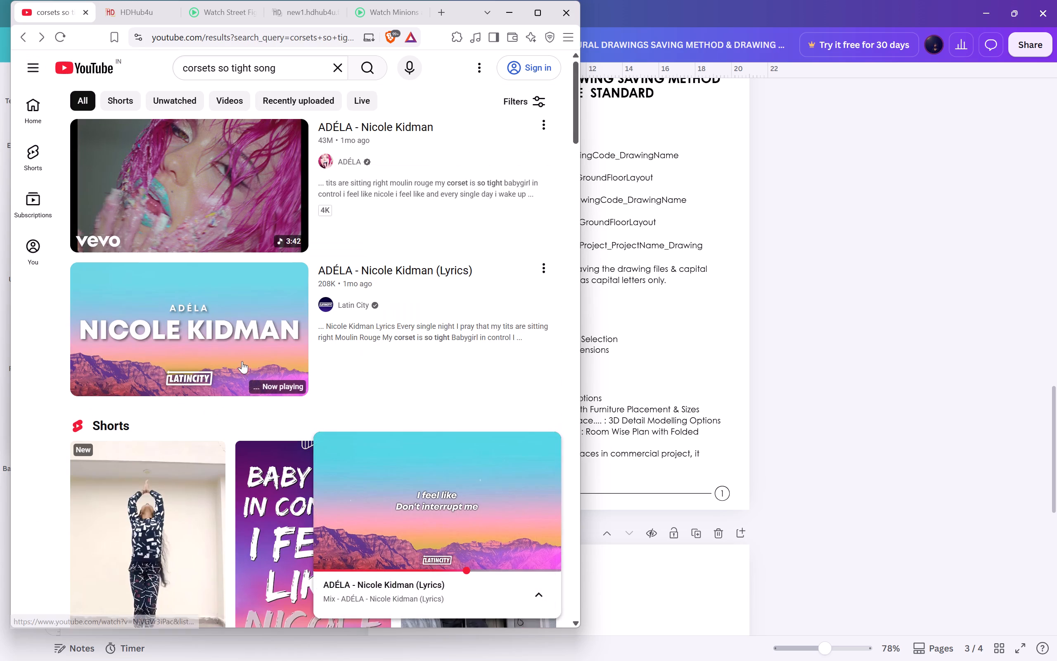
scroll(242, 361, "down", 6)
left_click(479, 508)
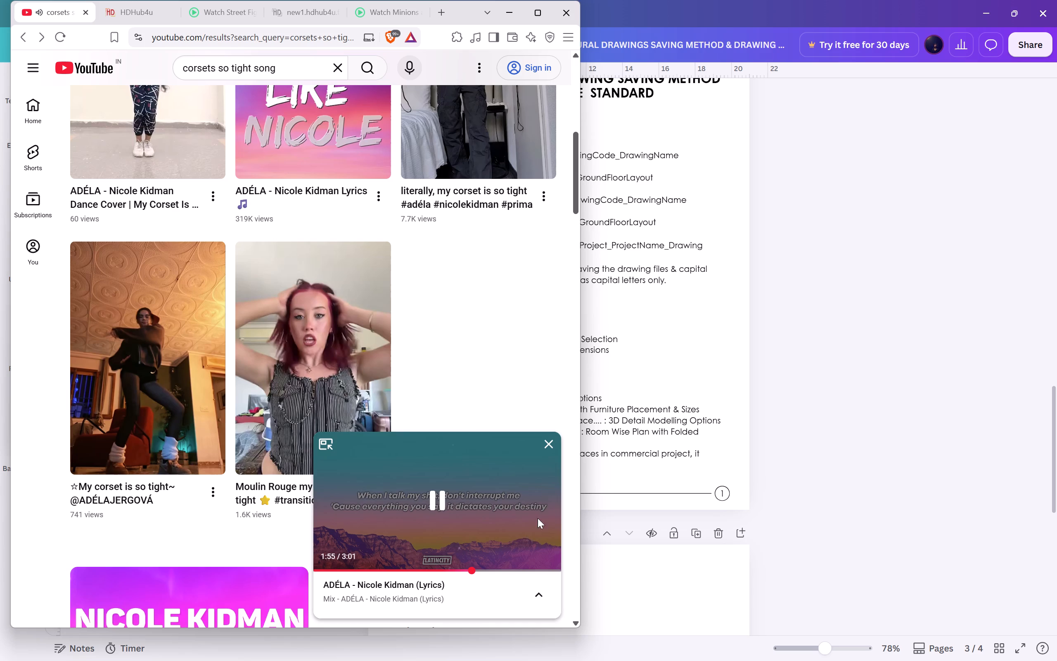
left_click(512, 10)
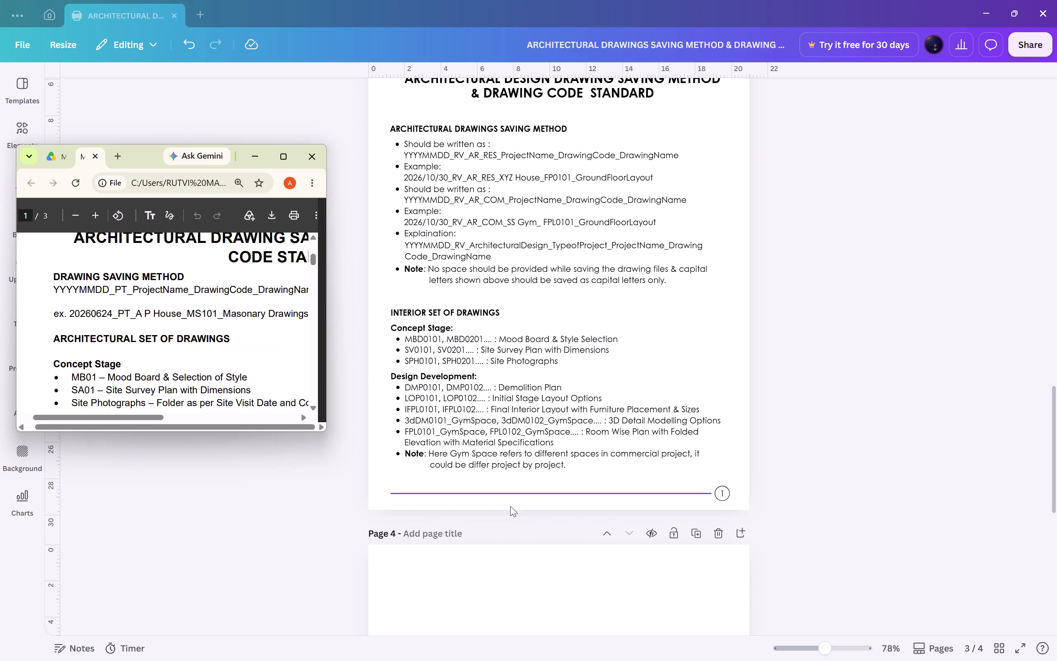
Switch to the reference PDF in Chrome, examine the drawing codes in its architectural and interior sets, and return to Canva.
left_click(792, 432)
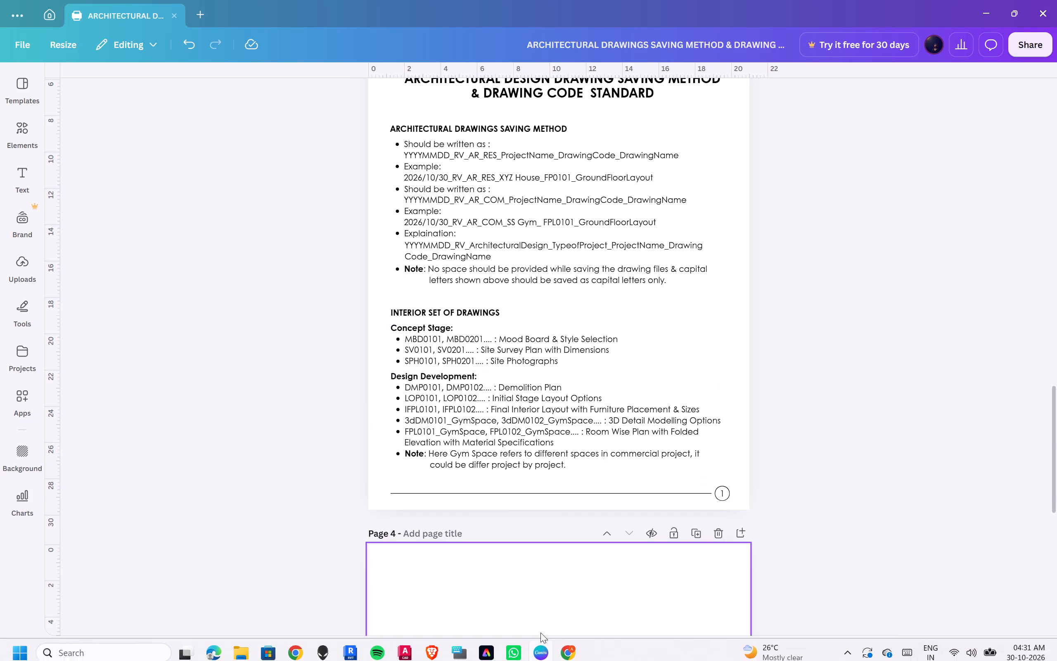
left_click(567, 644)
scroll(207, 333, "down", 8)
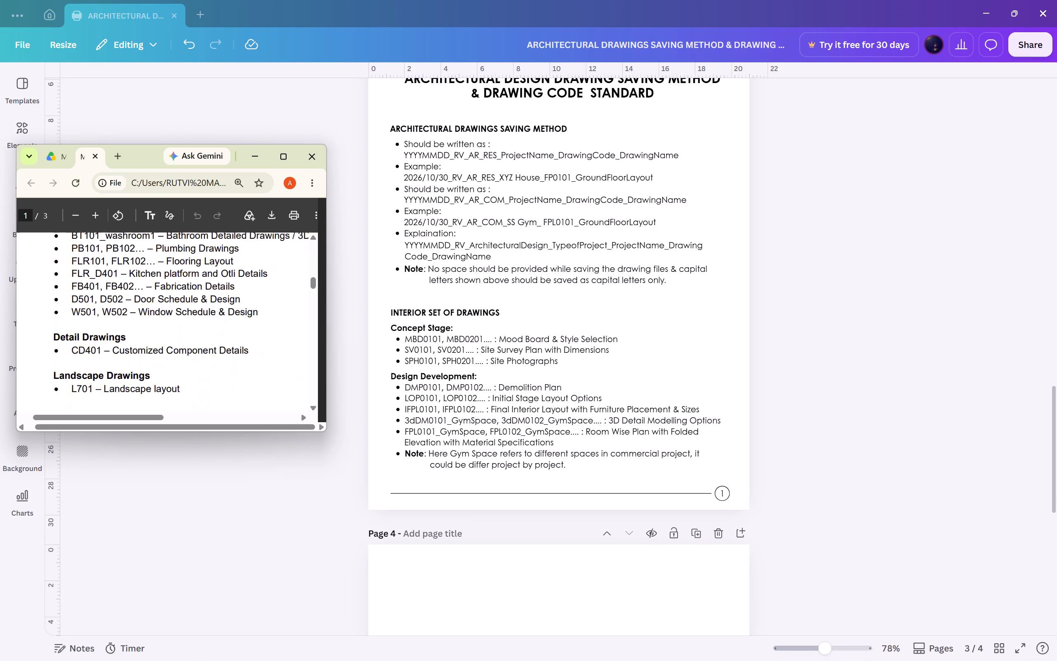
scroll(207, 333, "down", 7)
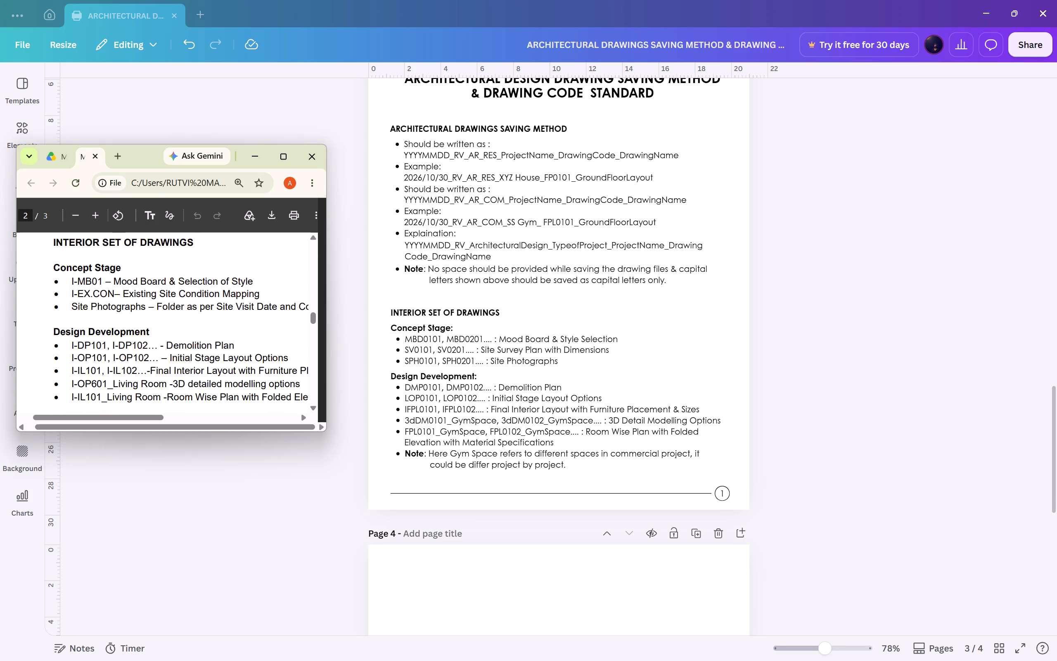
scroll(207, 333, "up", 9)
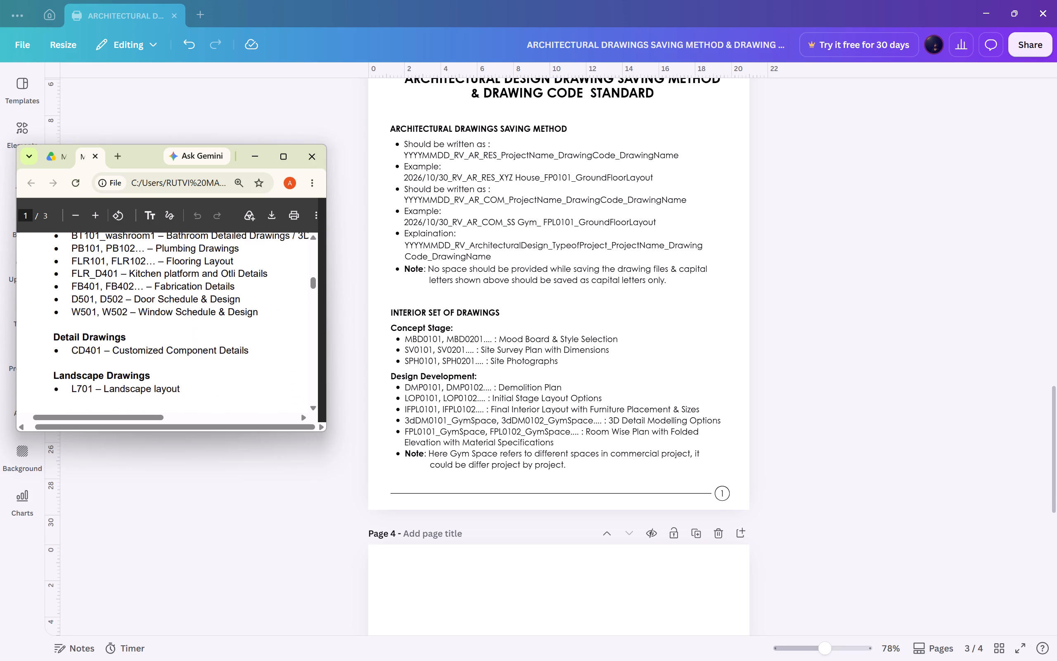
scroll(207, 333, "up", 2)
left_click(258, 157)
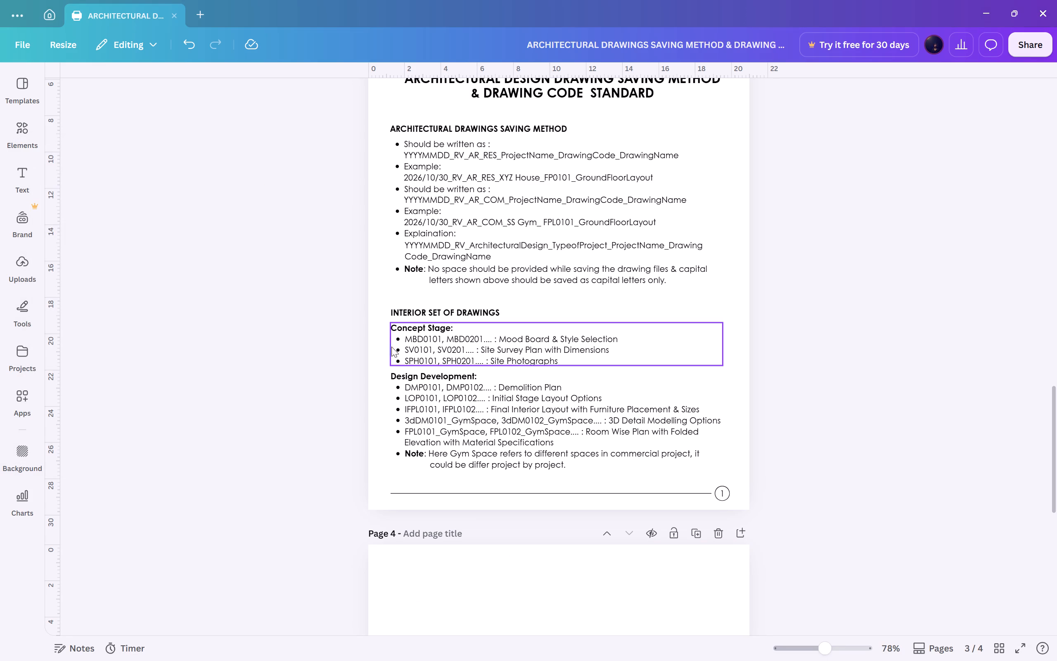
Add the prefix "A-" to the MBD0101 code under Concept Stage and make the added letter A non-bold.
double_click(408, 342)
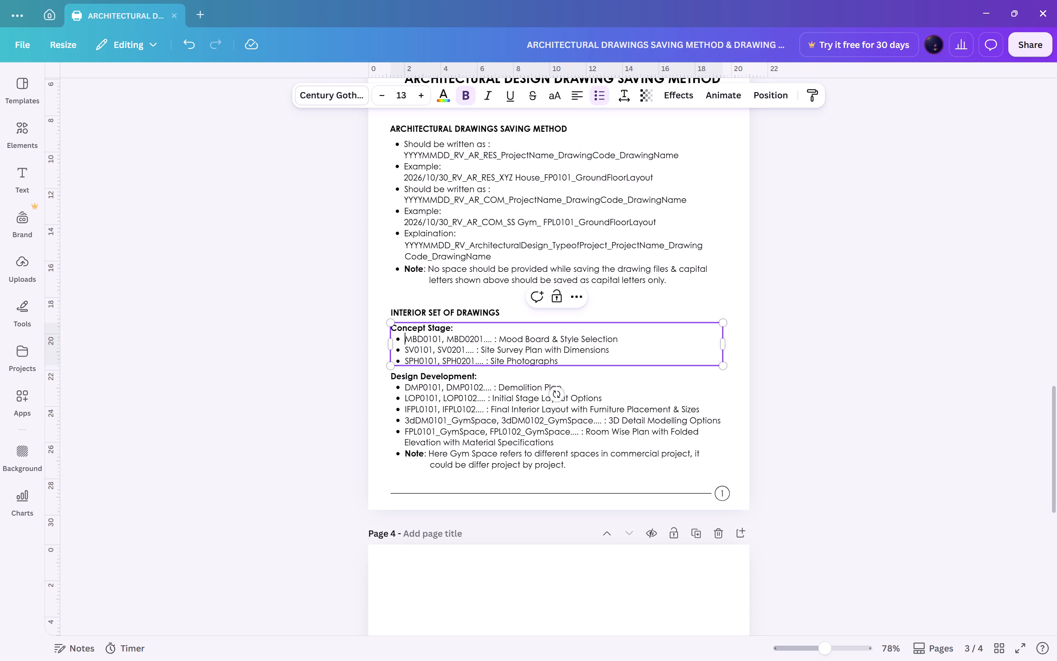
key("a")
key("minus")
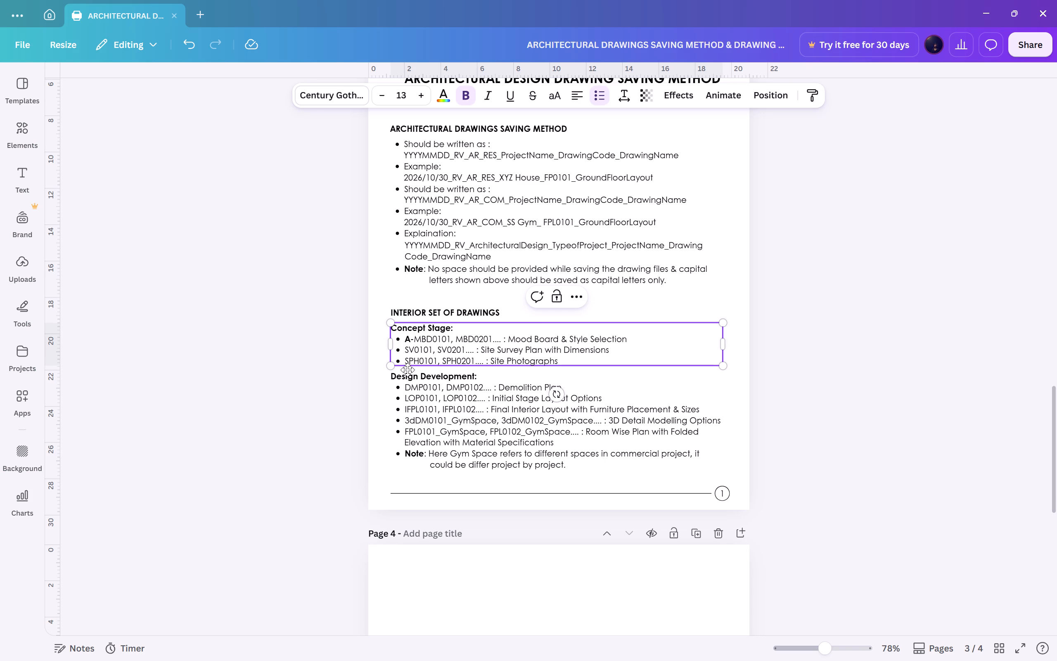
left_click_drag(410, 341, 404, 341)
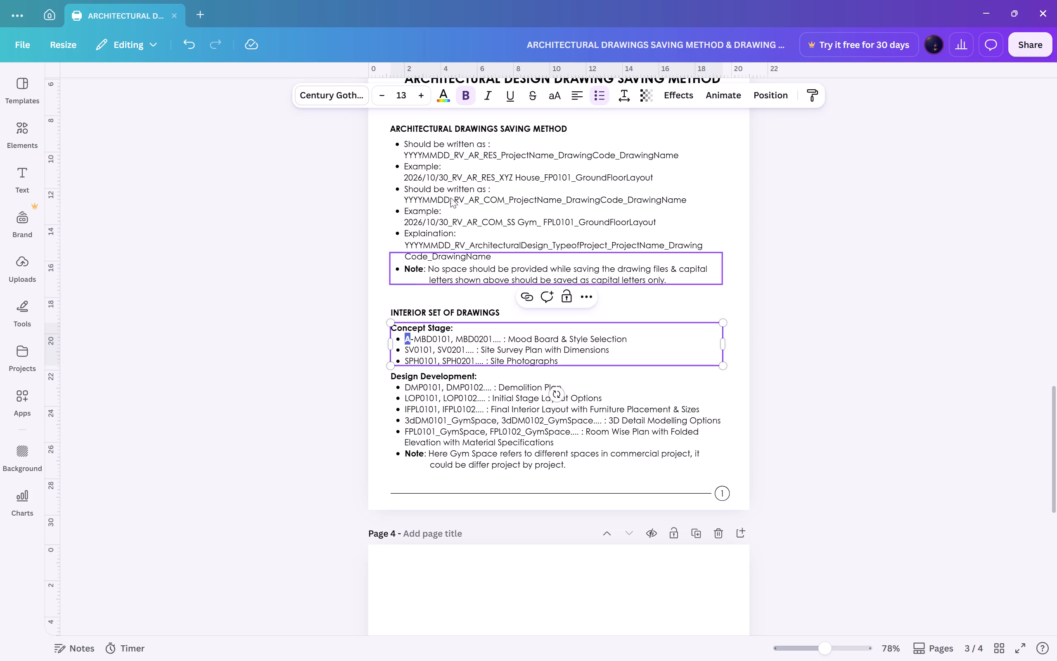
left_click(462, 96)
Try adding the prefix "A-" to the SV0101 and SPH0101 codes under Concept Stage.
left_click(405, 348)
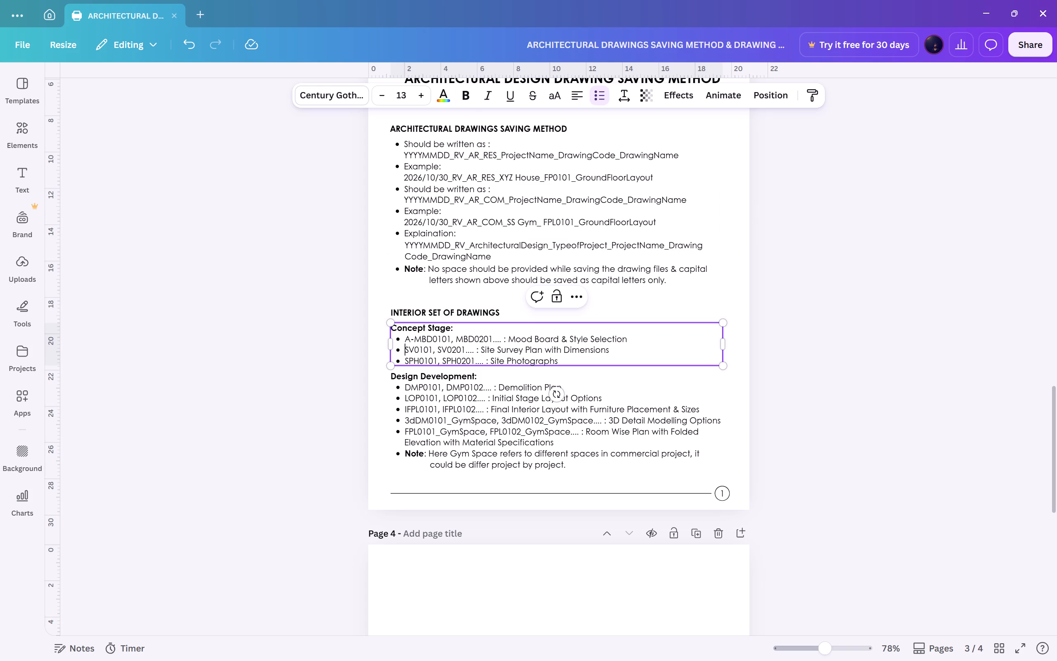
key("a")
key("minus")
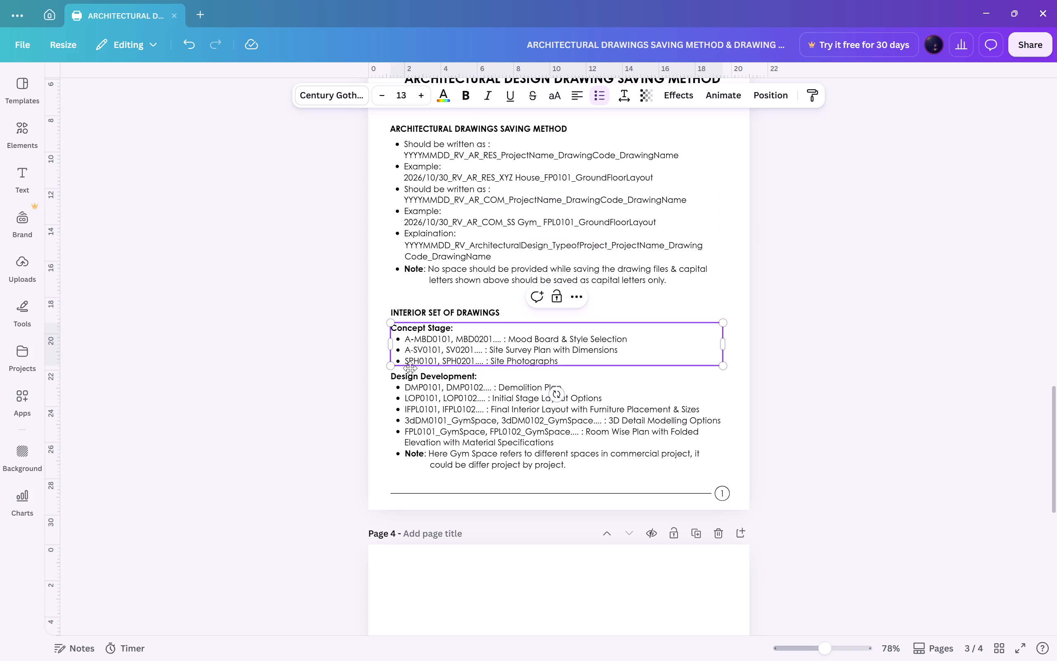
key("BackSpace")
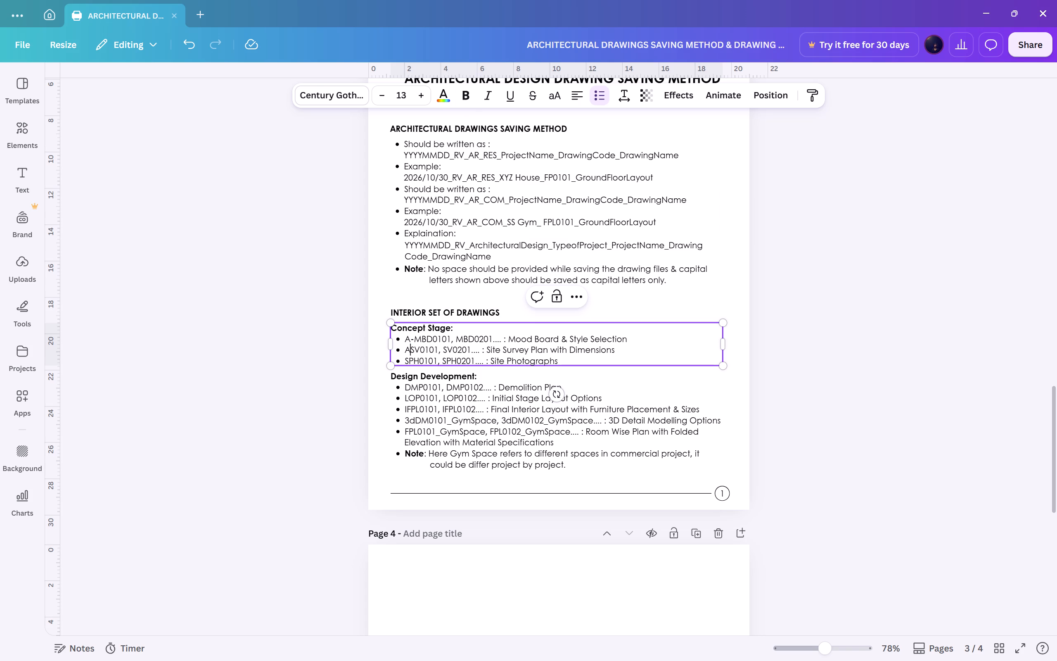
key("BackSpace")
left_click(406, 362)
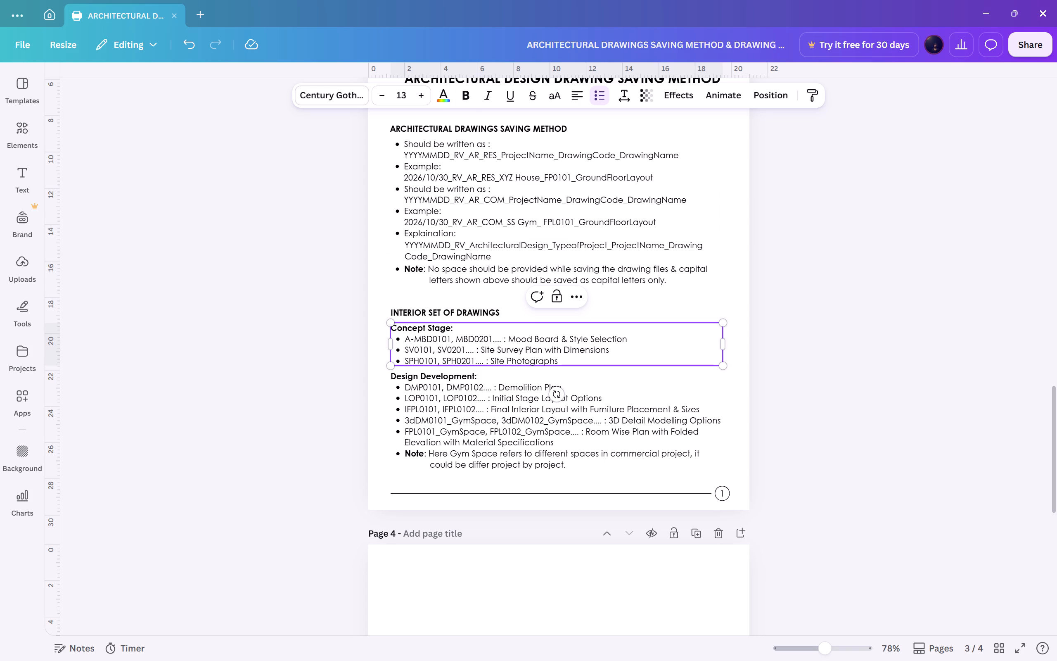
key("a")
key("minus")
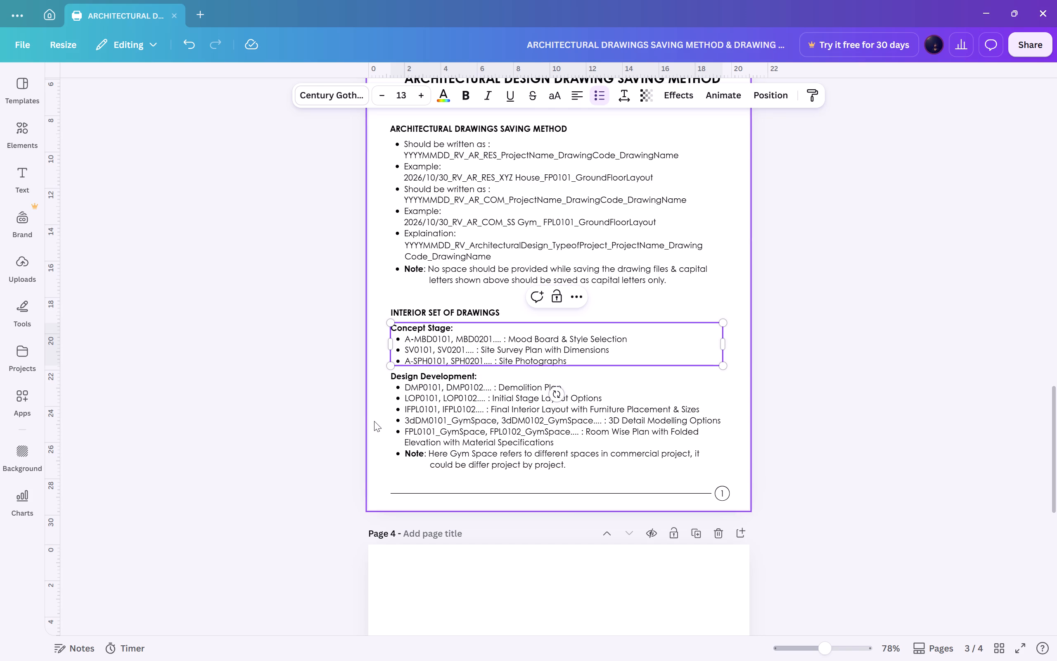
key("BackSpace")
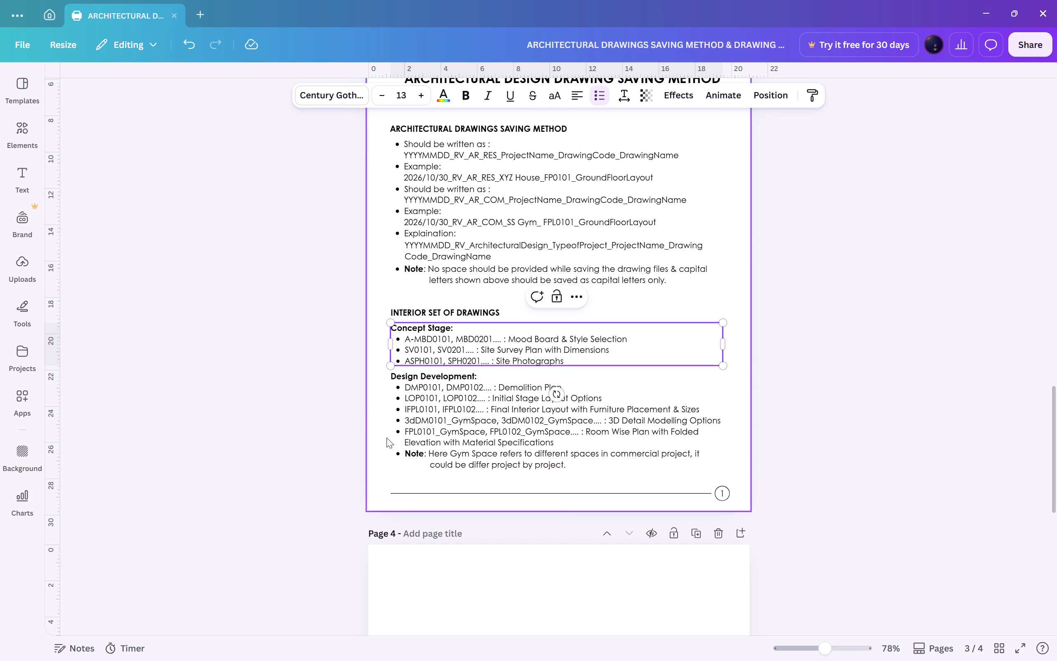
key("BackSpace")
Add the prefix "A-" to the MBD0201 code in the Mood Board & Style Selection line.
left_click(456, 341)
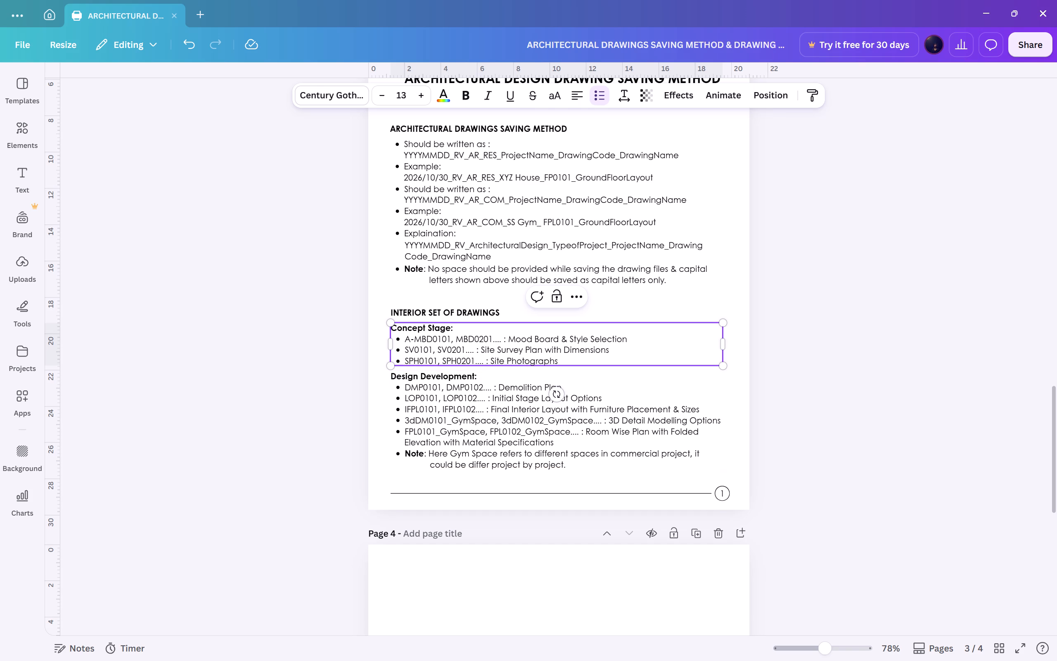
type("A-")
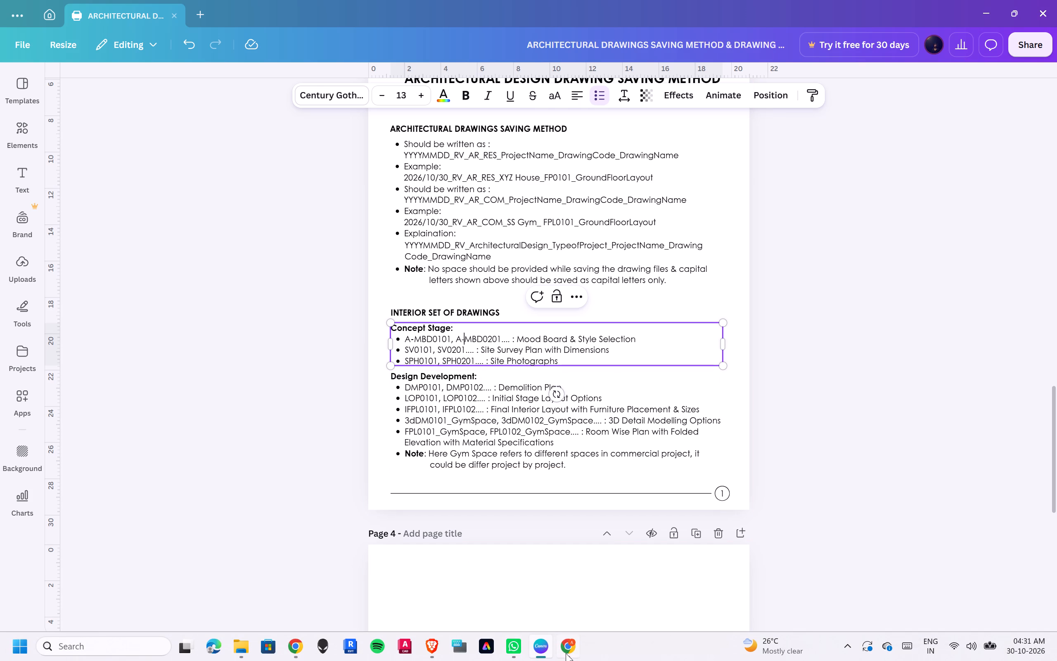
Review the drawing codes in the reference PDF in Chrome, and check the interior design pages of the Canva document against them.
left_click(568, 653)
scroll(171, 351, "up", 2)
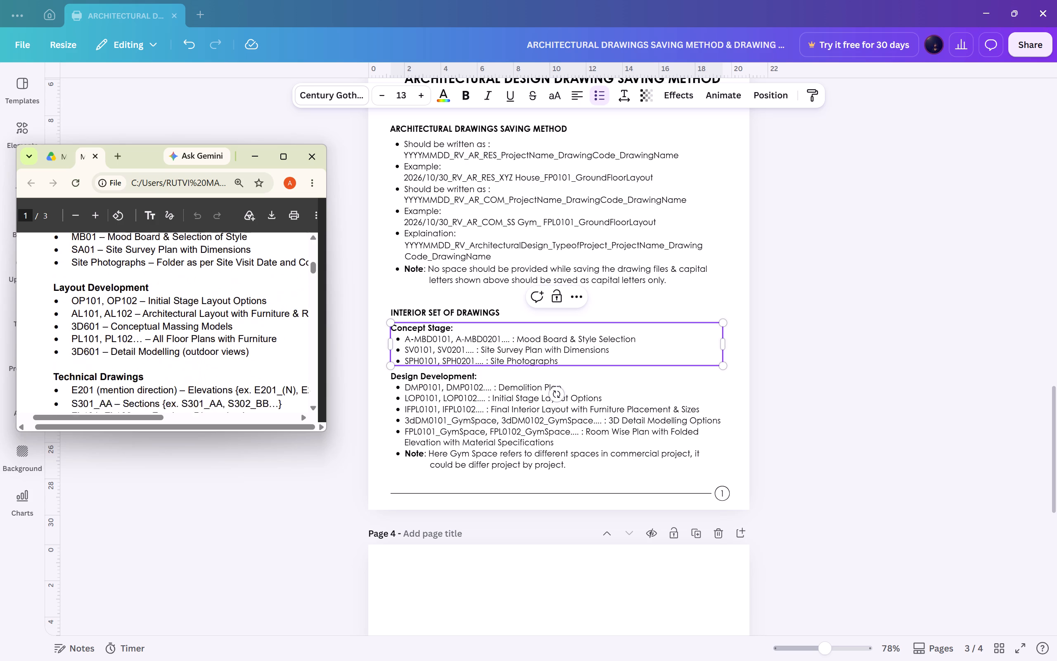
scroll(171, 351, "up", 2)
scroll(171, 351, "down", 12)
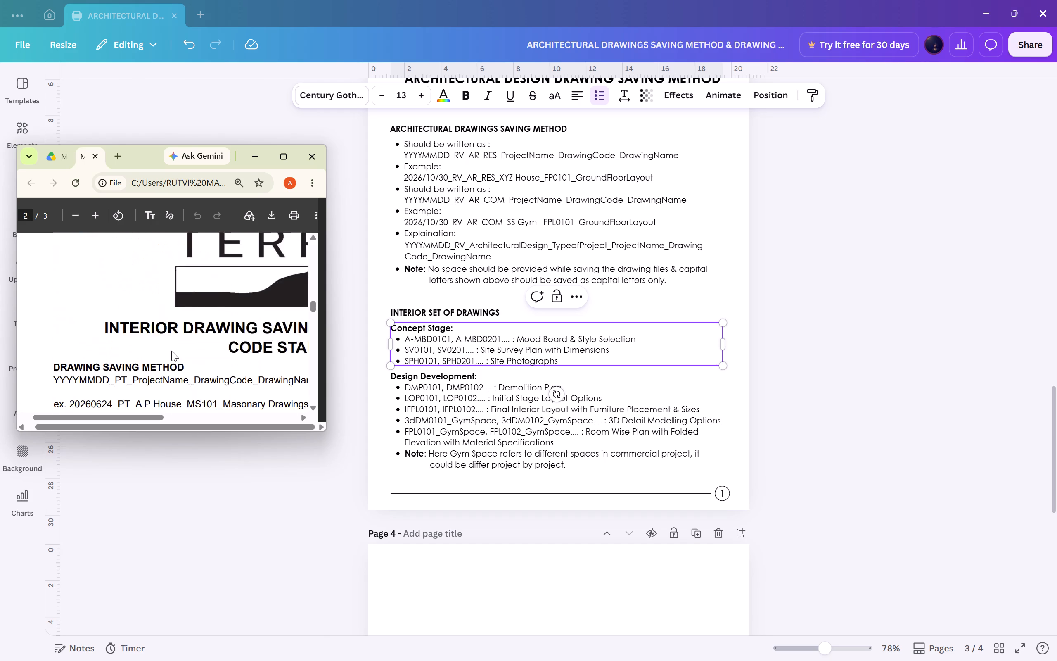
scroll(171, 351, "down", 3)
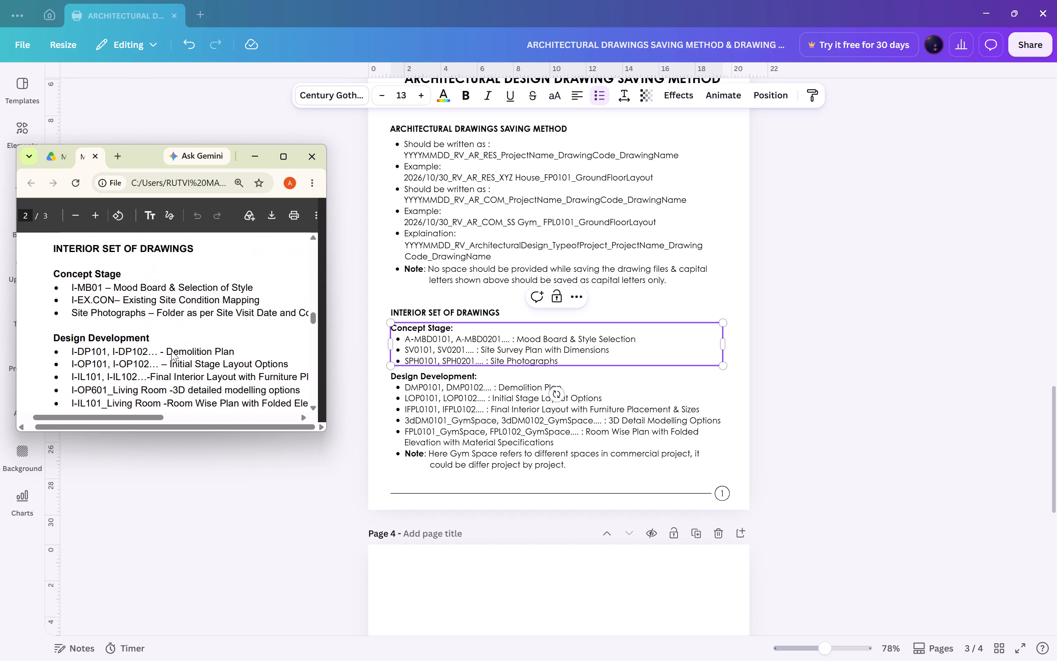
scroll(171, 351, "up", 5)
left_click(258, 154)
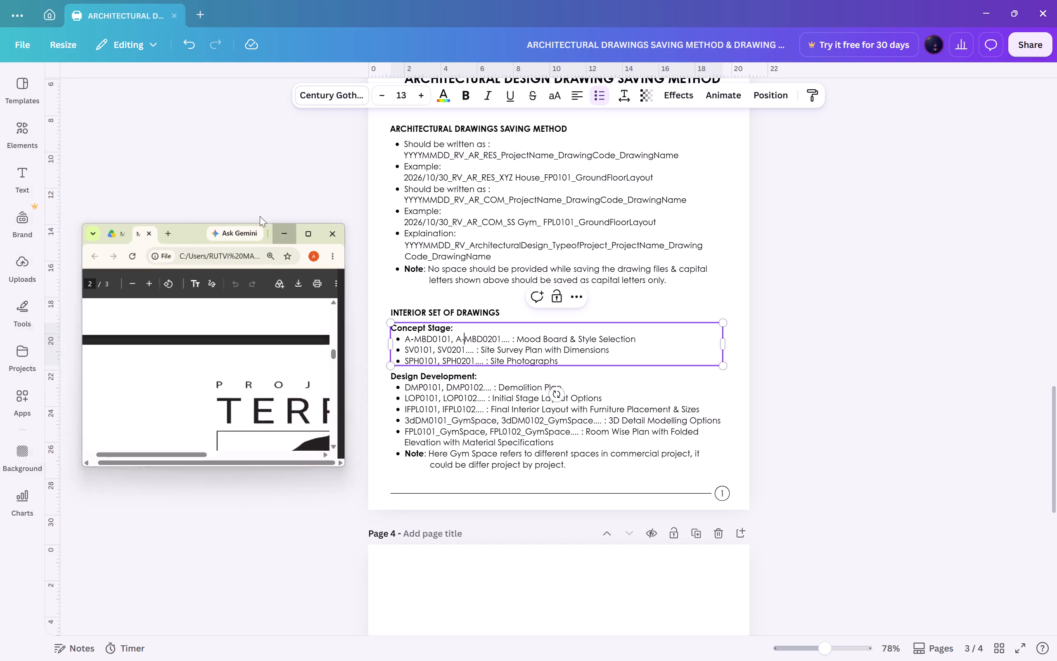
scroll(283, 391, "up", 17)
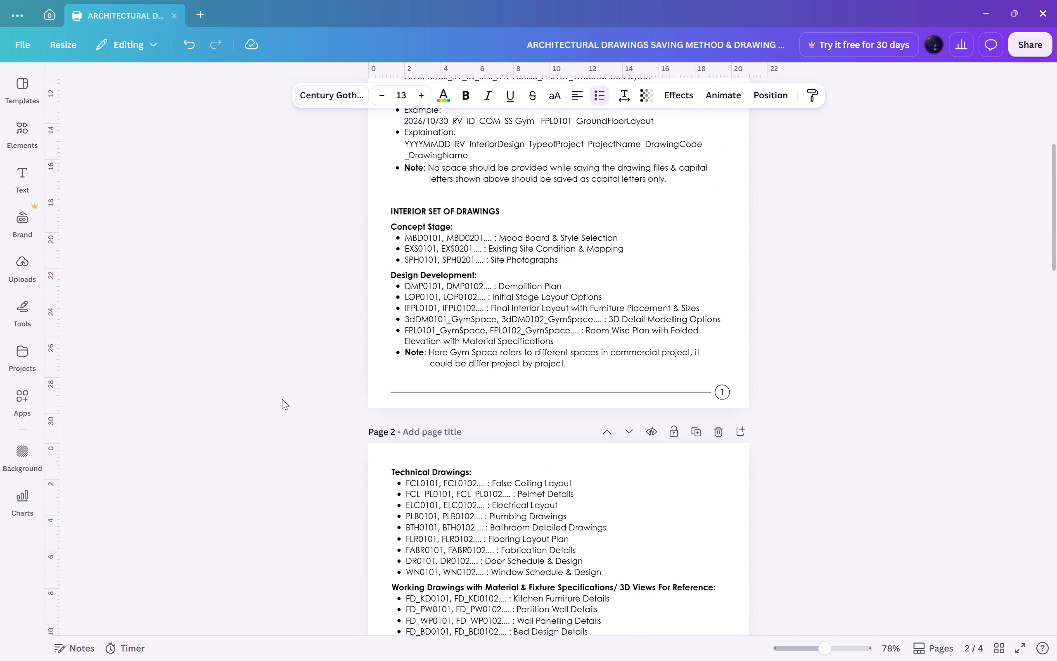
scroll(282, 399, "down", 3)
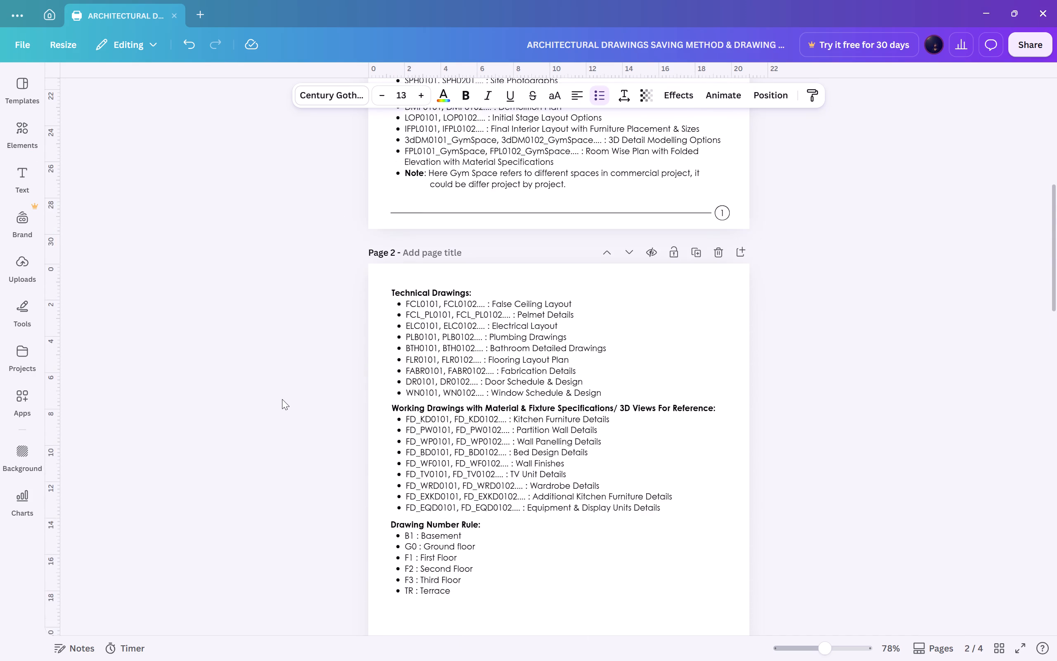
scroll(282, 399, "down", 13)
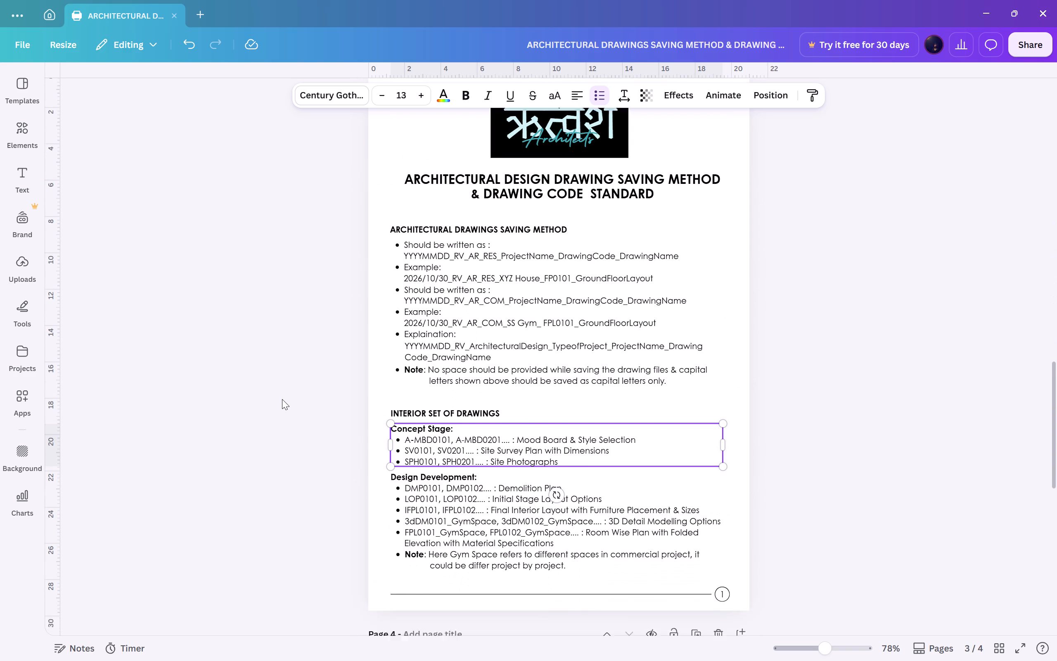
Add the prefix "A-" to both the SV0101 and SV0201 codes in the Site Survey Plan with Dimensions line.
left_click(406, 414)
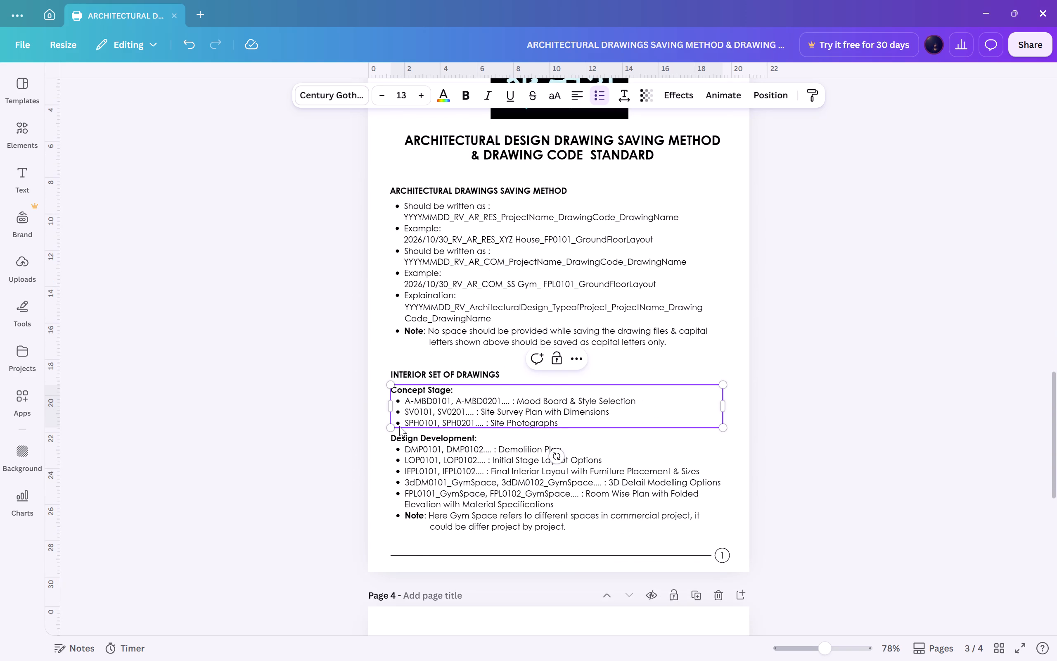
key("a")
key("minus")
left_click(325, 507)
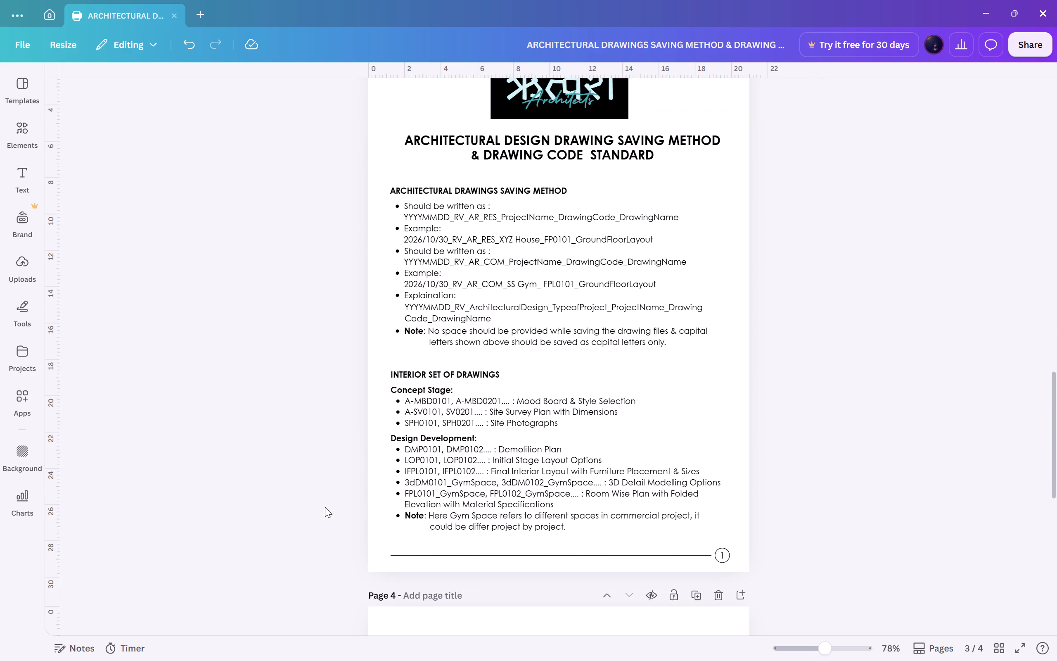
left_click(446, 407)
left_click(448, 412)
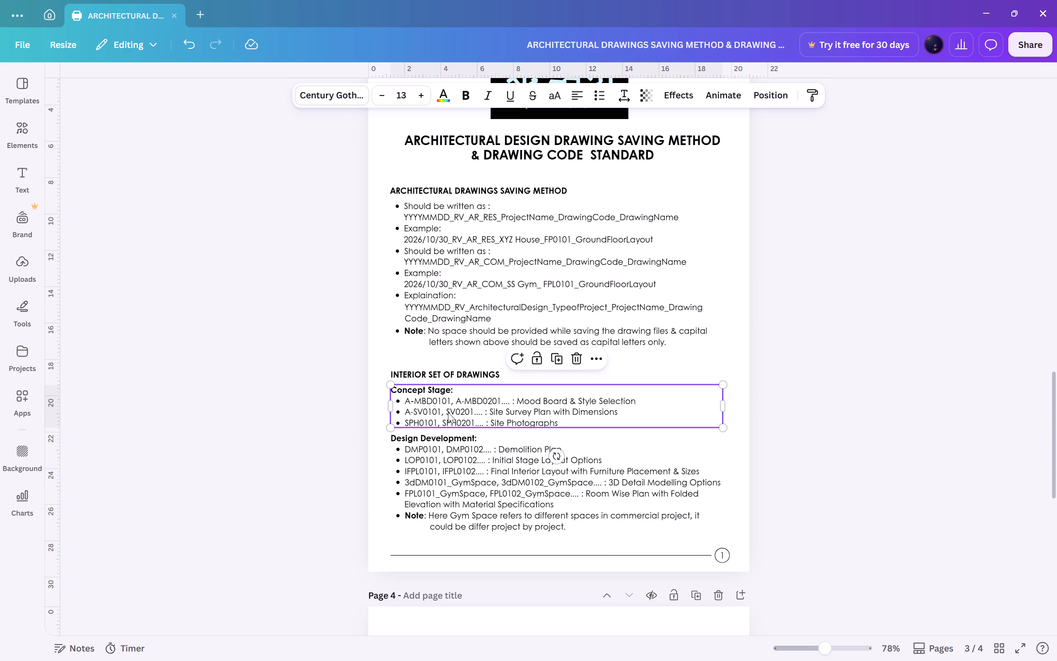
type("A-")
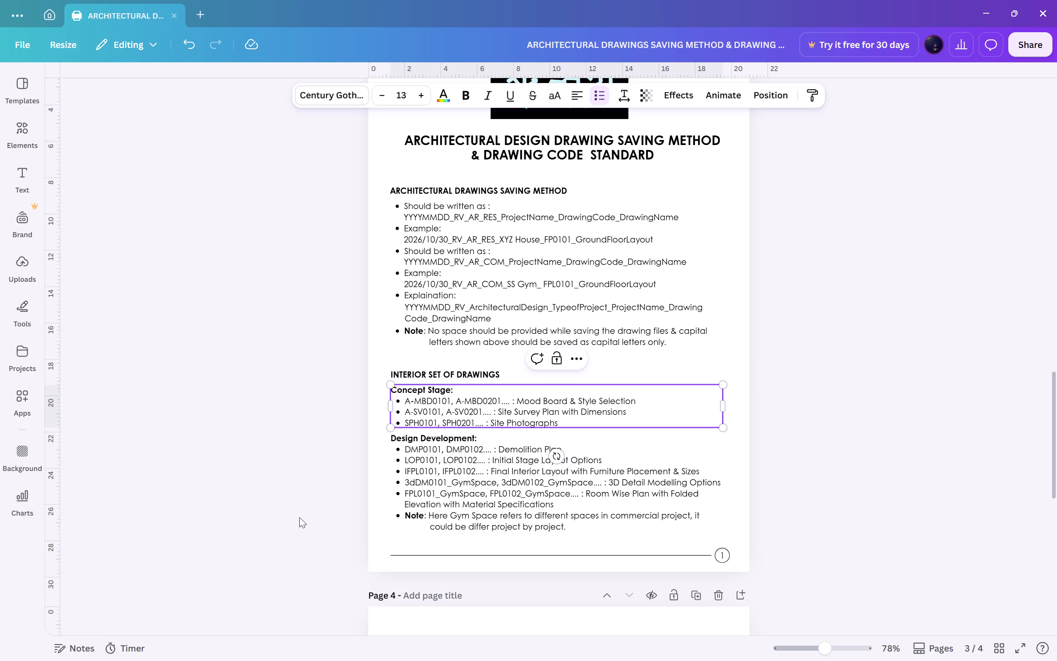
Add the prefix "A-" to both the SPH0101 and SPH0201 codes in the Site Photographs line.
left_click(299, 517)
double_click(408, 427)
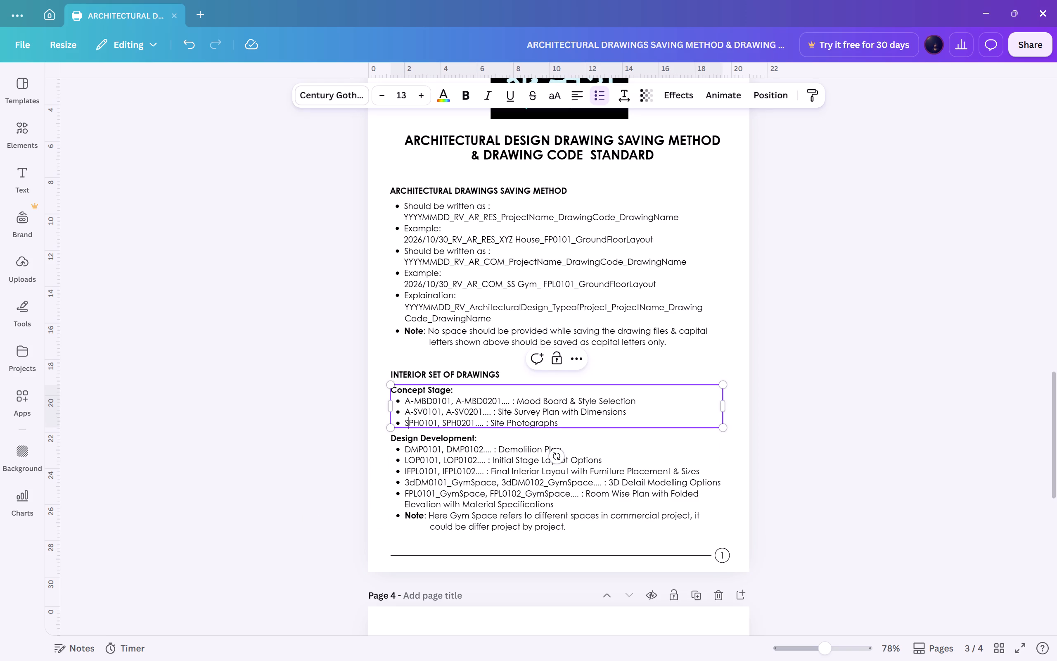
left_click(405, 423)
type("A-")
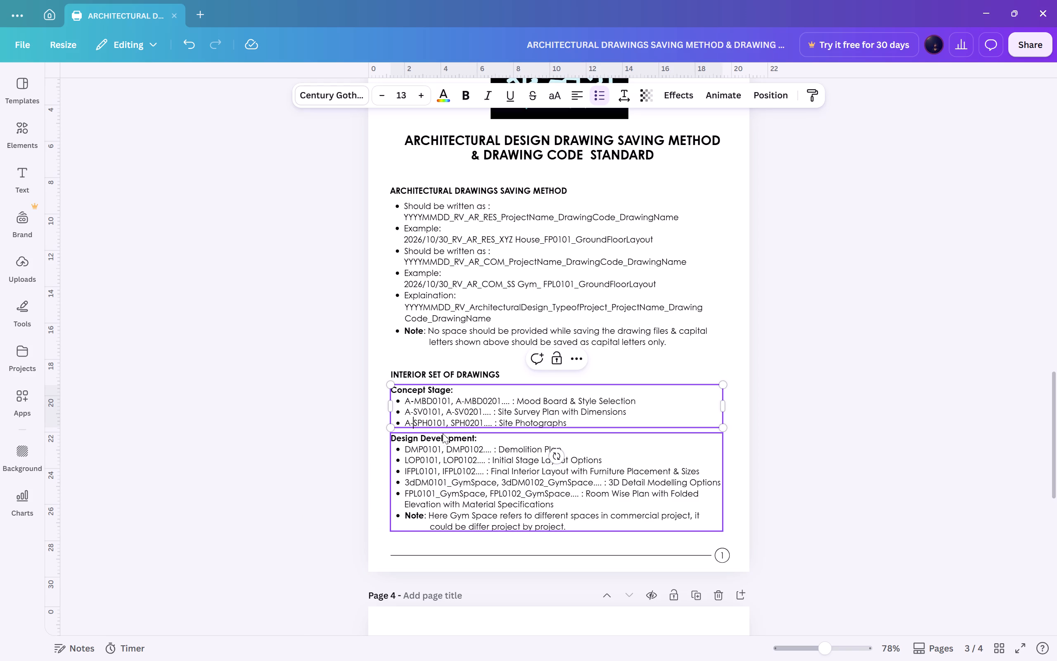
left_click(450, 425)
type("A-")
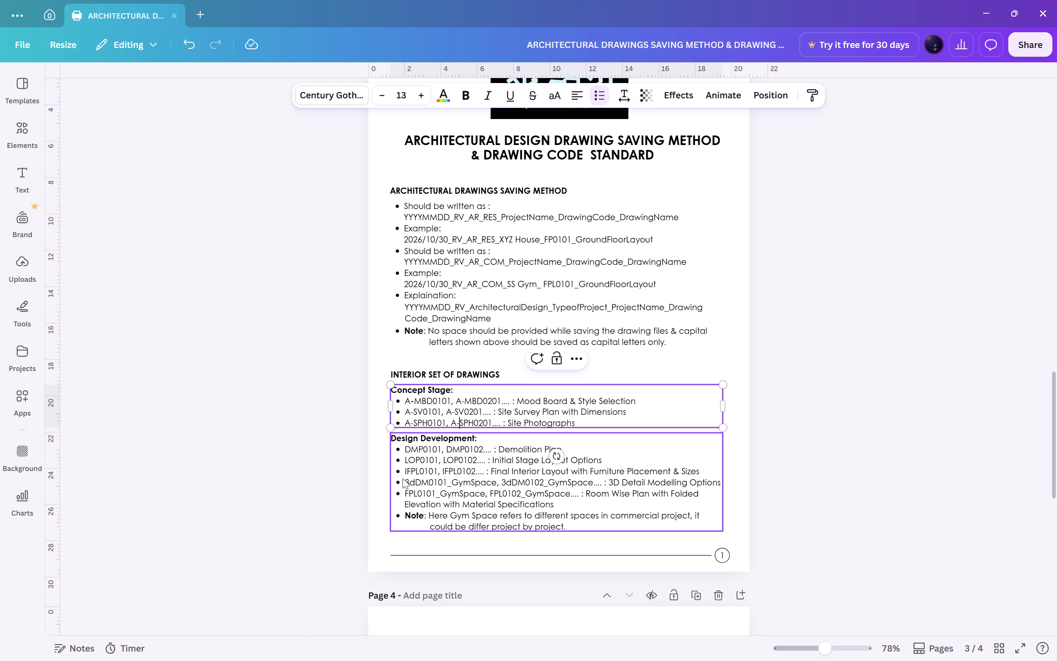
left_click(336, 524)
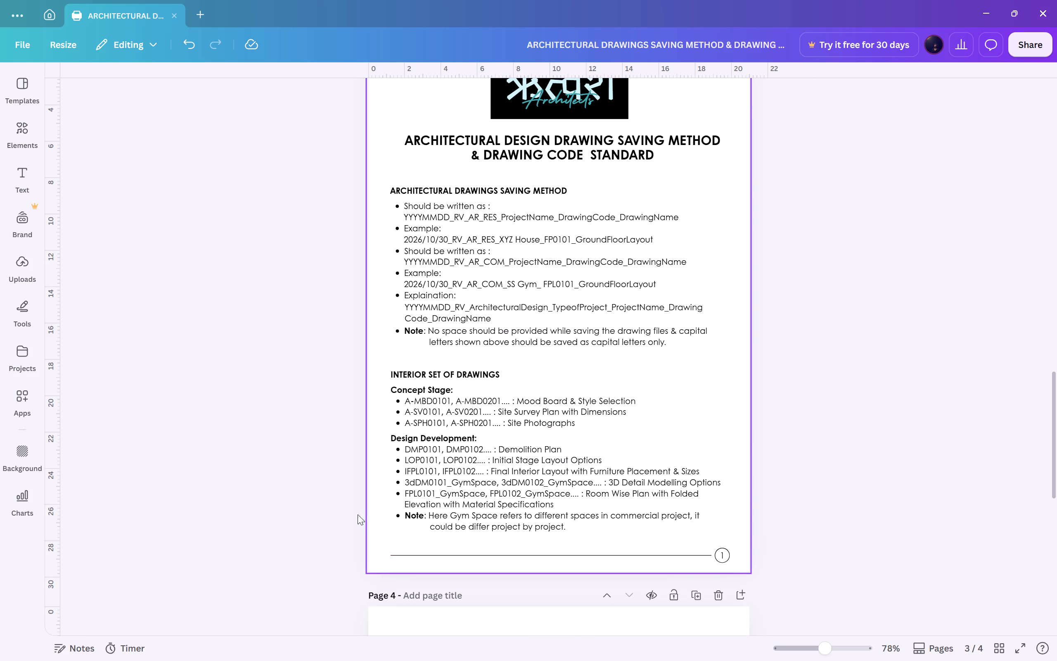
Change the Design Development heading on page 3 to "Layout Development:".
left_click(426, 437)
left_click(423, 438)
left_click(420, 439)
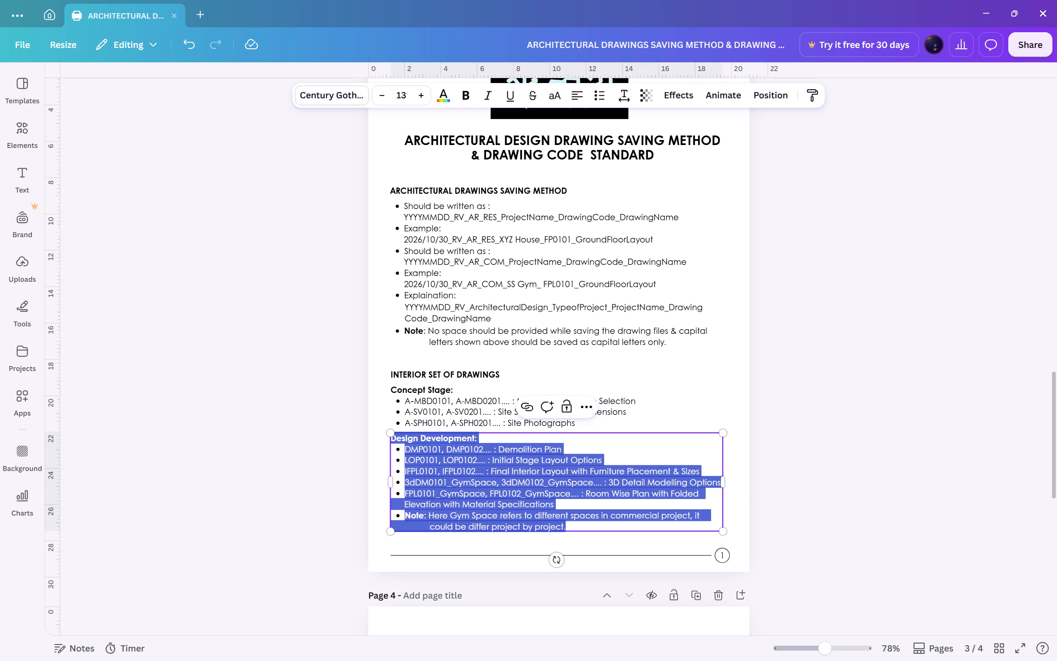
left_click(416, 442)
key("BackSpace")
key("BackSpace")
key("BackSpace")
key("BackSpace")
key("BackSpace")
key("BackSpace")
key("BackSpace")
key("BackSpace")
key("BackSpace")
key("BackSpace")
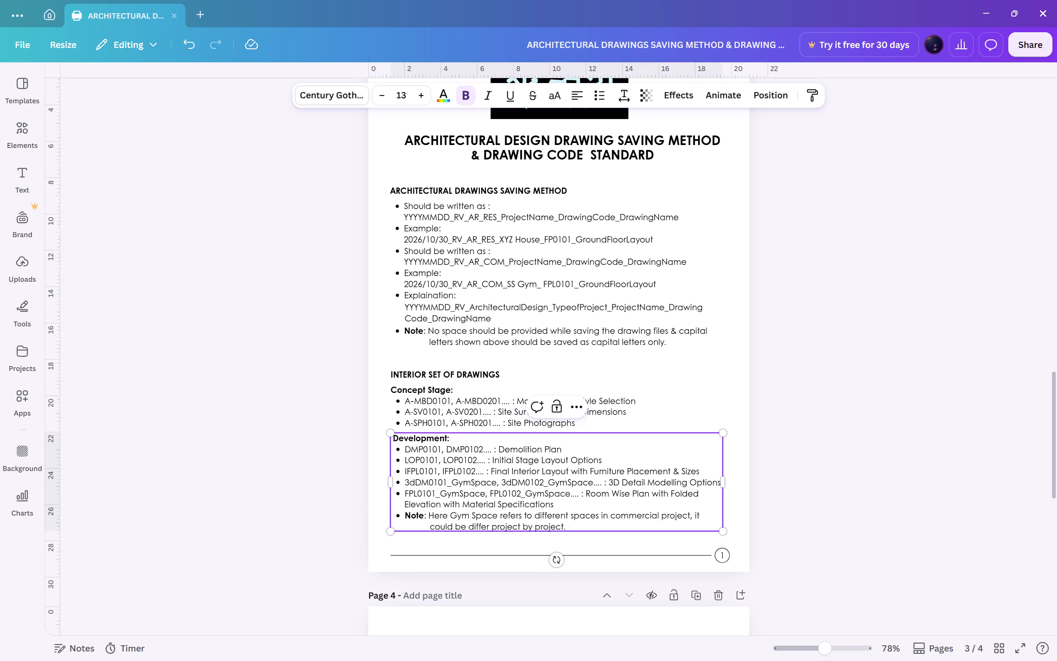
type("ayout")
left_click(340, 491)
Delete the "ARCHITECTURAL SET OF DRAWINGS" heading and the Concept Stage list from page 4.
scroll(343, 483, "down", 3)
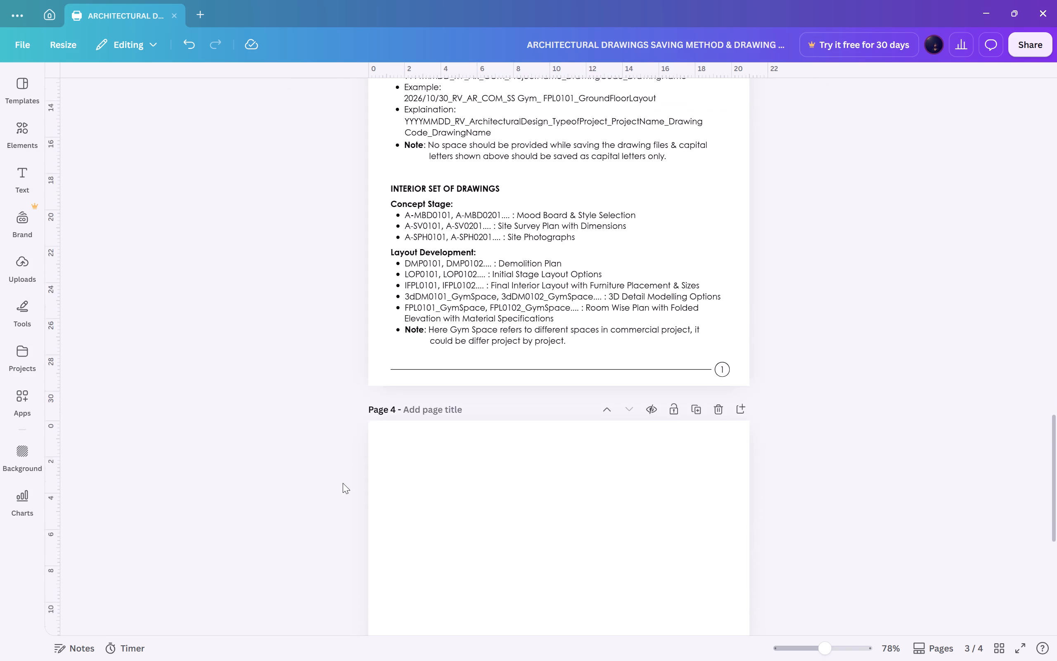
scroll(343, 483, "down", 6)
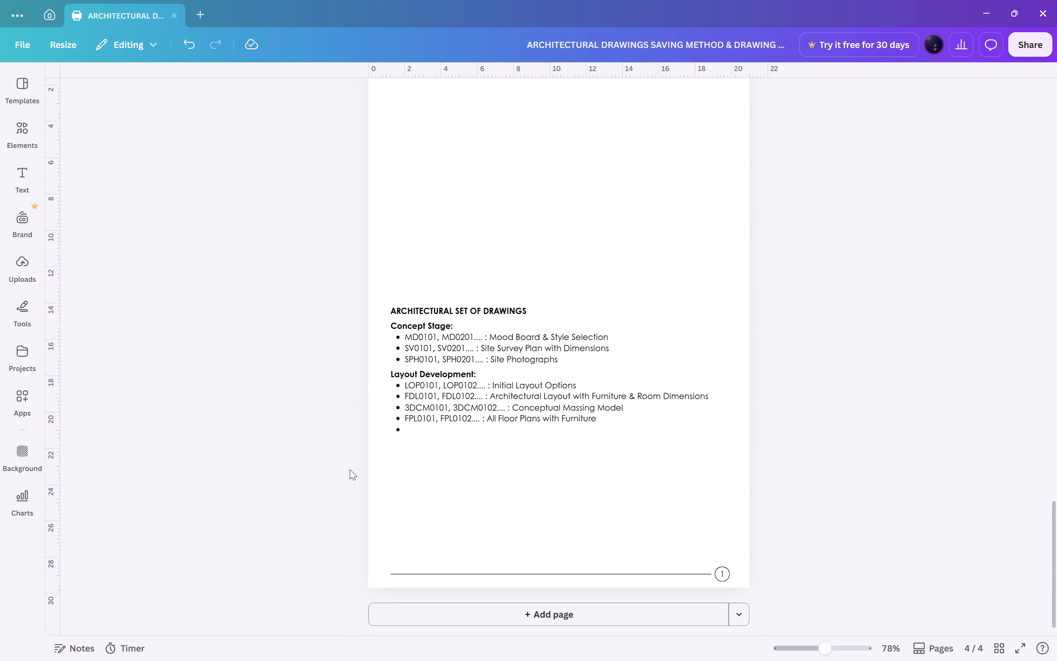
scroll(350, 469, "up", 1)
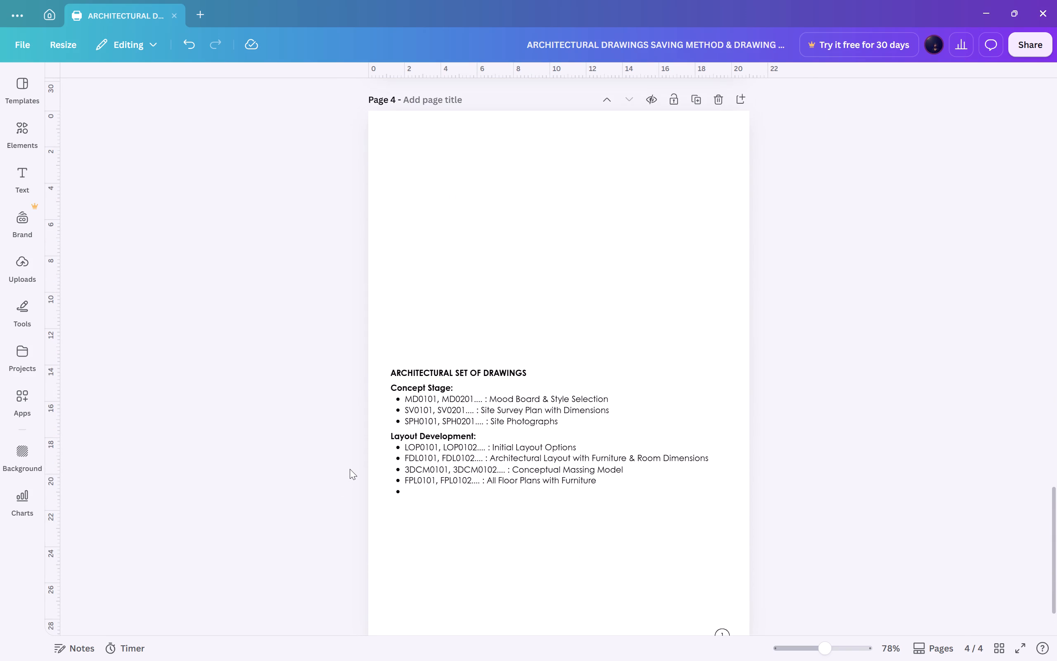
scroll(350, 469, "up", 6)
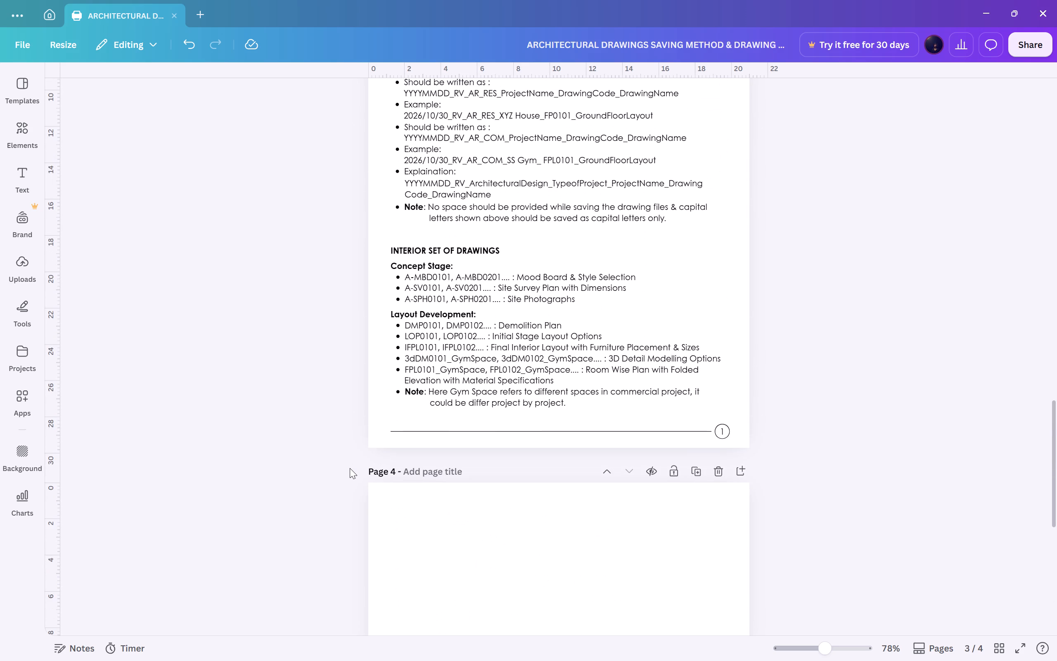
scroll(350, 468, "down", 5)
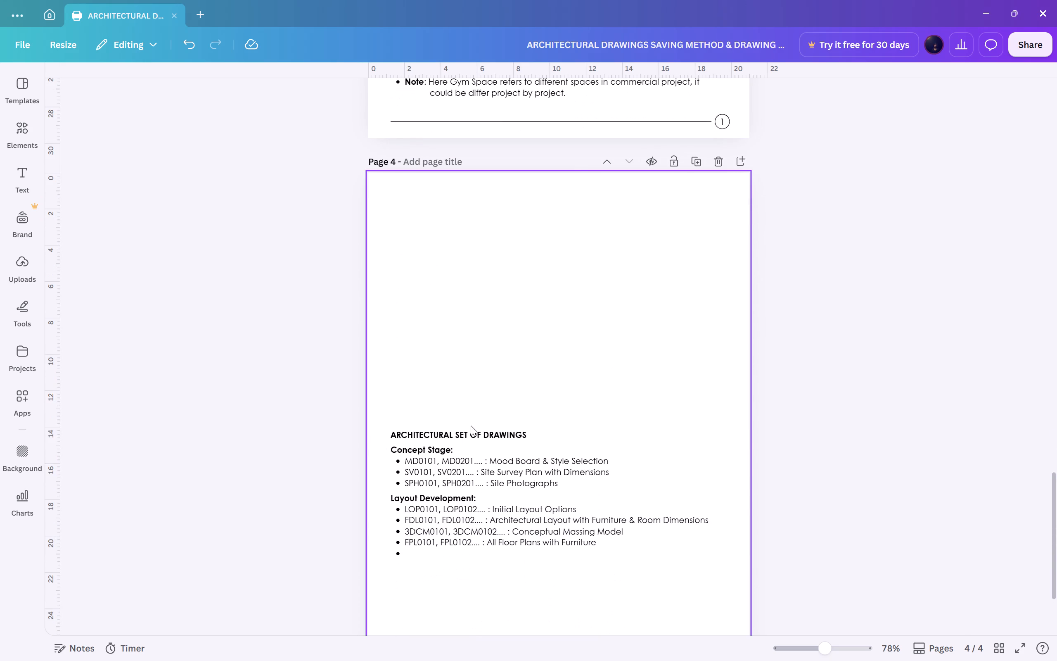
left_click_drag(499, 408, 430, 477)
key("Delete")
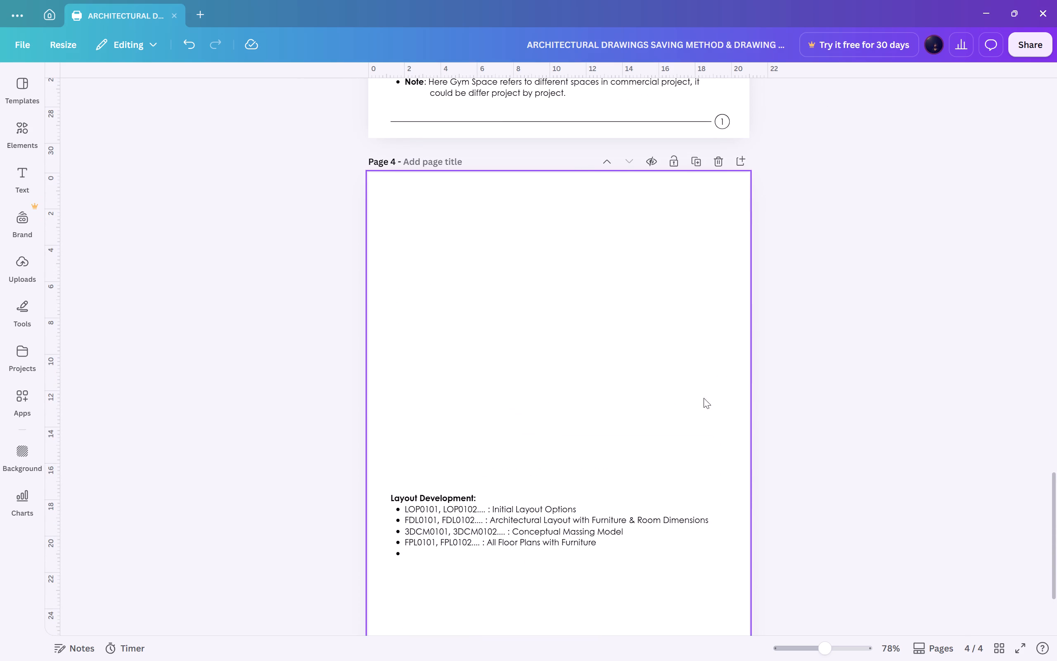
Replace the whole development text block on page 3 with a copy of page 4's Layout Development list.
left_click(559, 549)
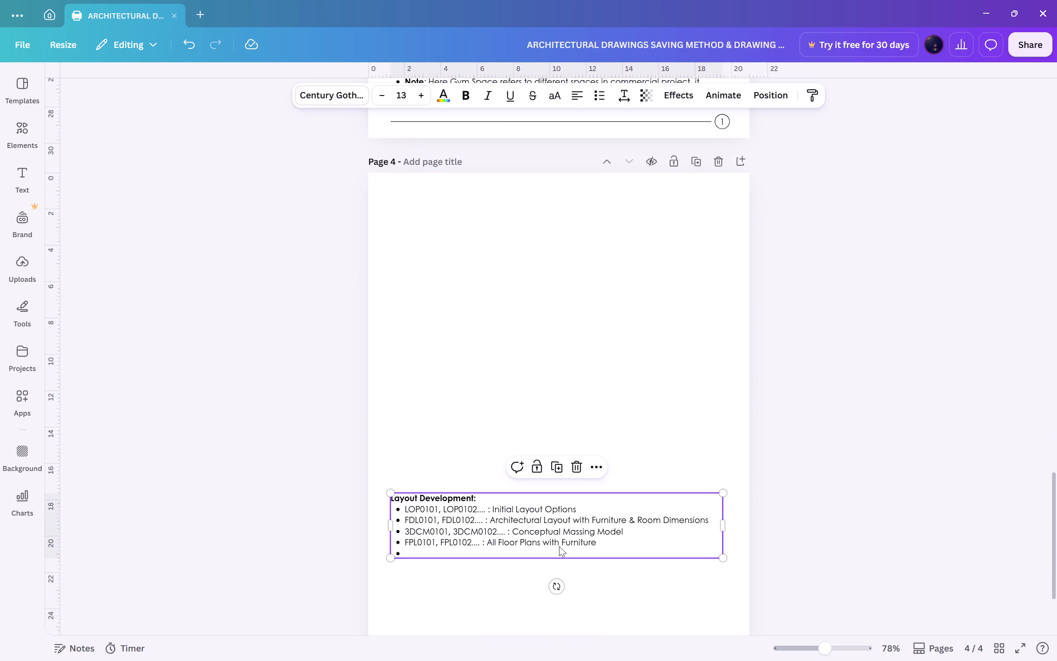
key("ctrl+c")
left_click(213, 532)
scroll(213, 532, "up", 5)
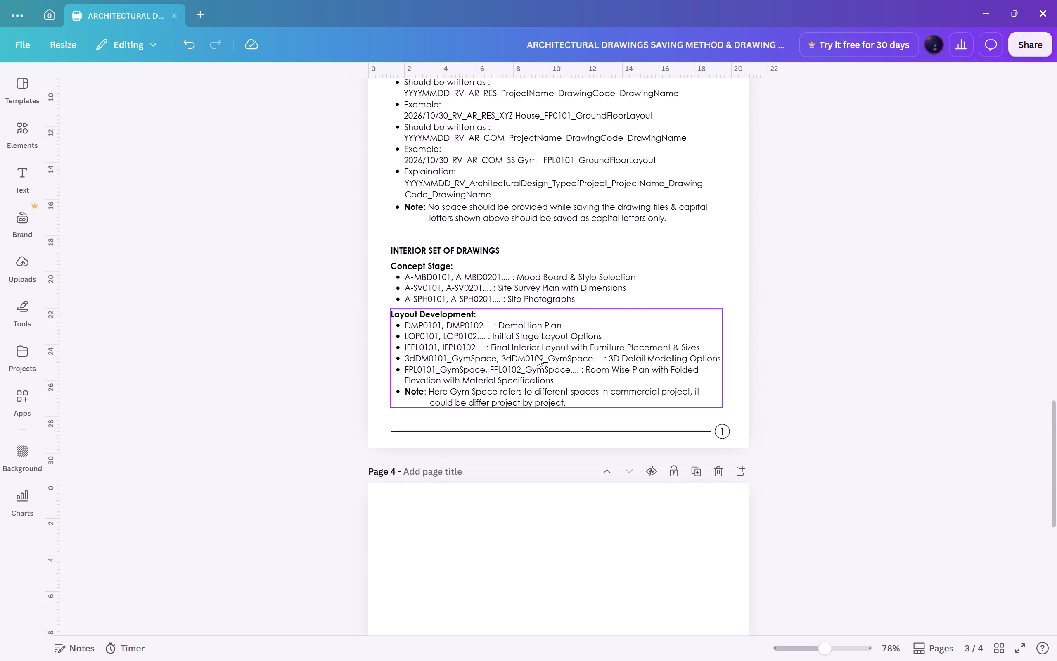
left_click(540, 348)
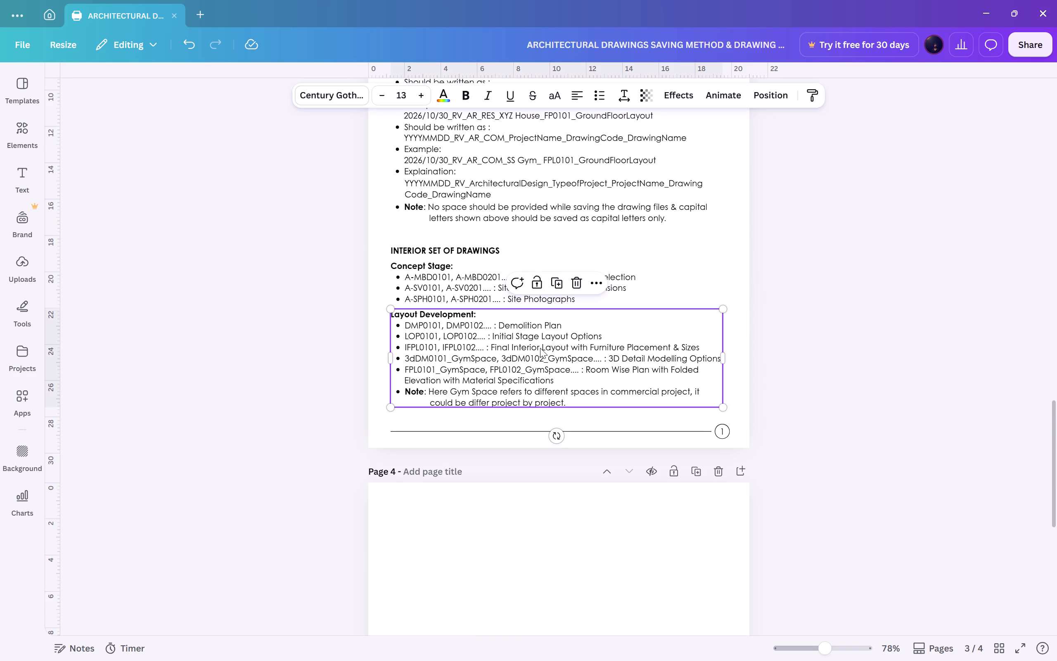
left_click(564, 399)
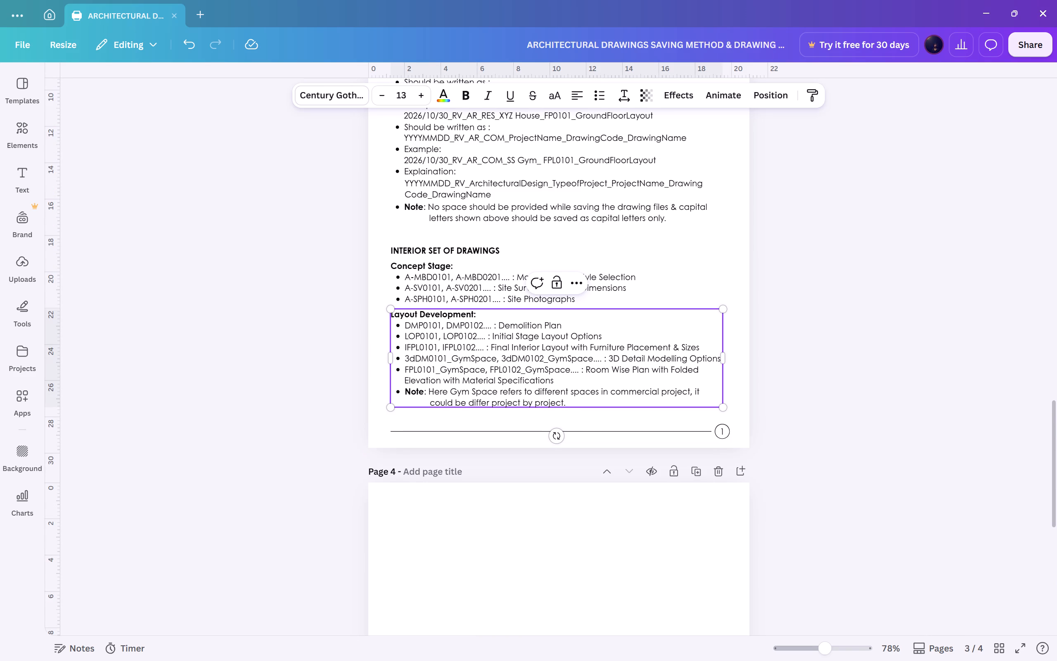
double_click(564, 399)
double_click(561, 401)
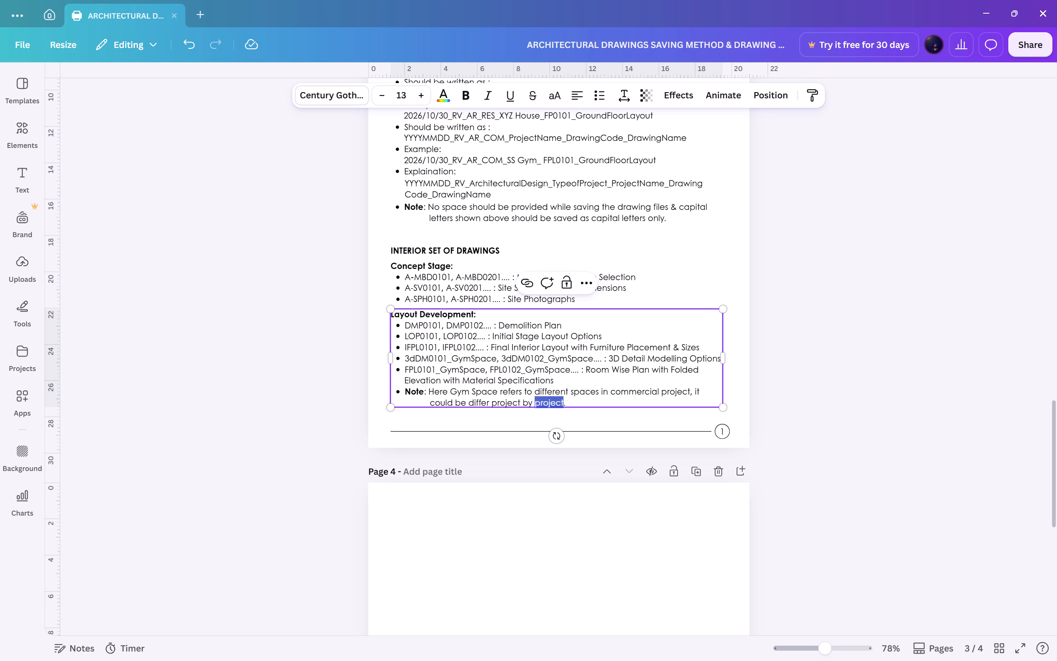
triple_click(566, 401)
triple_click(566, 401)
triple_click(566, 401)
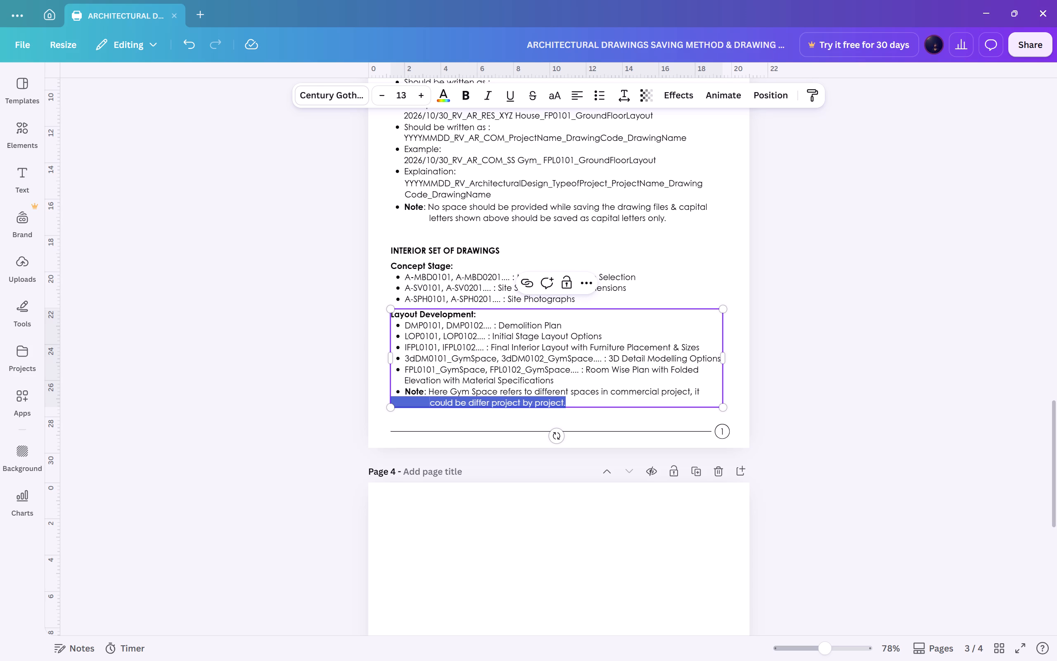
left_click_drag(566, 401, 399, 304)
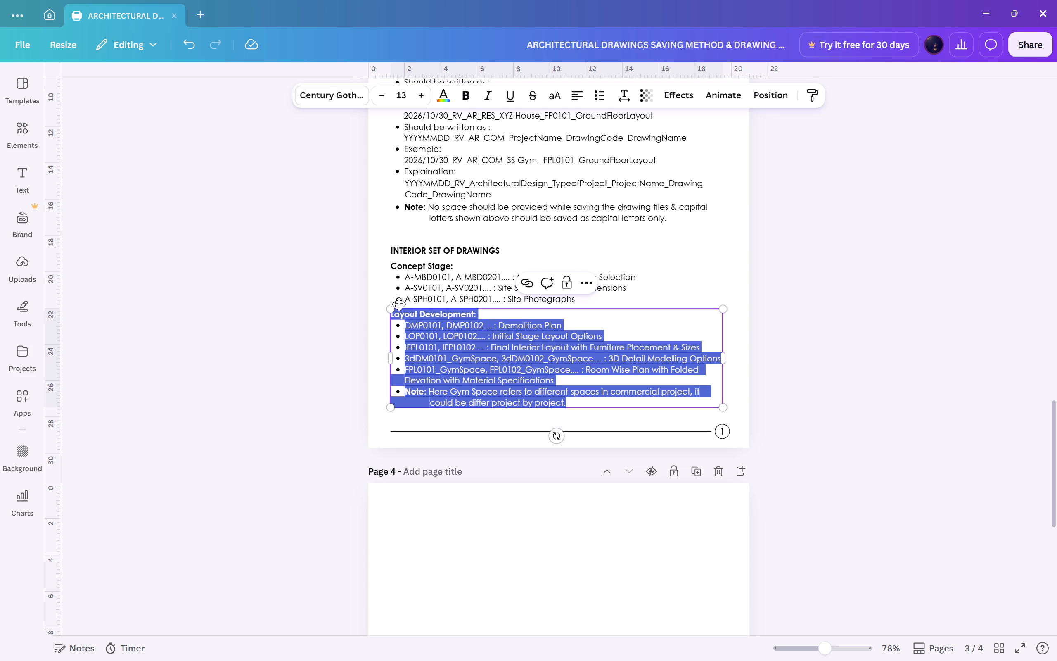
key("BackSpace")
key("ctrl+v")
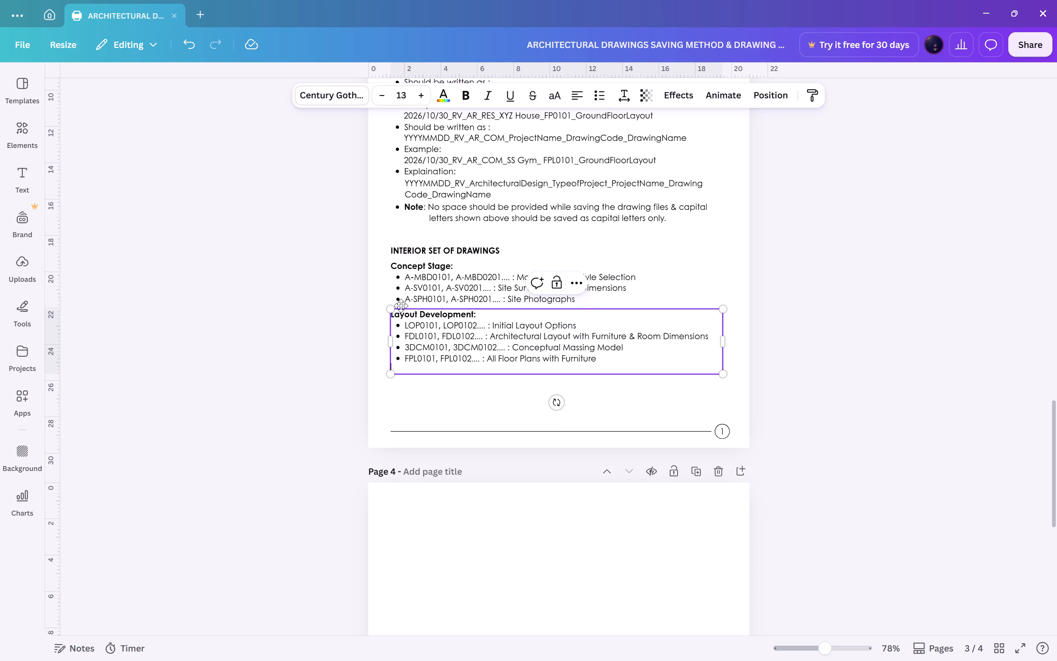
left_click(340, 376)
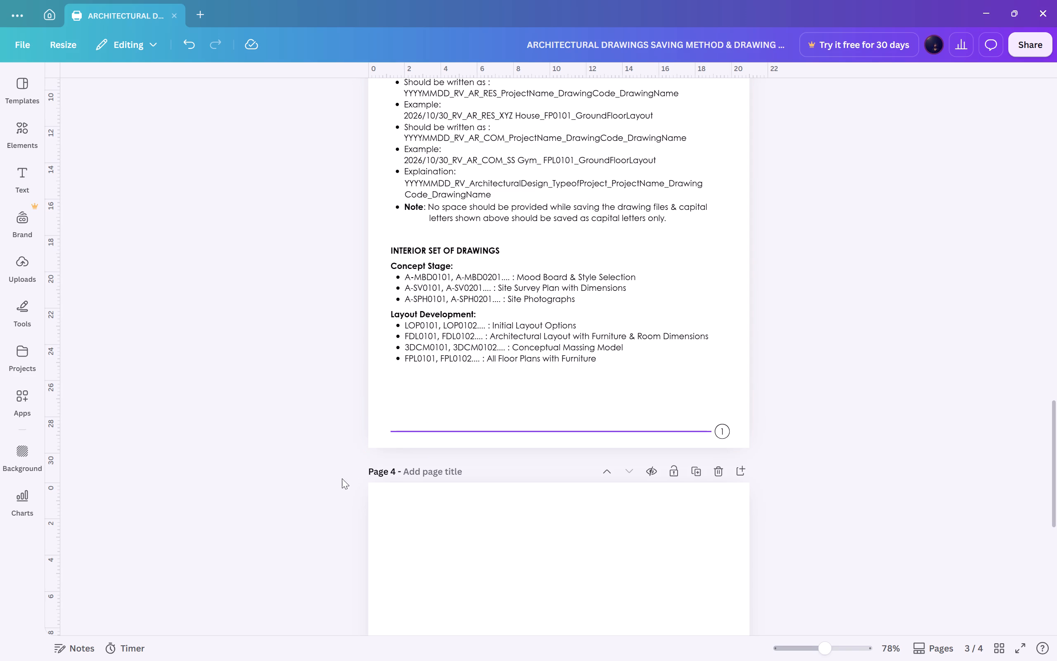
Review the interior drawing code lists on pages 1 and 2 against the architectural page's lists.
scroll(342, 478, "up", 12)
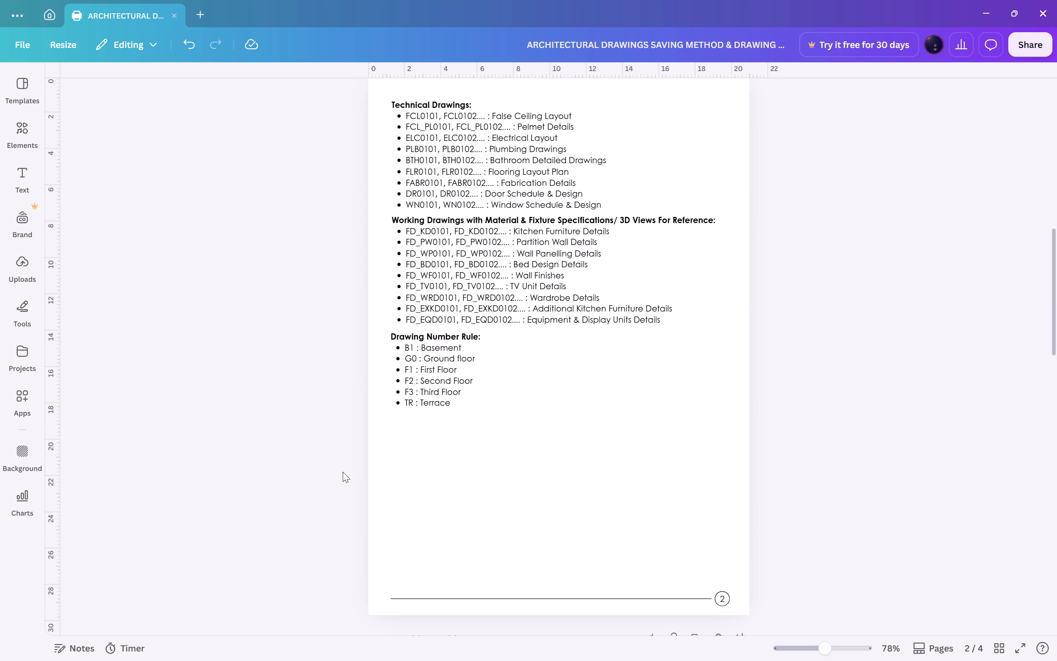
scroll(343, 472, "up", 2)
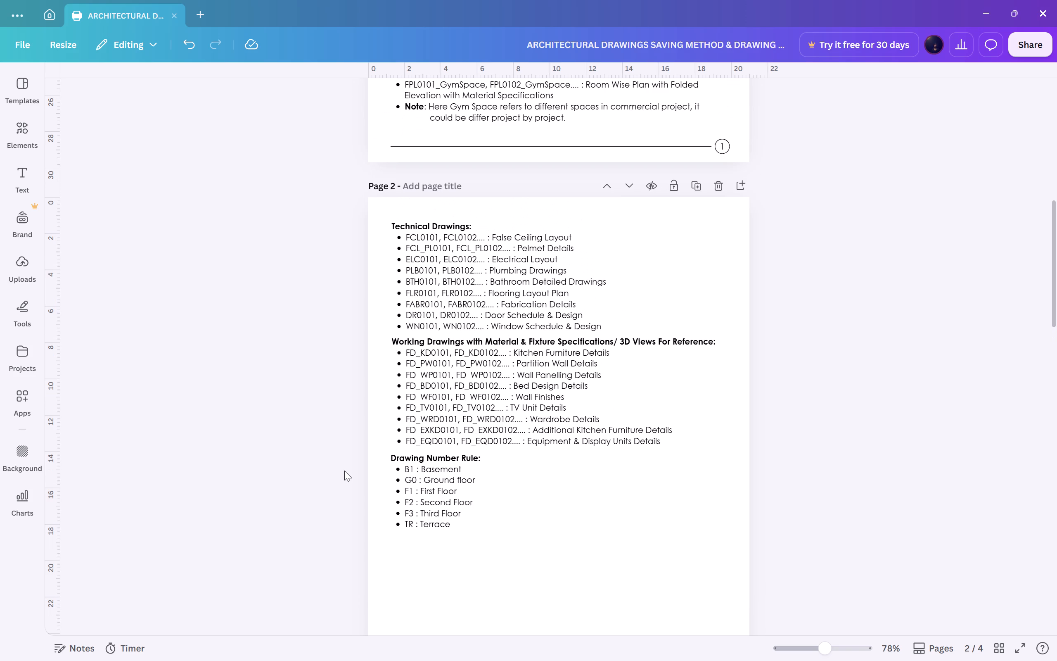
scroll(389, 464, "up", 2)
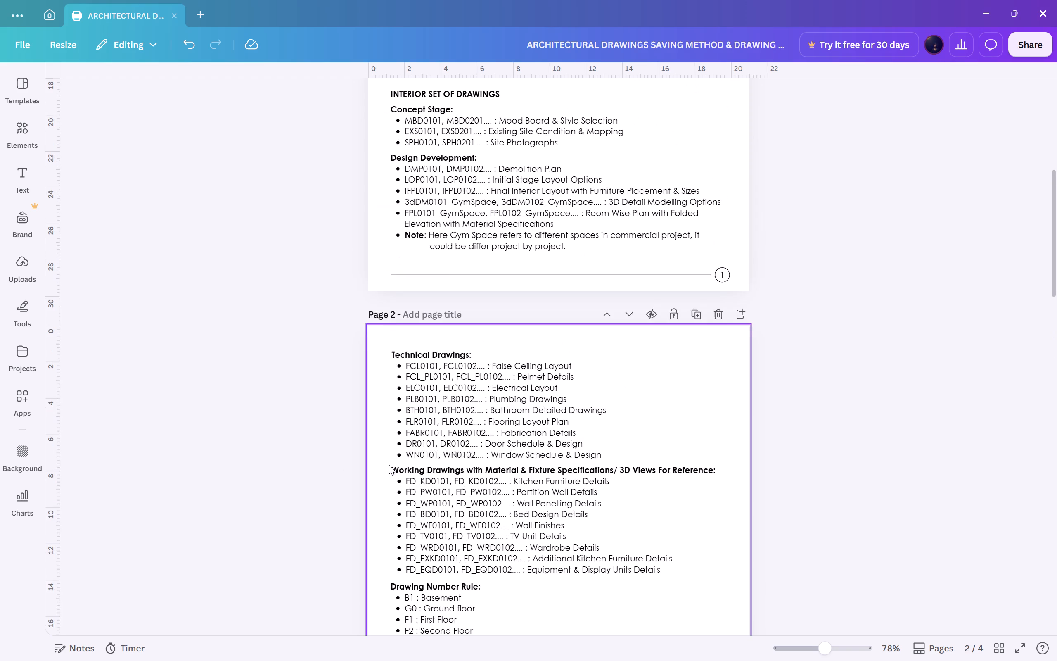
scroll(348, 381, "up", 1)
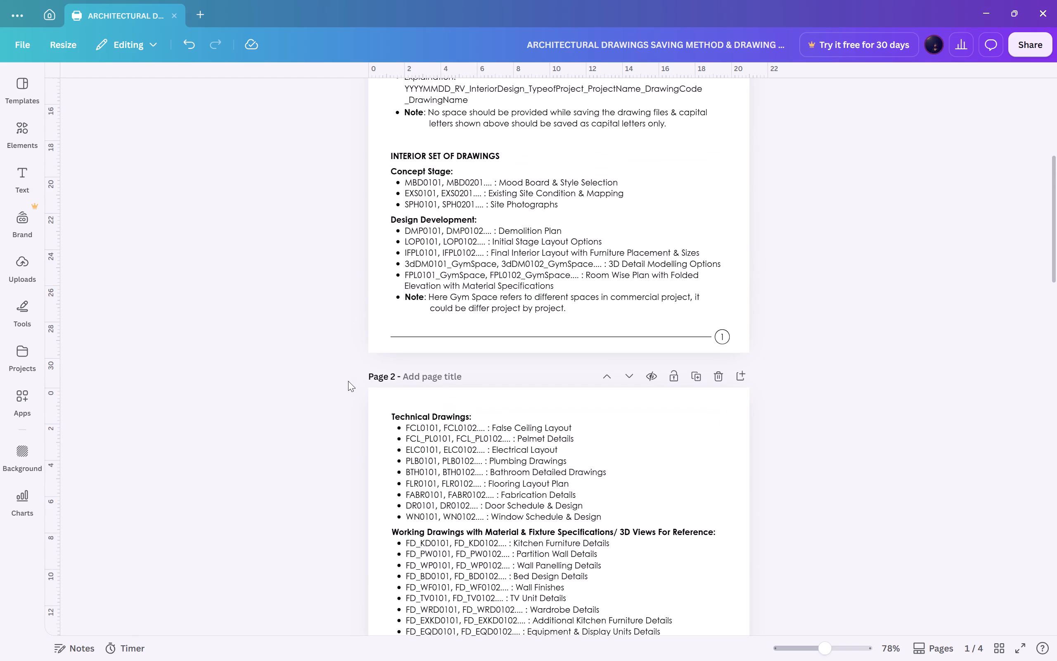
scroll(348, 381, "down", 15)
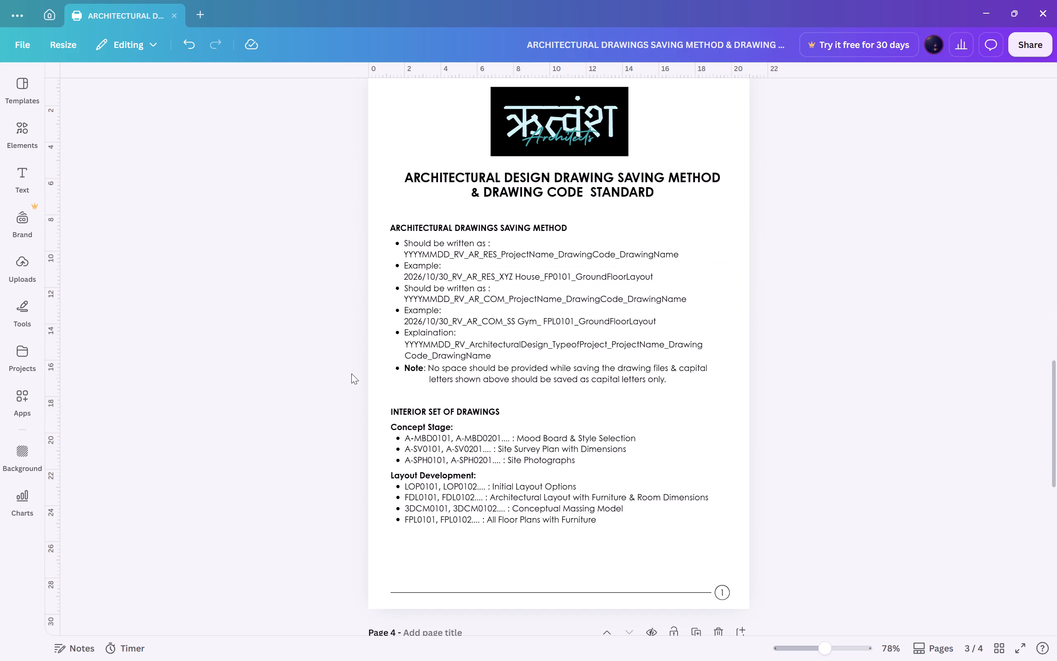
scroll(351, 373, "down", 4)
scroll(354, 371, "up", 1)
Add the prefix "A-" to both the LOP0101 and LOP0102 codes in the Initial Layout Options line.
double_click(407, 269)
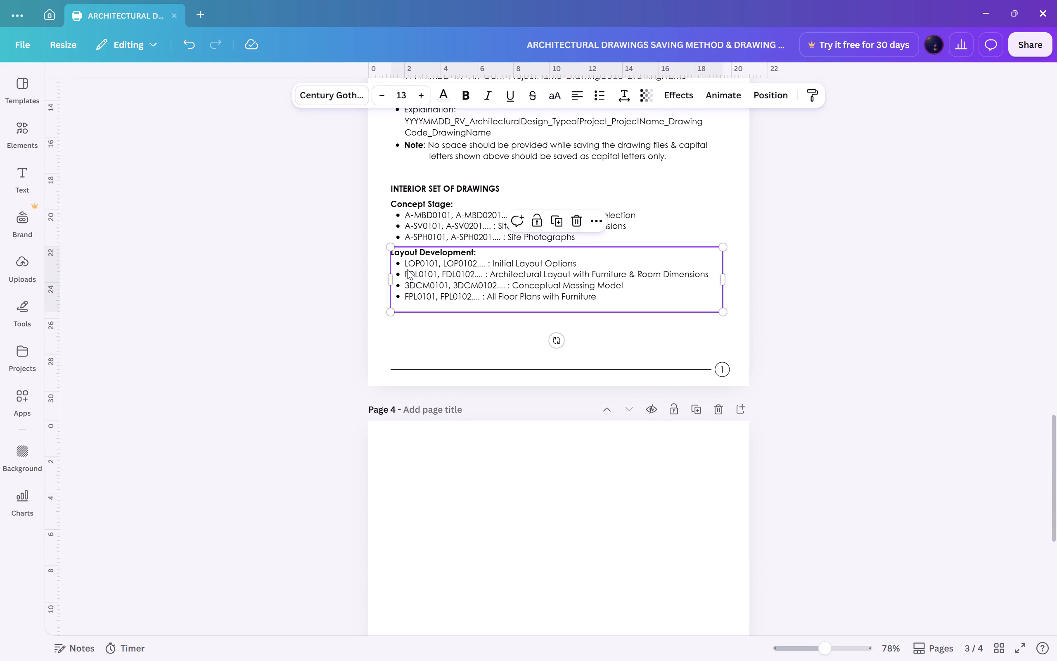
left_click(405, 266)
type("a-")
key("BackSpace")
key("BackSpace")
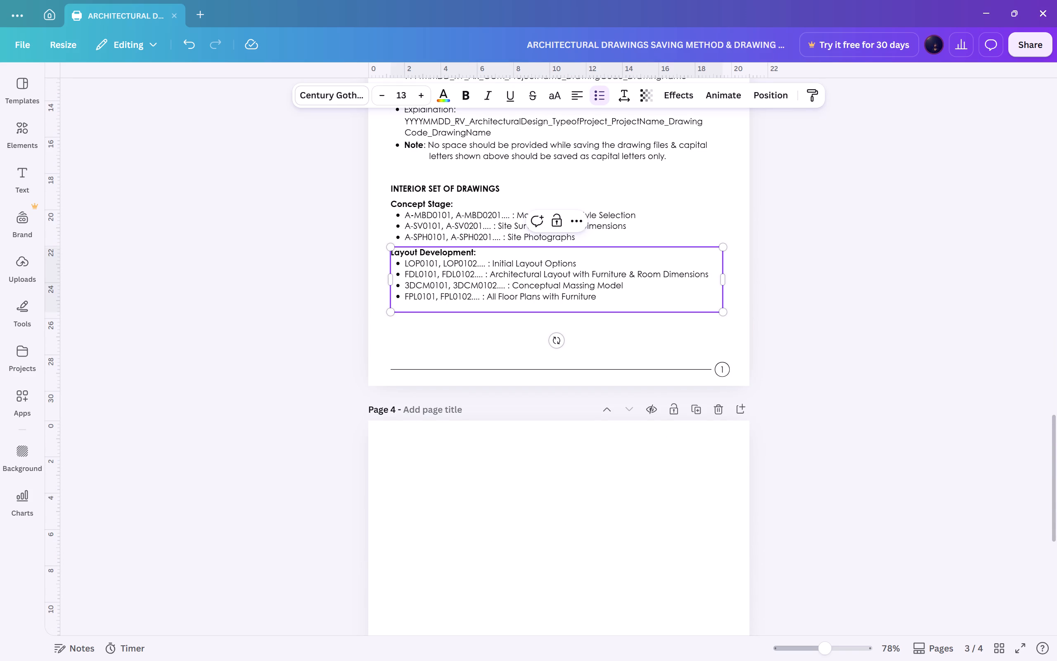
type("A-")
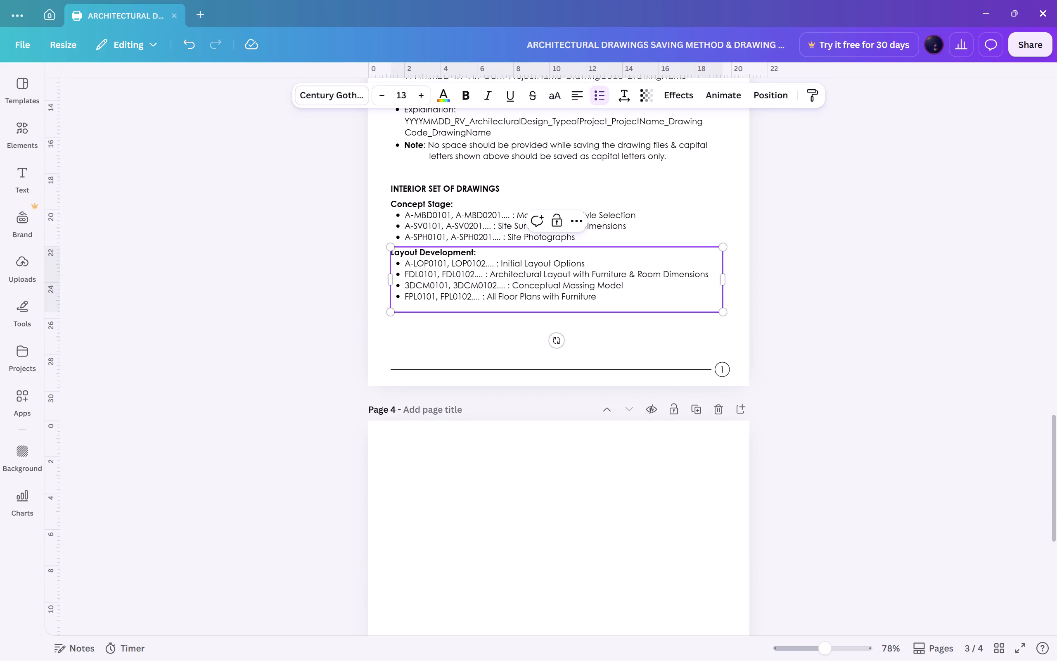
left_click(449, 265)
key("Right")
type("A-")
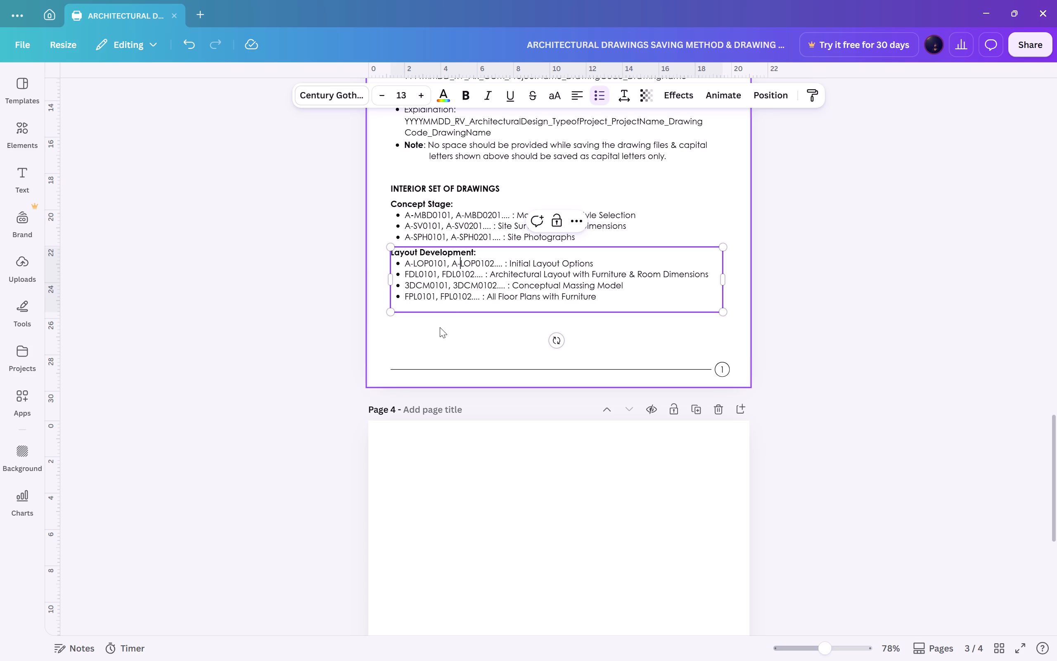
Add the prefix "A-" to both the FPL0101 and FPL0102 codes in the All Floor Plans with Furniture line.
left_click(405, 297)
type("A-")
left_click(448, 299)
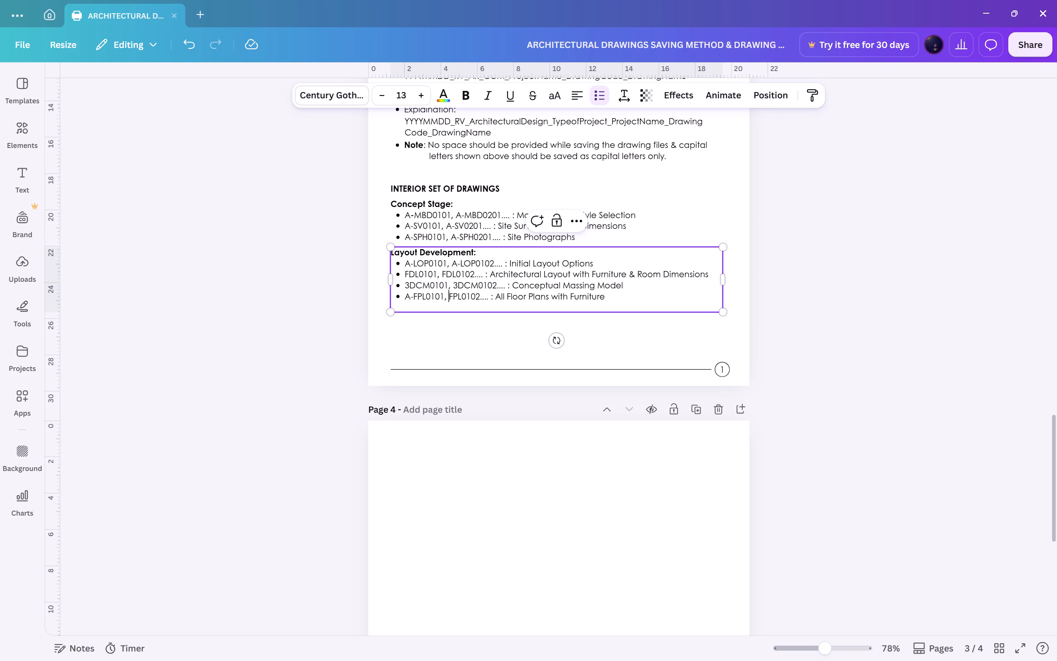
key("a")
key("minus")
left_click(327, 352)
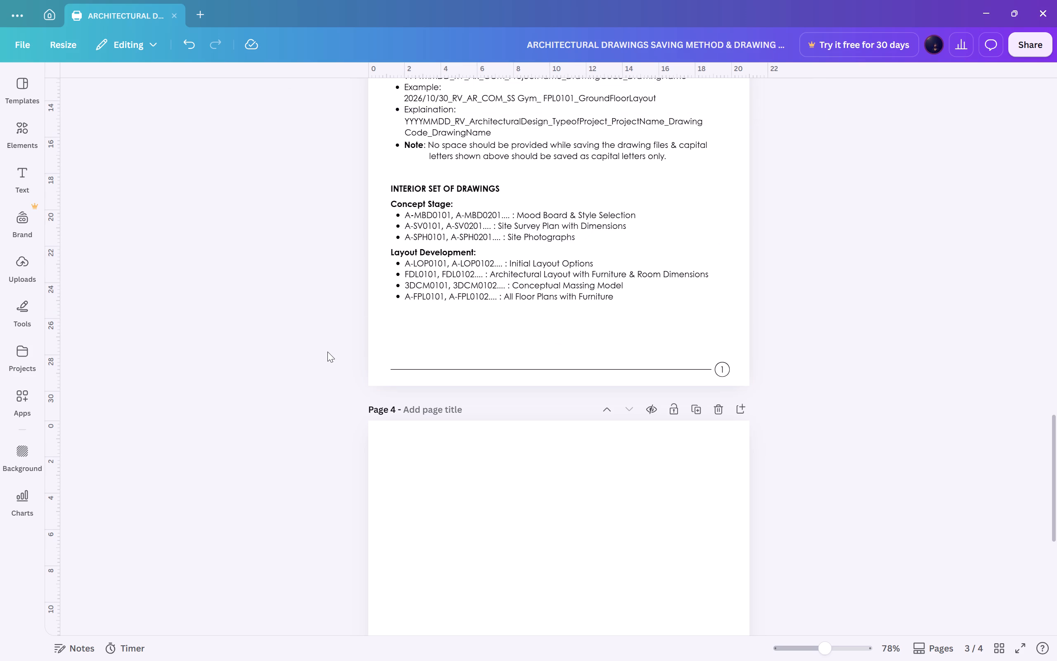
Add the prefix "A-" to both the 3DCM0101 and 3DCM0102 codes in the Conceptual Massing Model line.
double_click(405, 288)
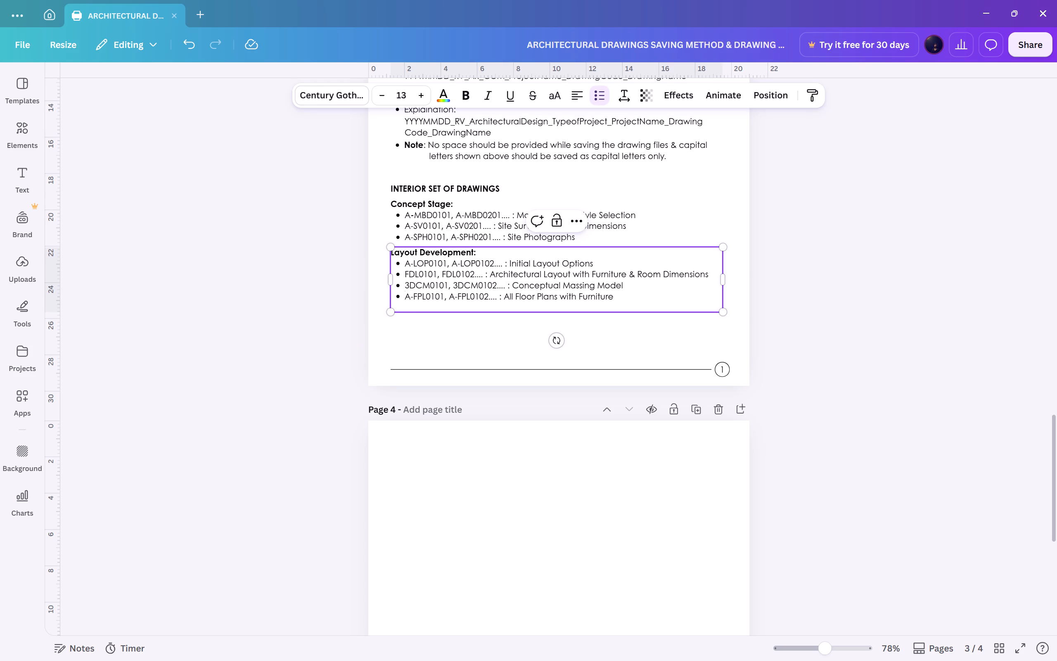
type("A-")
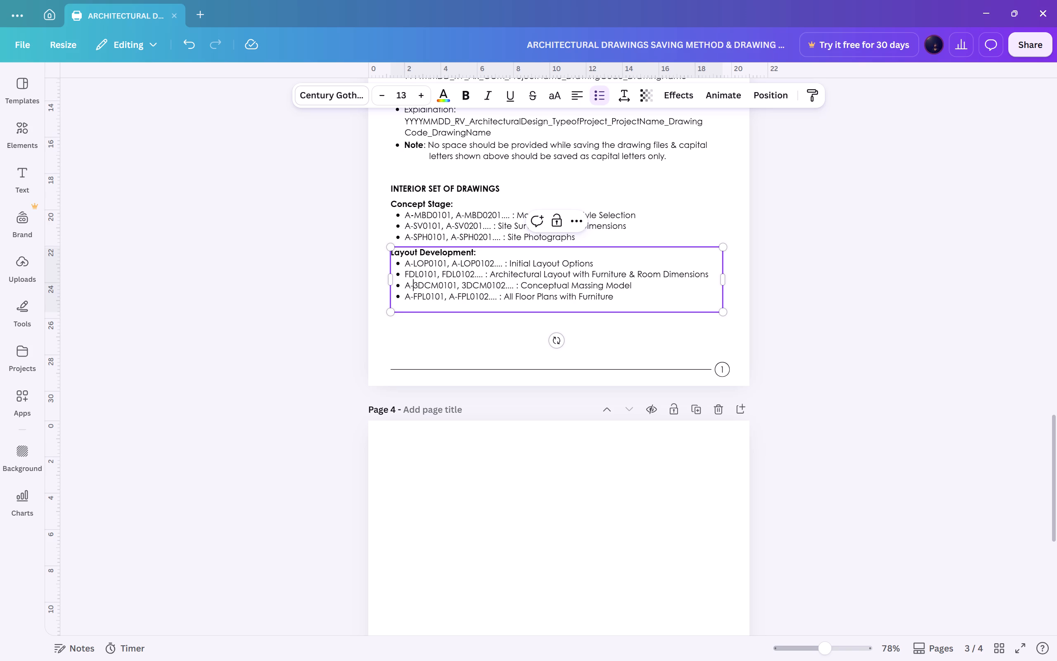
left_click(464, 288)
key("a")
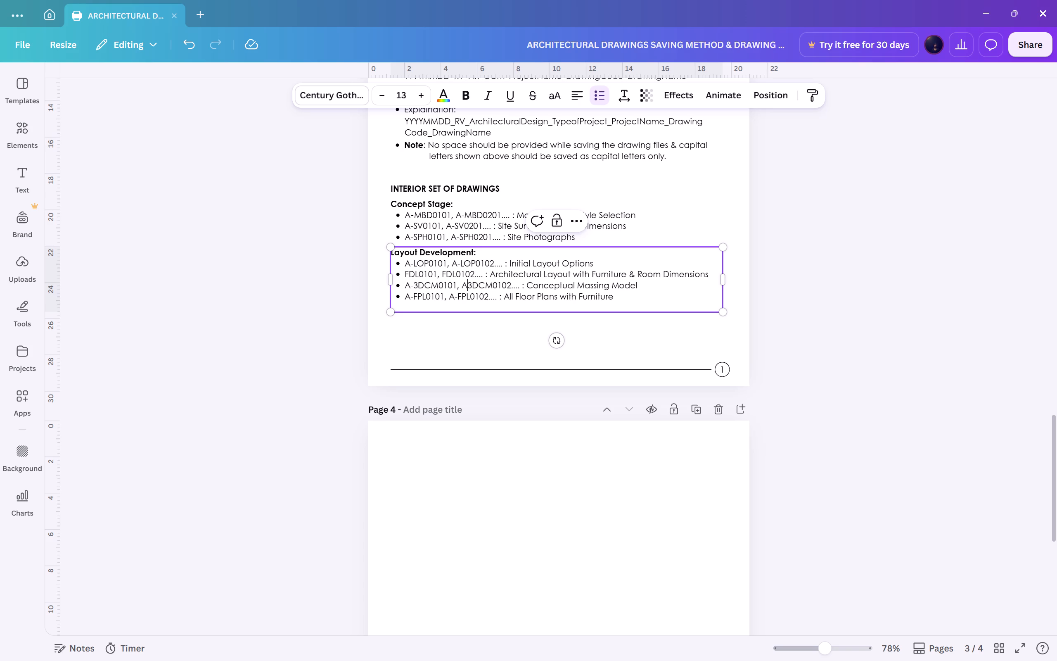
key("minus")
left_click(275, 378)
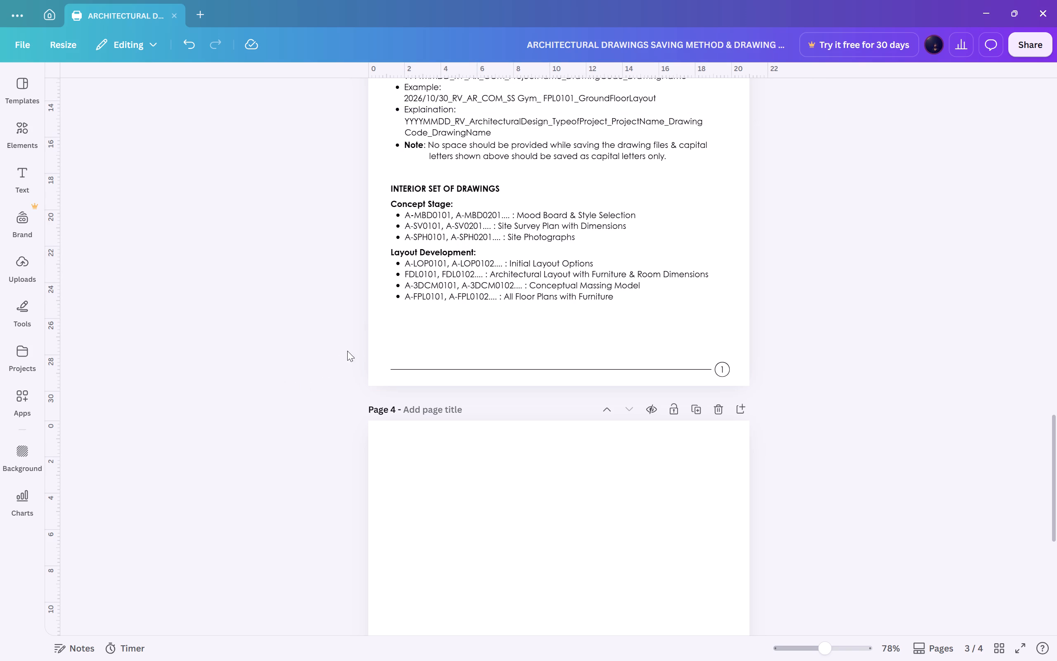
Change the capital D to lowercase in both Conceptual Massing Model codes, making them A-3dCM0101 and A-3dCM0102.
double_click(423, 285)
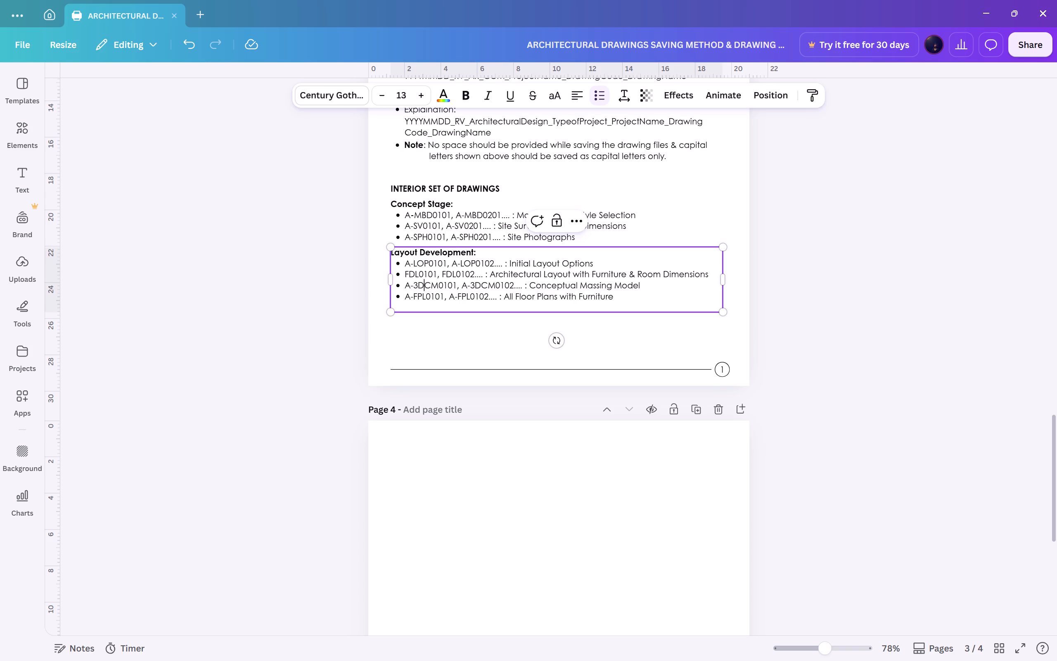
key("BackSpace")
key("d")
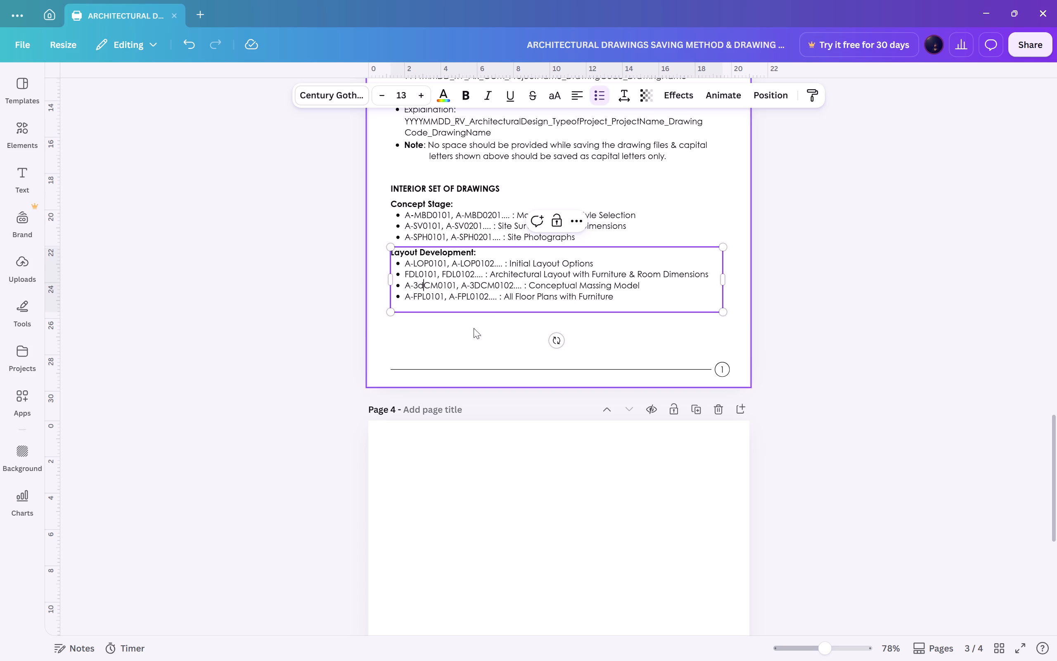
left_click(481, 289)
key("BackSpace")
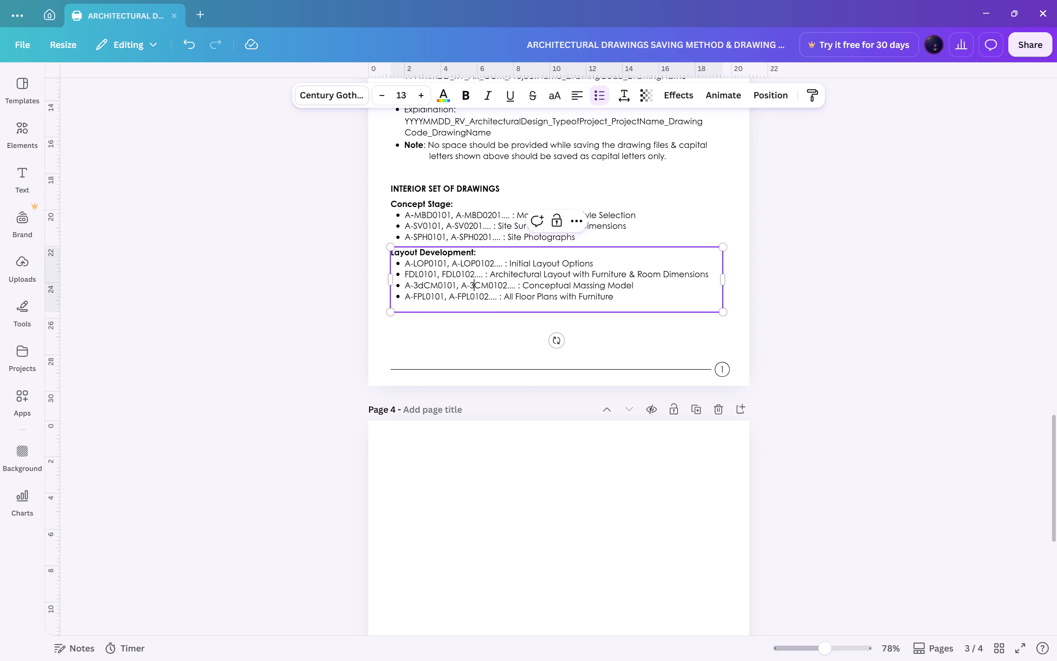
key("d")
left_click(330, 409)
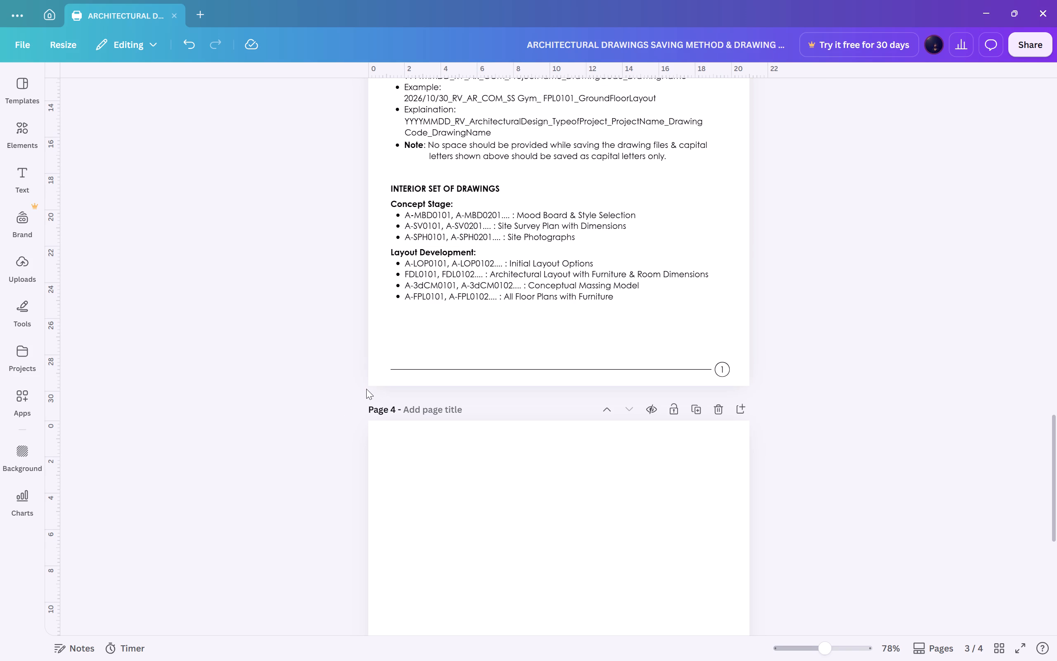
Review the interior drawing code lists on pages 1 and 2 against page 3's architectural lists.
scroll(369, 376, "up", 3)
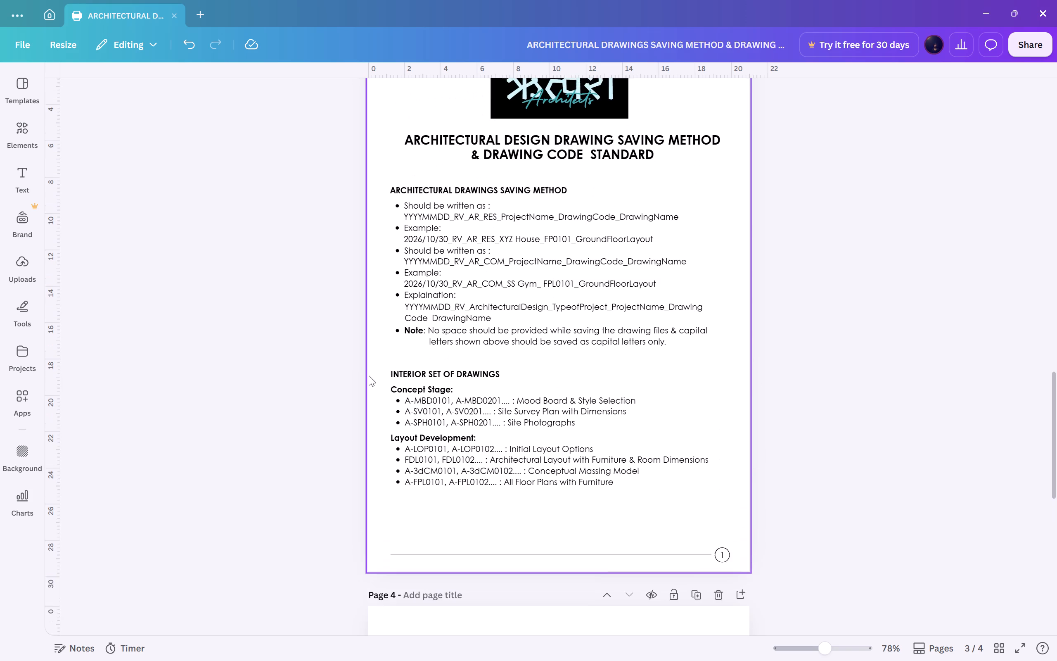
scroll(369, 375, "up", 11)
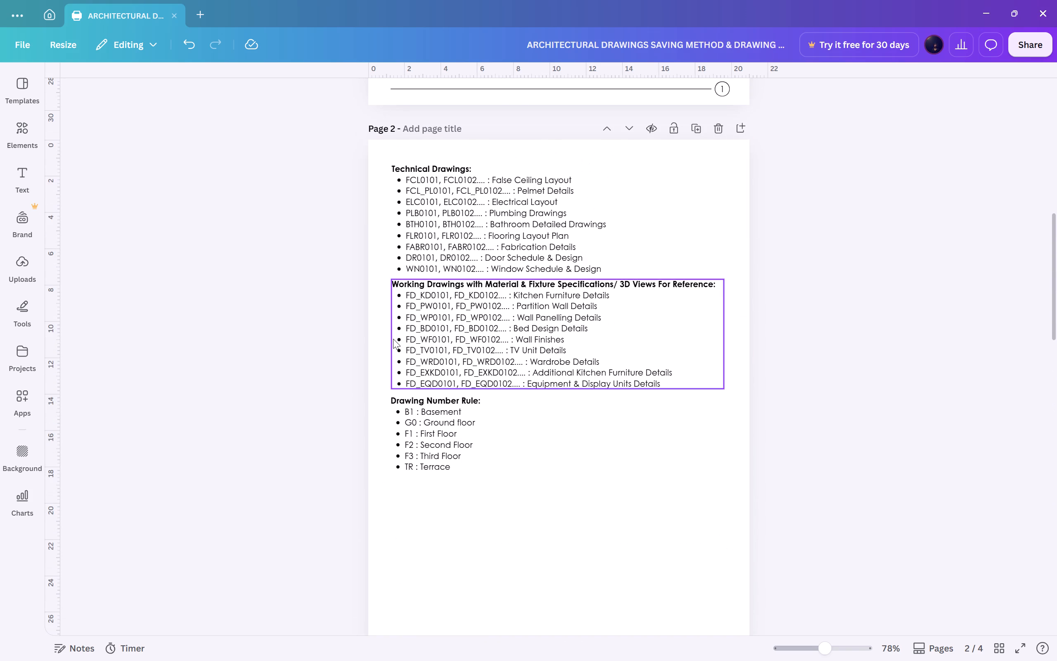
scroll(393, 335, "up", 1)
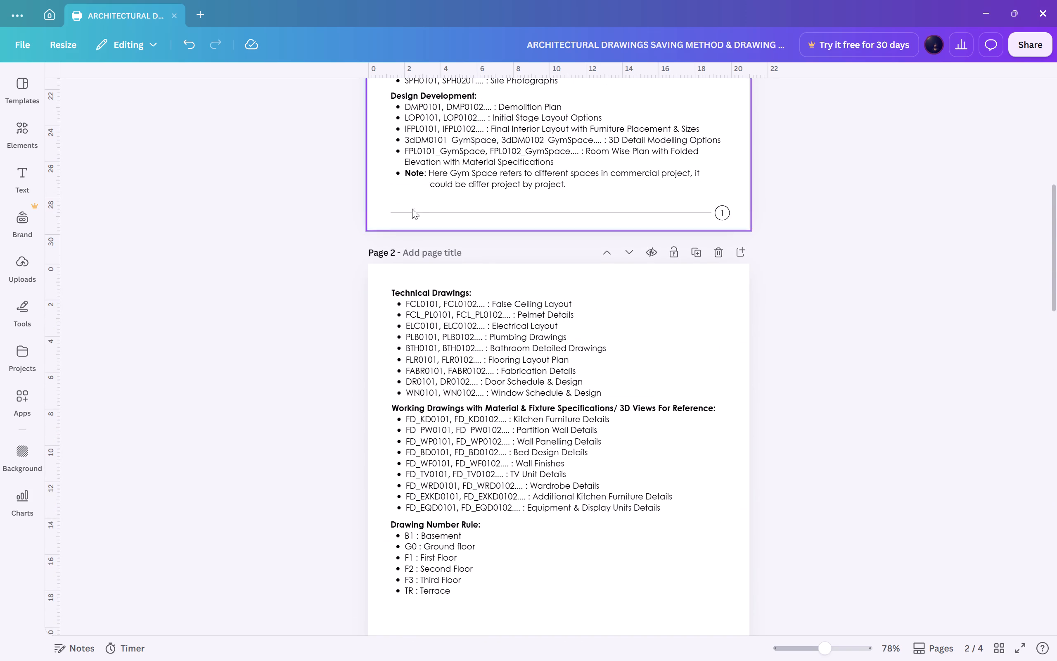
scroll(258, 418, "up", 2)
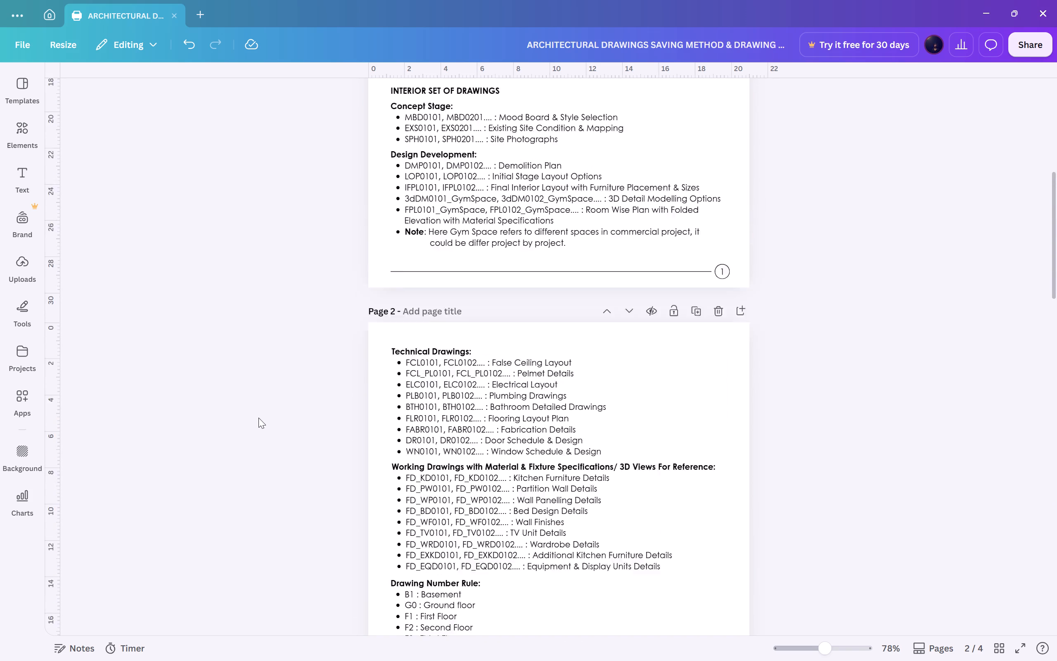
scroll(258, 418, "up", 1)
scroll(302, 401, "up", 2)
scroll(302, 401, "down", 10)
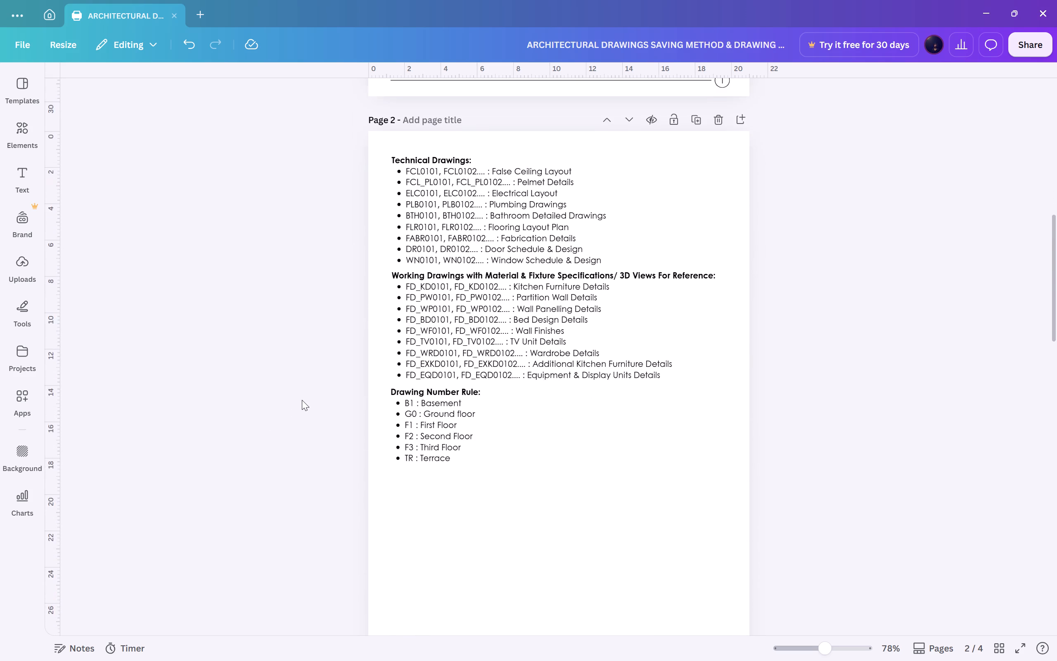
scroll(302, 400, "down", 9)
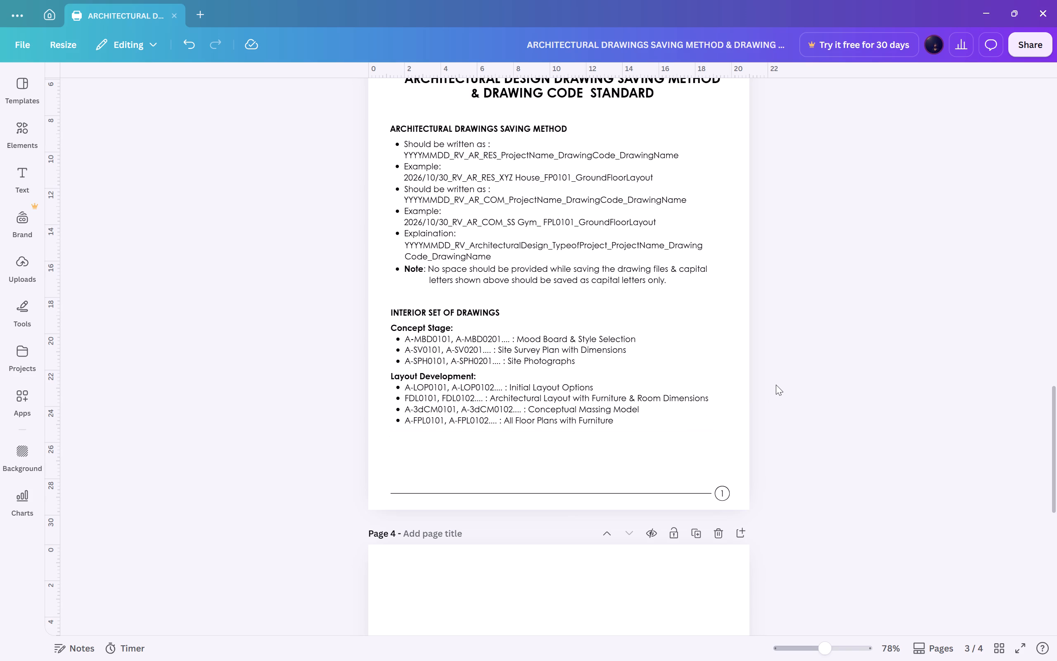
Switch to the reference PDF in Chrome and check its Concept Stage and Layout Development drawing codes.
left_click(566, 649)
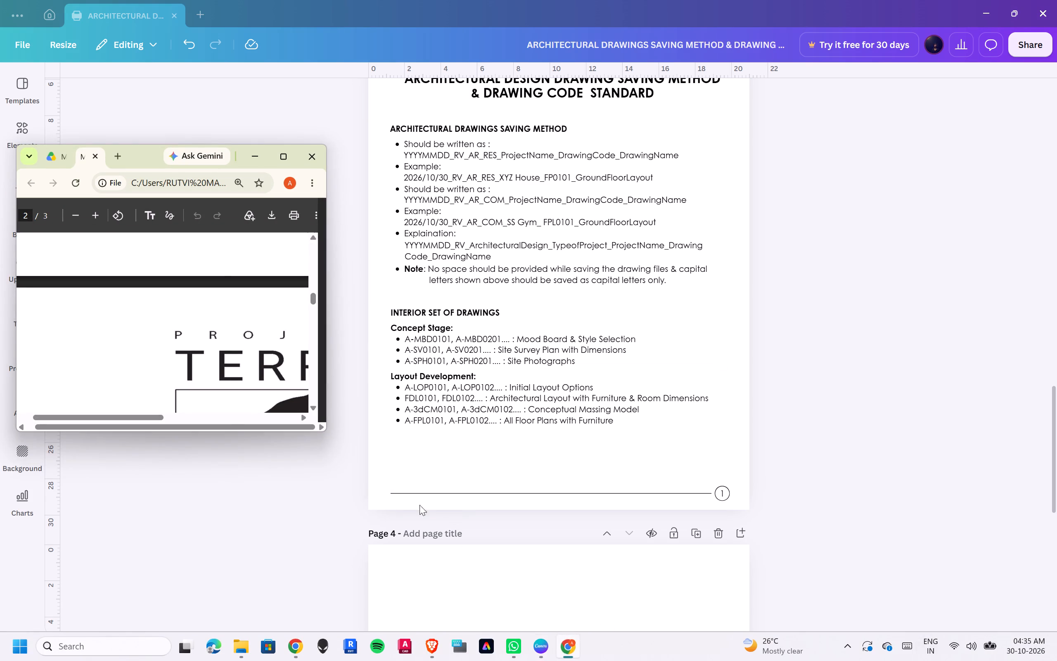
scroll(233, 425, "up", 3)
scroll(203, 387, "up", 12)
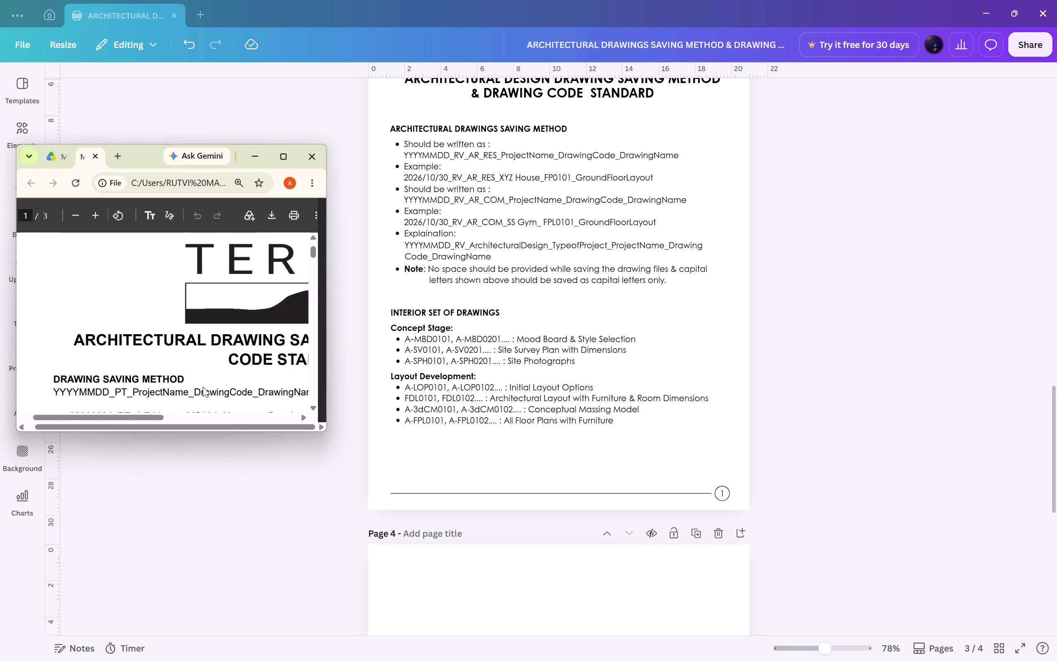
scroll(204, 385, "down", 4)
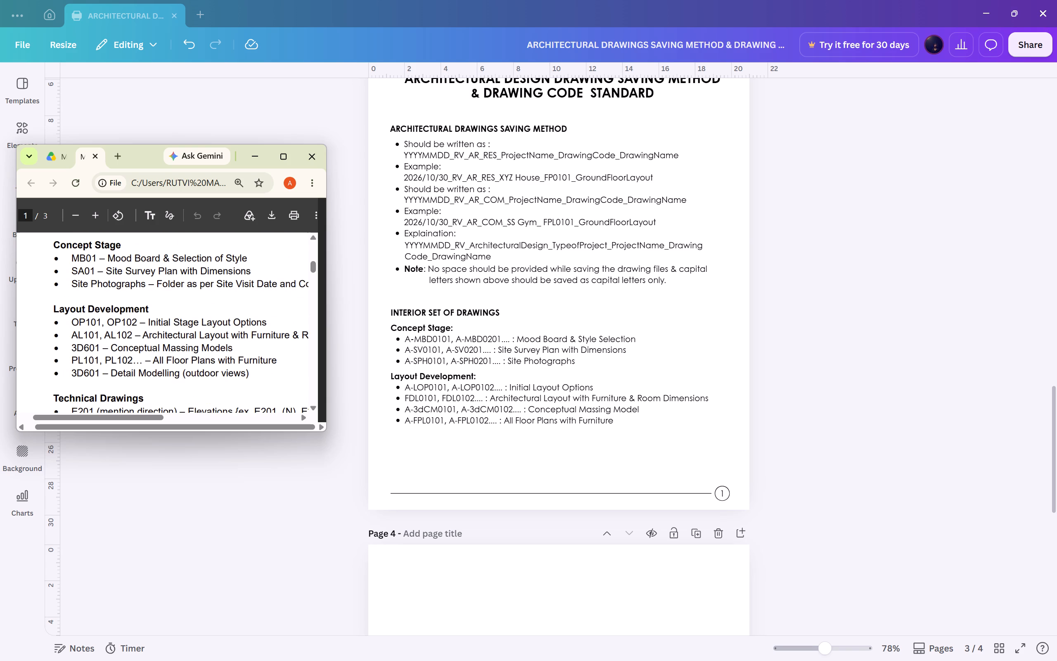
left_click(256, 158)
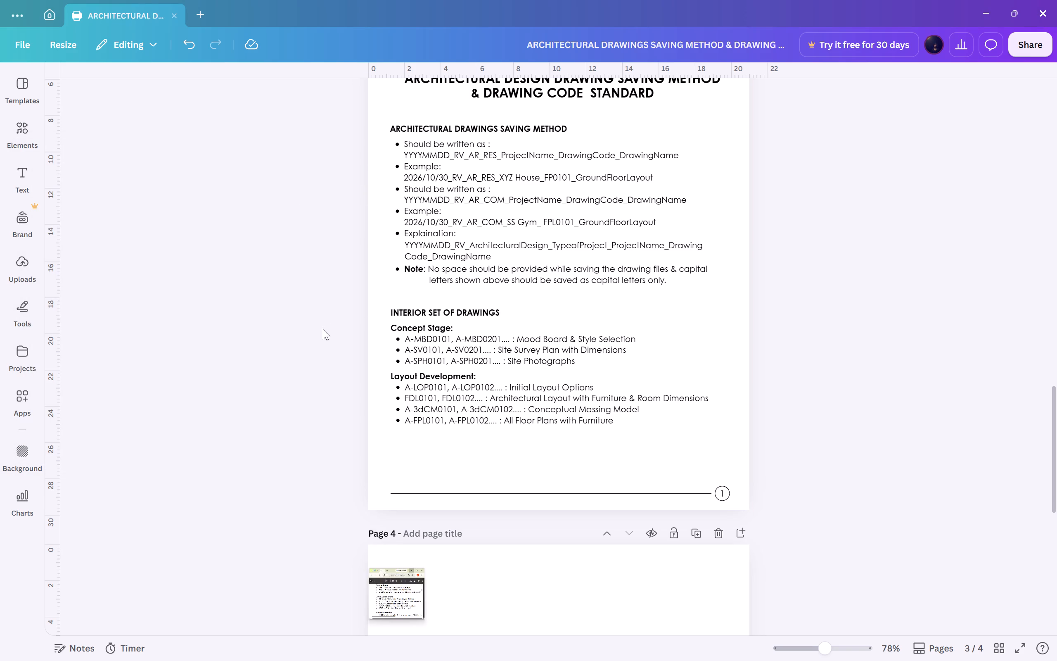
Change the codes in page 3's Architectural Layout with Furniture & Room Dimensions line to AL0101 and AL0102.
double_click(416, 399)
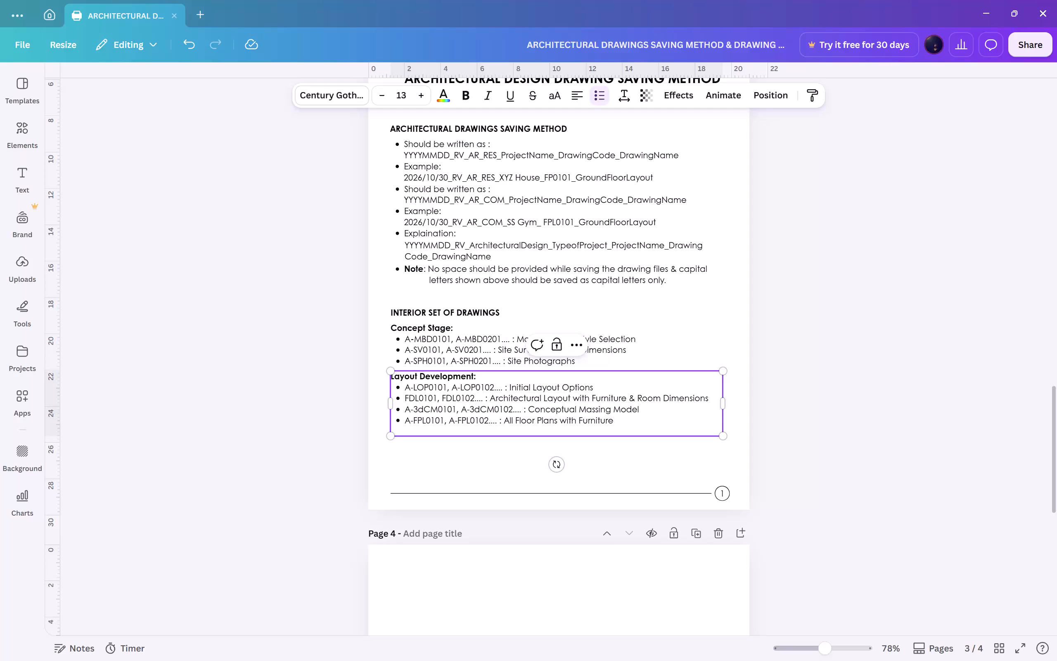
key("BackSpace")
key("BackSpace")
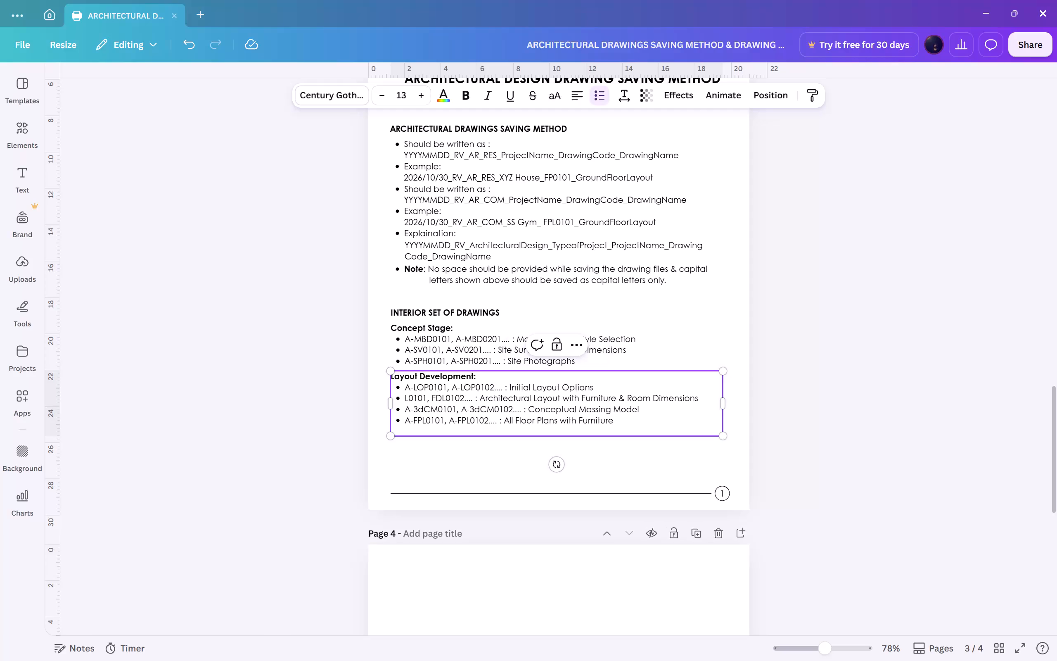
key("a")
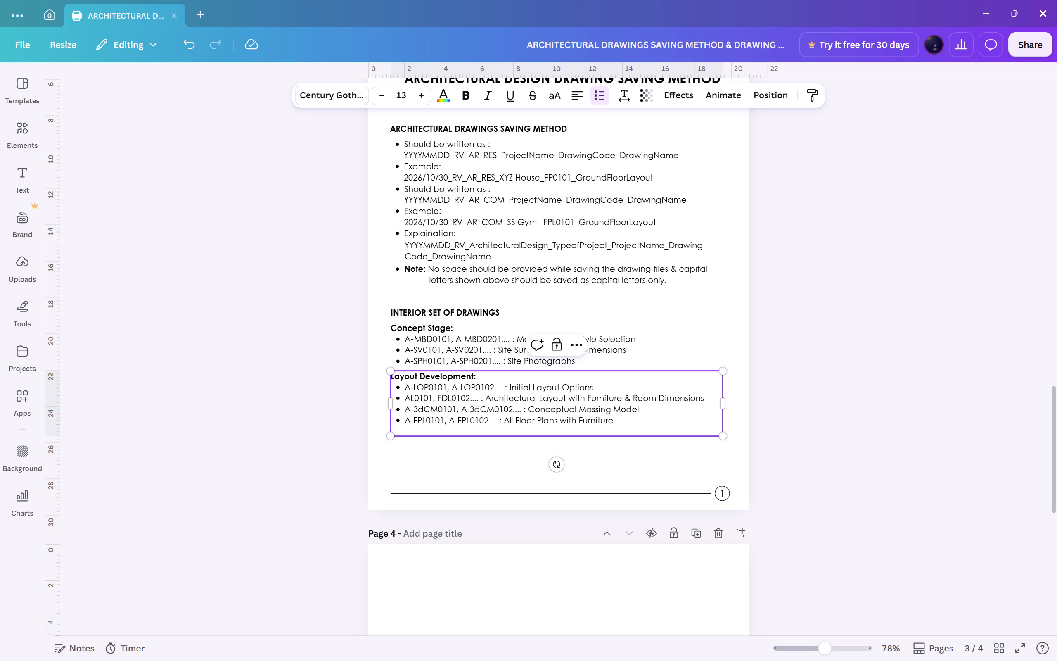
left_click(447, 399)
key("BackSpace")
key("BackSpace")
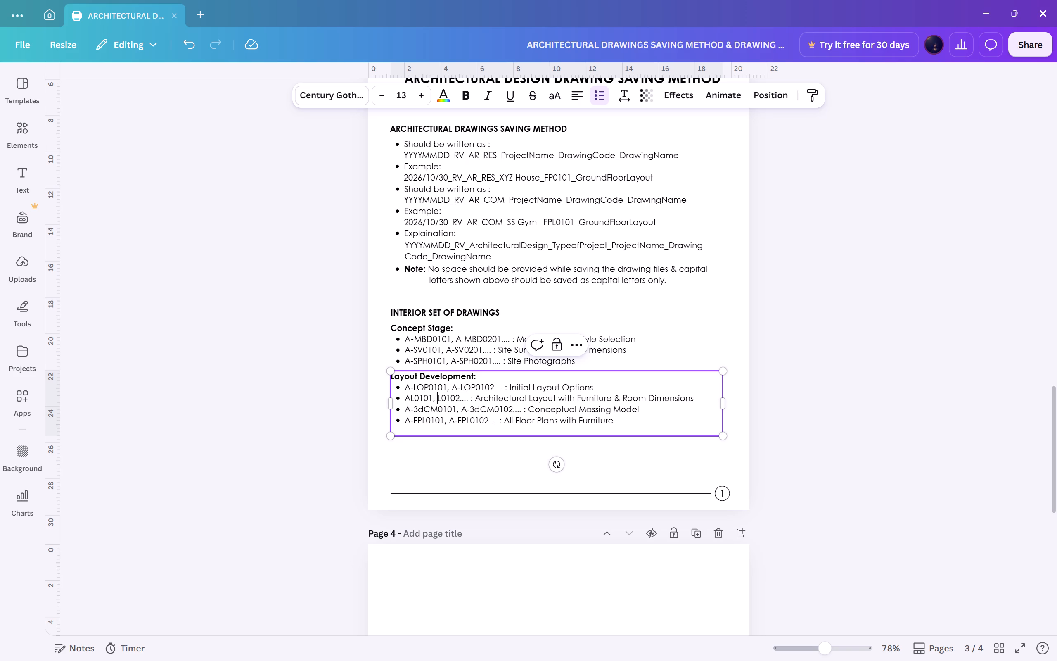
key("a")
left_click(312, 485)
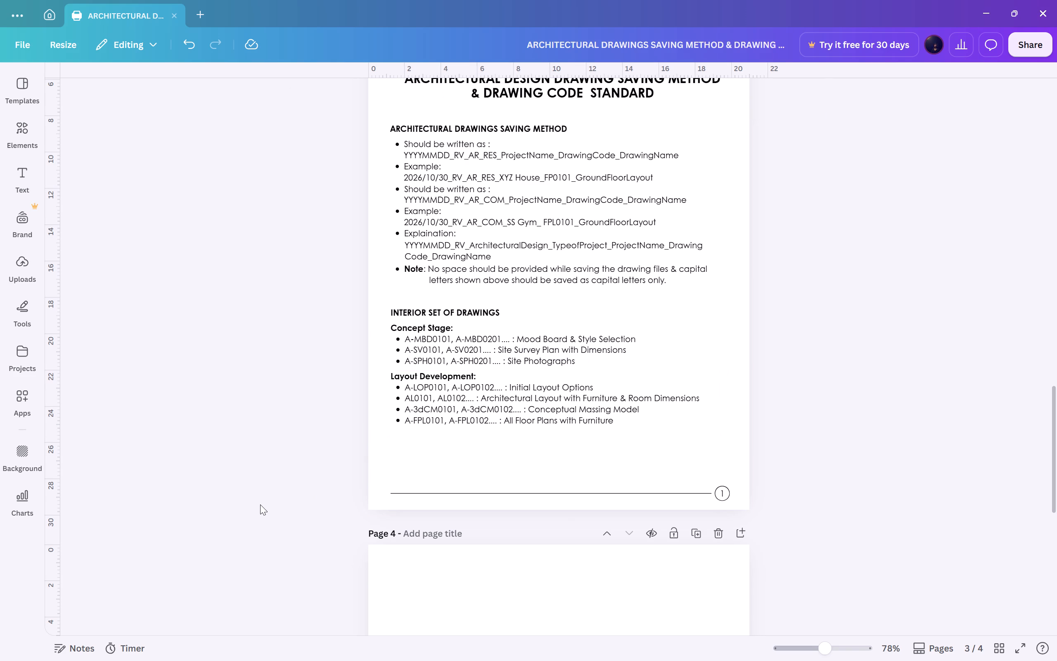
Duplicate the four Layout Development code lines directly below the existing list, without leaving an empty bullet.
left_click(607, 422)
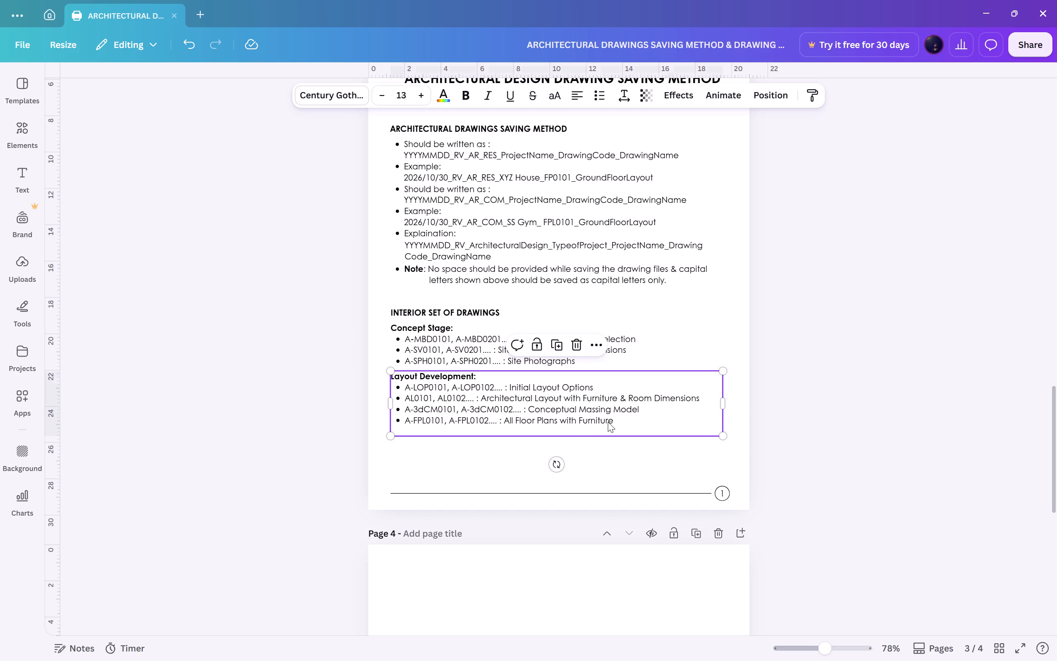
left_click(620, 421)
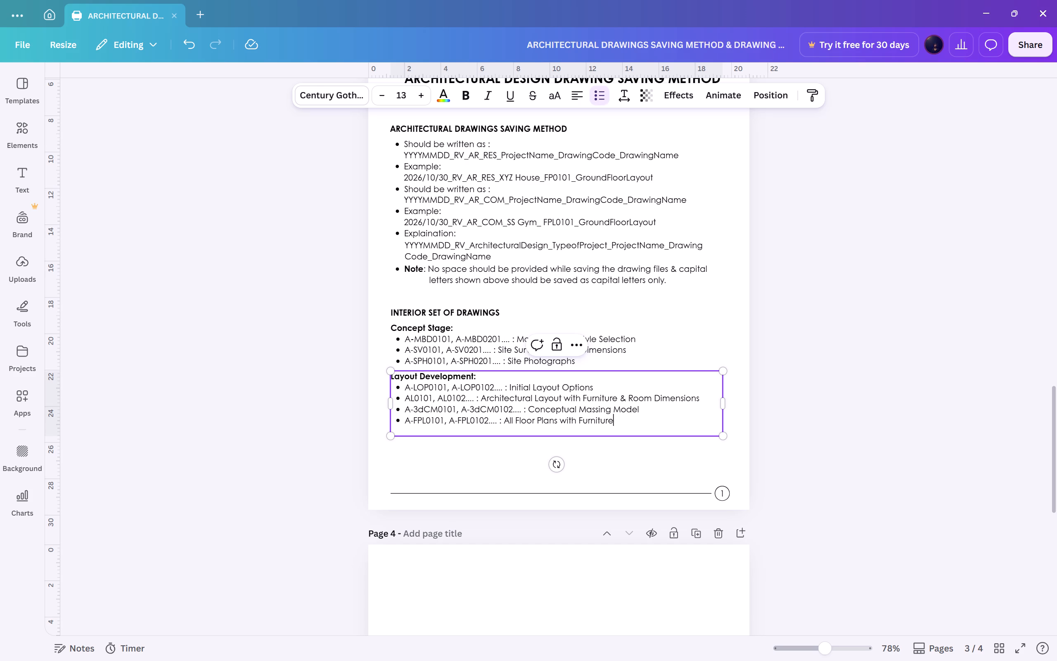
left_click_drag(616, 426, 400, 380)
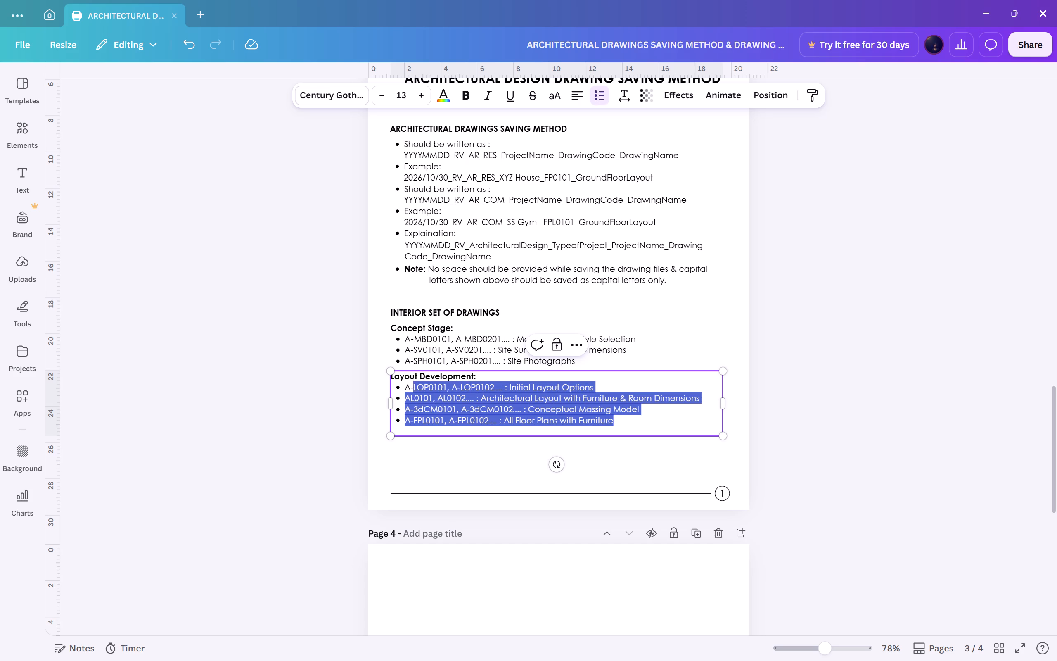
left_click_drag(400, 380, 403, 390)
key("ctrl+c")
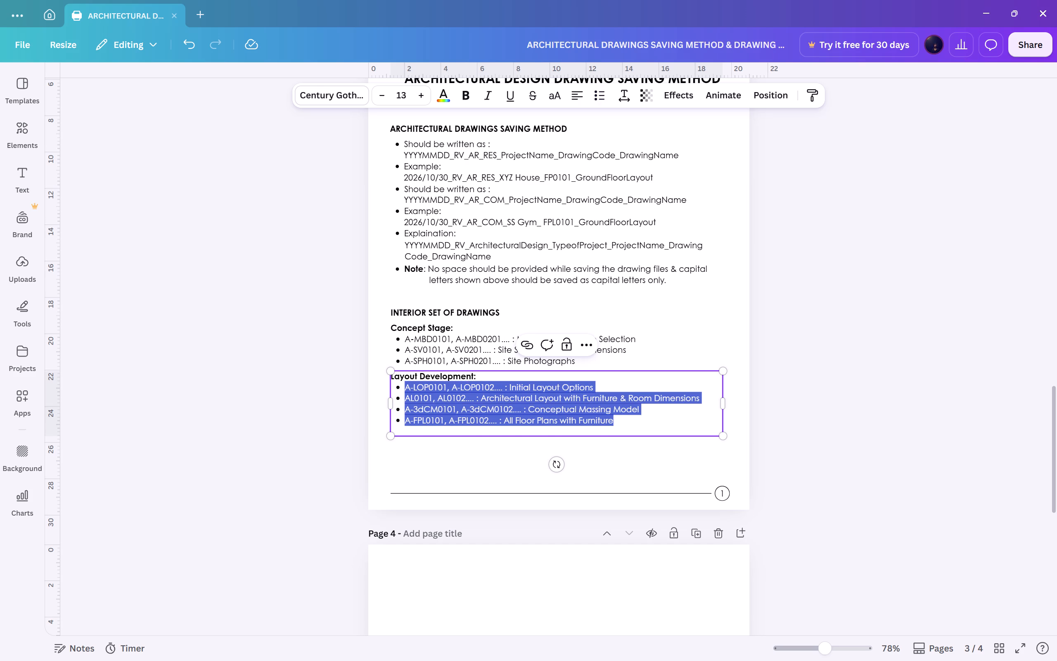
left_click(635, 428)
left_click(626, 423)
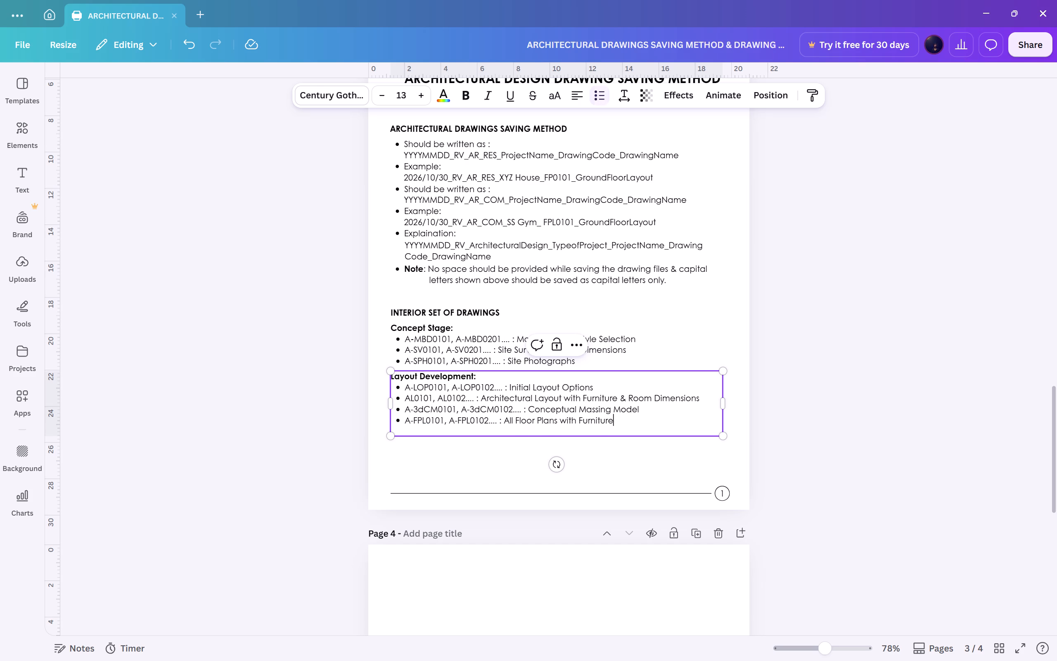
key("Return")
key("ctrl+v")
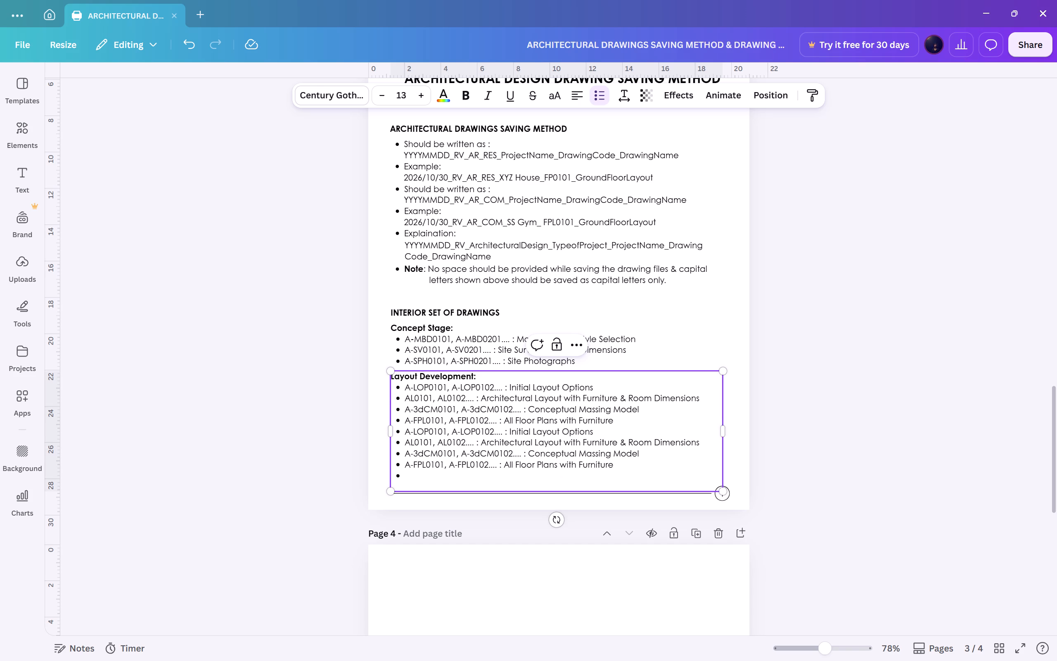
key("BackSpace")
key("BackSpace")
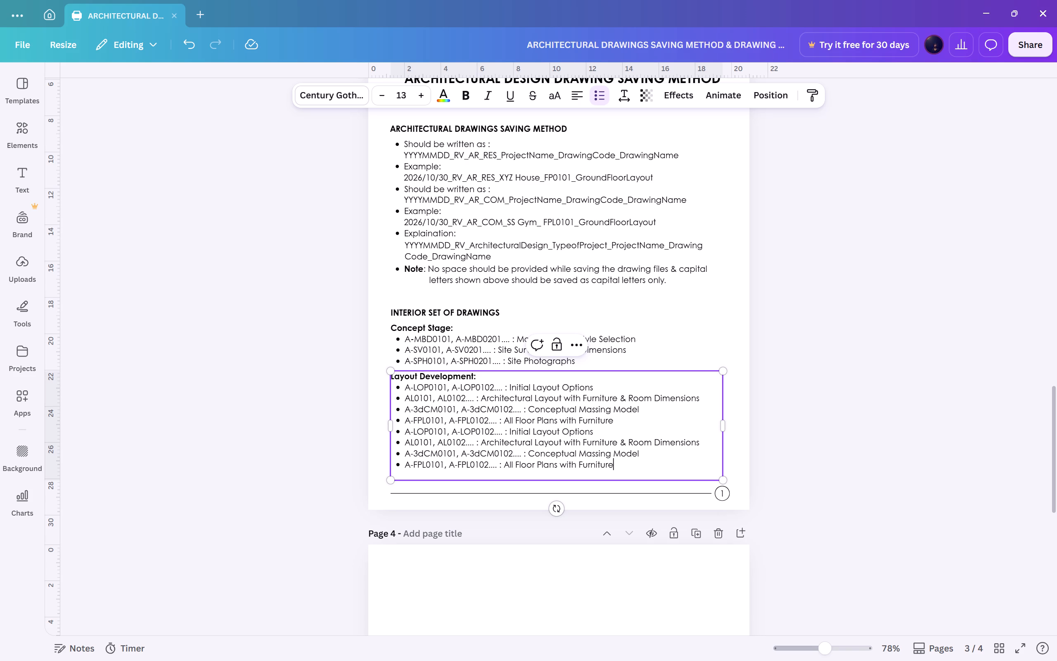
Replace the duplicated Initial Layout Options line with a copy of the A-3dCM0101, A-3dCM0102 Conceptual Massing Model line.
left_click(423, 433)
left_click_drag(642, 454, 635, 453)
left_click_drag(635, 453, 402, 457)
key("ctrl+c")
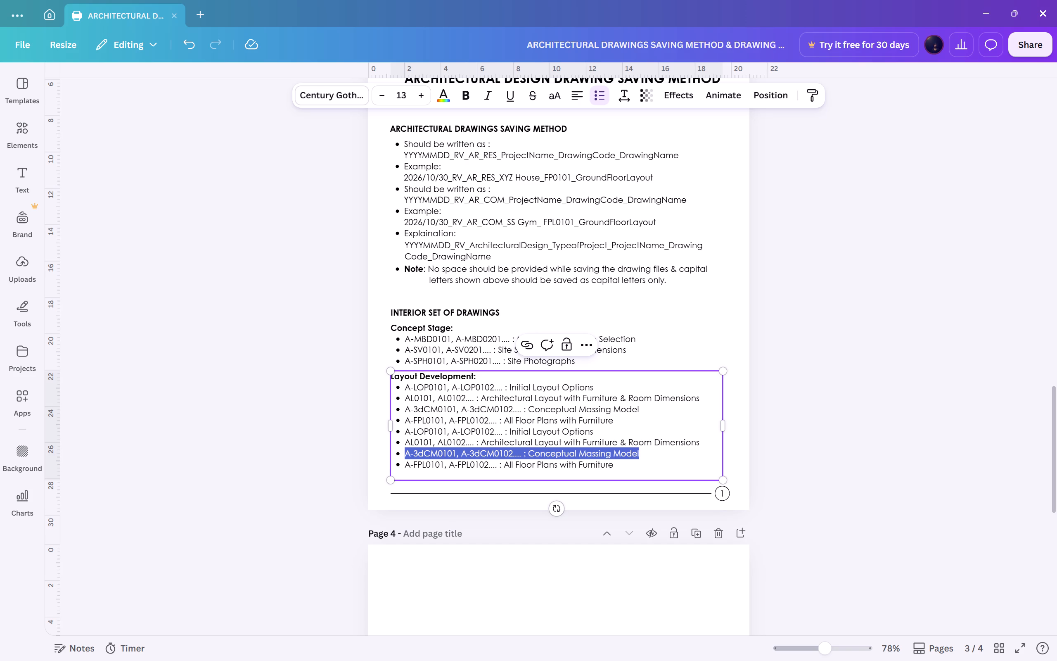
left_click(592, 435)
left_click_drag(592, 433, 408, 434)
key("BackSpace")
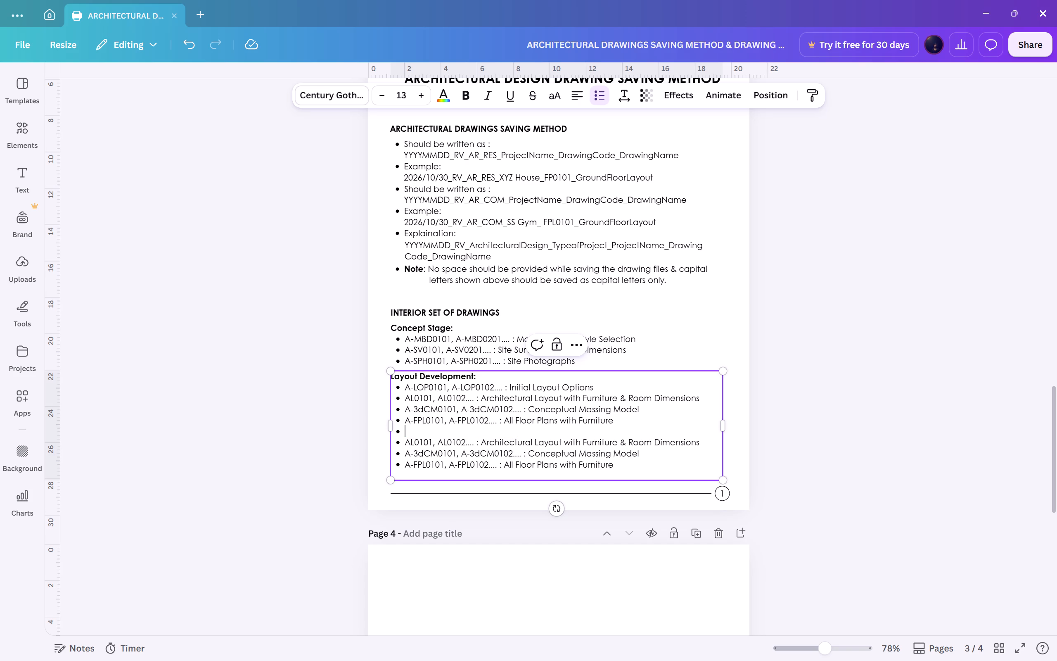
key("ctrl+v")
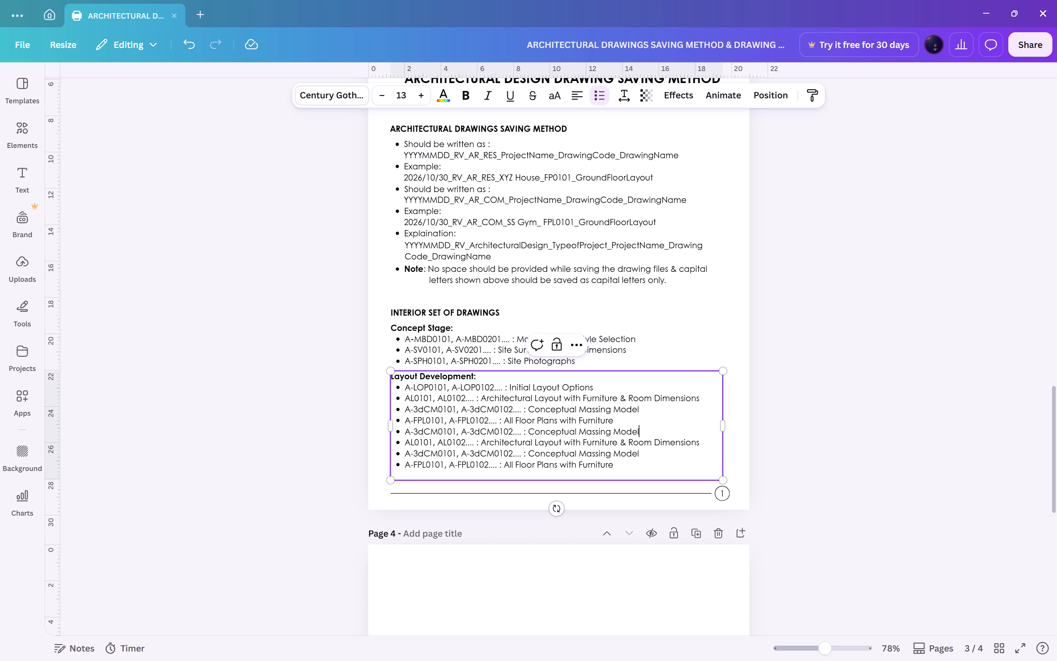
Change the codes in page 3's duplicated Conceptual Massing Model line, just below All Floor Plans with Furniture, to A-3dDM0101 and A-3dDM0102.
left_click(428, 435)
key("BackSpace")
key("d")
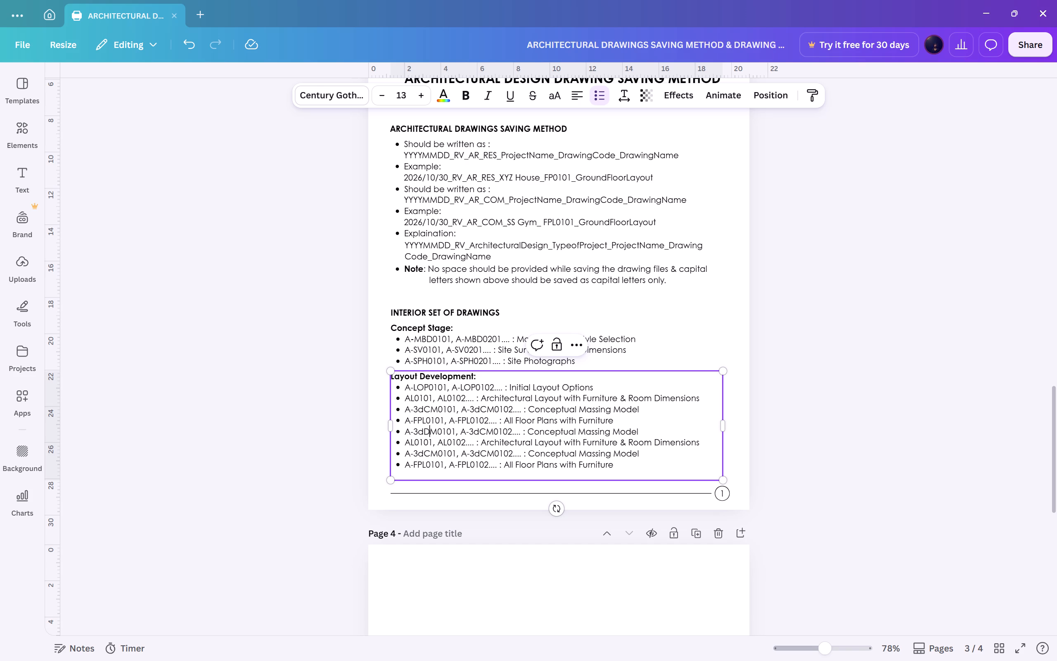
left_click(485, 432)
key("BackSpace")
key("d")
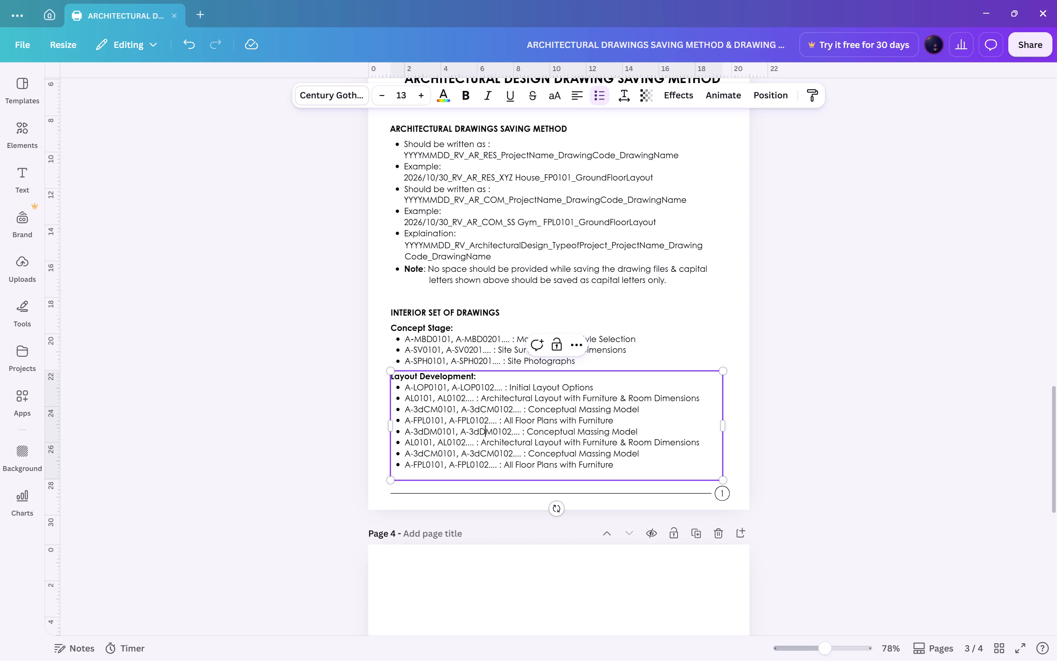
Remove the words Conceptual Massing from the A-3dDM0101, A-3dDM0102 line, keeping the word Model.
left_click(575, 432)
left_click_drag(608, 433, 531, 435)
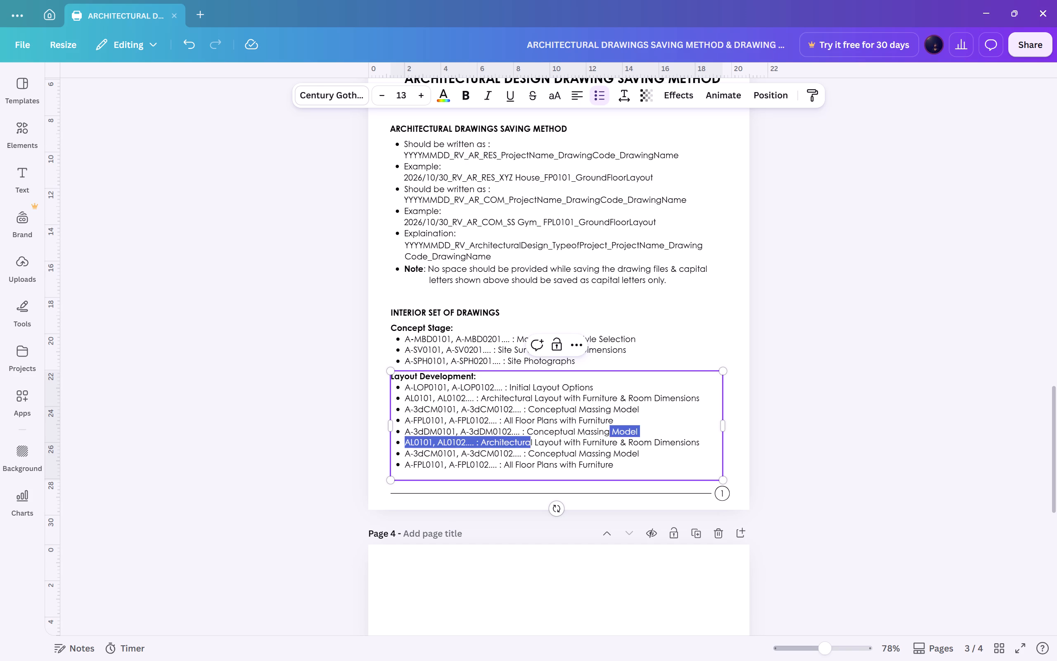
left_click_drag(531, 435, 528, 435)
key("BackSpace")
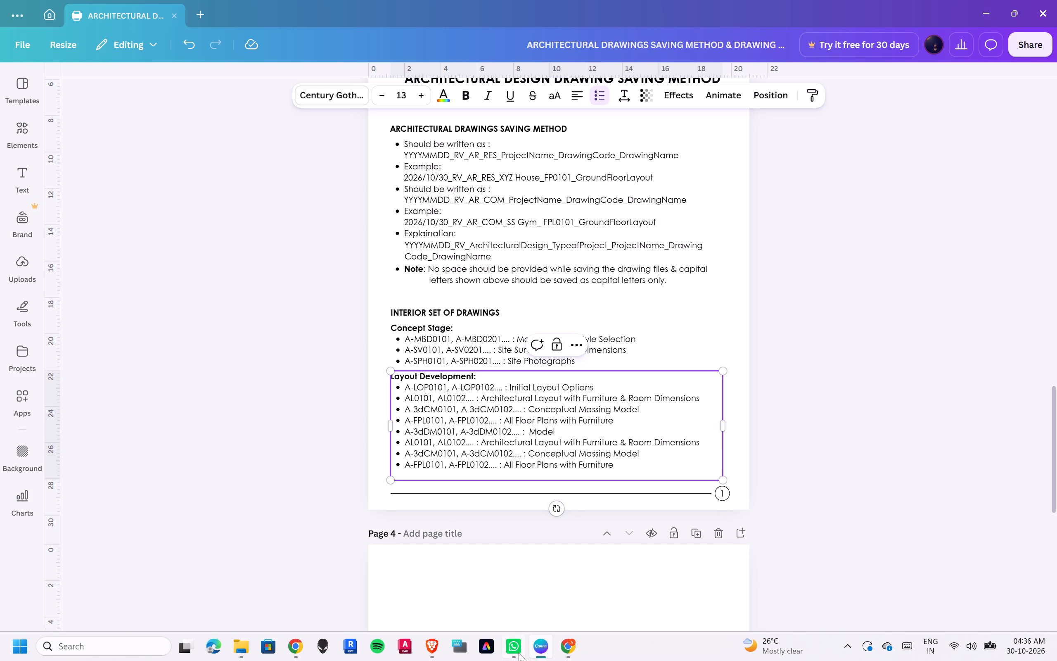
Switch to the reference PDF in Chrome and examine its Layout Development and Technical Drawings entries, then return to Canva.
left_click(568, 649)
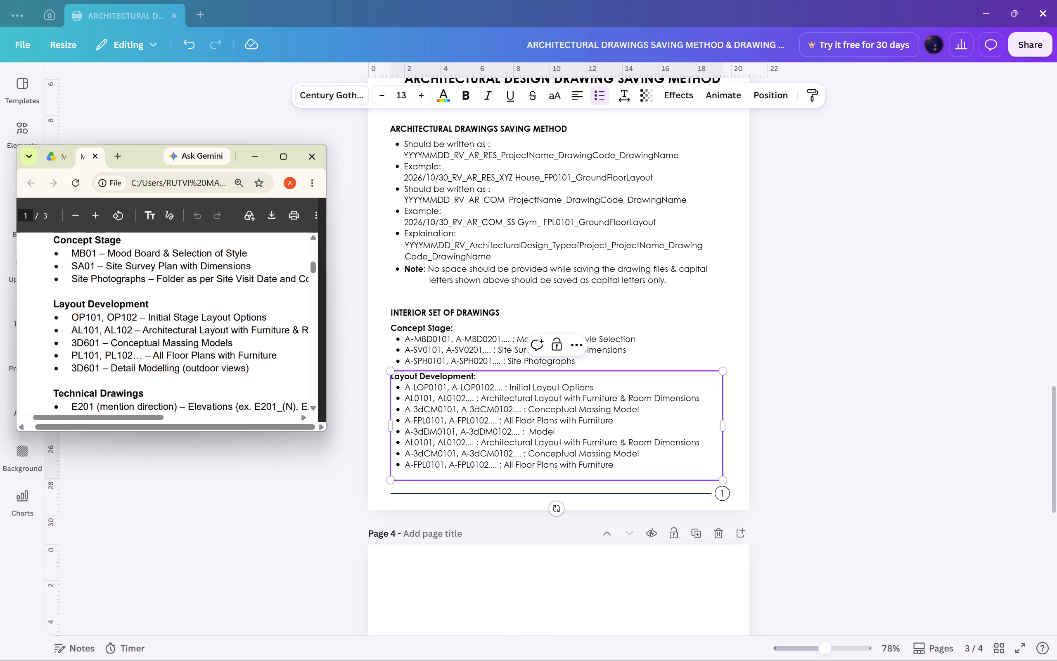
scroll(176, 333, "down", 1)
scroll(176, 333, "up", 2)
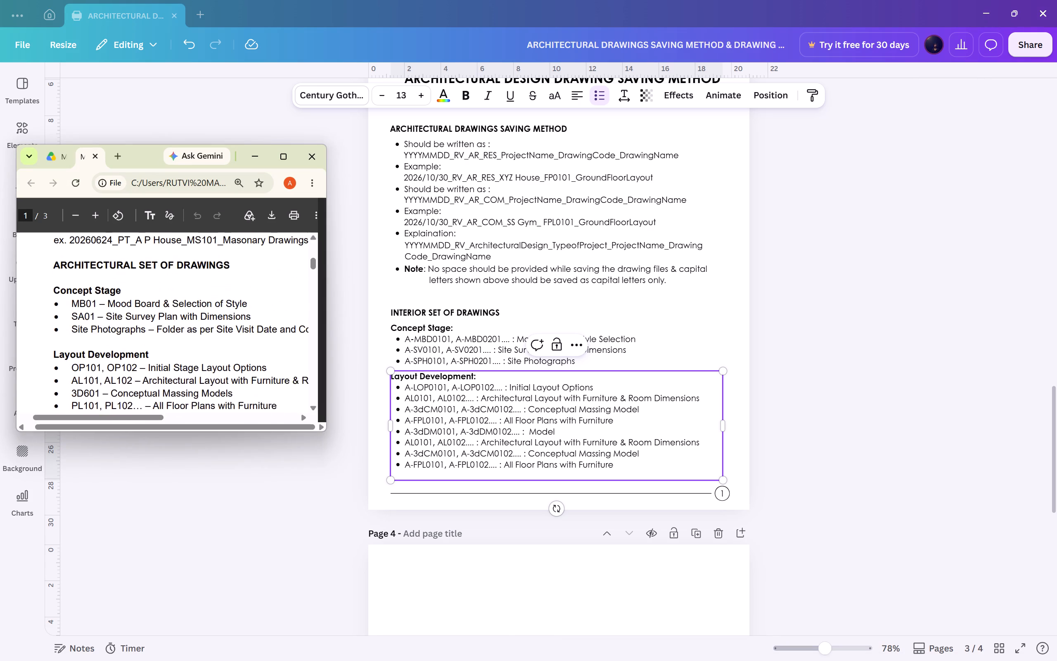
scroll(176, 333, "up", 2)
scroll(176, 333, "down", 3)
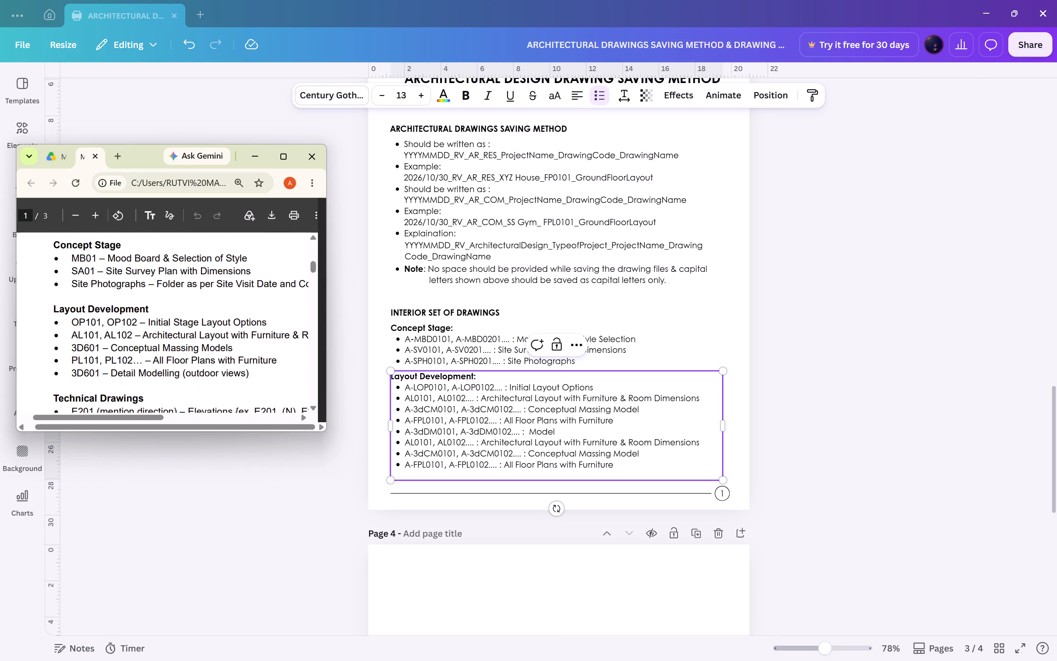
scroll(167, 376, "down", 4)
scroll(167, 374, "up", 2)
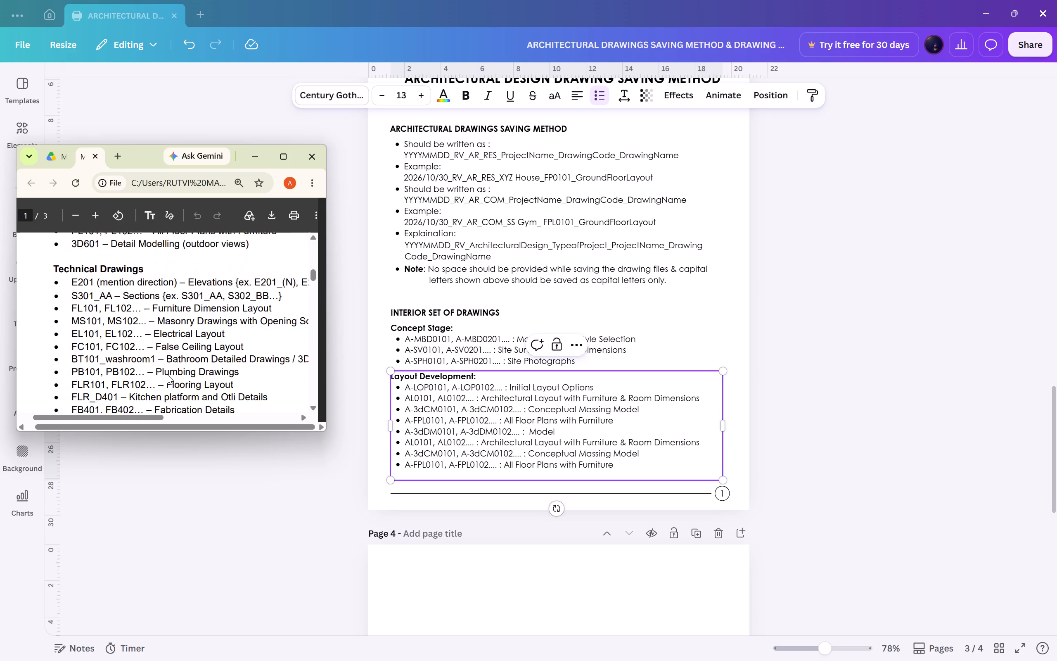
scroll(167, 374, "up", 2)
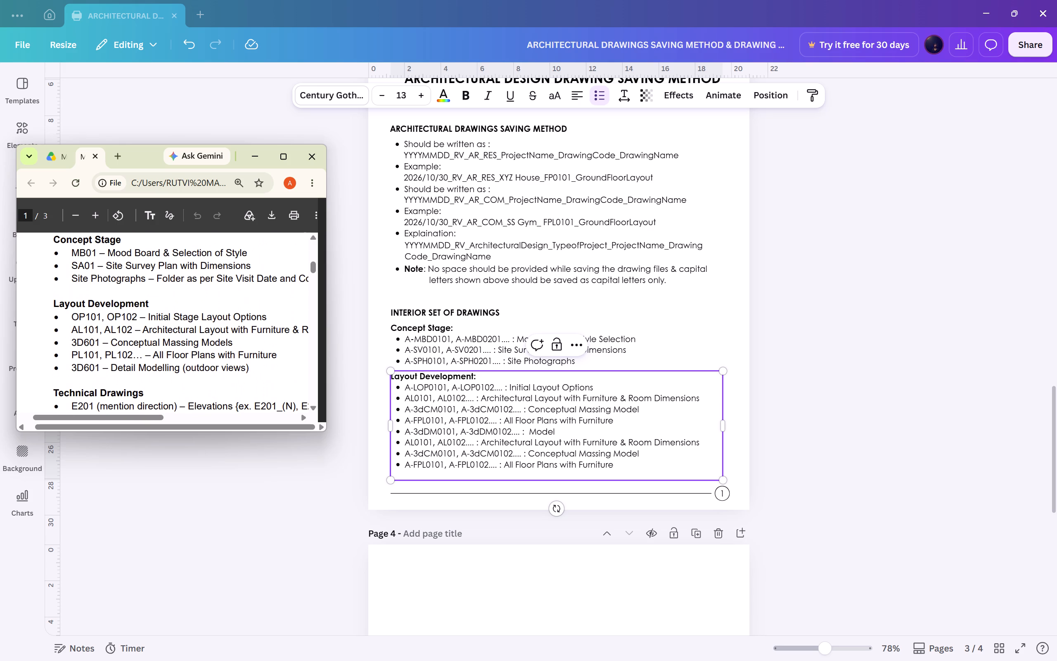
left_click(250, 159)
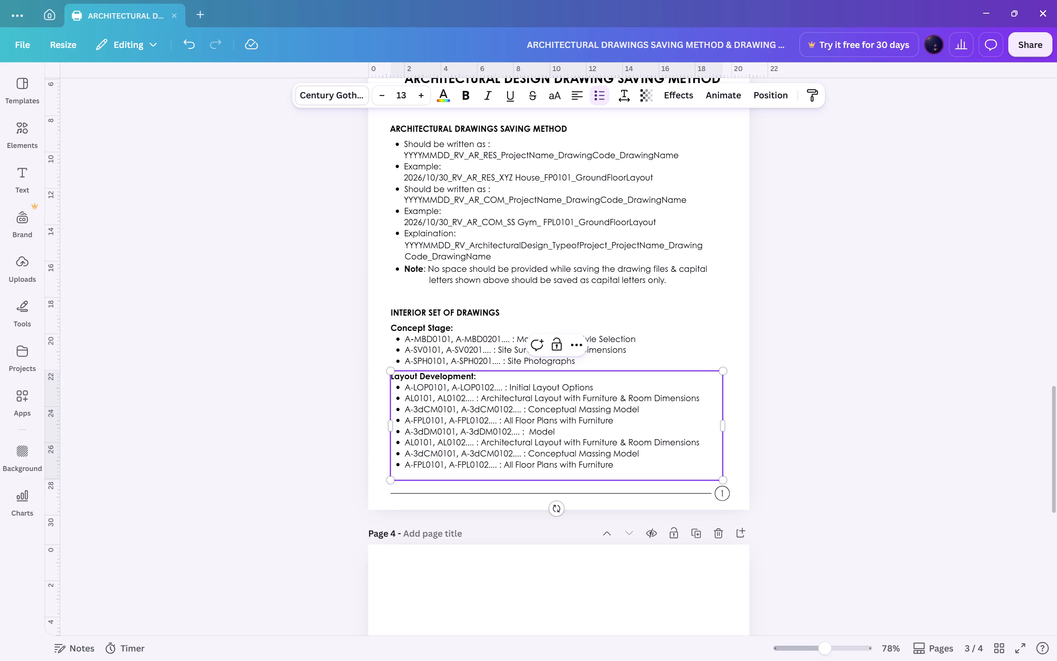
Reword the A-3dDM0101, A-3dDM0102 line's description as Detailed 3d Model.
type("DE")
type("etailed")
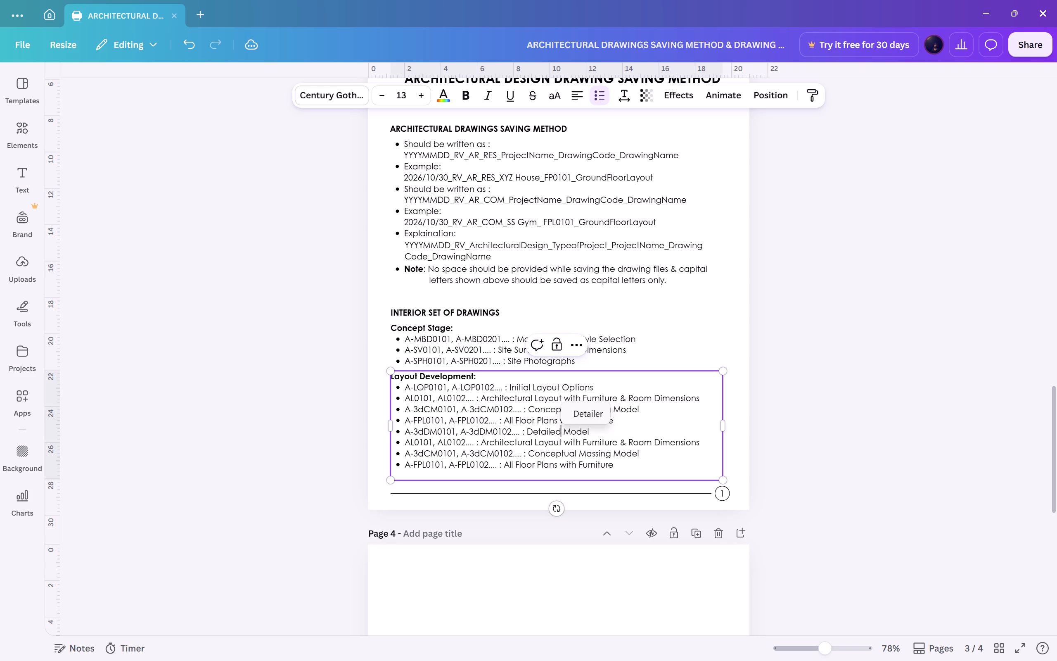
key("Right")
key("Right")
key("Right")
key("Right")
key("Right")
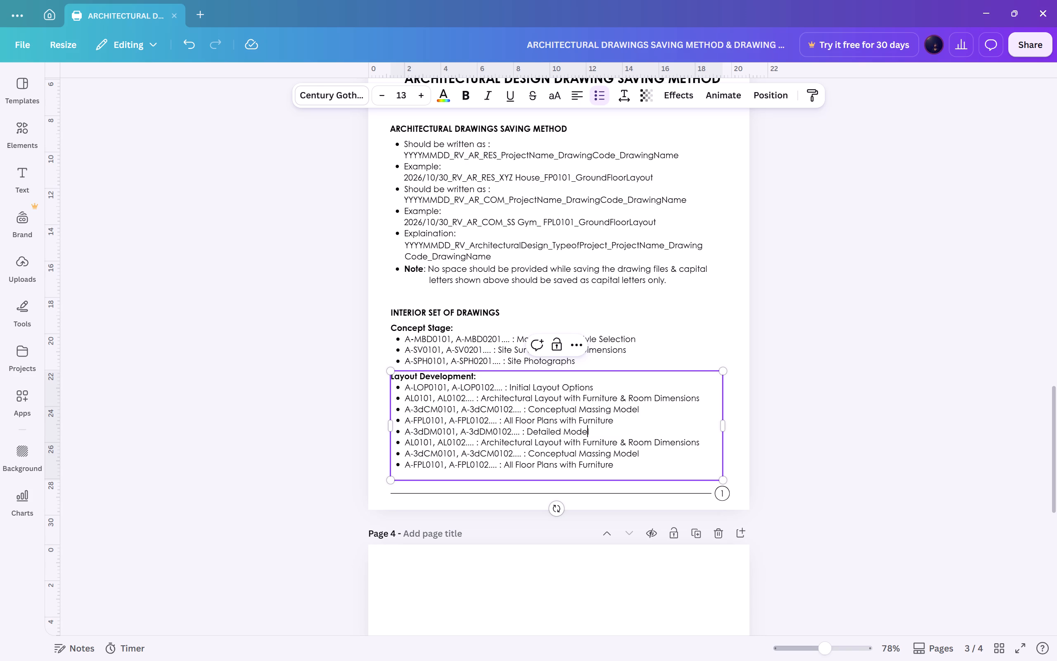
key("Right")
key("Left")
key("Left")
key("Left")
key("Left")
key("Left")
type("3d")
key("space")
Append / Exterior Views to the Detailed 3d Model description and finish editing the text.
key("Right")
key("Right")
key("Right")
key("Right")
key("Right")
key("space")
type("/")
key("space")
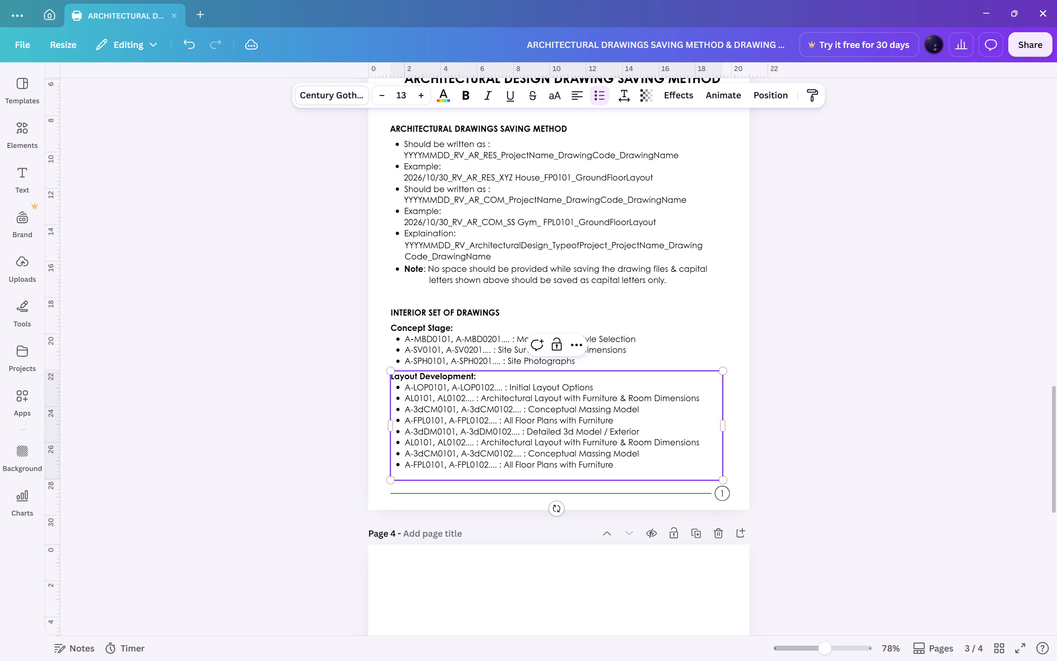
type("iews")
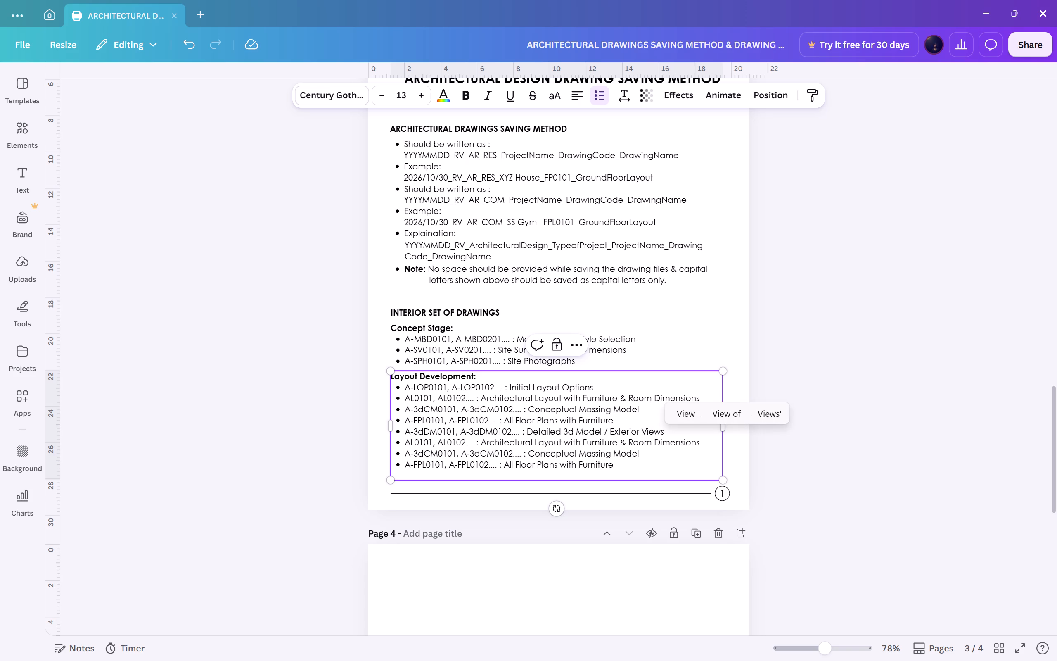
left_click(321, 491)
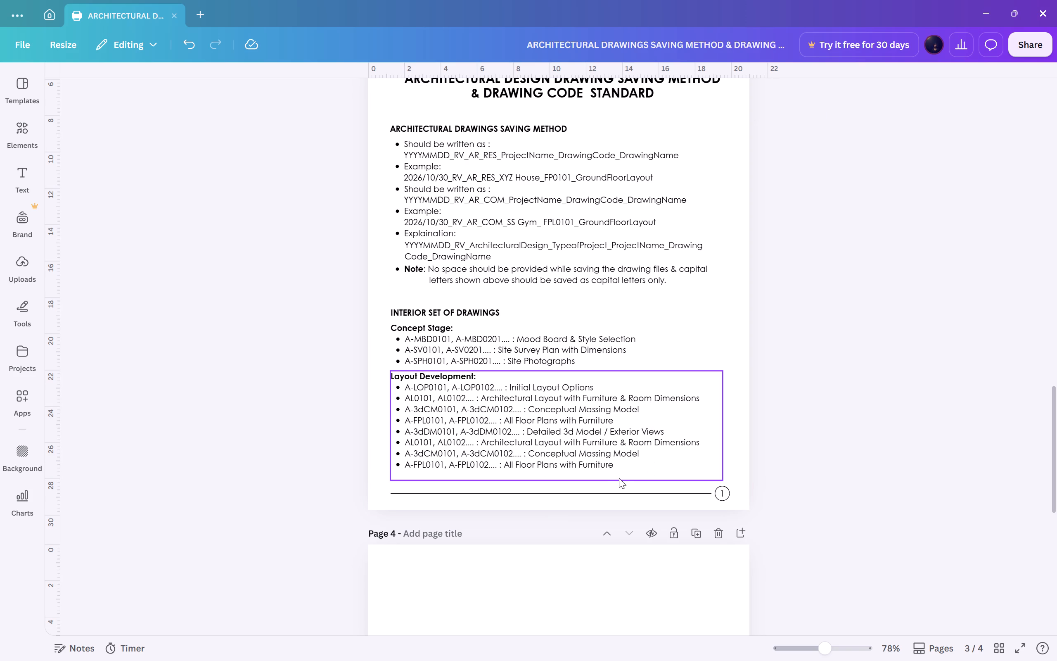
Delete the three leftover duplicate lines below Detailed 3d Model / Exterior Views, including the empty bullet.
left_click(621, 475)
left_click(622, 467)
left_click_drag(623, 467, 607, 474)
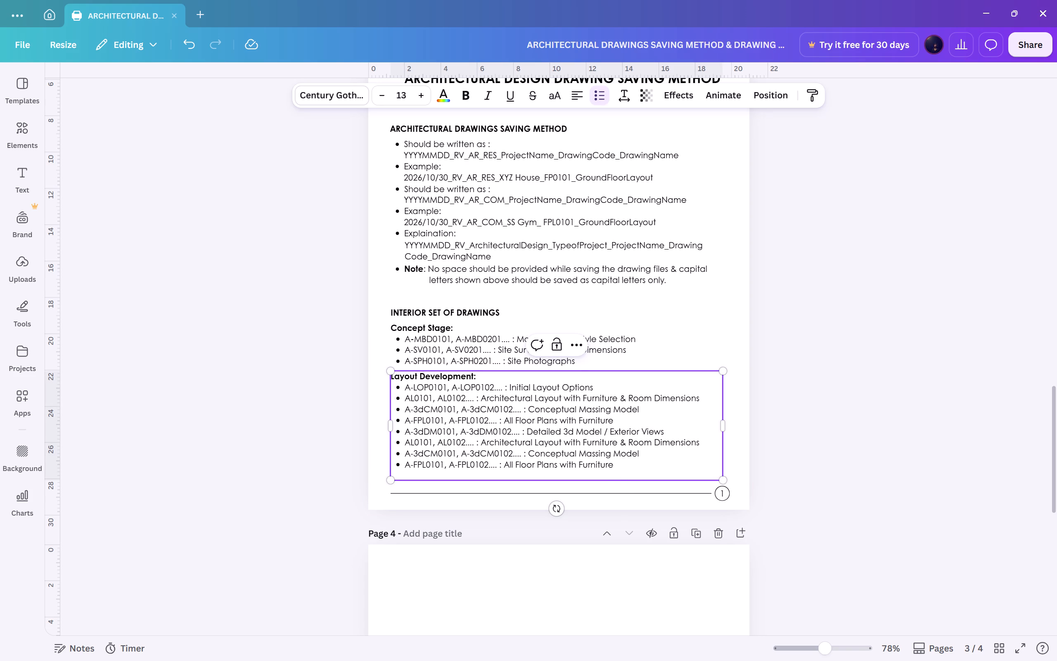
left_click_drag(607, 474, 412, 441)
key("BackSpace")
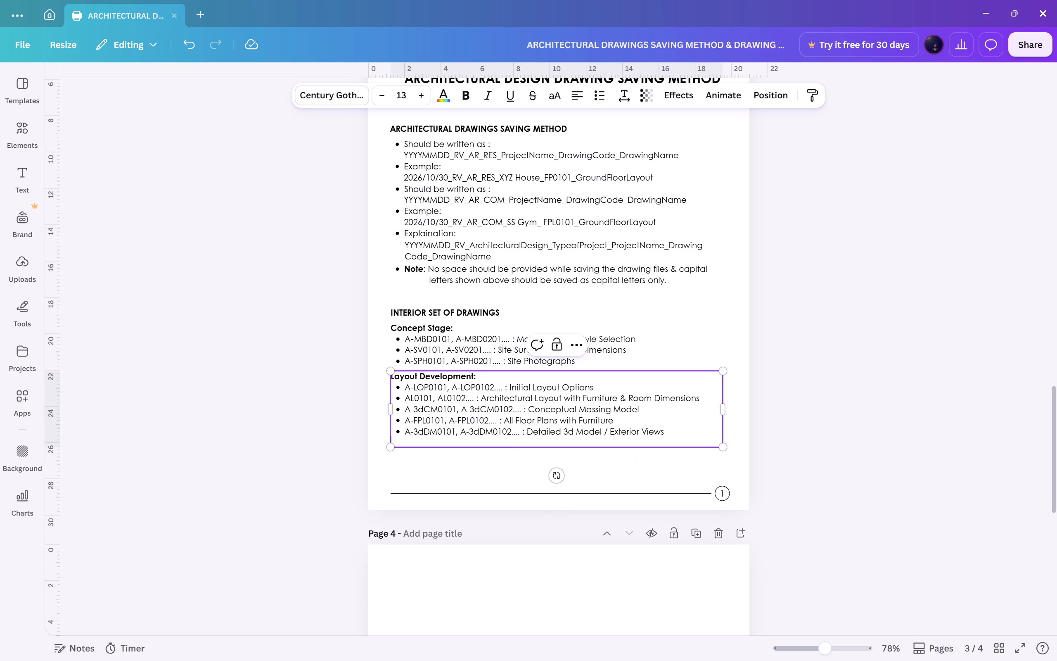
key("BackSpace")
left_click(298, 474)
Change the circled page number in page 3's footer to 3.
scroll(298, 474, "down", 2)
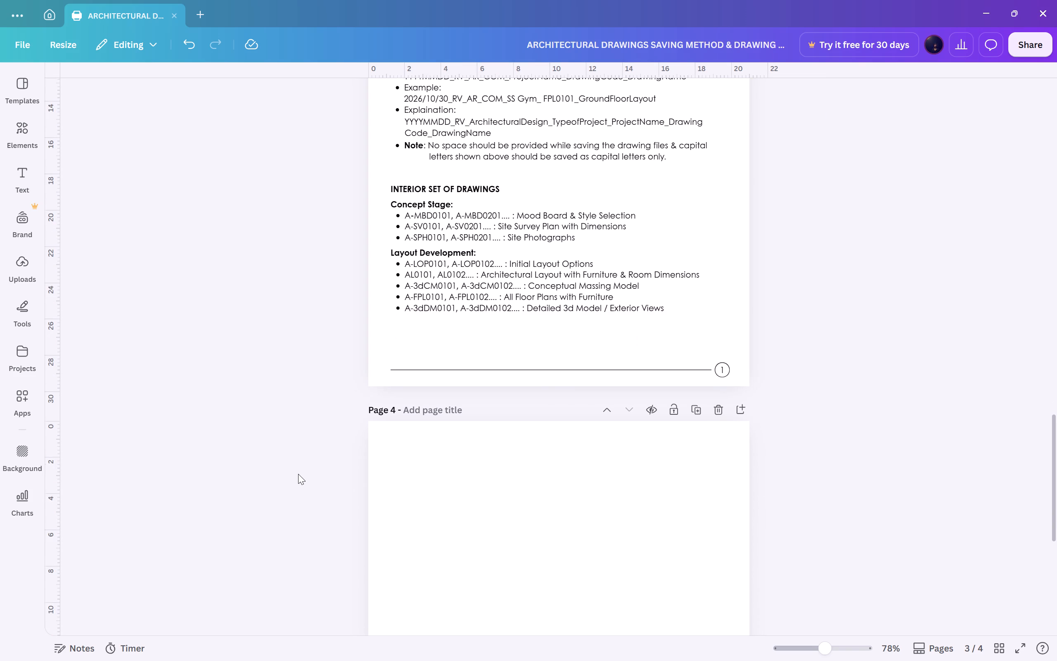
scroll(299, 473, "up", 2)
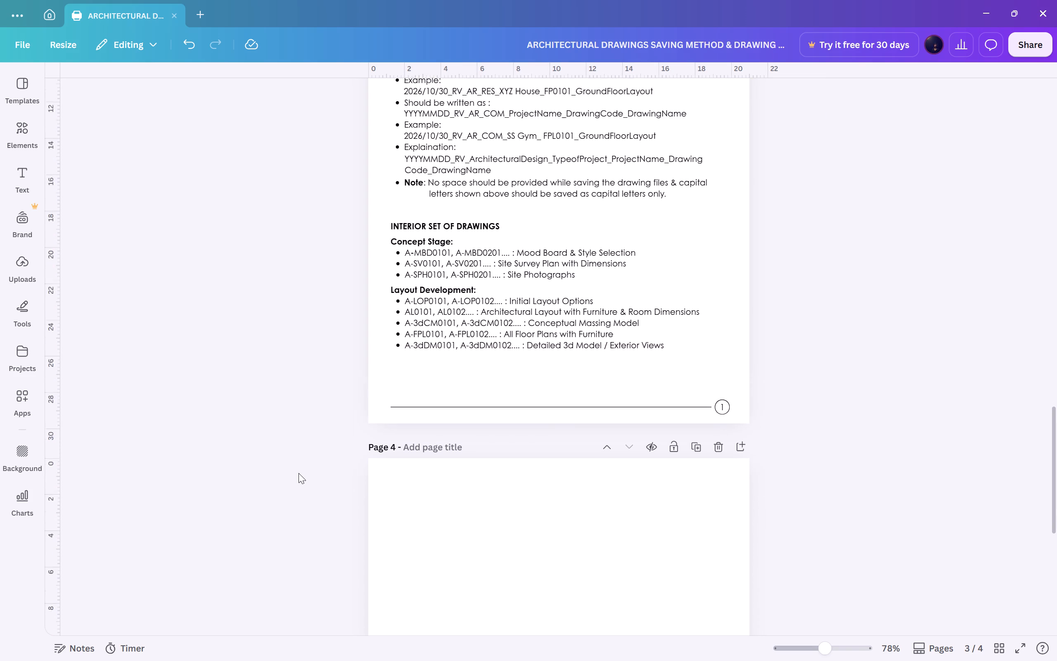
scroll(299, 473, "up", 3)
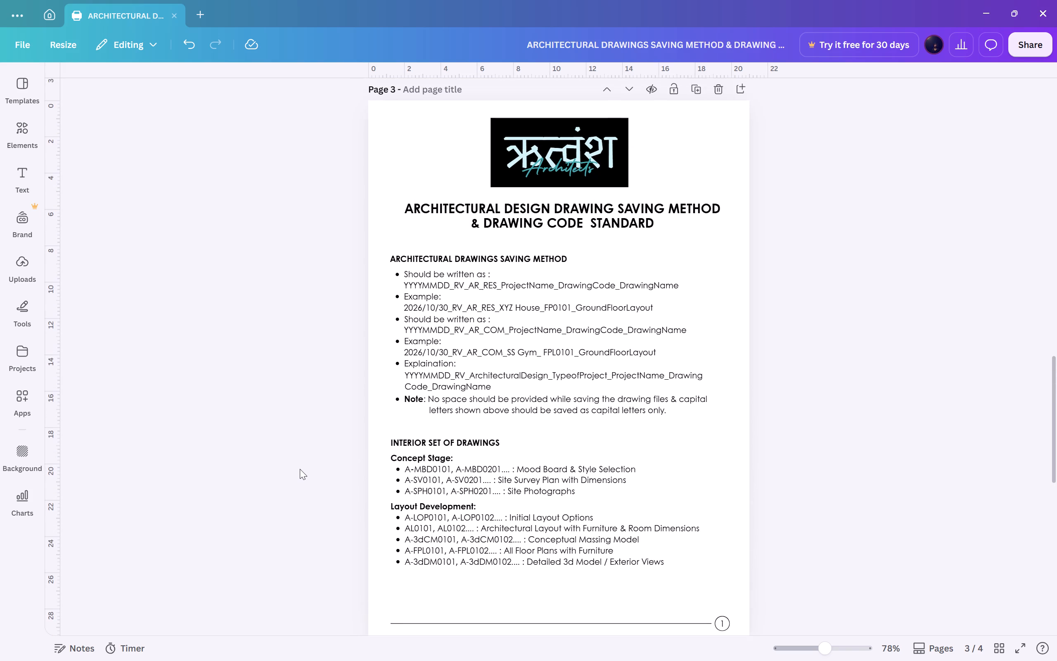
scroll(304, 459, "down", 2)
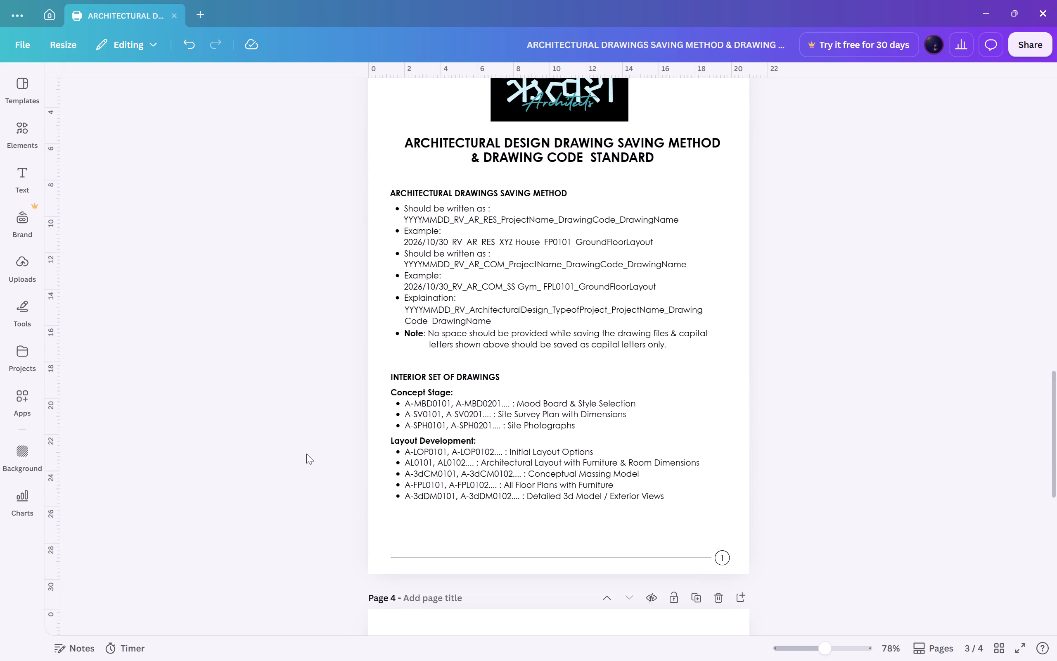
scroll(306, 454, "up", 9)
scroll(308, 454, "down", 2)
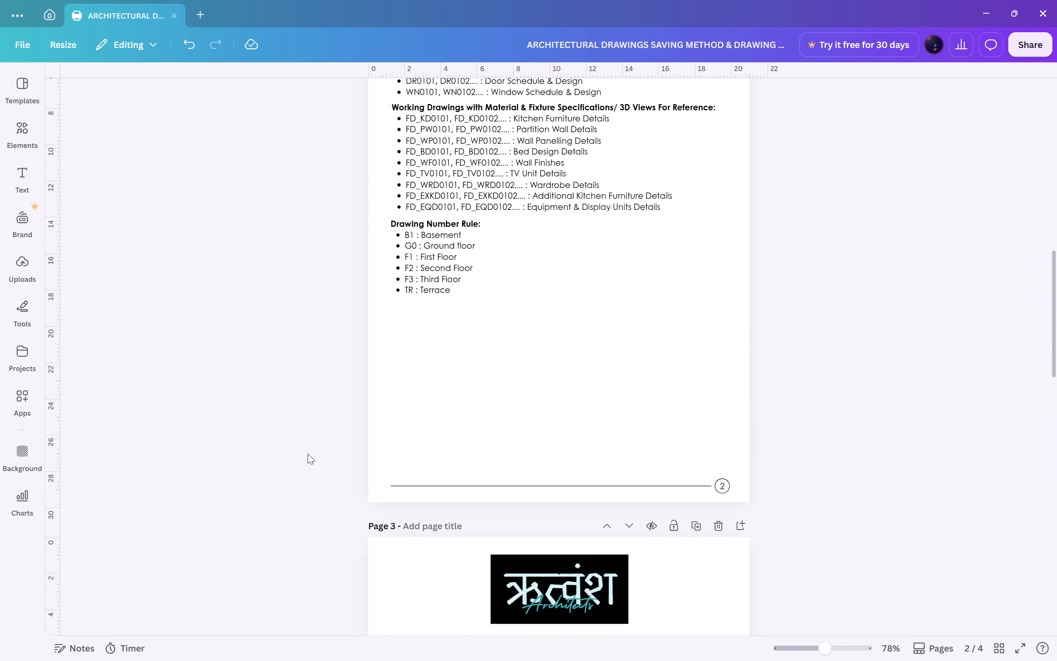
scroll(308, 454, "down", 9)
double_click(729, 433)
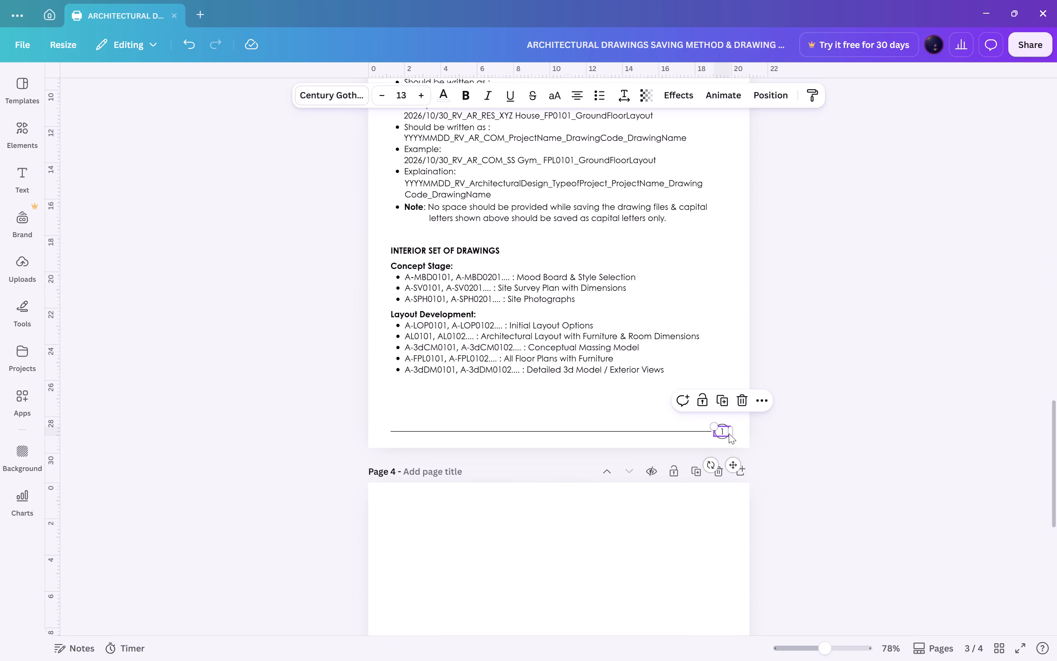
key("BackSpace")
key("3")
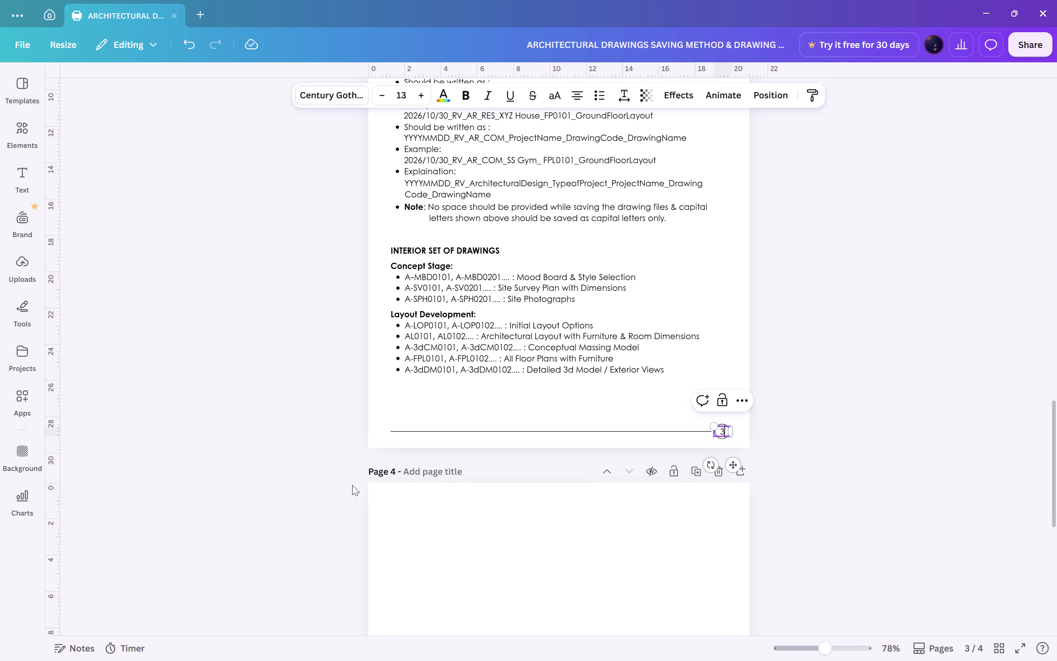
left_click(334, 488)
Review the interior drawing codes on pages 1 and 2, from Concept Stage through Technical Drawings to the Drawing Number Rule.
scroll(334, 488, "down", 3)
scroll(334, 488, "up", 2)
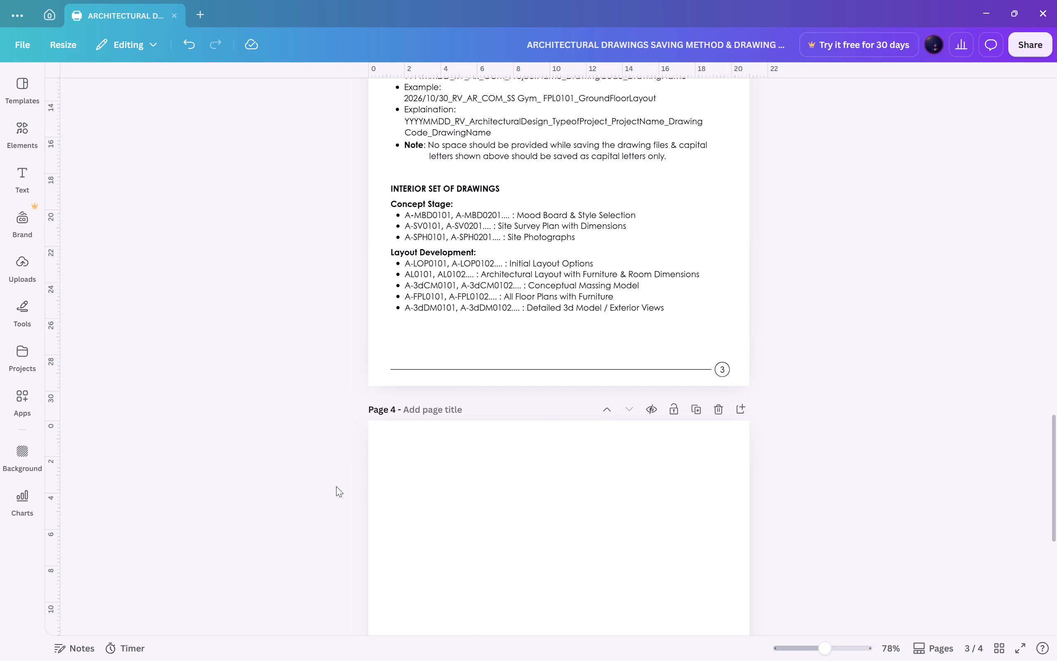
left_click(336, 486)
scroll(336, 486, "up", 3)
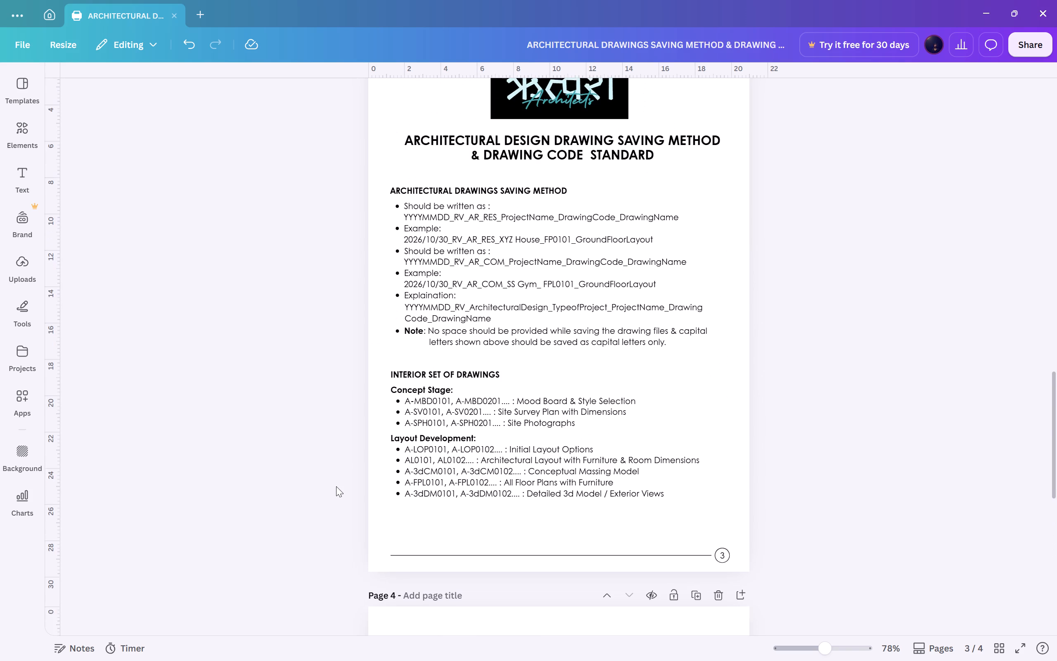
scroll(336, 486, "up", 11)
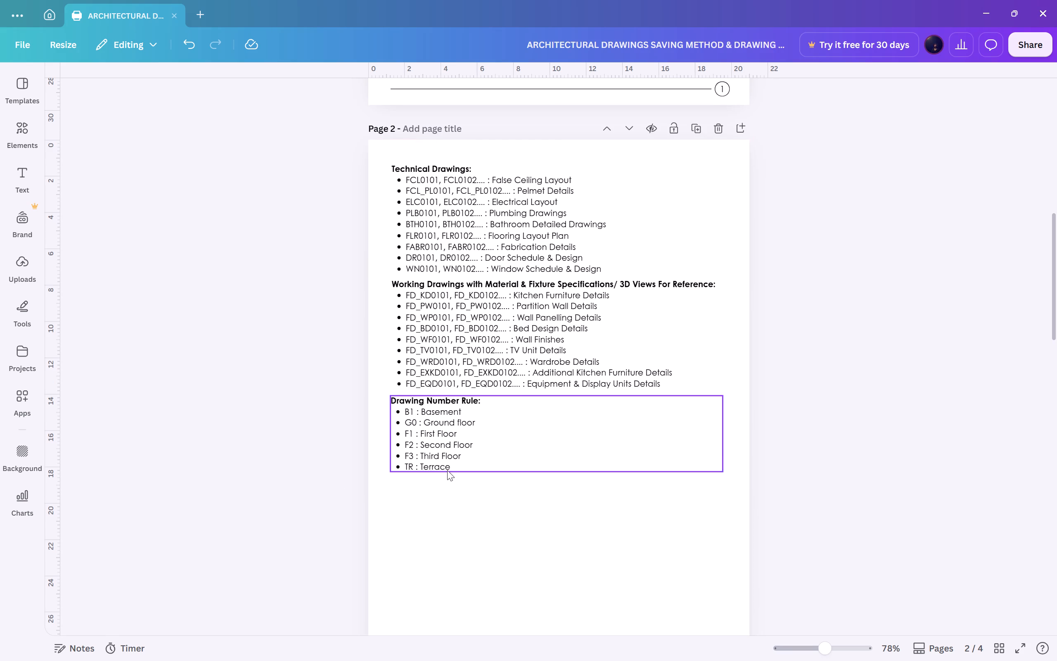
scroll(449, 469, "up", 3)
left_click(792, 379)
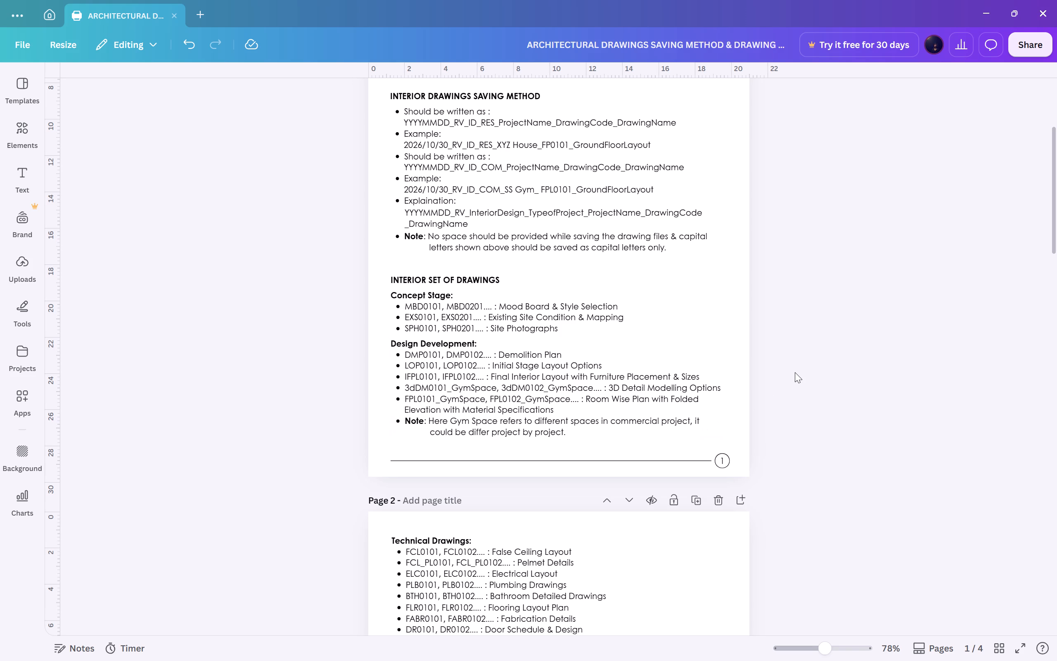
scroll(795, 372, "down", 1)
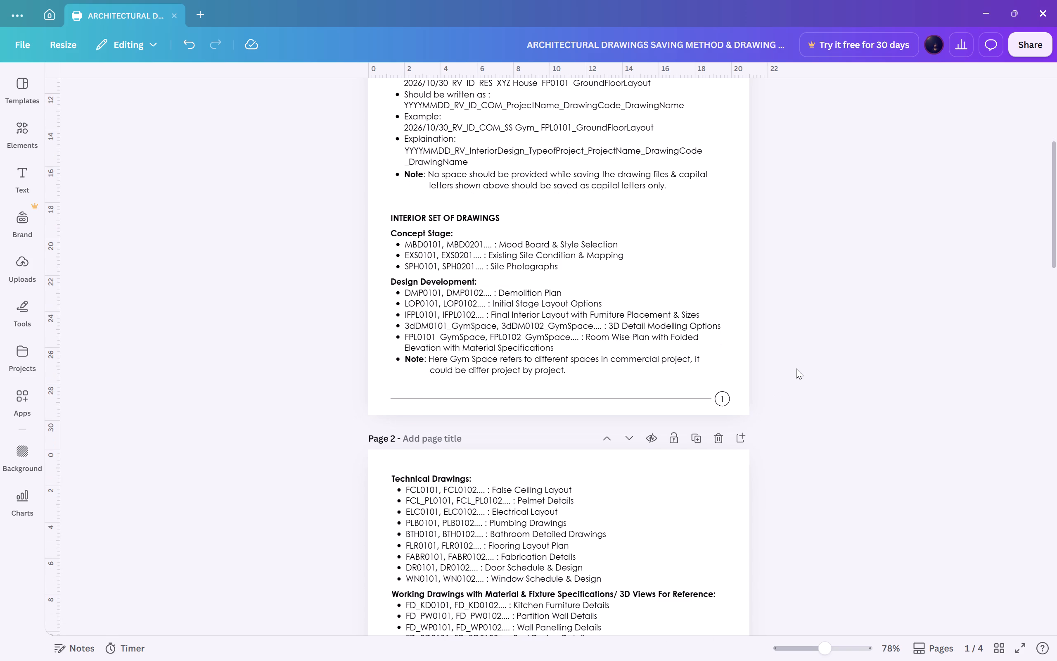
scroll(796, 369, "down", 4)
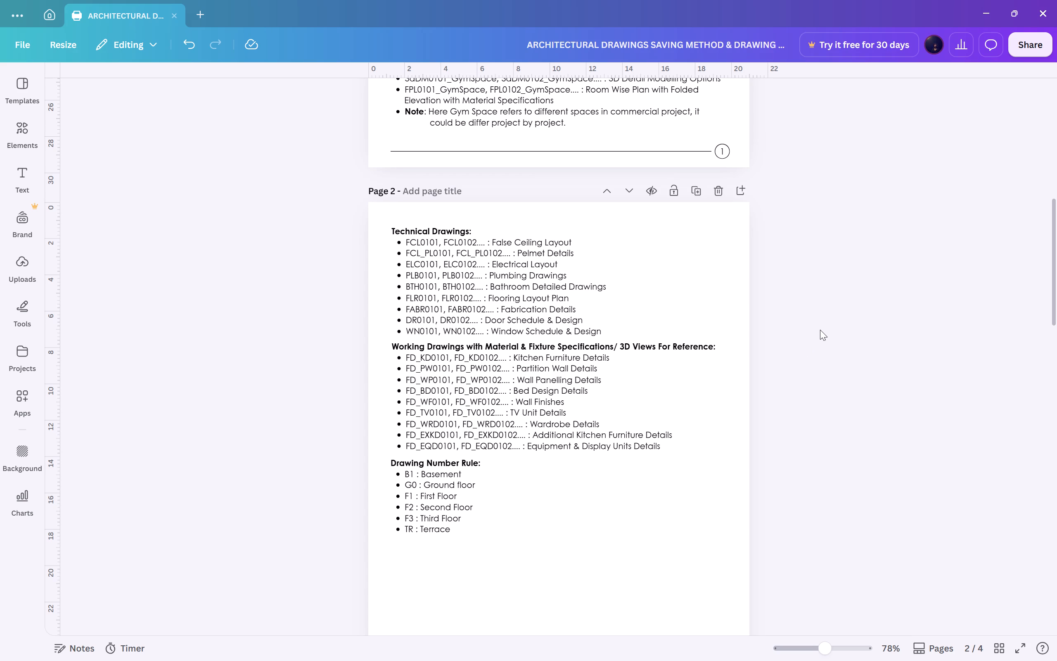
Nudge the Working Drawings and Drawing Number Rule blocks down together on page 2 to make room below Technical Drawings.
scroll(820, 328, "down", 1)
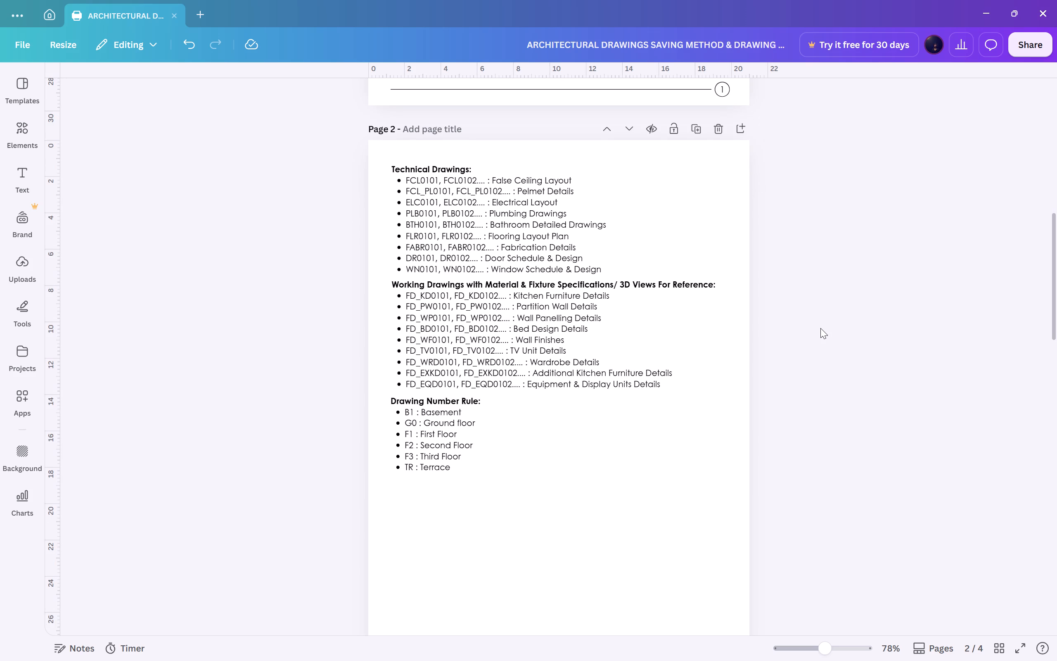
scroll(820, 328, "up", 1)
scroll(820, 328, "down", 1)
scroll(821, 328, "up", 1)
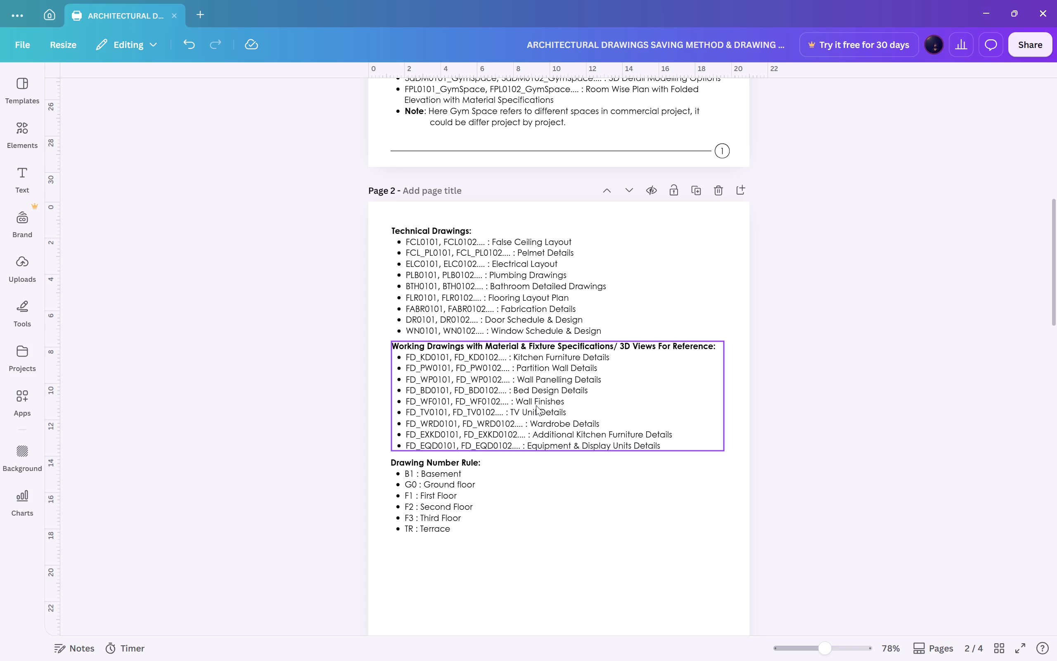
left_click(564, 401)
left_click(564, 401)
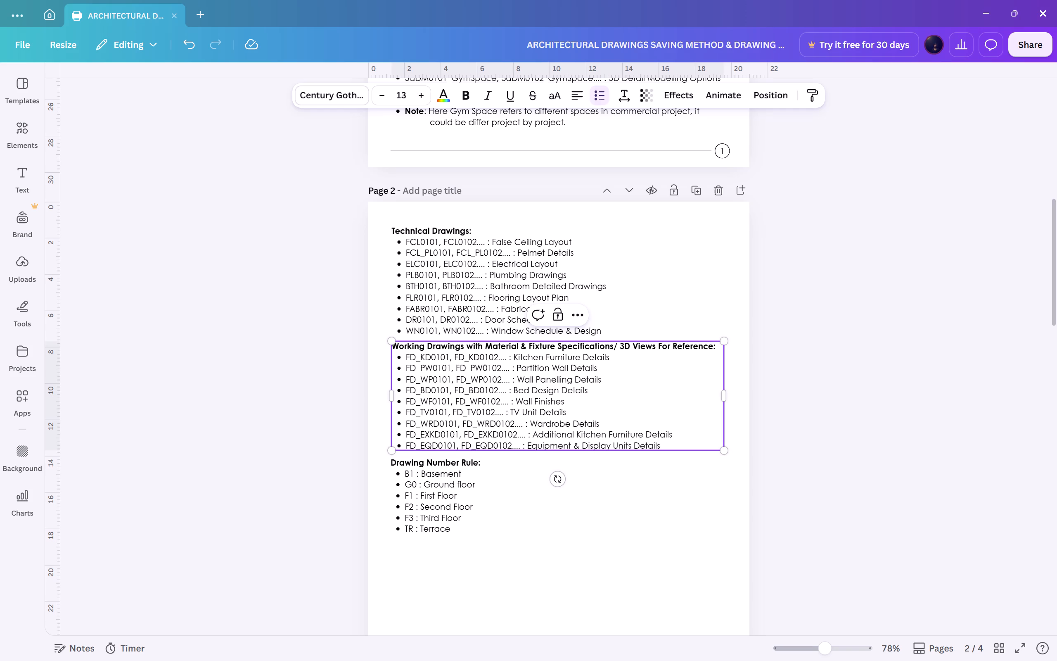
left_click(827, 347)
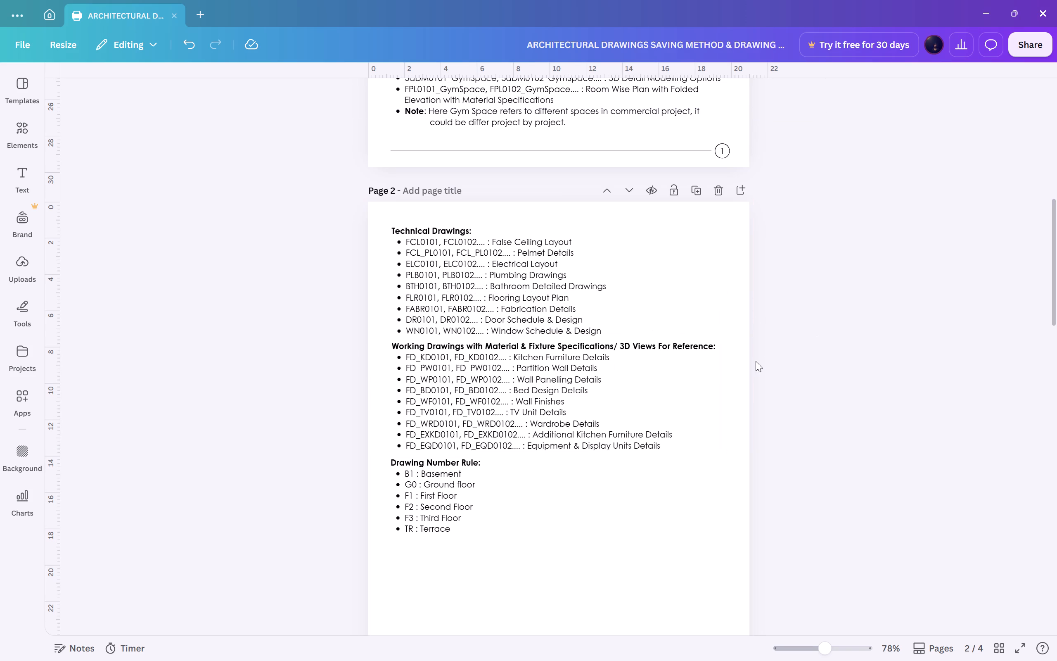
left_click_drag(766, 356, 384, 546)
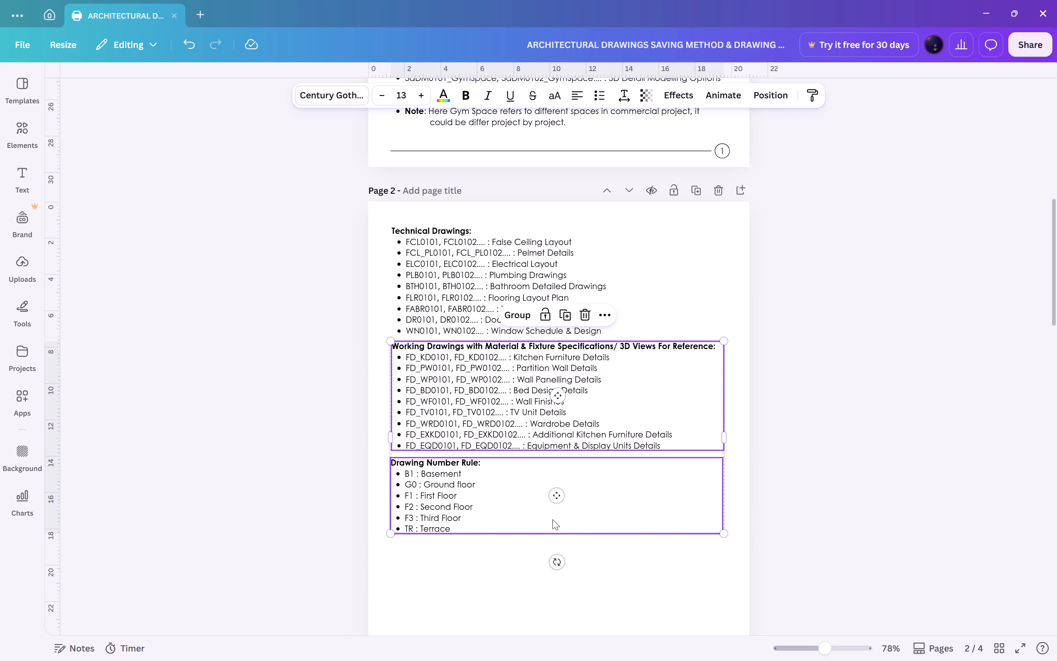
key("Down")
key("Down")
key("Down")
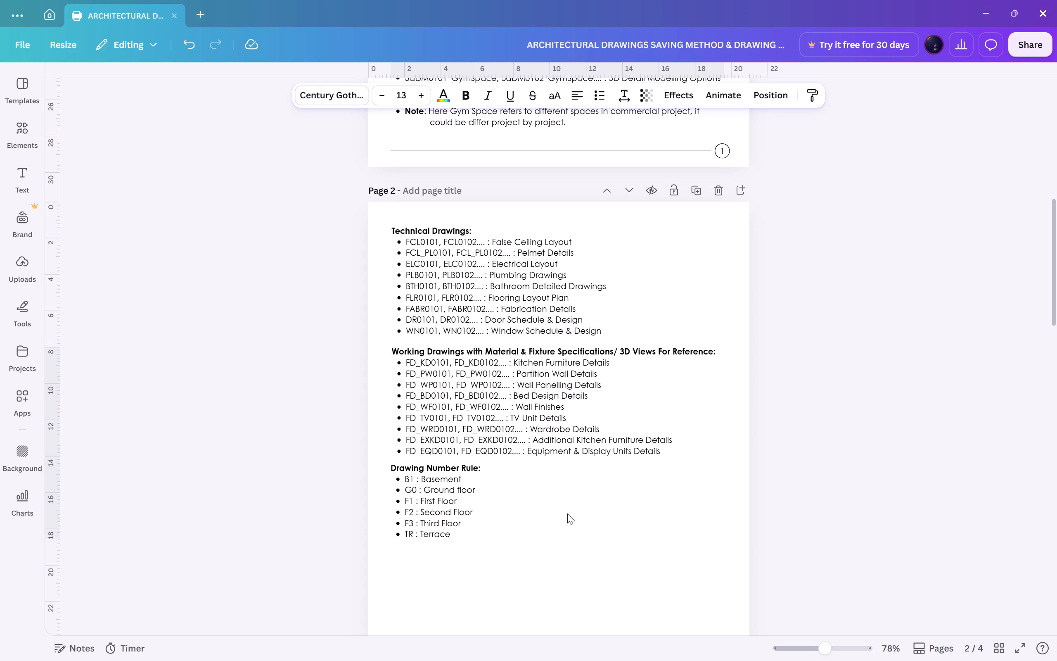
key("Down")
left_click(805, 373)
Add a bullet after Window Schedule & Design in page 2's Technical Drawings list with the codes WELE0101, WELE0102....
left_click(605, 338)
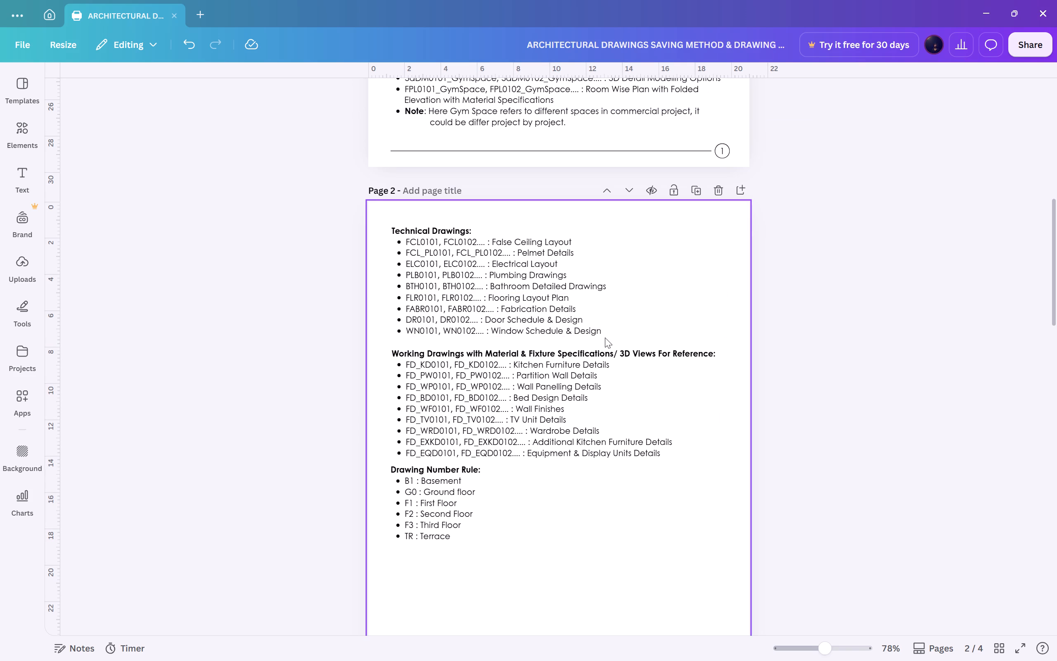
double_click(606, 331)
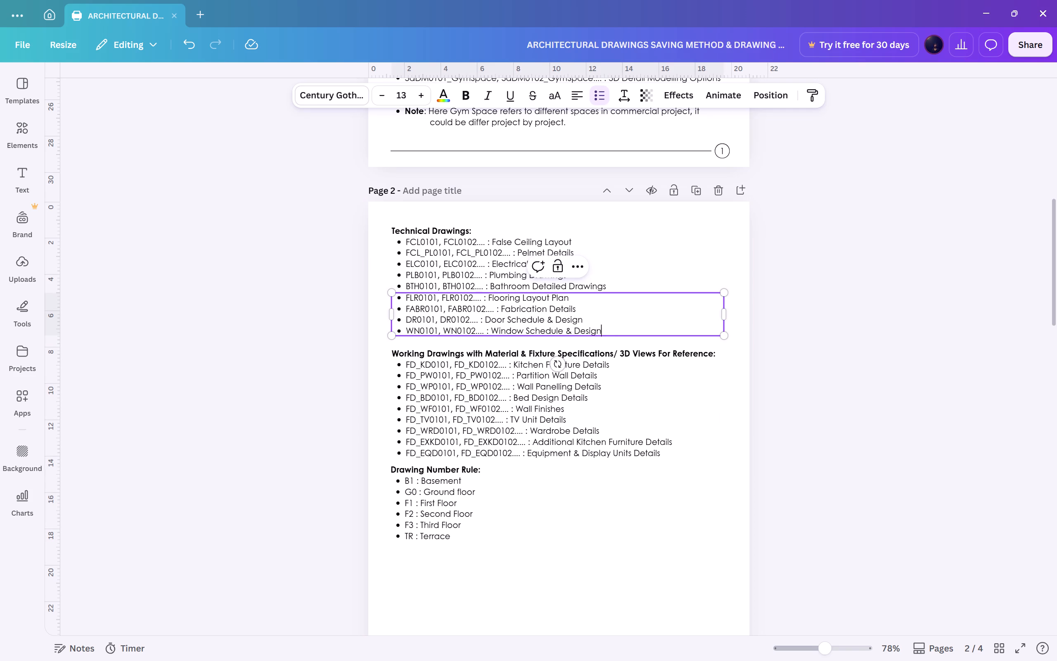
key("Return")
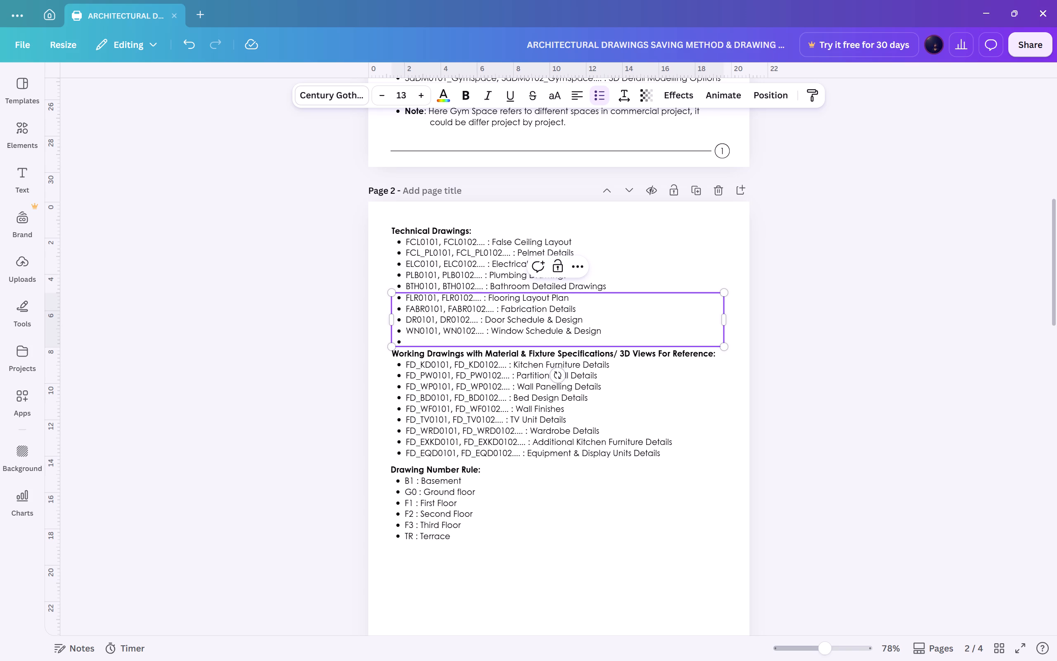
type("wele")
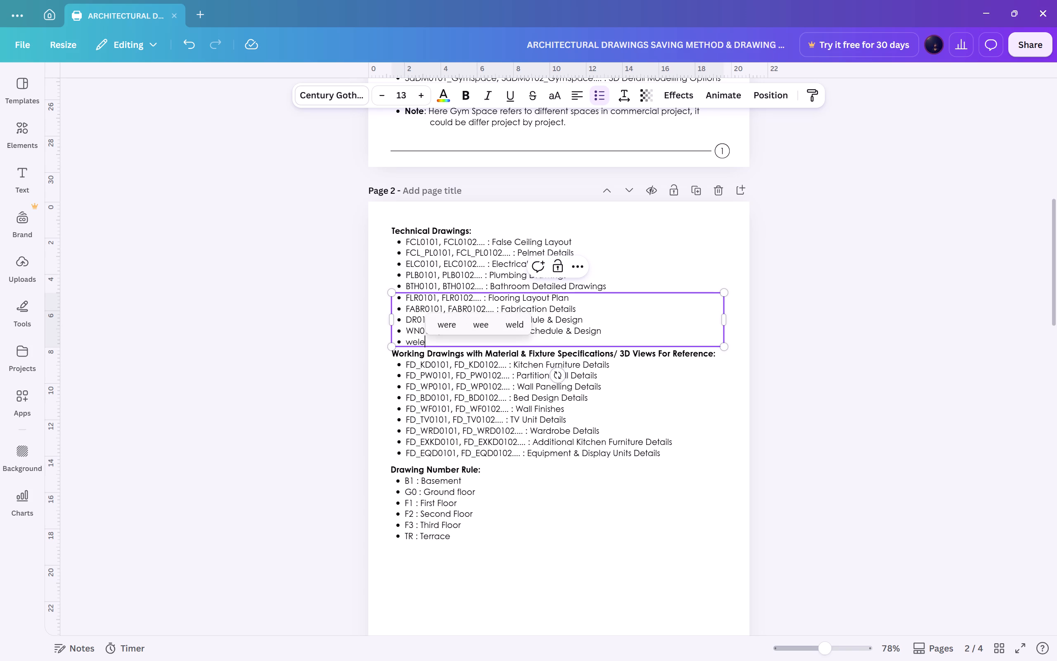
key("BackSpace")
key("BackSpace")
key("BackSpace")
key("BackSpace")
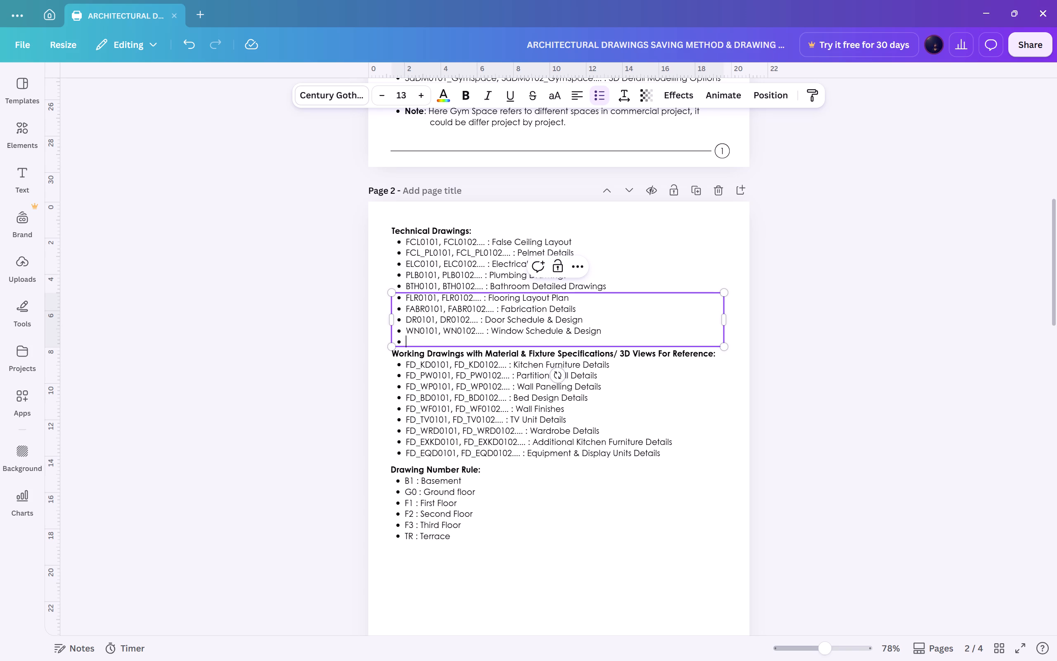
type("WELE")
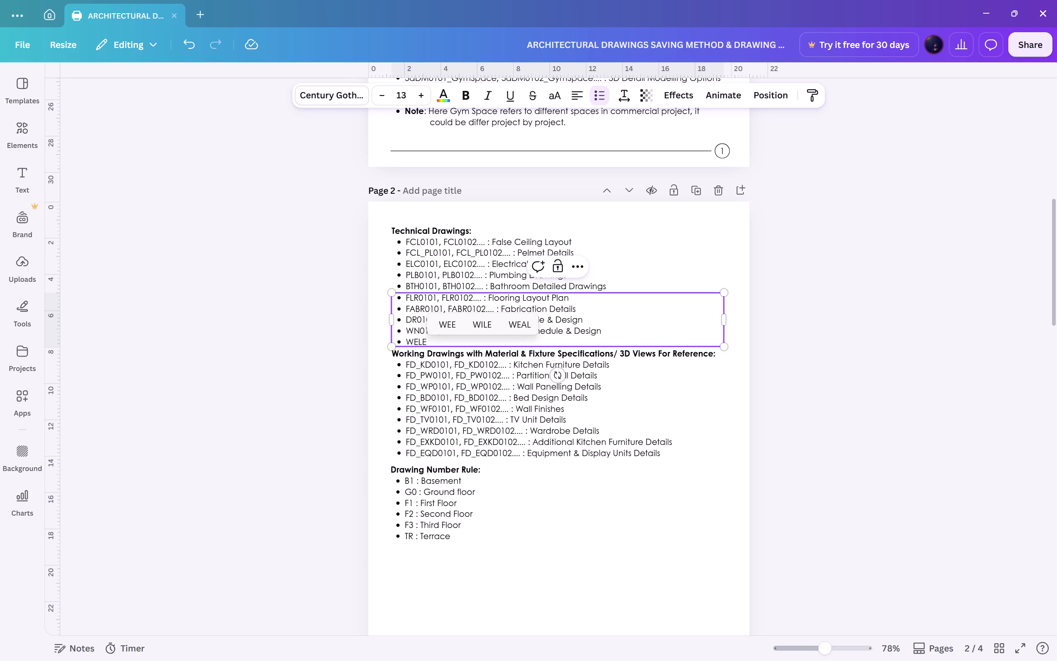
type("0101")
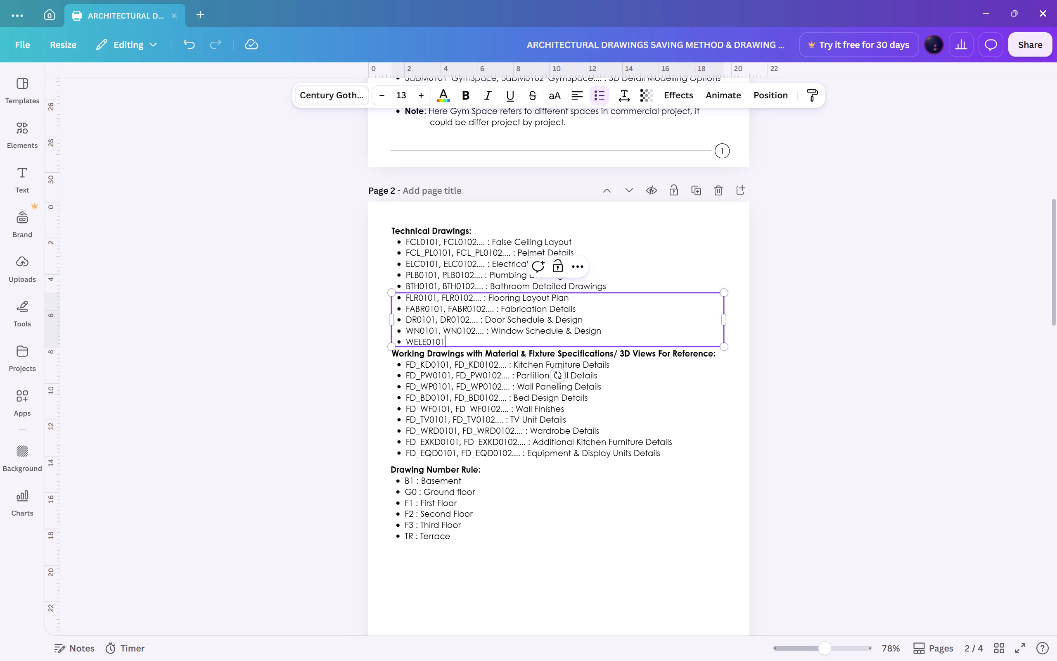
type(",")
key("space")
type("WELE")
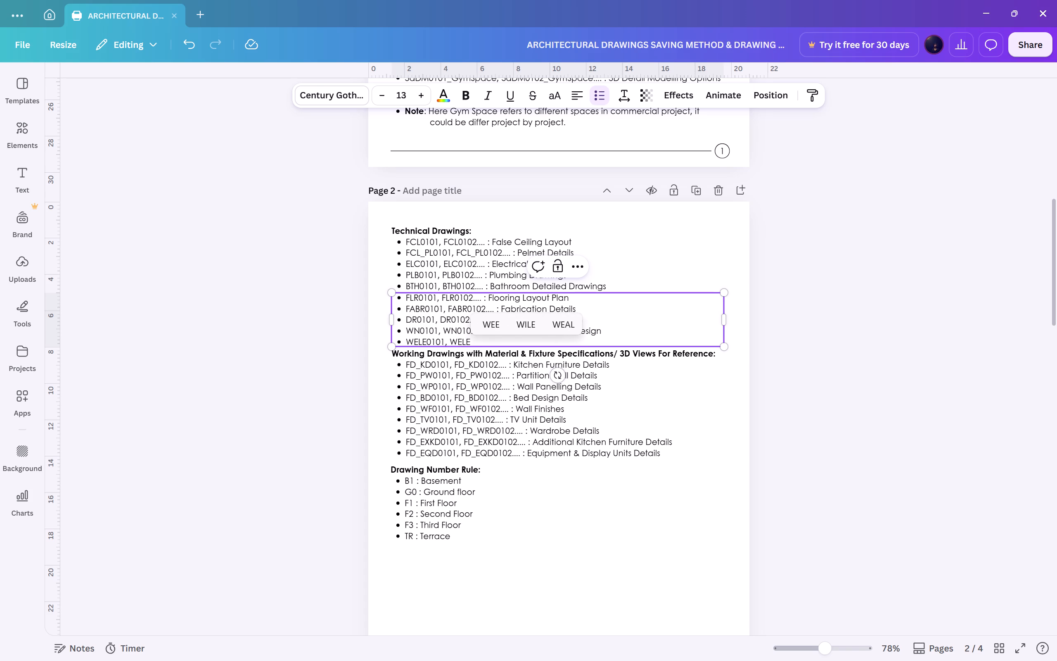
type("0102")
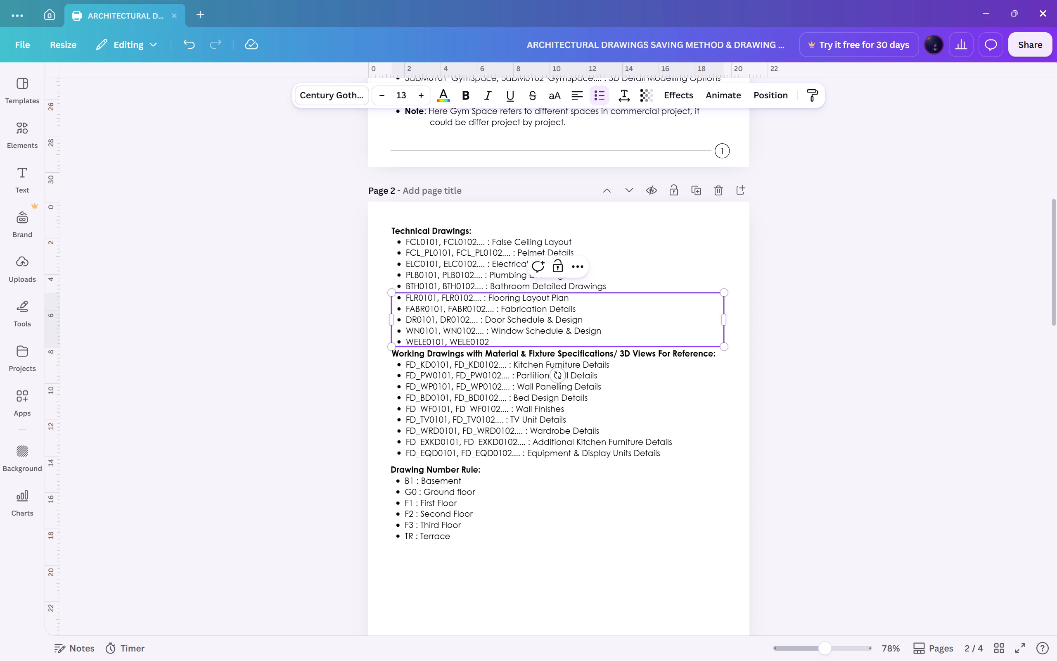
type("....")
Complete the new WELE bullet with a colon and the description Wall Elevation.
key("space")
type(":")
key("space")
key("w")
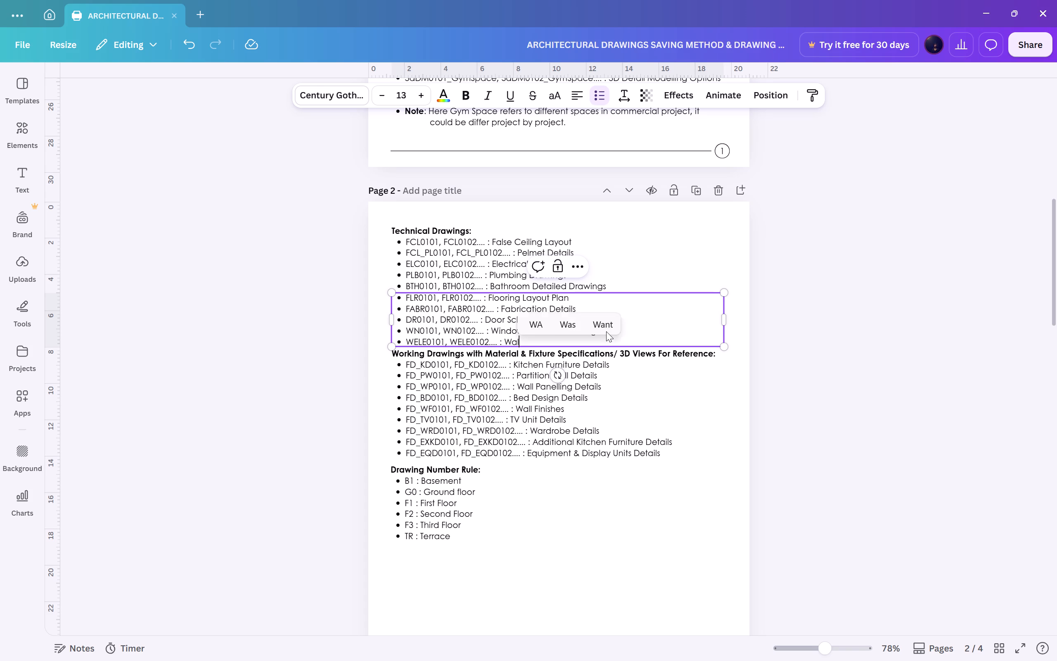
key("e")
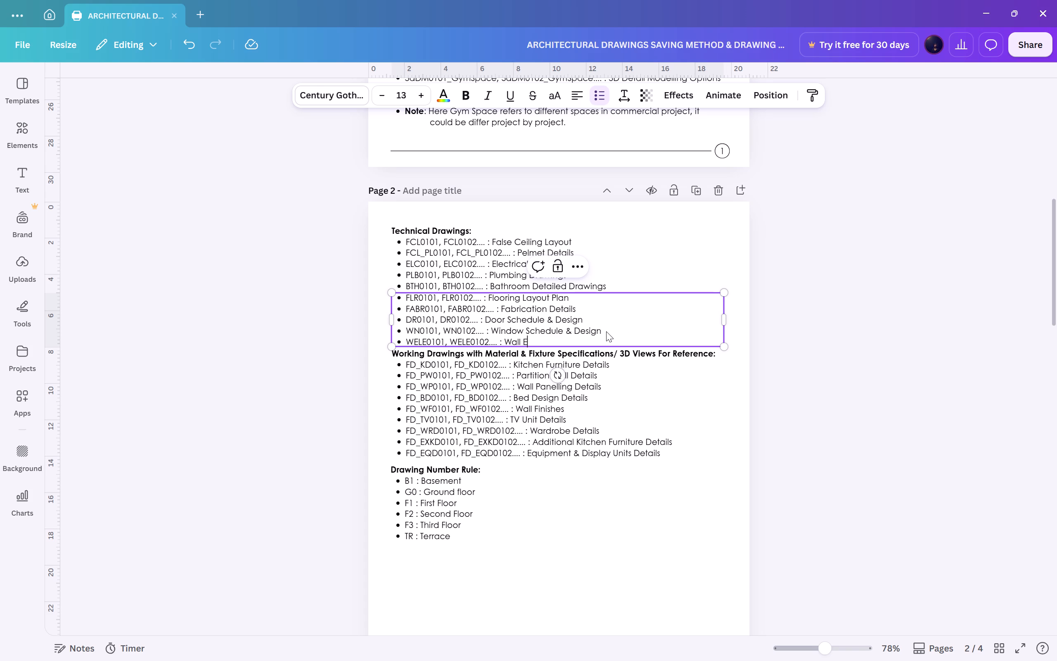
type("levation")
left_click(361, 431)
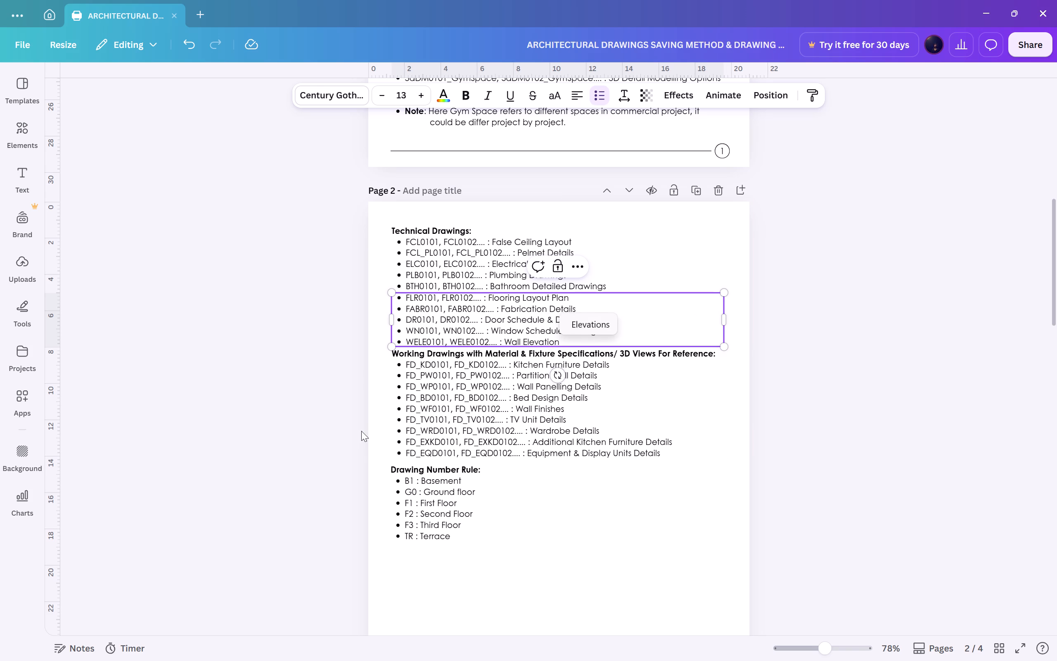
Nudge the Working Drawings and Drawing Number Rule blocks slightly further down, away from the Wall Elevation bullet.
left_click_drag(773, 360, 413, 541)
key("Down")
key("Down")
left_click(879, 342)
Insert Sectional into the WELE description so it reads Wall Sectional Elevation.
scroll(880, 342, "up", 2)
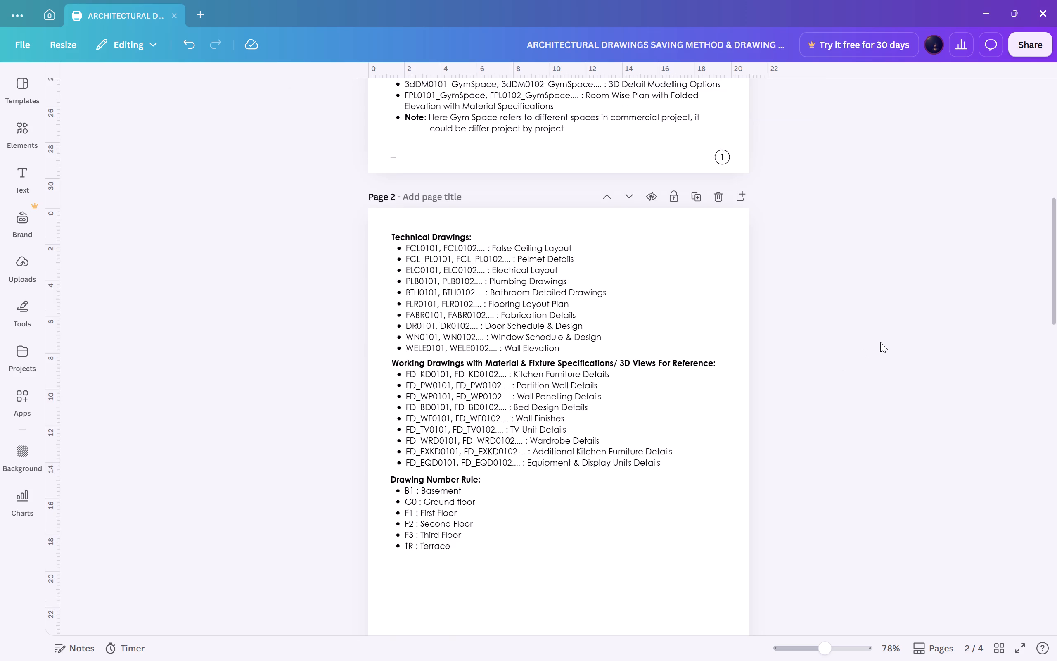
scroll(880, 342, "up", 1)
scroll(880, 342, "down", 4)
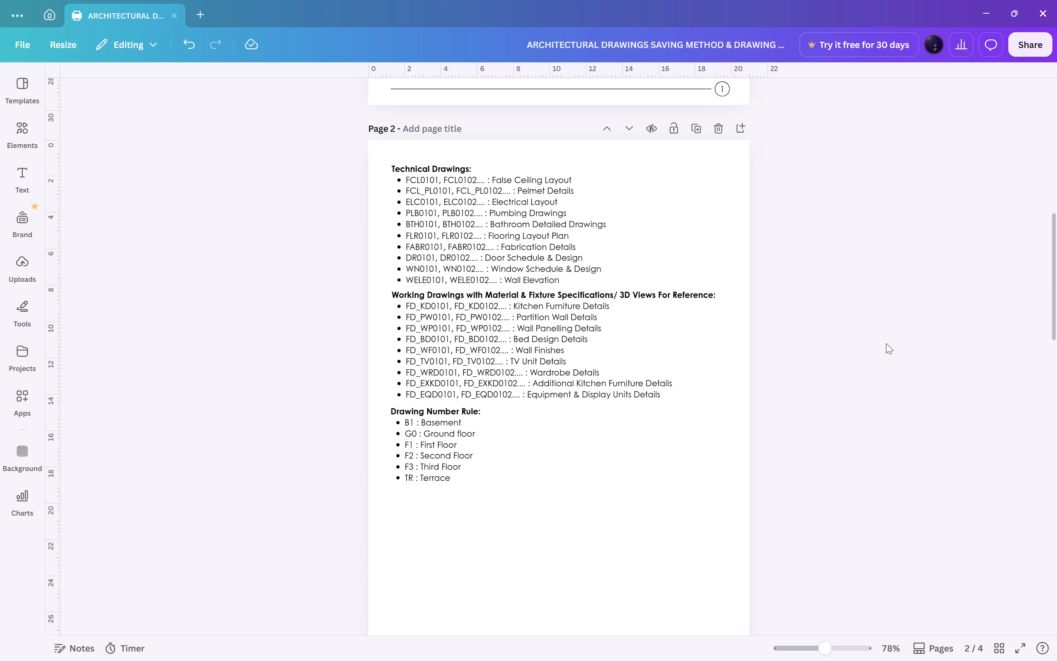
double_click(524, 279)
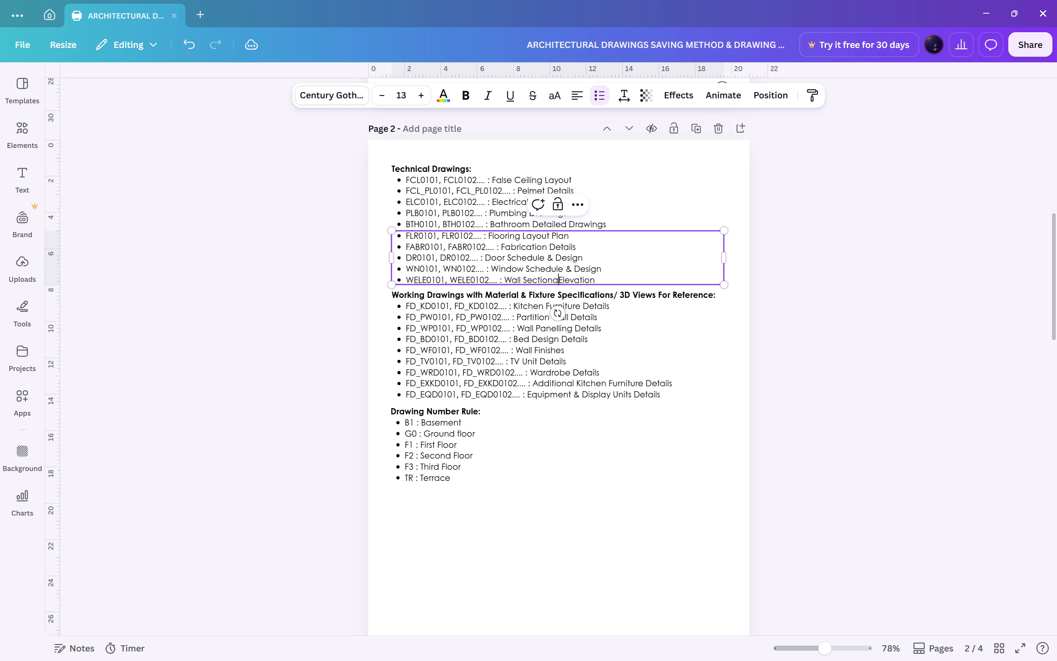
left_click(818, 304)
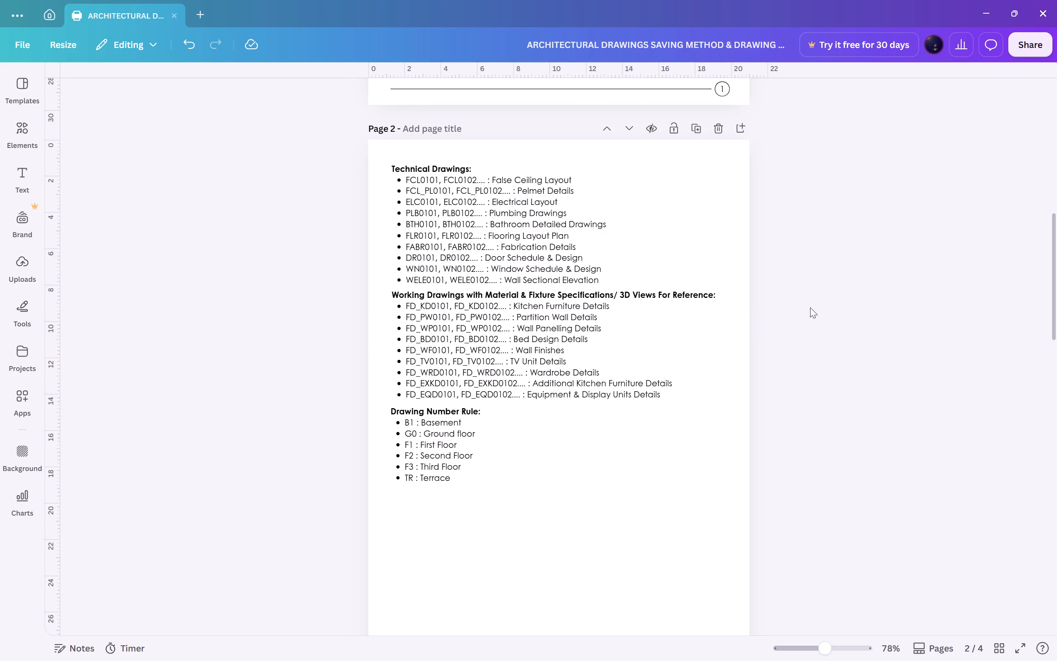
Delete the leftover Layout Development list from page 4, keeping the footer line and page number.
scroll(802, 311, "up", 2)
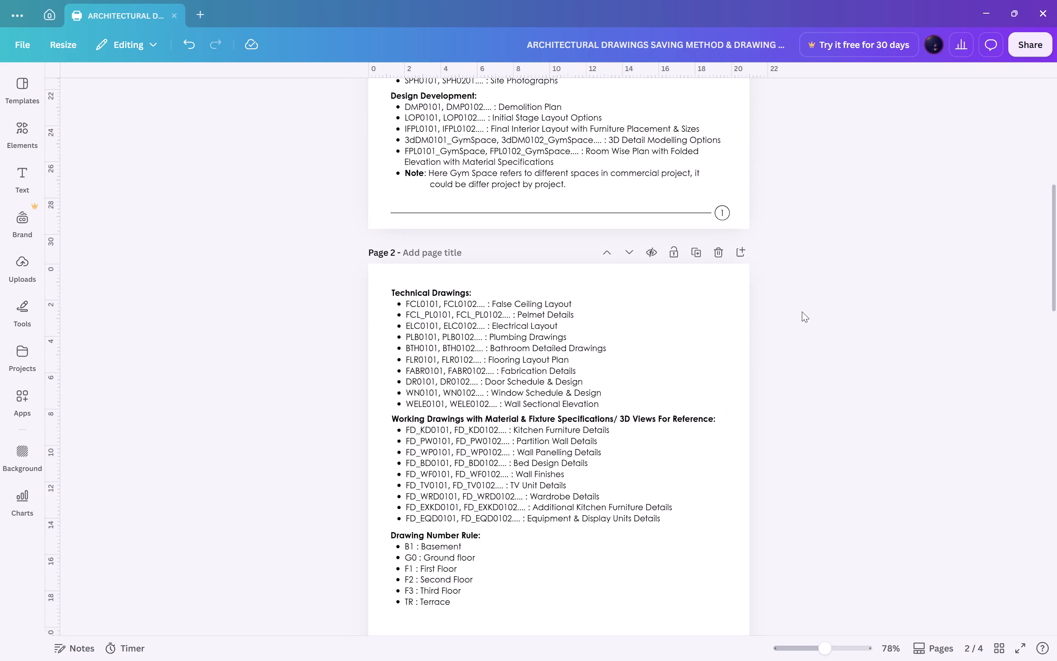
scroll(802, 311, "down", 4)
scroll(802, 311, "up", 6)
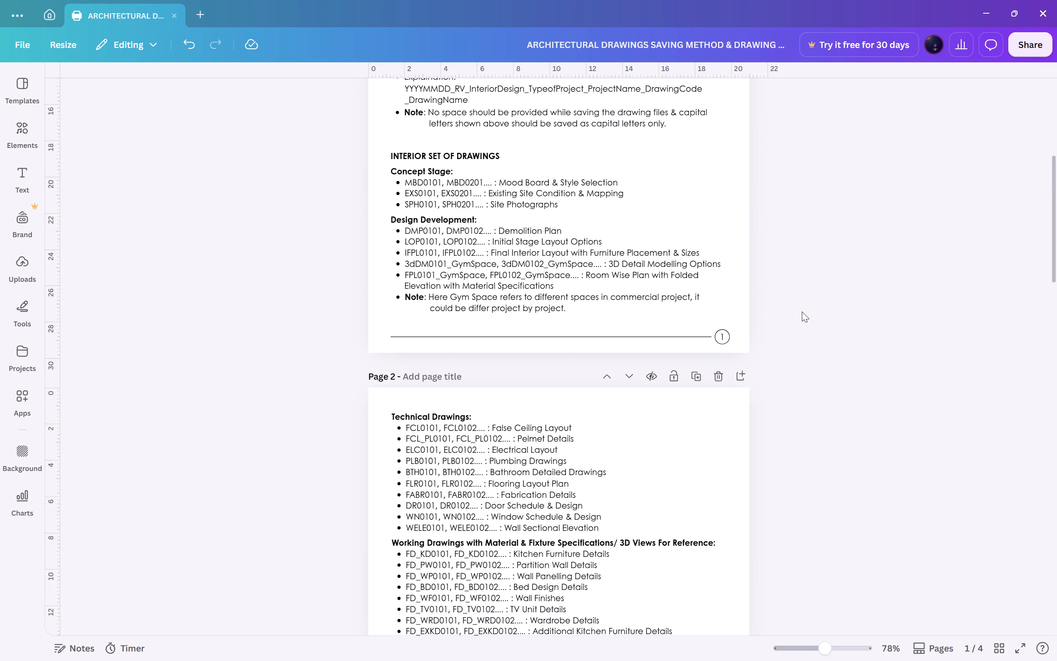
scroll(802, 311, "up", 3)
scroll(802, 311, "down", 19)
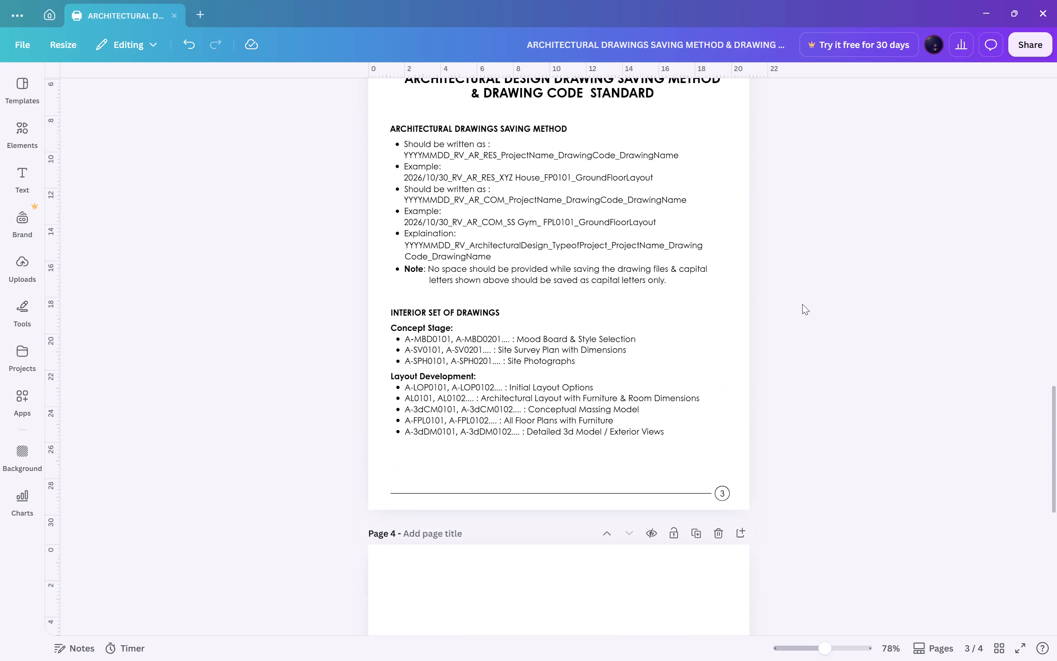
scroll(802, 304, "down", 4)
scroll(802, 304, "up", 6)
scroll(802, 304, "down", 8)
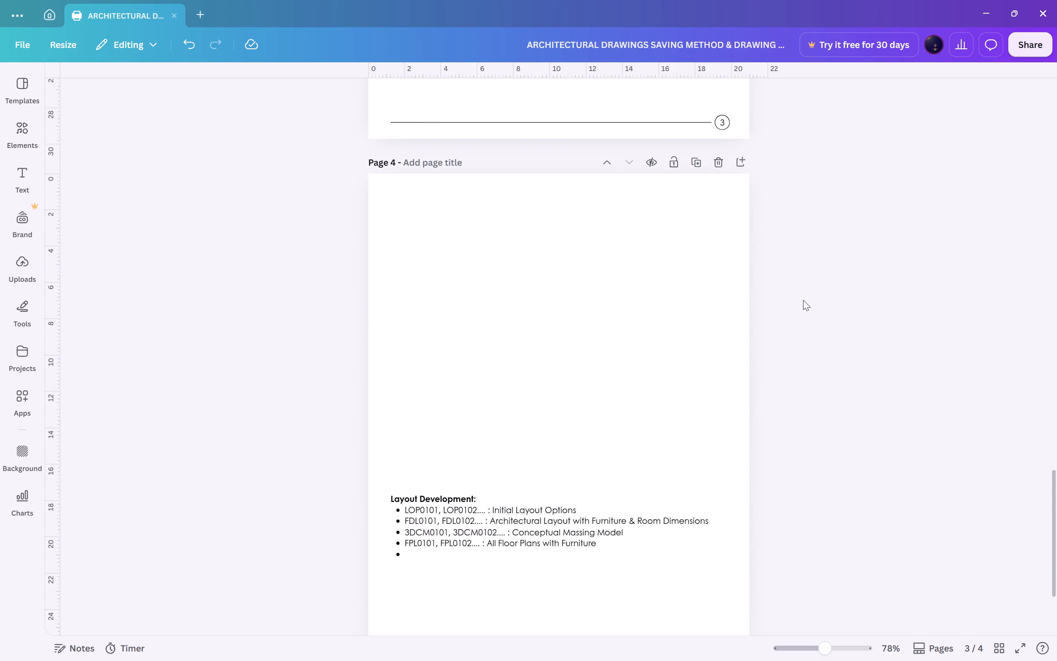
scroll(803, 300, "down", 3)
left_click_drag(808, 323, 343, 506)
key("Delete")
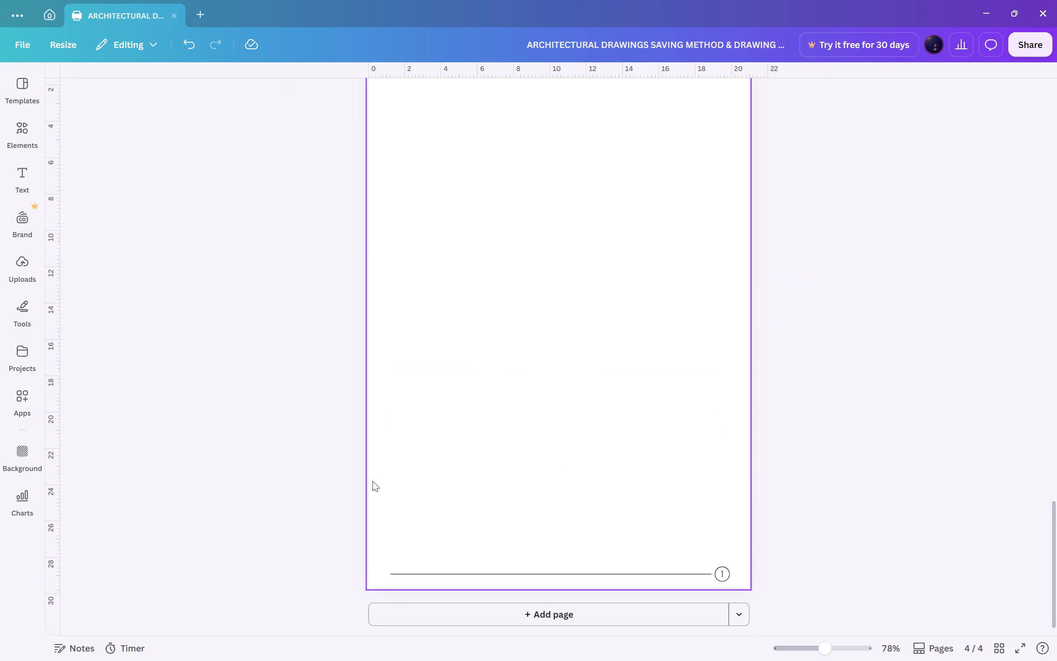
left_click(881, 355)
Copy the Technical Drawings, Working Drawings and Drawing Number Rule text blocks from page 2 onto page 4.
scroll(878, 356, "up", 11)
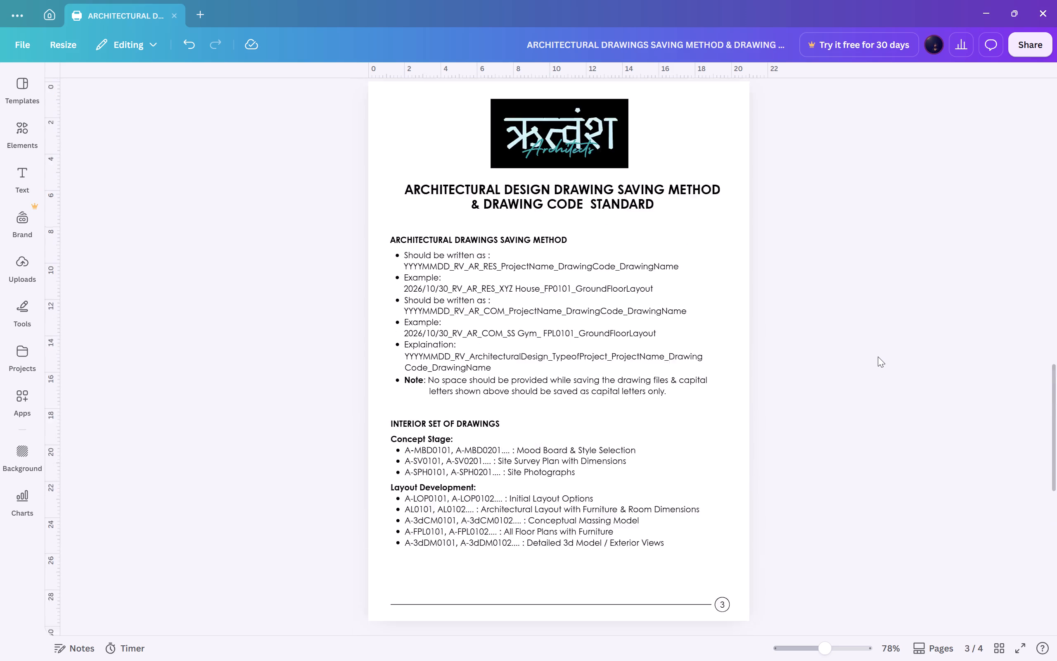
scroll(878, 357, "up", 9)
left_click_drag(801, 135, 287, 466)
key("ctrl+c")
left_click(858, 317)
scroll(858, 316, "down", 4)
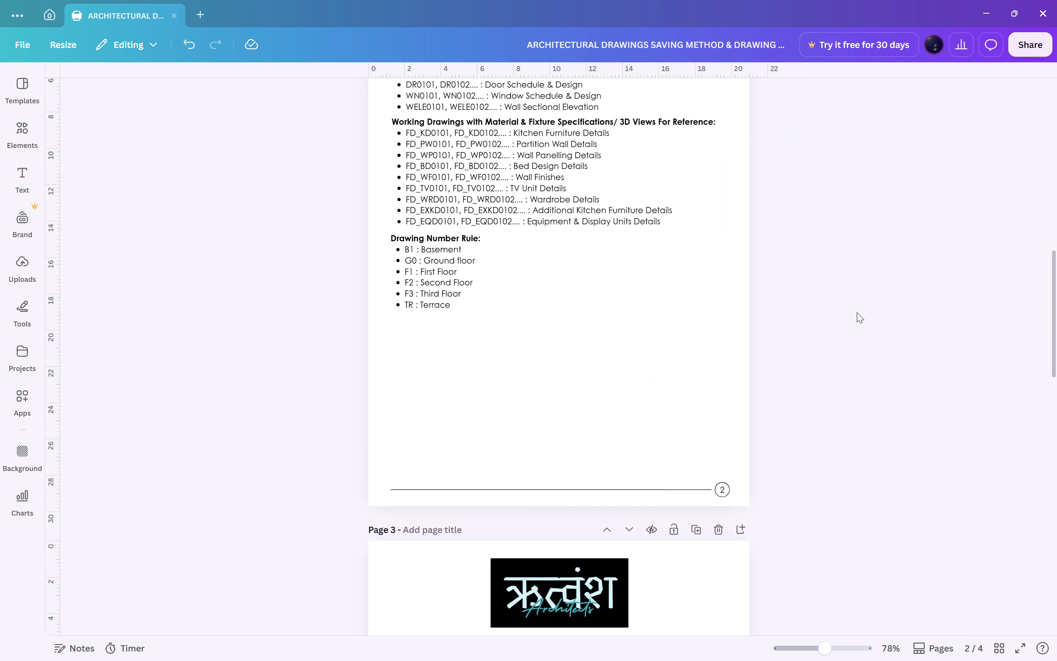
scroll(857, 312, "down", 15)
left_click(685, 343)
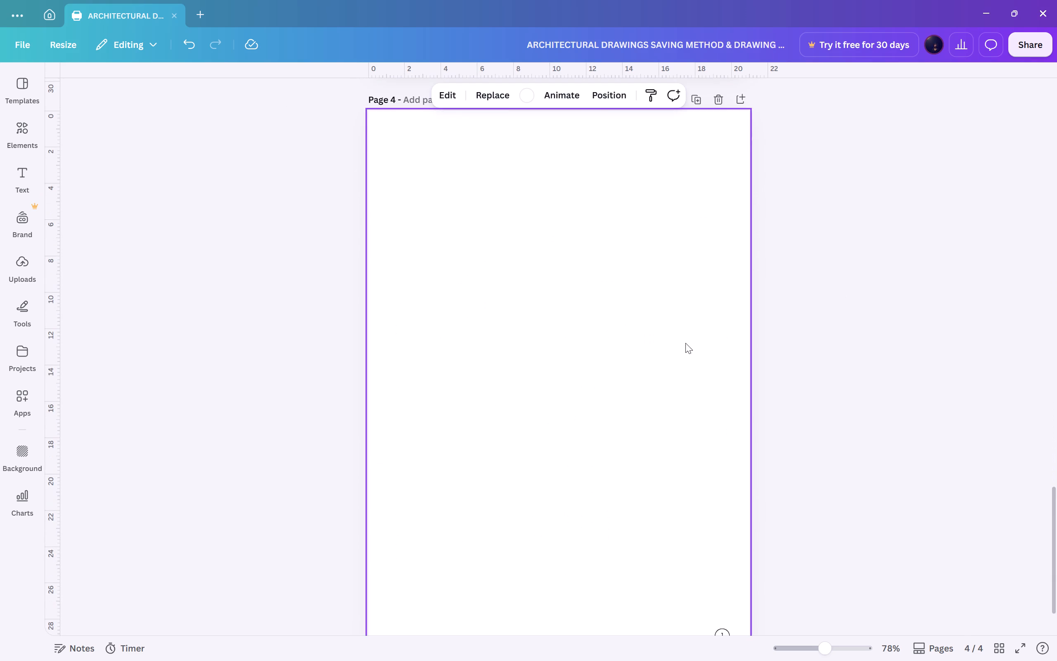
key("ctrl+v")
left_click(919, 319)
Switch to the reference PDF in Chrome and examine its Technical Drawings code list, including the elevation and section entries.
scroll(908, 338, "up", 3)
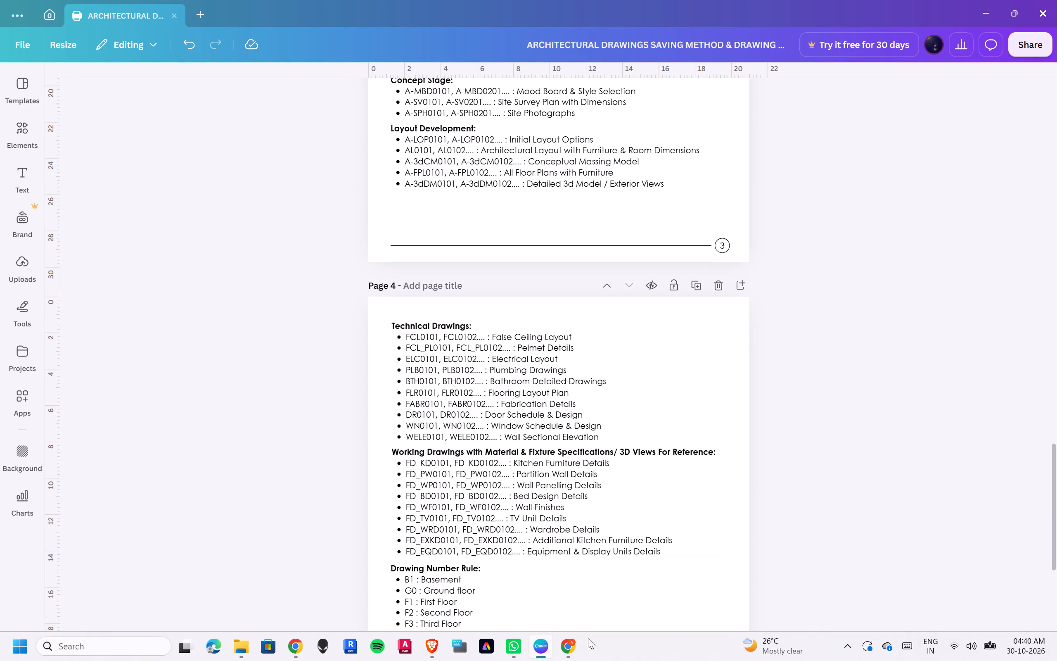
left_click(572, 645)
scroll(126, 337, "down", 1)
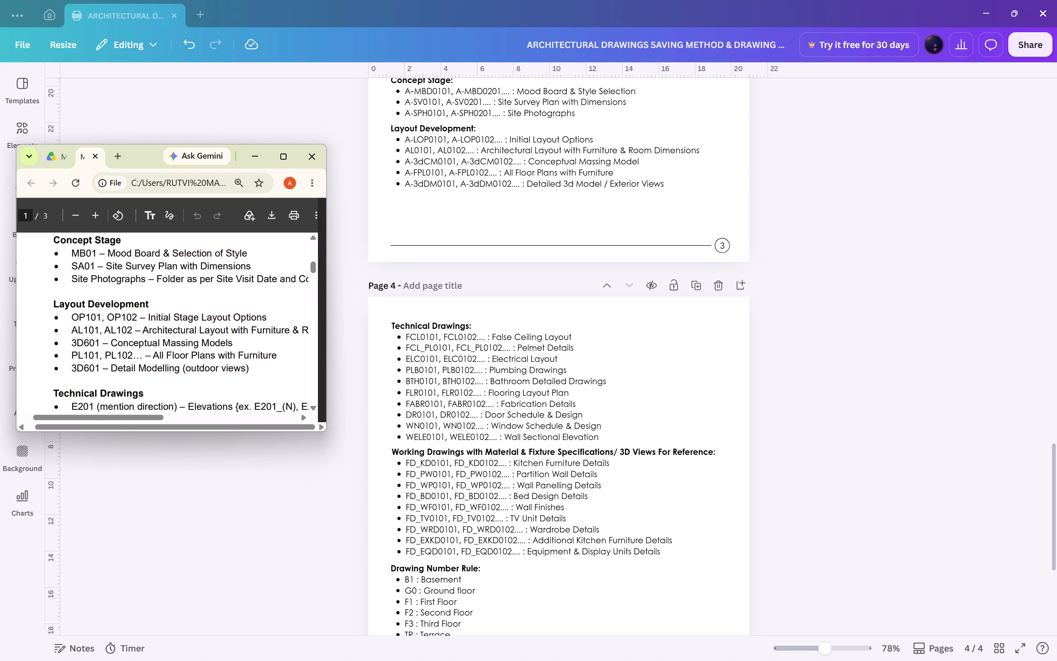
scroll(126, 337, "down", 1)
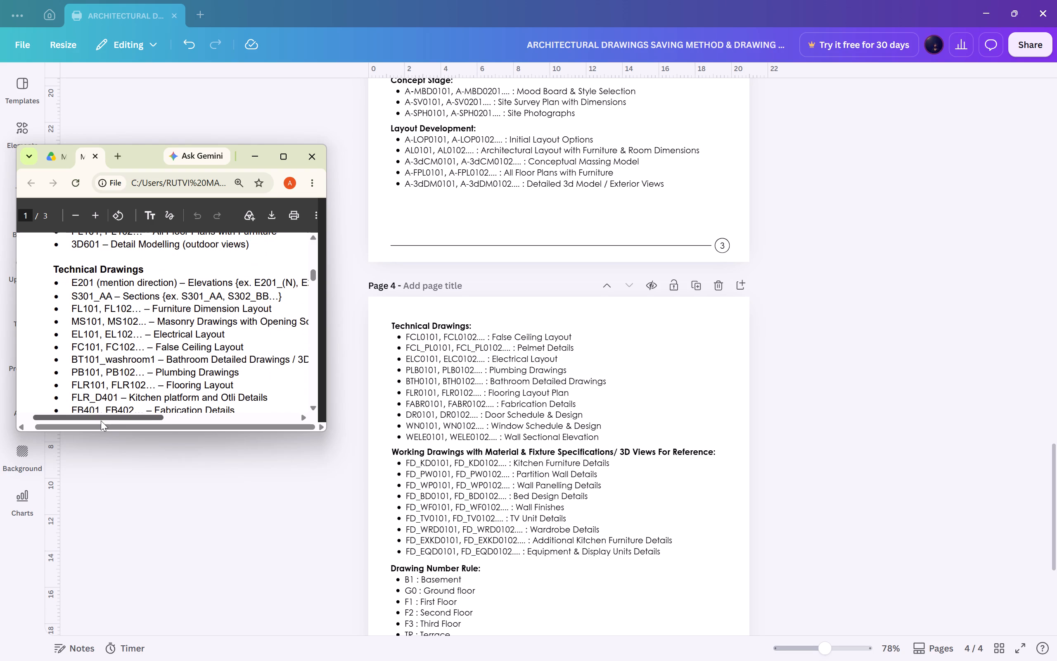
left_click_drag(101, 420, 112, 419)
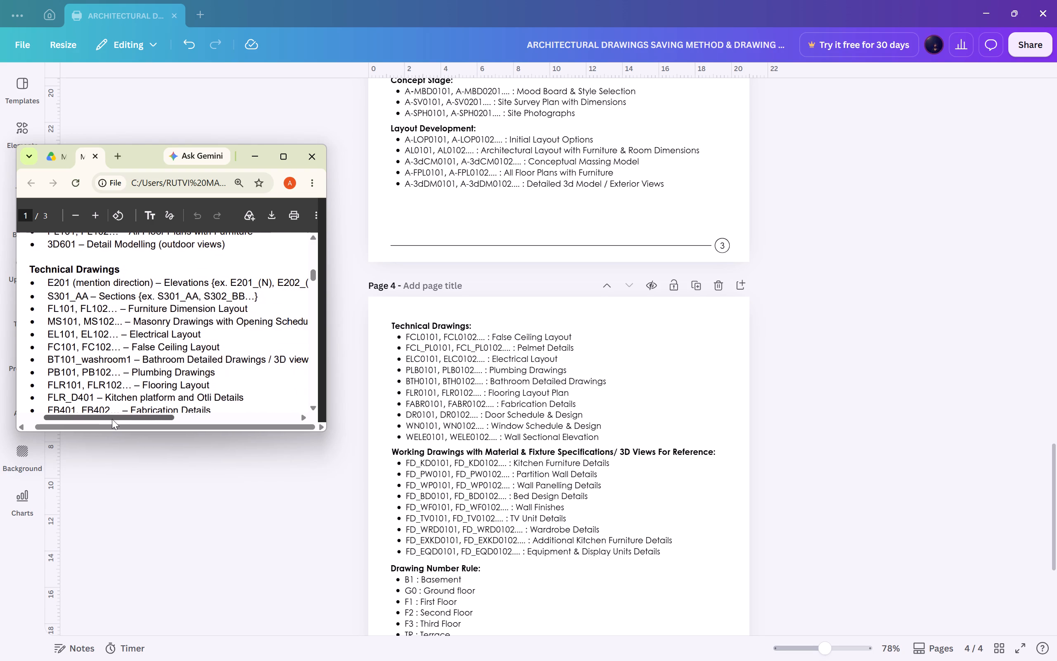
left_click_drag(112, 419, 123, 419)
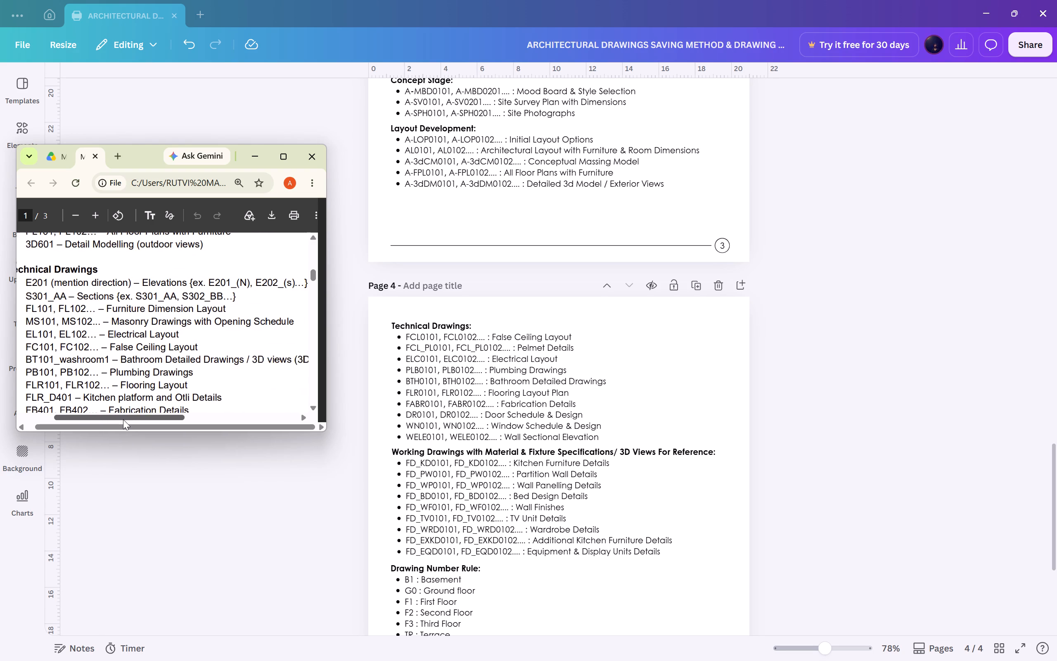
left_click_drag(123, 419, 116, 418)
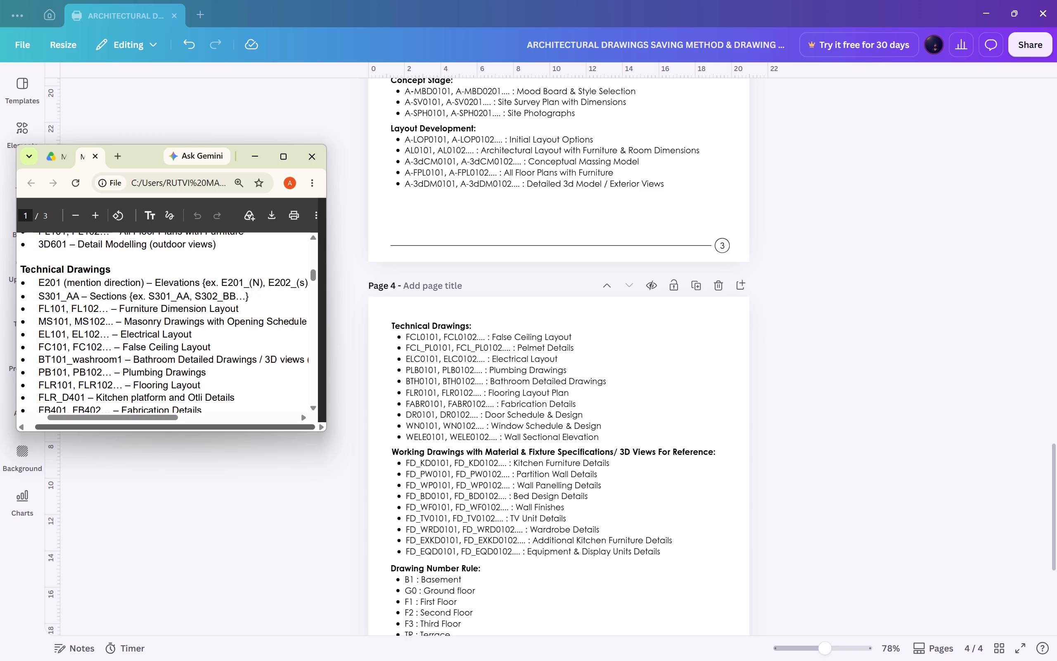
left_click(254, 160)
In page 4's Technical Drawings list, change the second code of the False Ceiling Layout bullet to ELE0102.
scroll(346, 510, "down", 3)
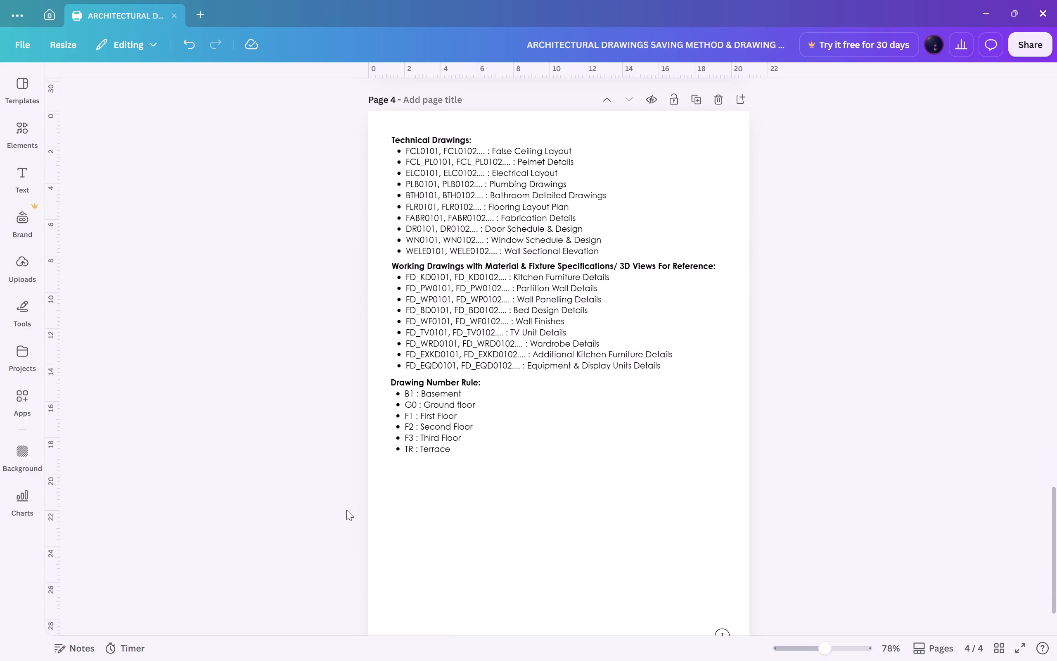
scroll(346, 509, "down", 9)
scroll(349, 483, "up", 6)
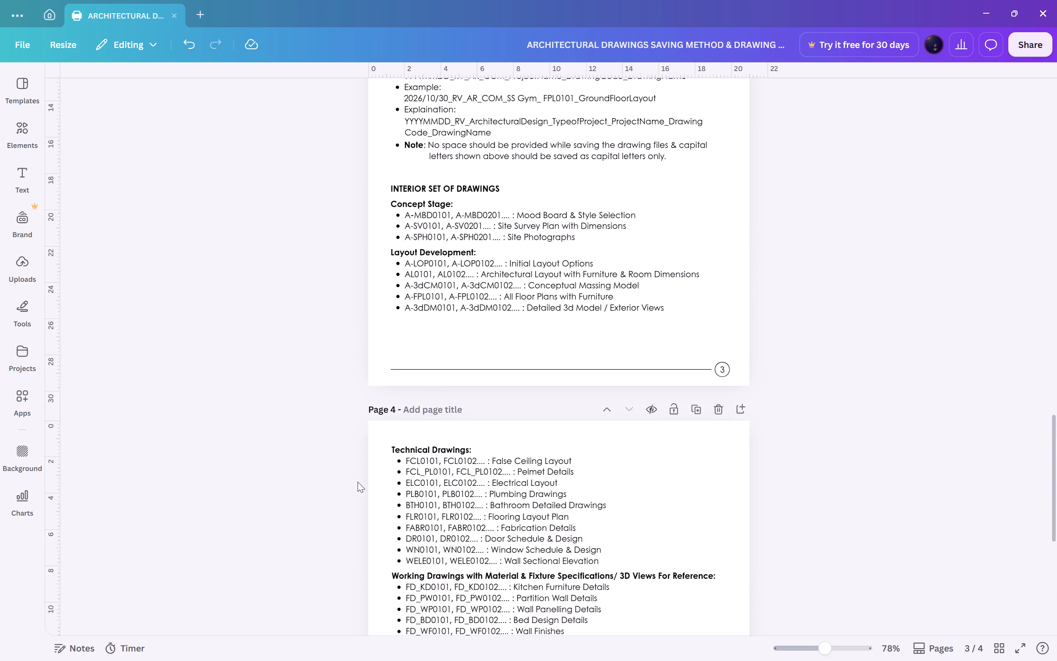
scroll(358, 482, "down", 3)
double_click(480, 274)
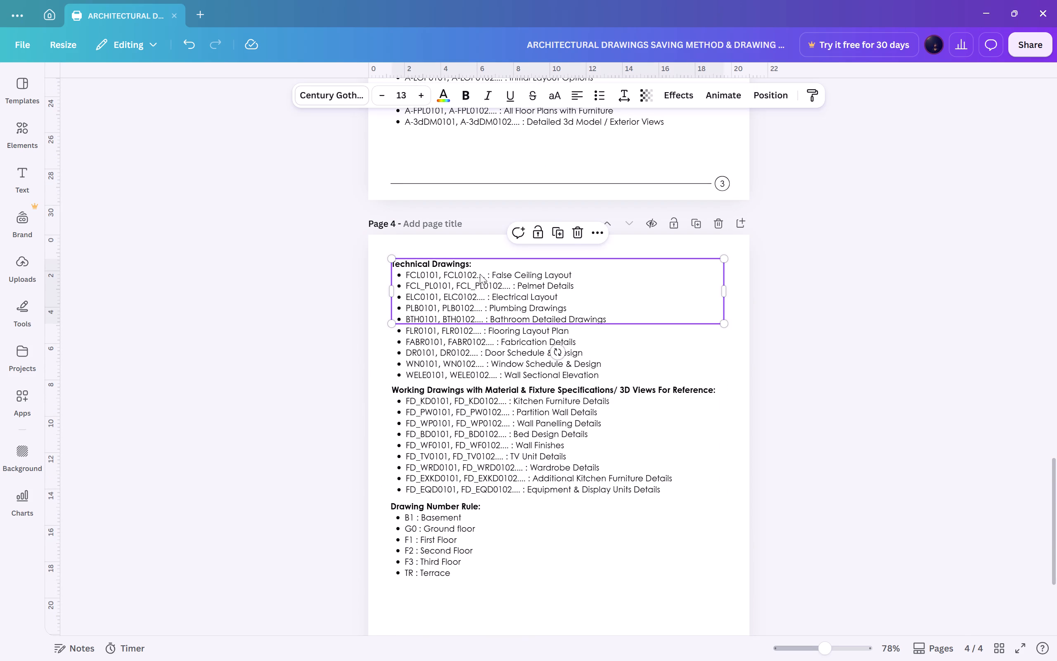
left_click(457, 280)
left_click(458, 276)
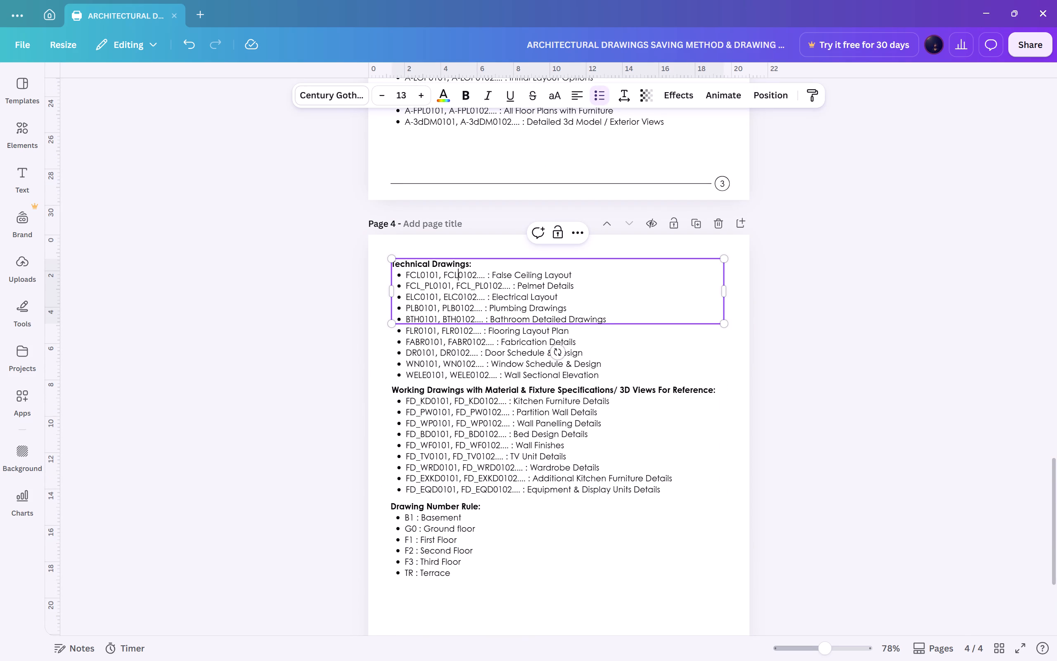
key("BackSpace")
key("BackSpace")
key("BackSpace")
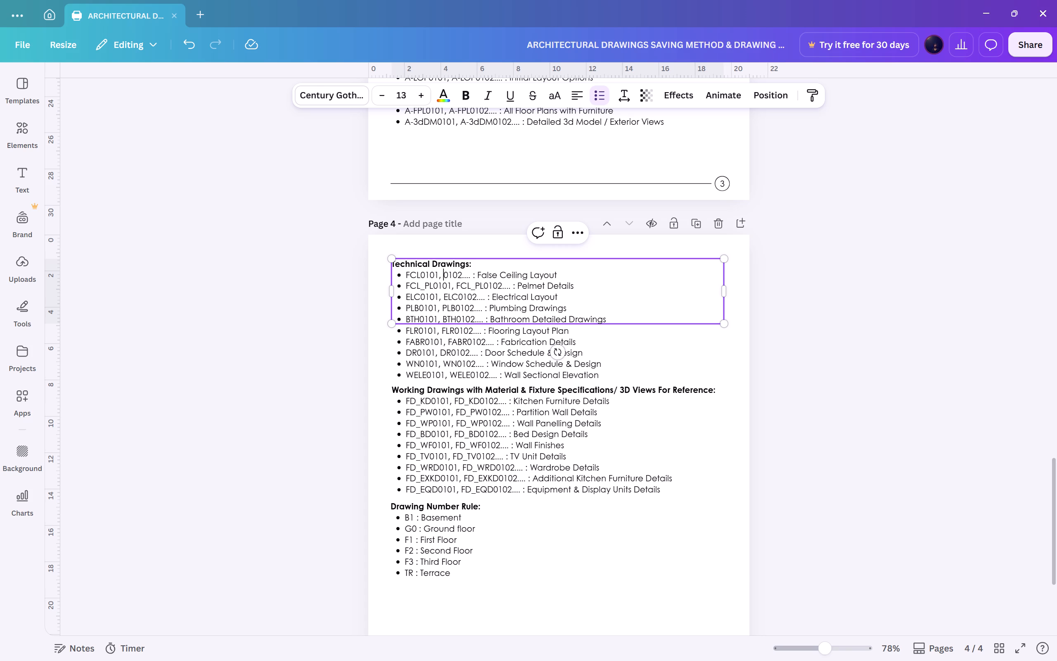
type("ELE")
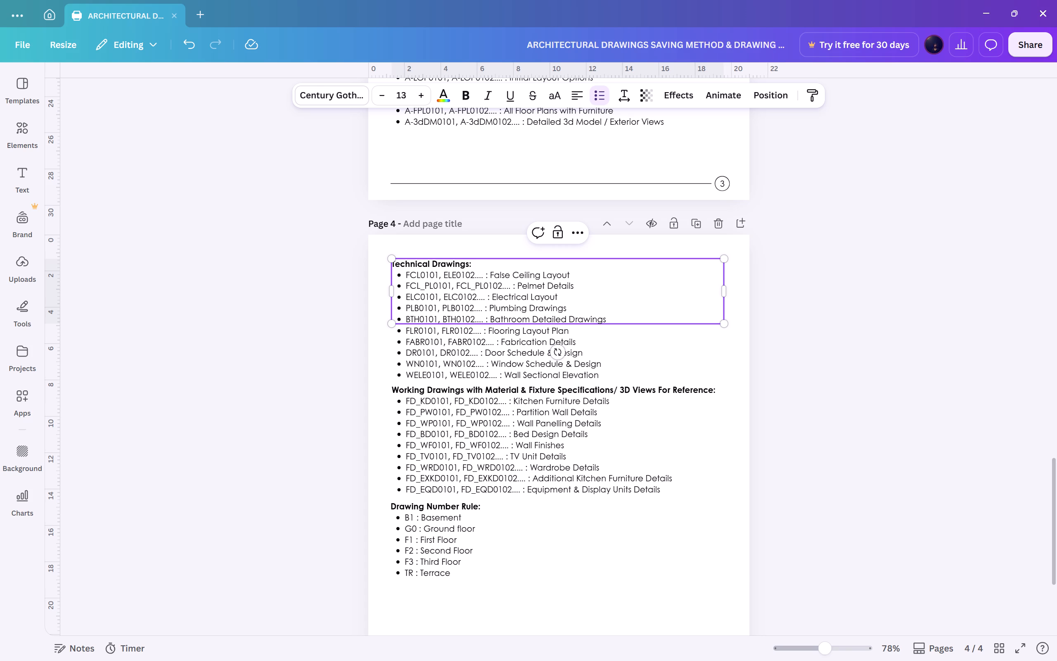
Change the first code of the same bullet to ELE0101, with the ELE prefix in regular, non-bold weight.
left_click(417, 275)
left_click(421, 275)
key("BackSpace")
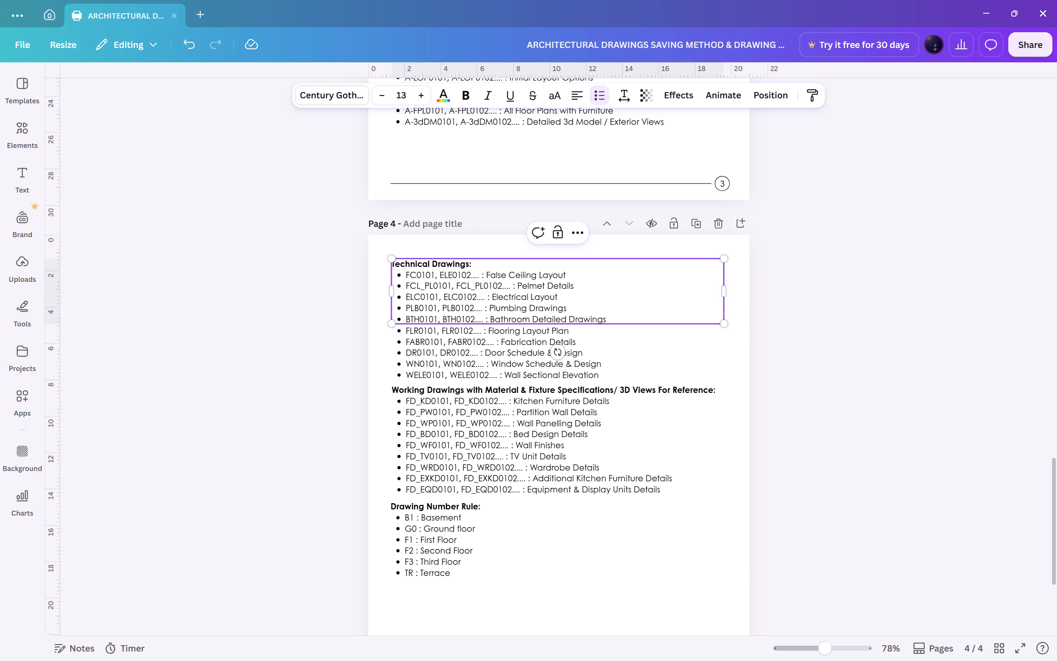
key("BackSpace")
key("BackSpace")
type("ELE")
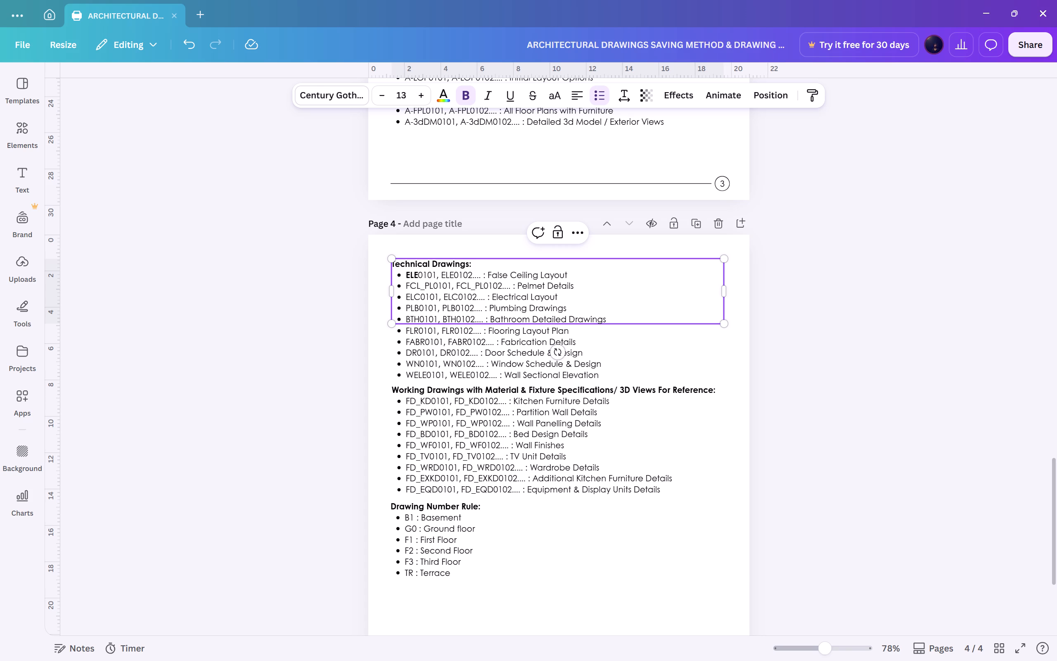
left_click_drag(419, 276, 406, 278)
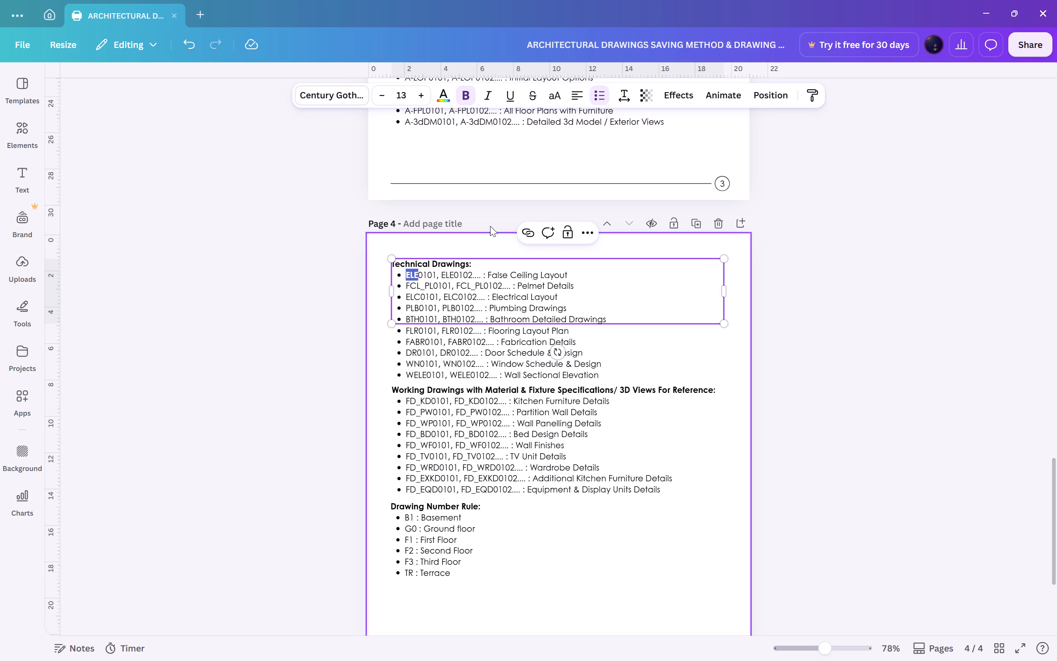
left_click(470, 93)
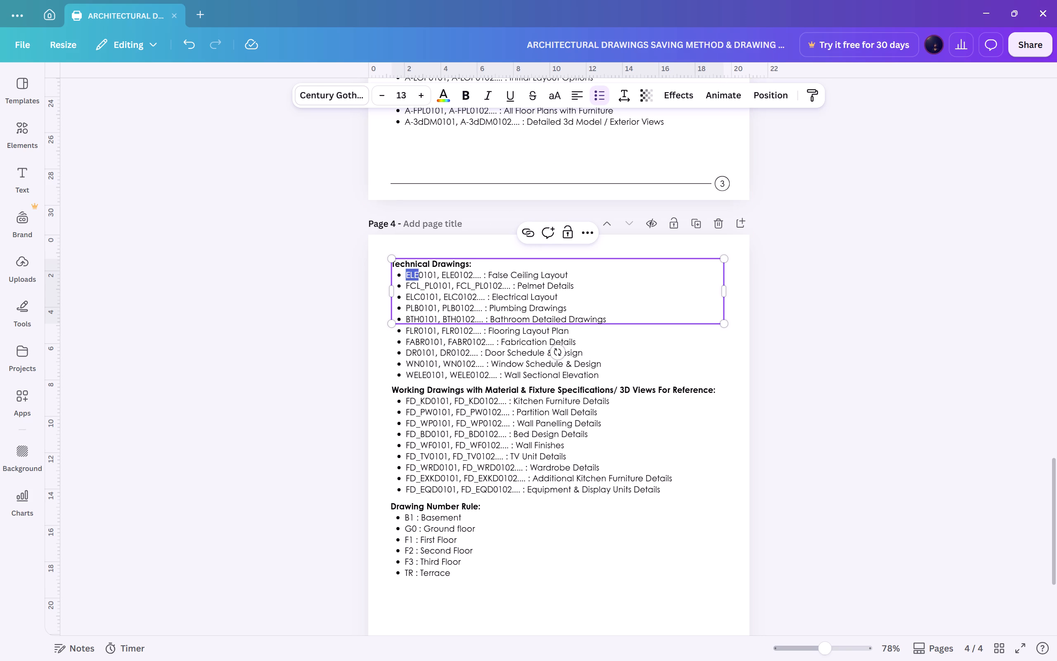
Replace the ELE bullet's False Ceiling Layout description with Elevation with Direction.
left_click(567, 275)
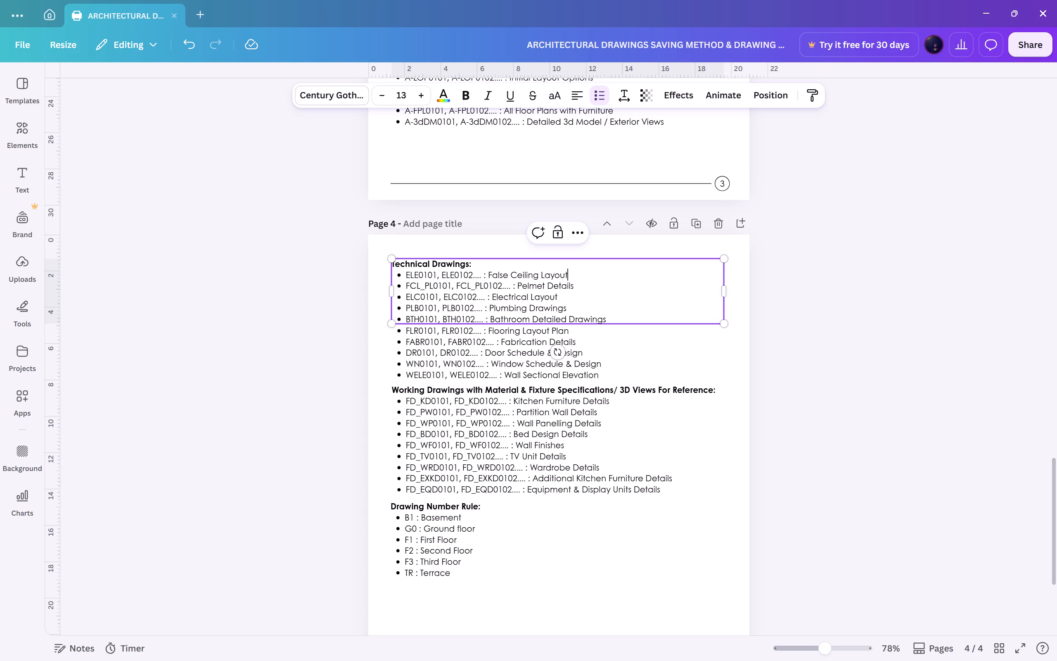
left_click_drag(573, 276, 526, 271)
left_click_drag(526, 271, 490, 274)
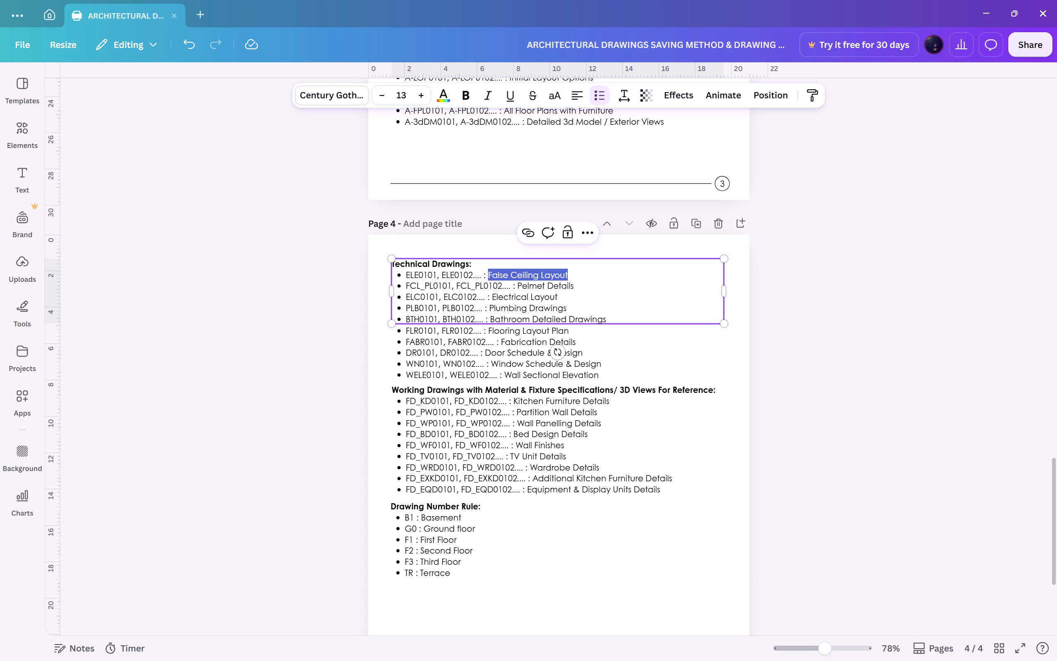
key("BackSpace")
key("e")
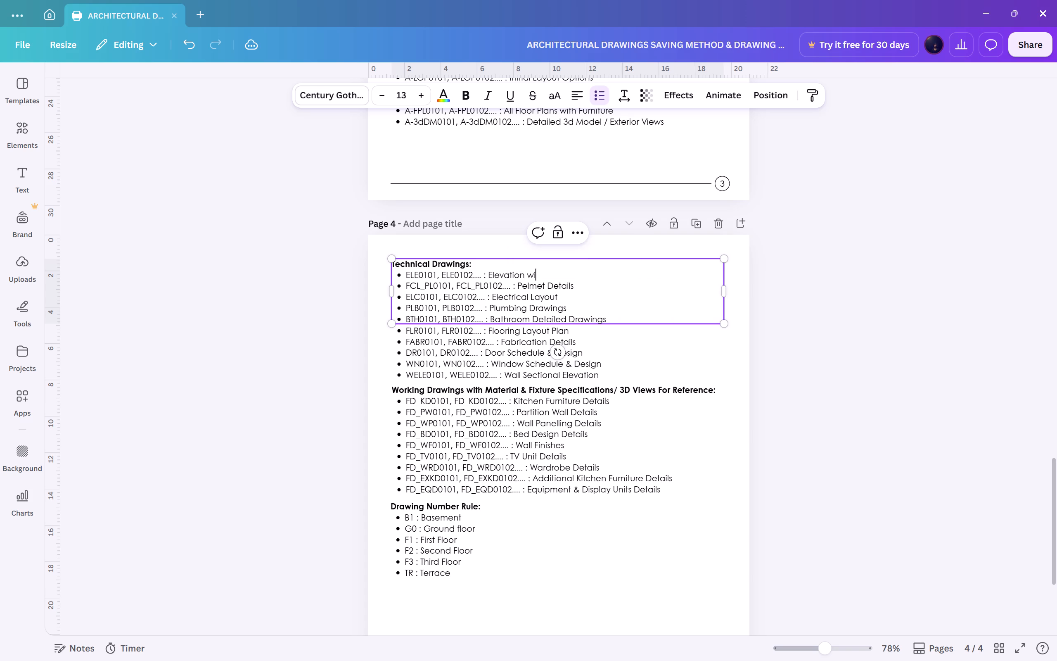
type("irection")
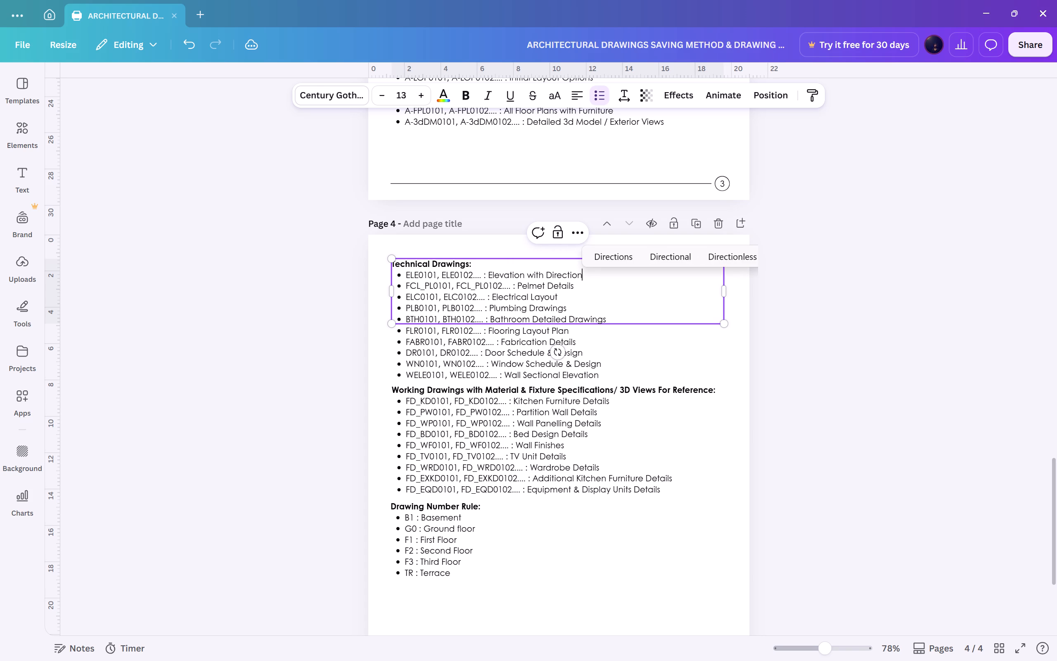
Start a bracketed example after Elevation with Direction, reading (Ex.: ELE0101.
key("space")
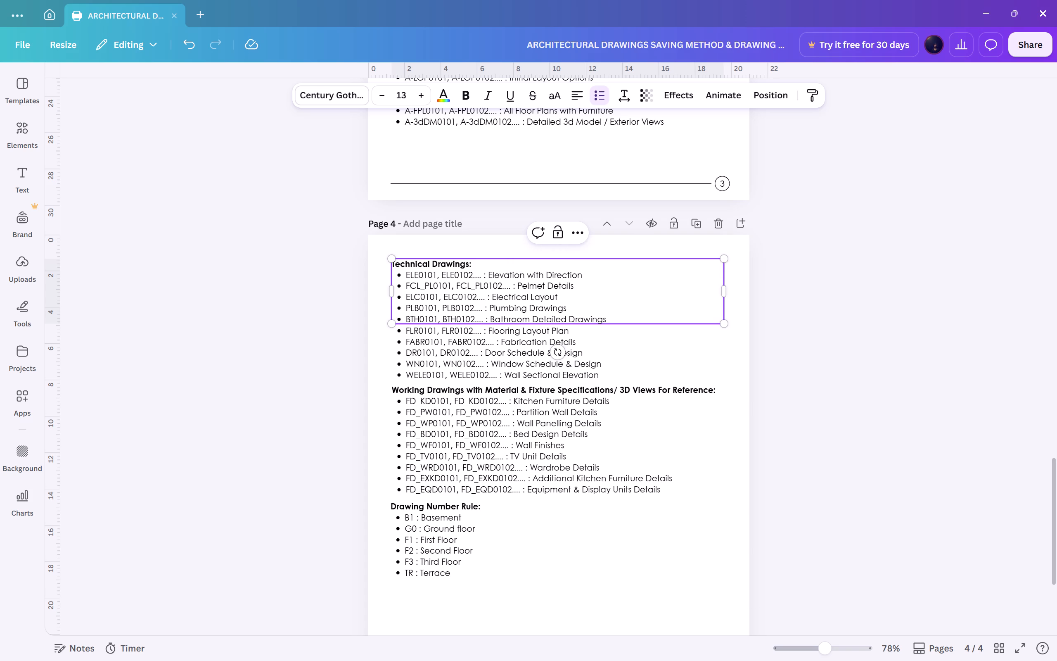
key("shift+parenleft")
type("ex")
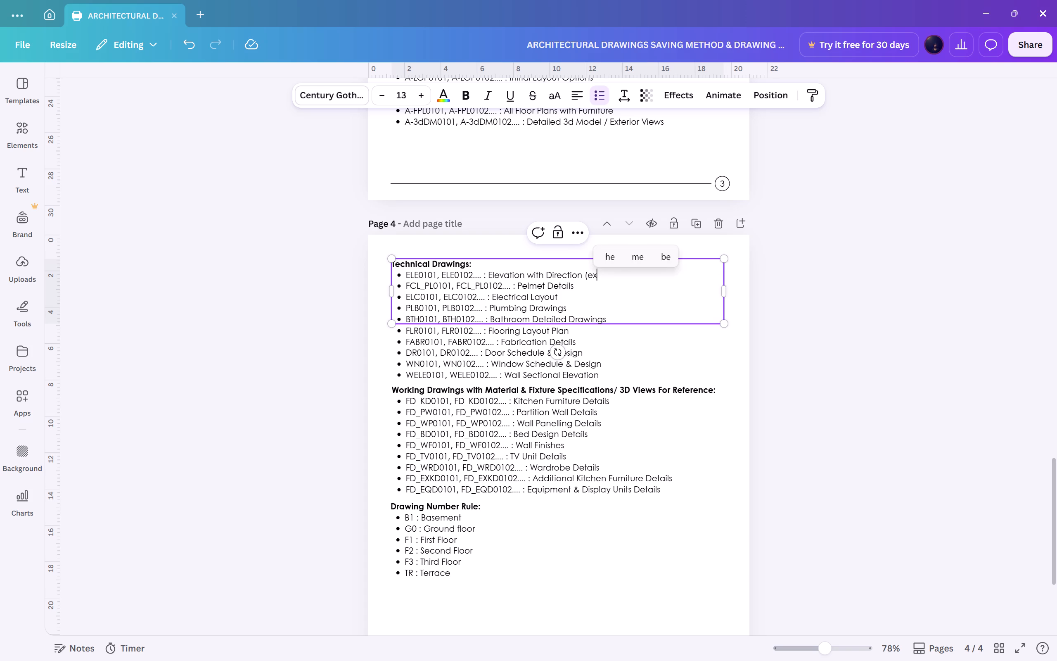
type(".;:")
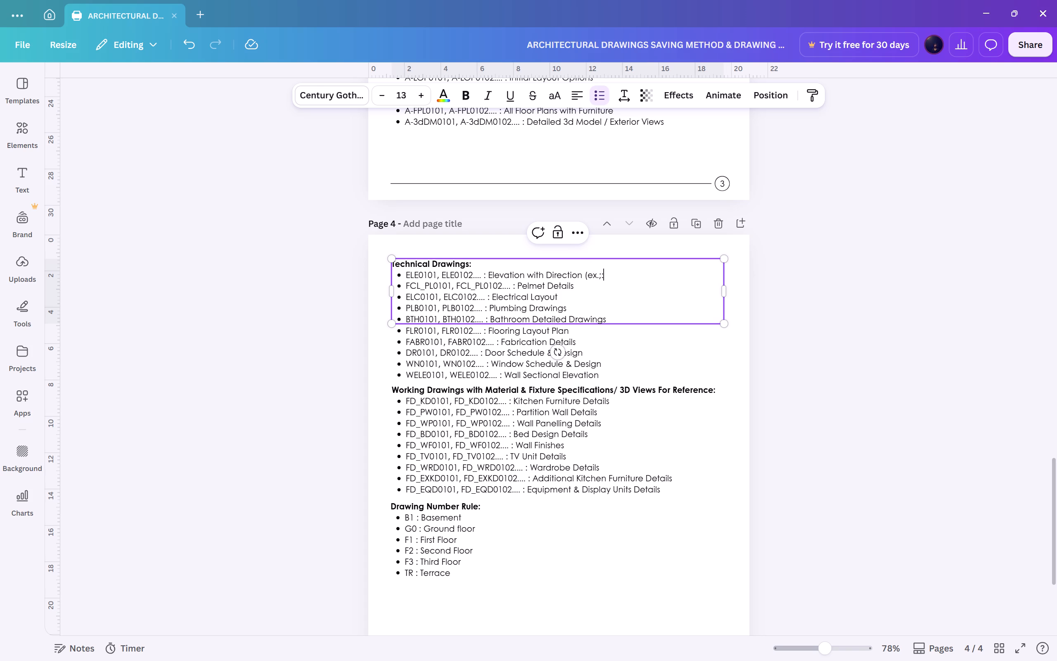
key("BackSpace")
key("BackSpace")
key("BackSpace")
key("BackSpace")
key("BackSpace")
key("e")
type("x.")
type(":")
key("space")
key("e")
type("LE")
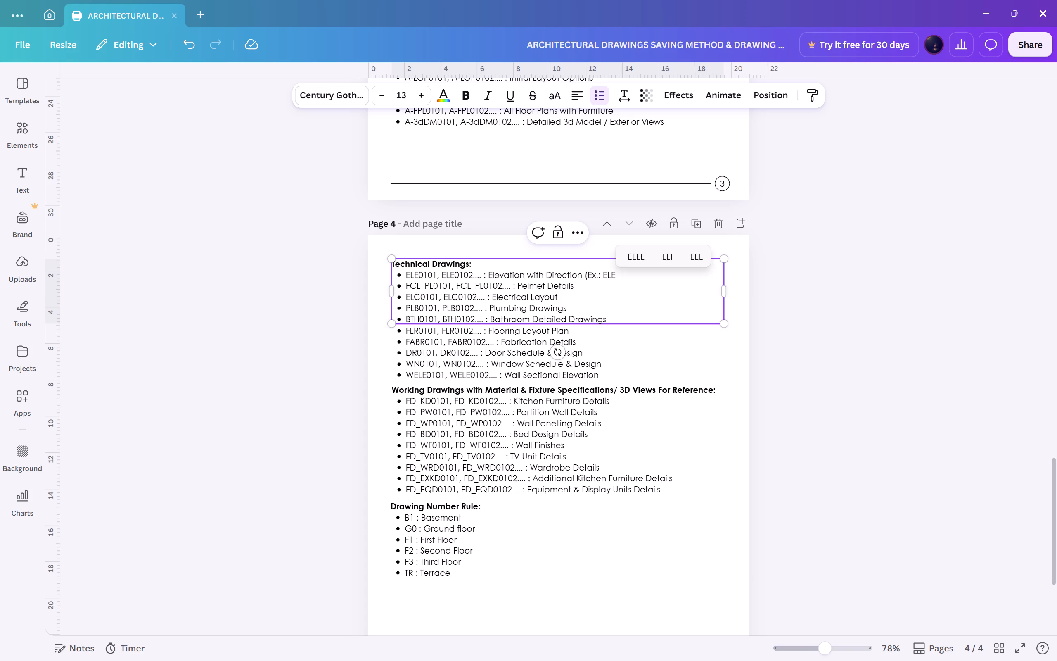
type("0101")
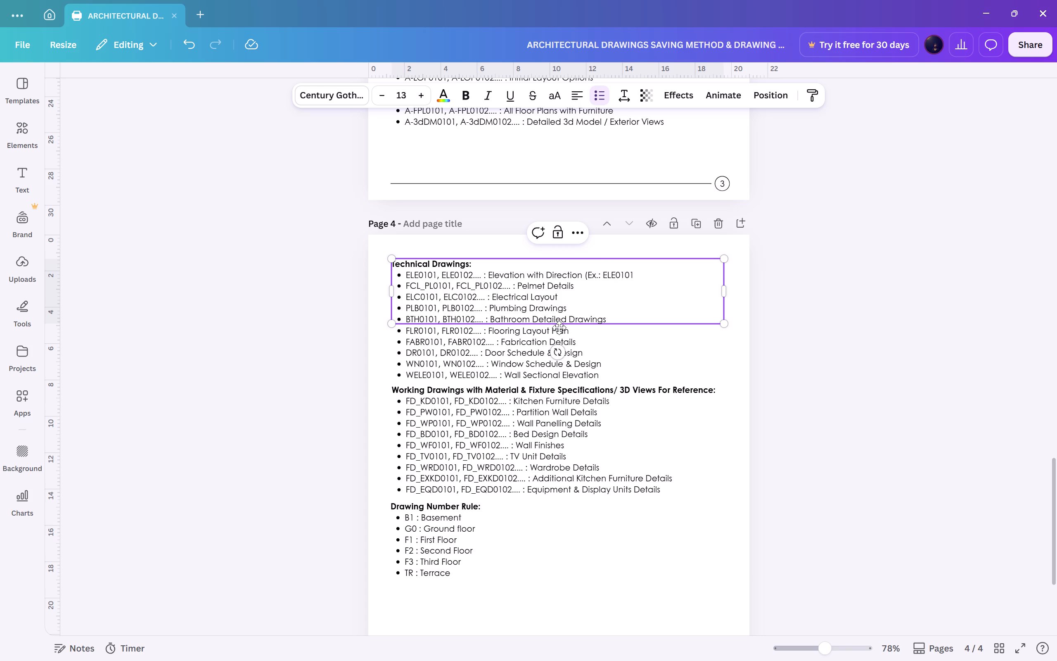
Check the elevation format in the reference PDF and continue the ELE bullet's example to read ELE0101_(N), ELE0102_(S).
left_click(575, 645)
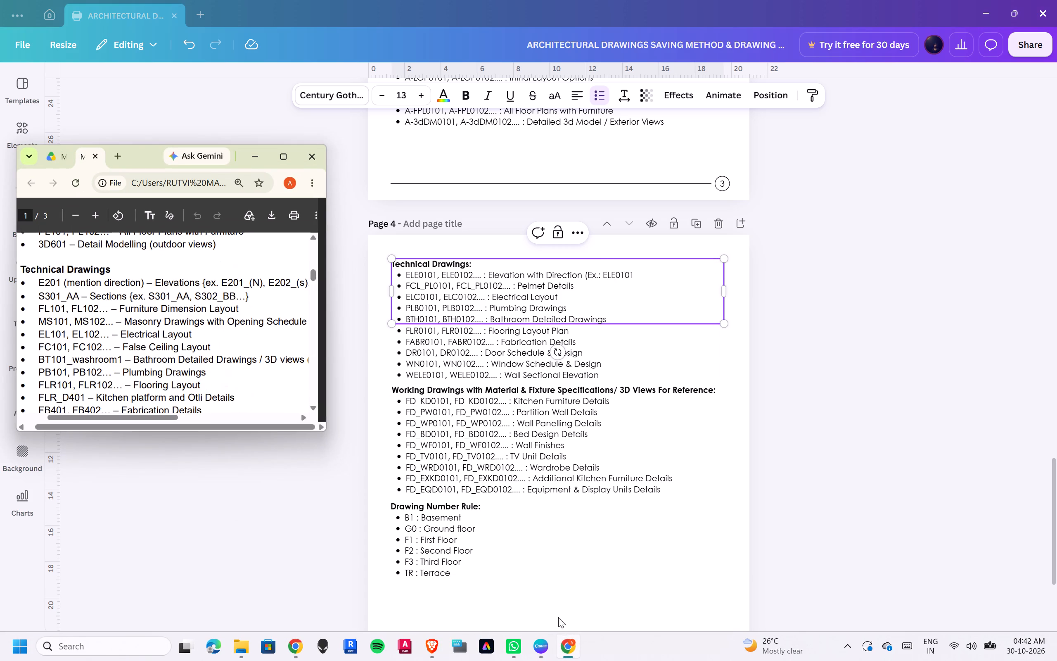
left_click(254, 160)
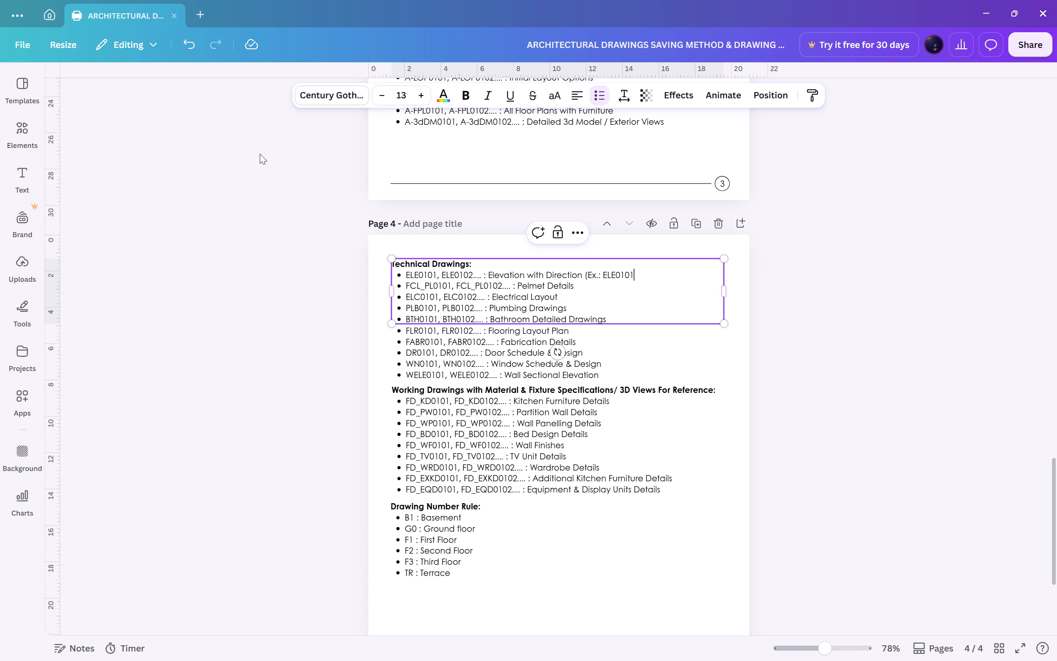
key("shift+underscore")
type("(N)")
key("comma")
key("space")
type("ELE")
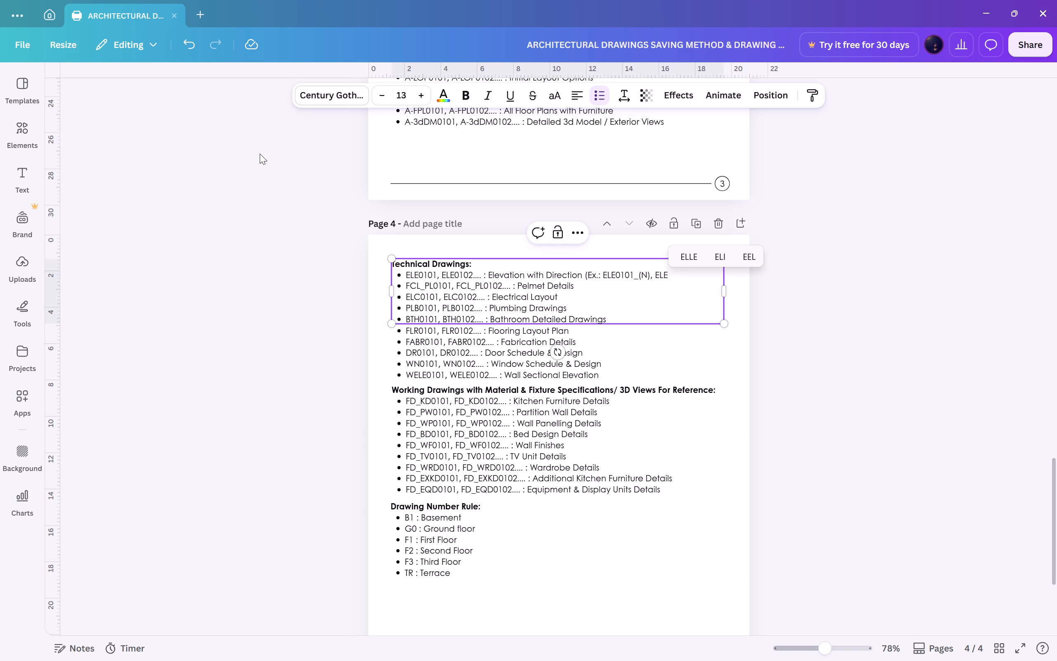
type("0102")
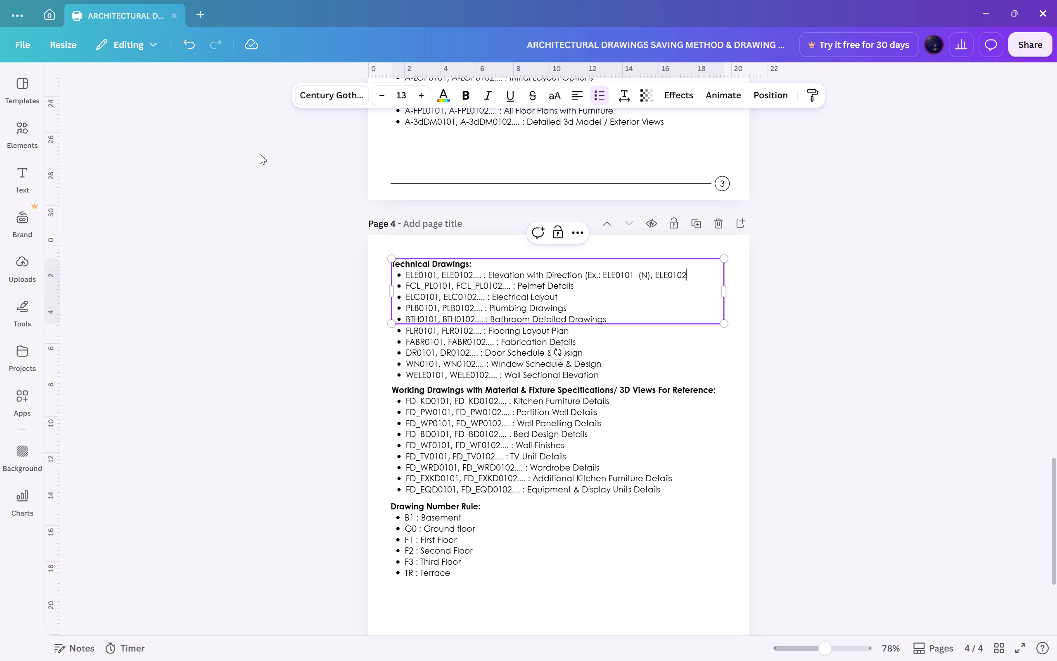
key("shift+underscore")
type("(S)")
Enclose the ELE bullet's example in curly braces, adding the closing brace and replacing the opening round bracket.
key("bracketright")
key("BackSpace")
key("shift+braceright")
left_click(588, 277)
key("BackSpace")
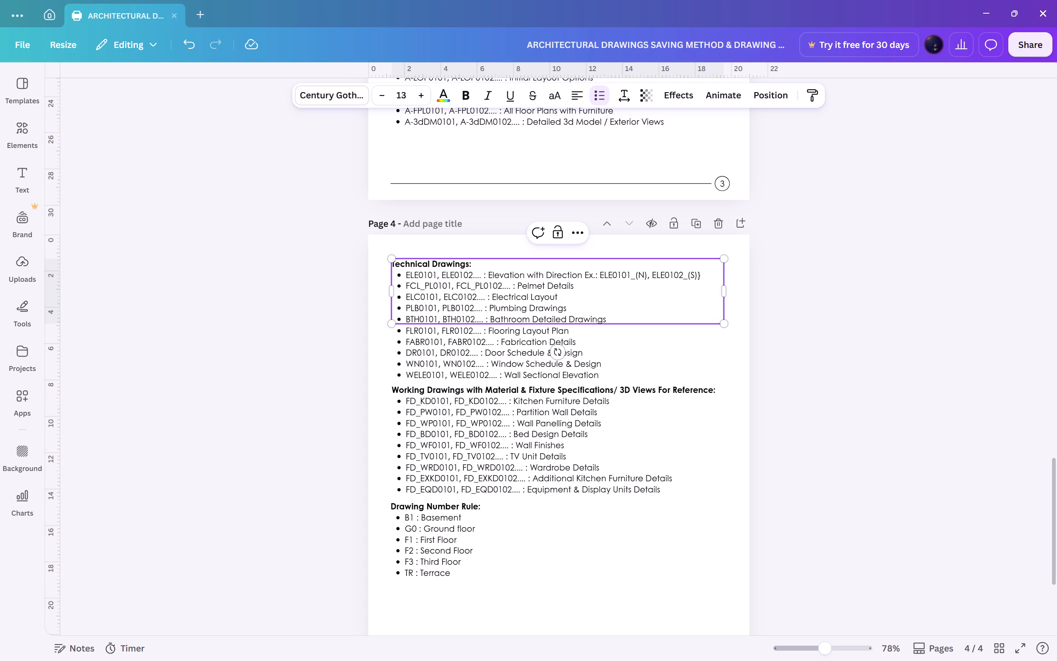
key("shift+braceleft")
left_click(852, 251)
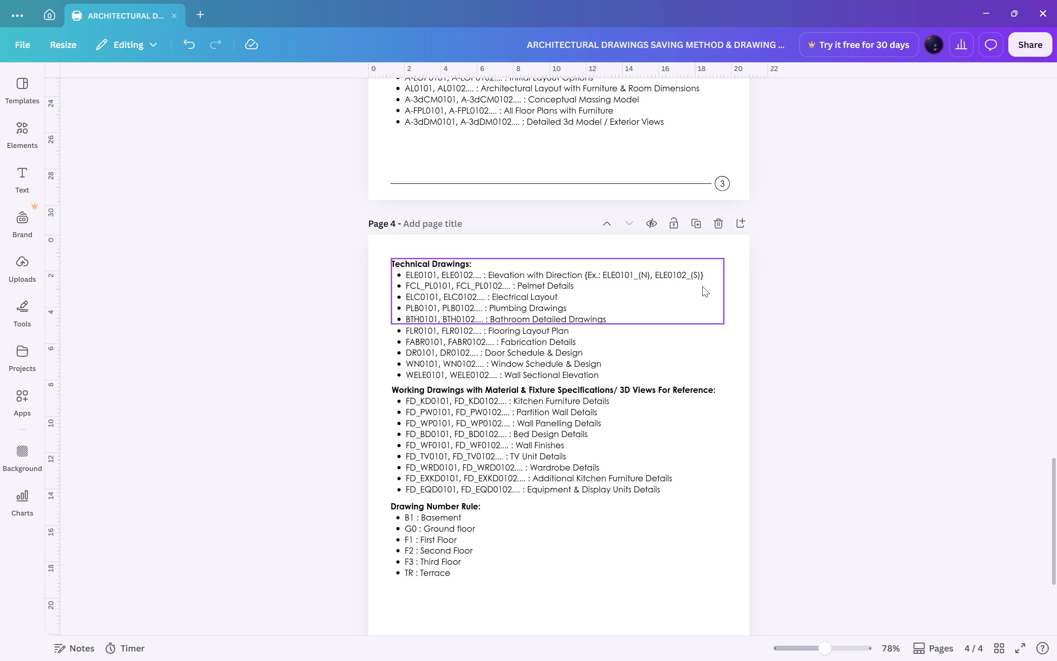
Change the first code of the Pelmet Details bullet in page 4's Technical Drawings list to SEC0101.
left_click(419, 286)
left_click(419, 286)
left_click(431, 286)
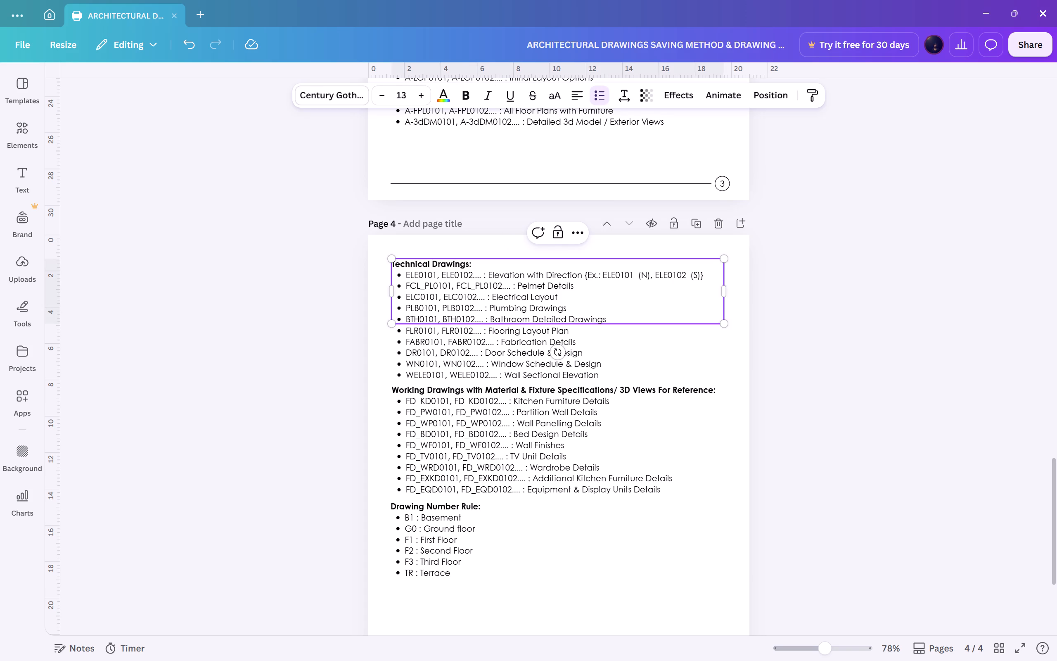
left_click(431, 288)
key("BackSpace")
key("BackSpace")
key("BackSpace")
key("BackSpace")
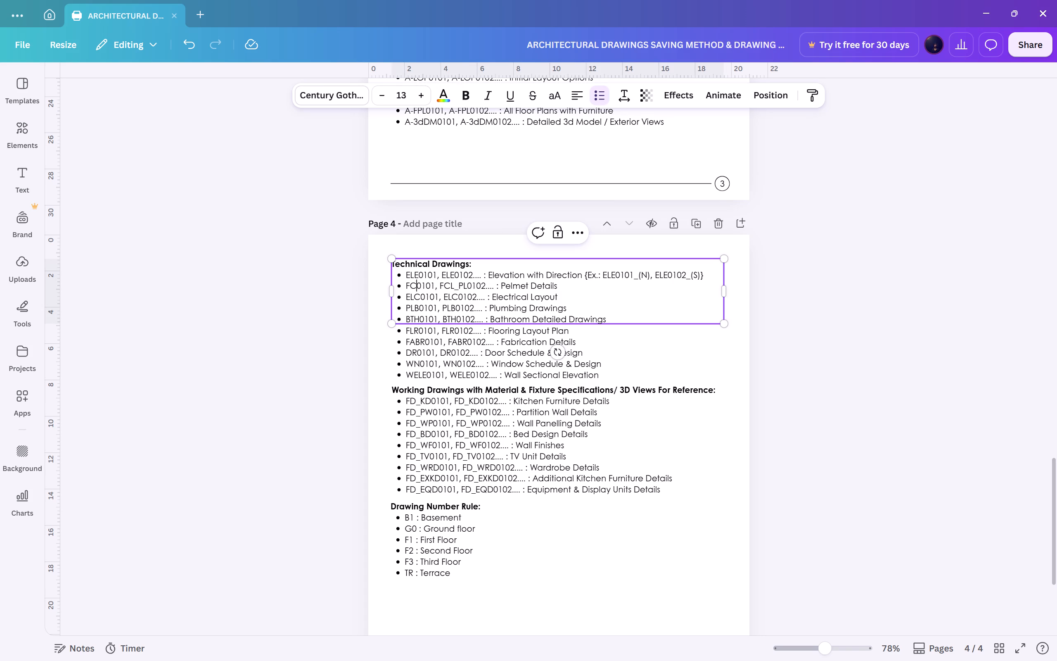
key("BackSpace")
key("BackSpace")
type("SEC")
Replace the FCL_ part of the Pelmet Details bullet's second code with SEC, making it SECPL0102.
key("Right")
key("Right")
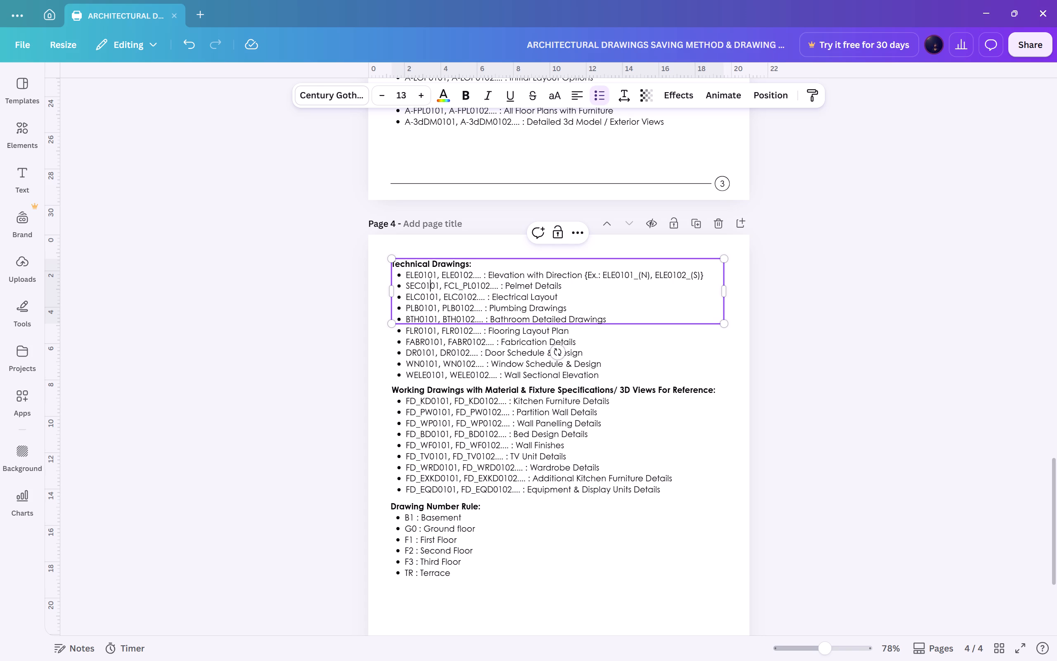
key("Right")
key("Right")
key("Right")
key("Right")
key("Right")
key("Right")
key("Right")
key("Right")
key("BackSpace")
key("BackSpace")
key("BackSpace")
key("BackSpace")
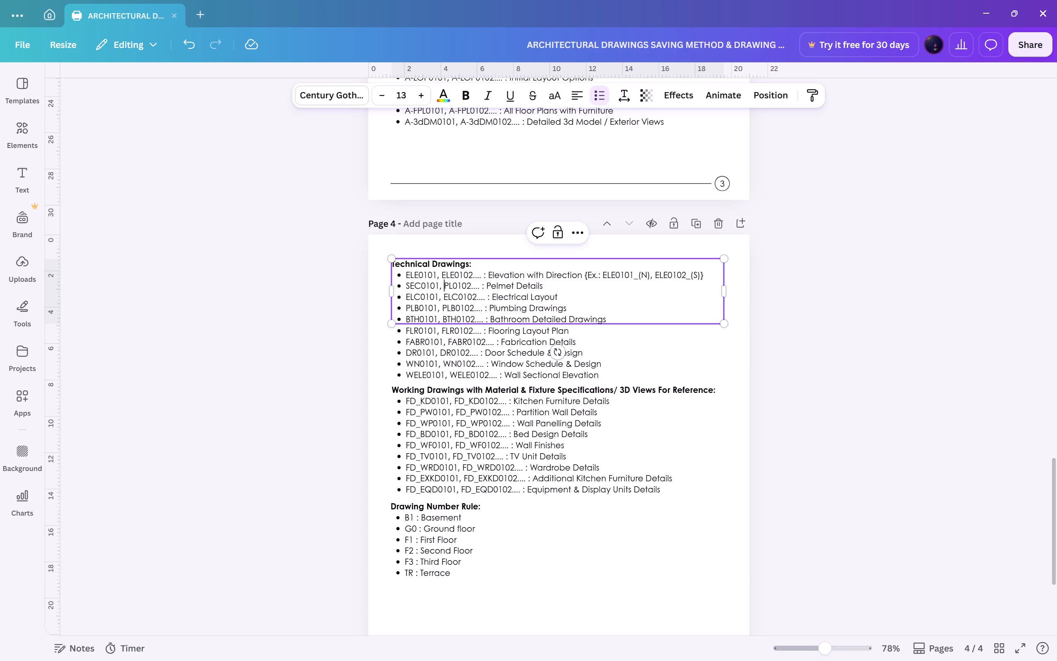
type("SEC")
Replace the SEC bullet's Pelmet Details description with Sectional Elevation.
key("Right")
key("Right")
key("Right")
key("Right")
key("Right")
key("Right")
key("Right")
key("Right")
key("Right")
key("Right")
key("Right")
key("Right")
key("Right")
key("Right")
key("Right")
key("Right")
key("Right")
key("Right")
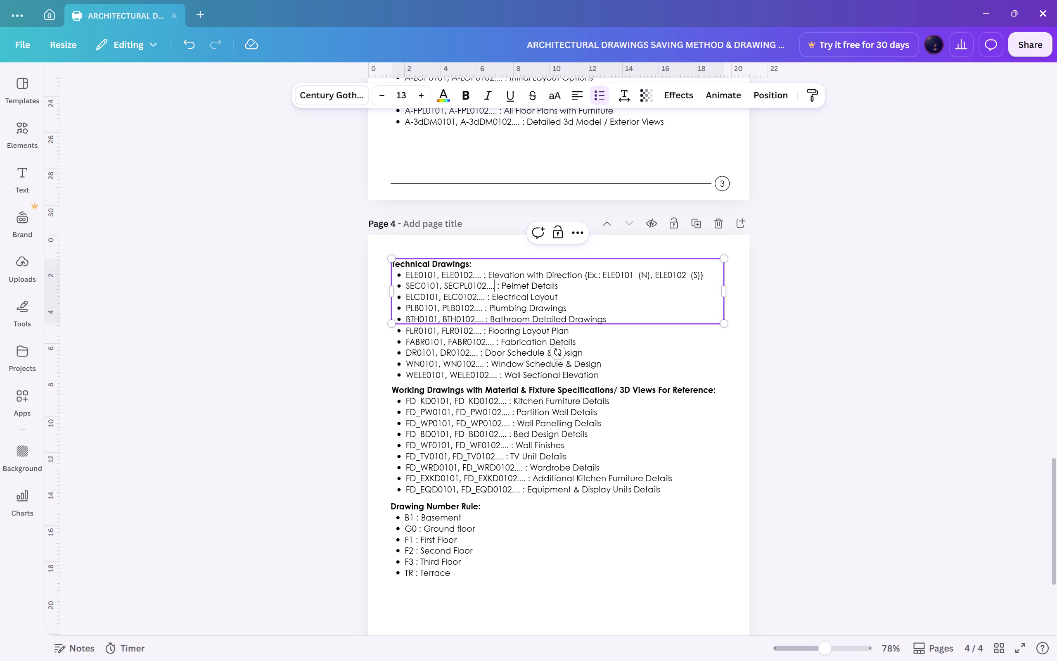
key("Right")
key("Right")
key("Right")
key("Right")
key("Right")
key("Right")
key("Right")
key("Right")
key("Right")
key("BackSpace")
key("BackSpace")
key("BackSpace")
key("BackSpace")
key("BackSpace")
key("BackSpace")
key("BackSpace")
key("BackSpace")
key("BackSpace")
key("BackSpace")
key("BackSpace")
key("BackSpace")
key("BackSpace")
key("BackSpace")
key("s")
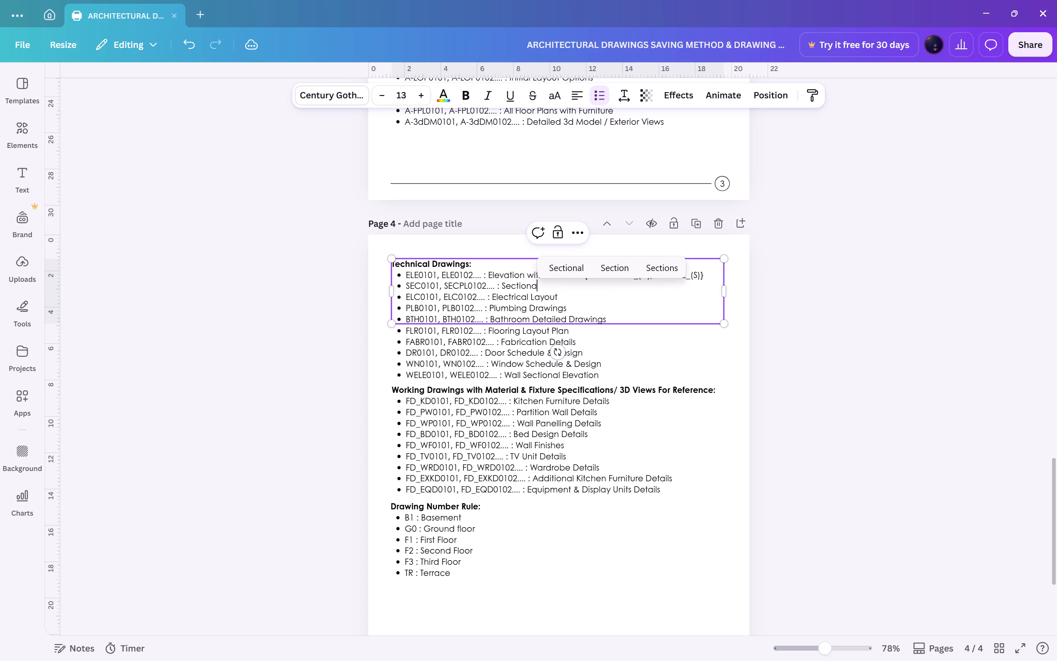
key("l")
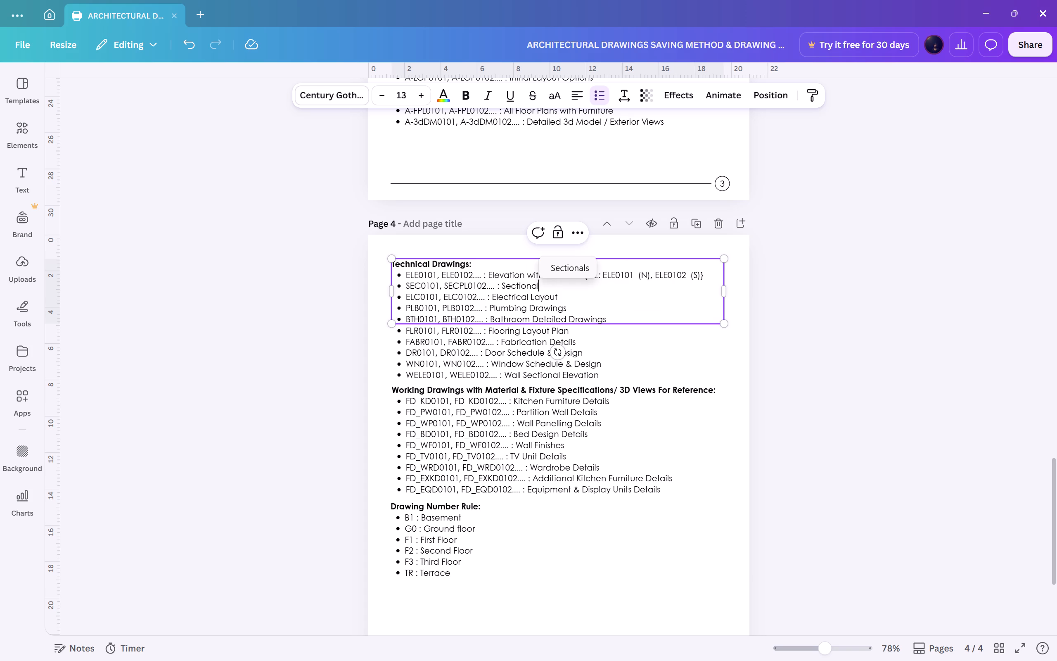
key("BackSpace")
key("BackSpace")
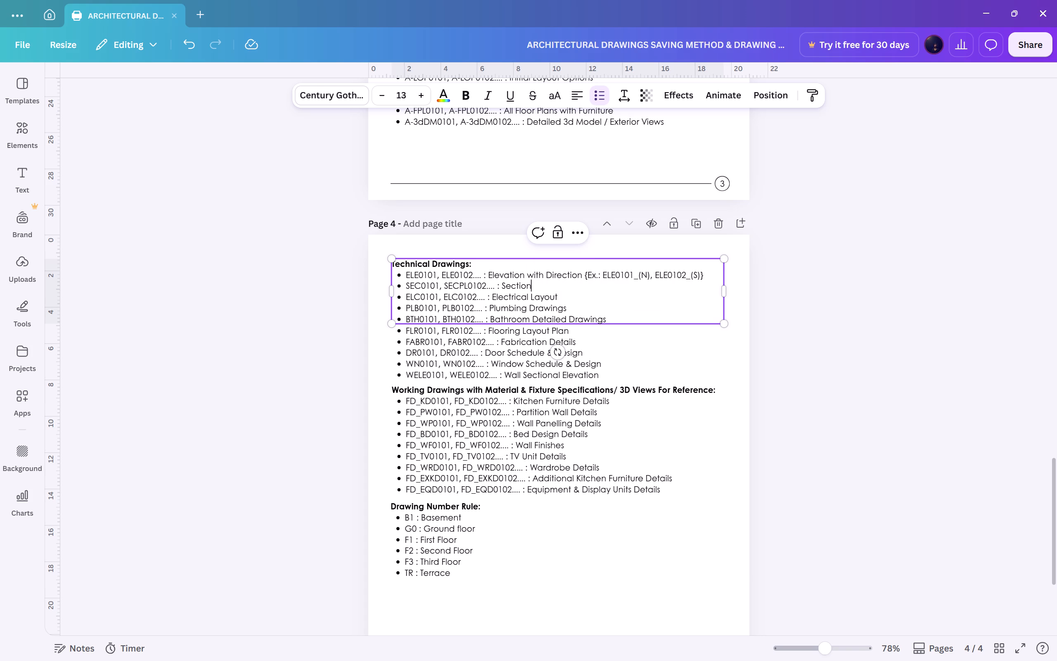
key("s")
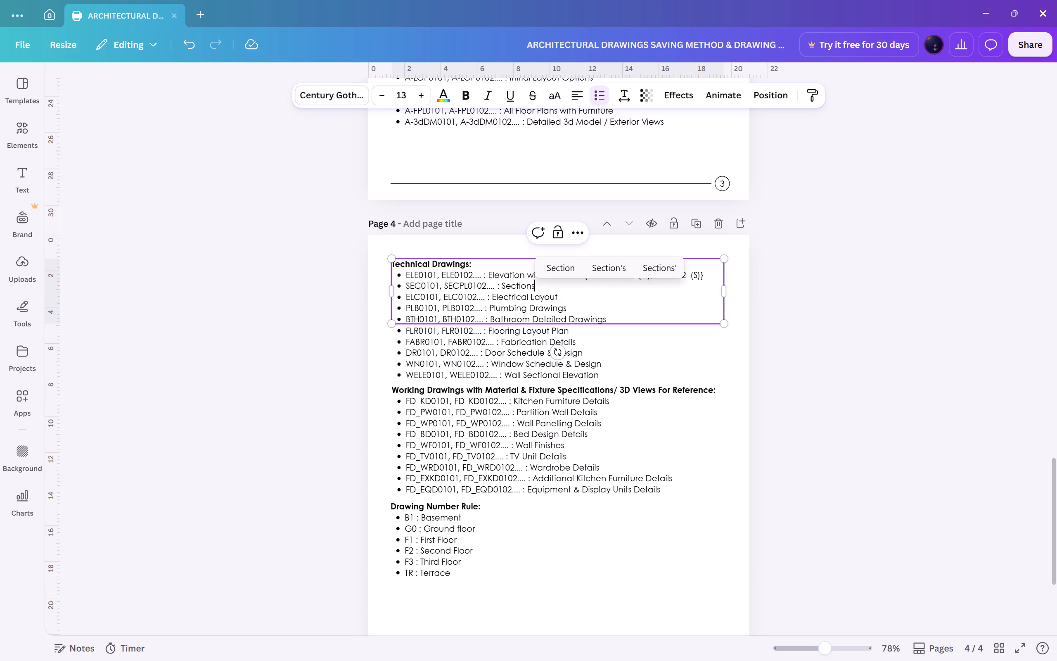
key("BackSpace")
type("al")
key("space")
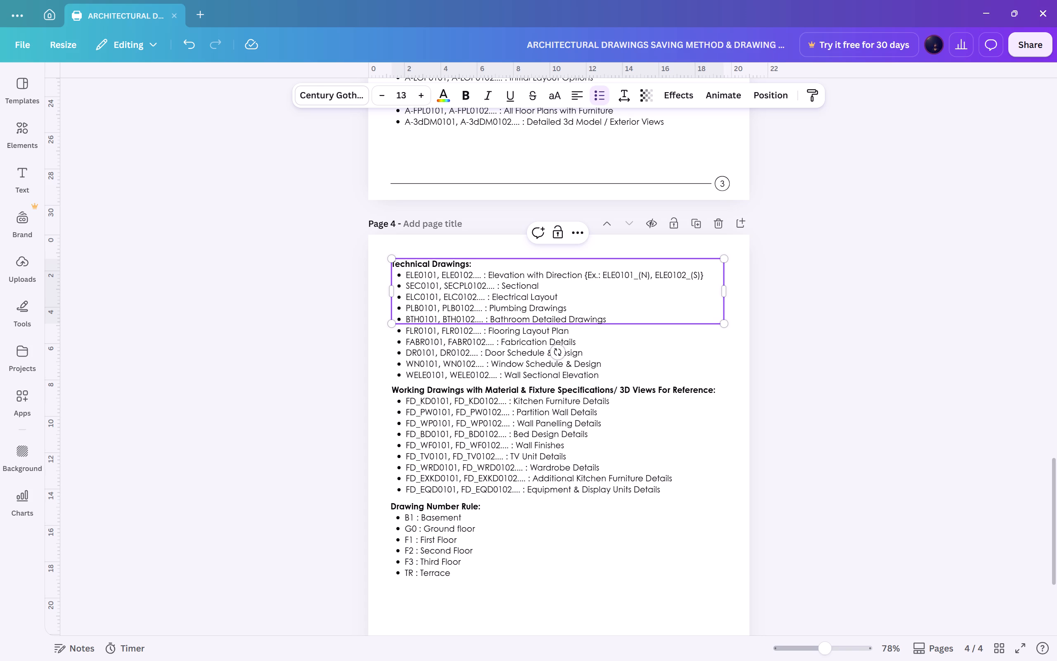
key("e")
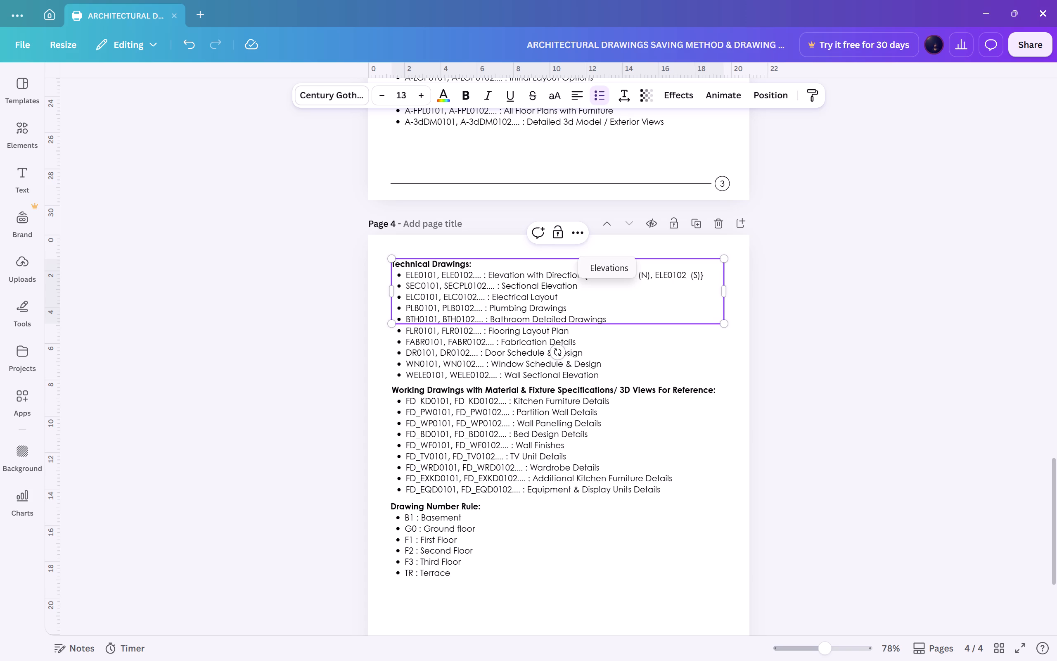
Replace the PLB bullet's Plumbing Drawings description in page 4's Technical Drawings list with Furniture Dimension Layout.
left_click_drag(558, 297, 512, 300)
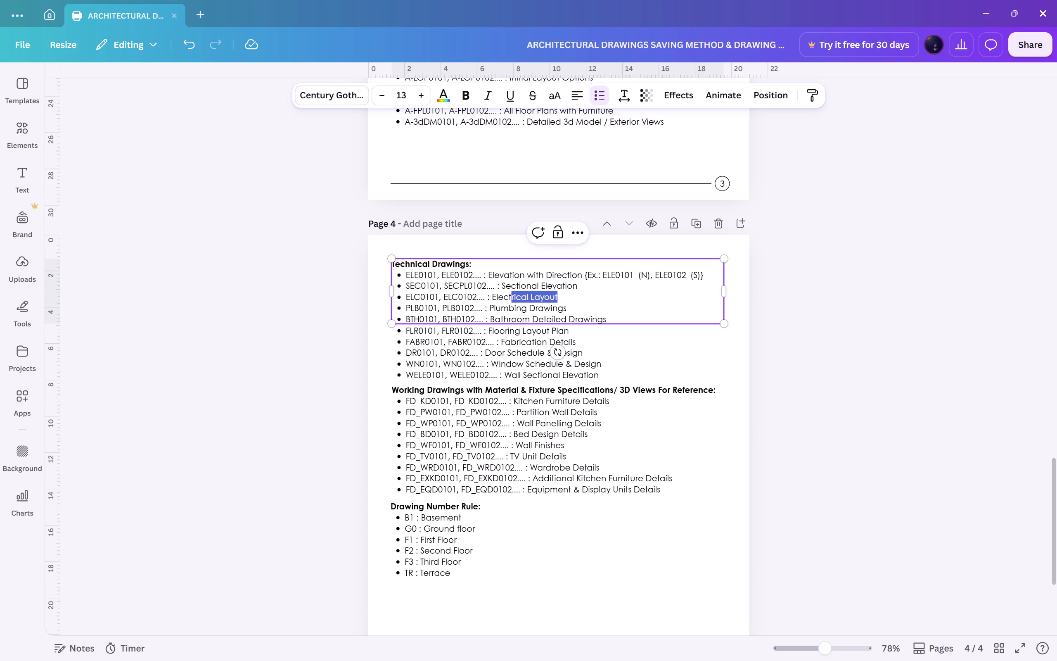
left_click_drag(512, 300, 551, 312)
left_click(576, 310)
left_click_drag(577, 309, 502, 310)
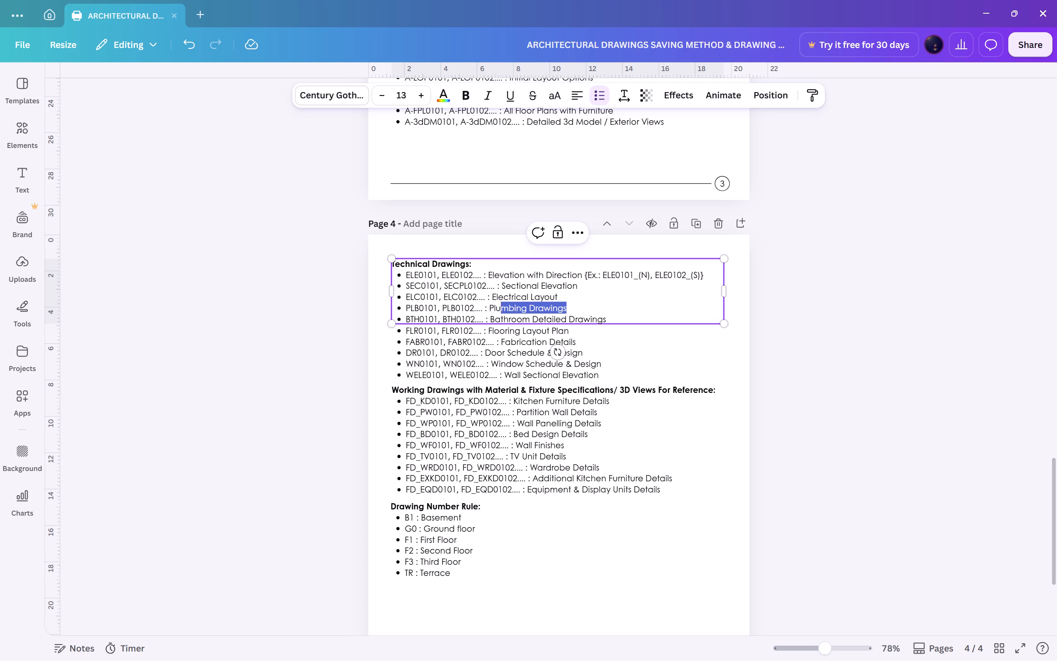
left_click_drag(502, 310, 489, 309)
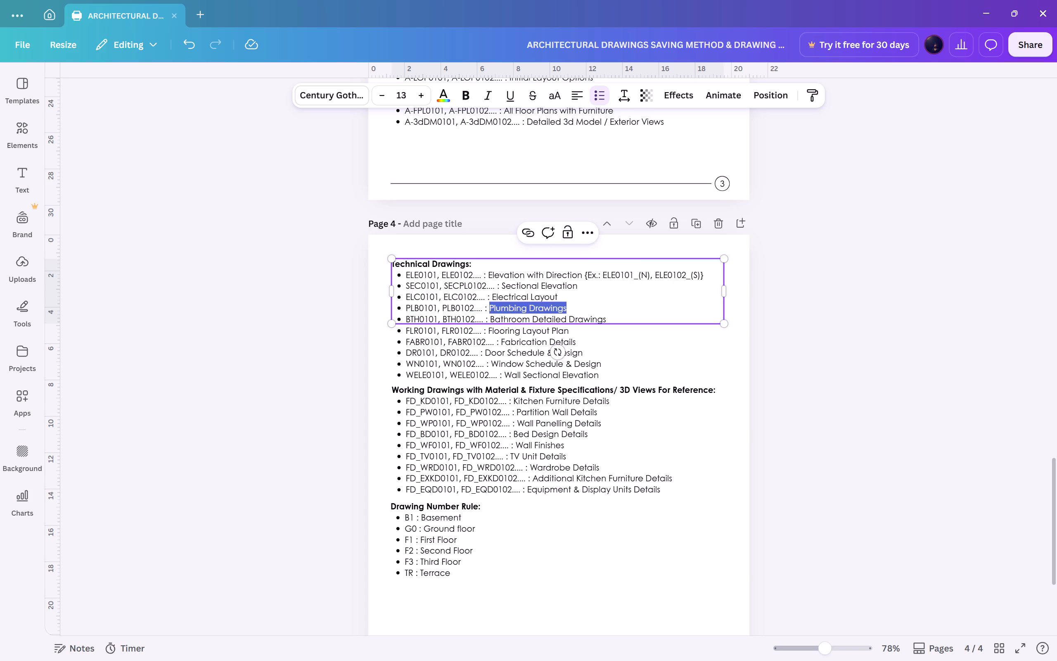
key("BackSpace")
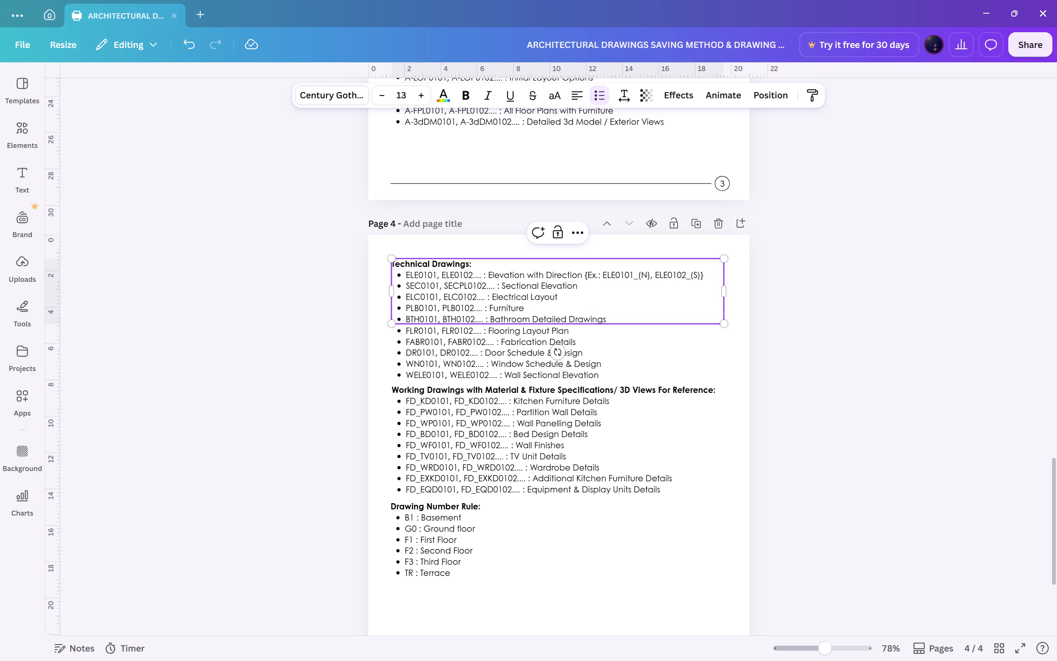
key("space")
type("imension")
key("space")
type("ayout")
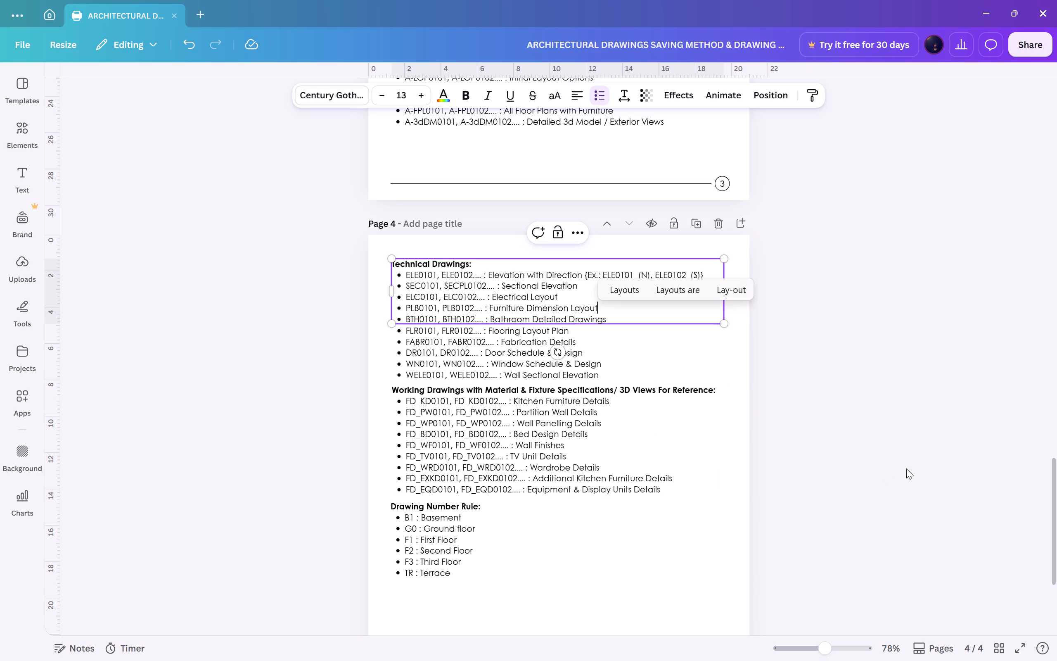
left_click(876, 474)
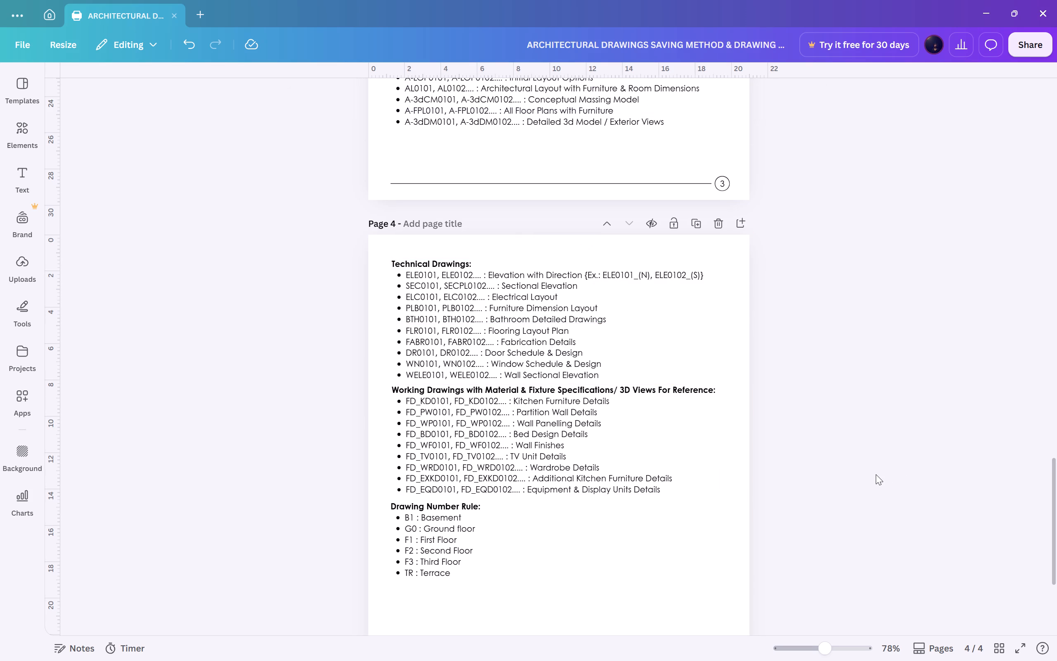
Review the interior code lists on pages 1 and 2 against the architectural lists on pages 3 and 4.
scroll(876, 474, "up", 3)
scroll(876, 474, "down", 3)
scroll(875, 470, "up", 4)
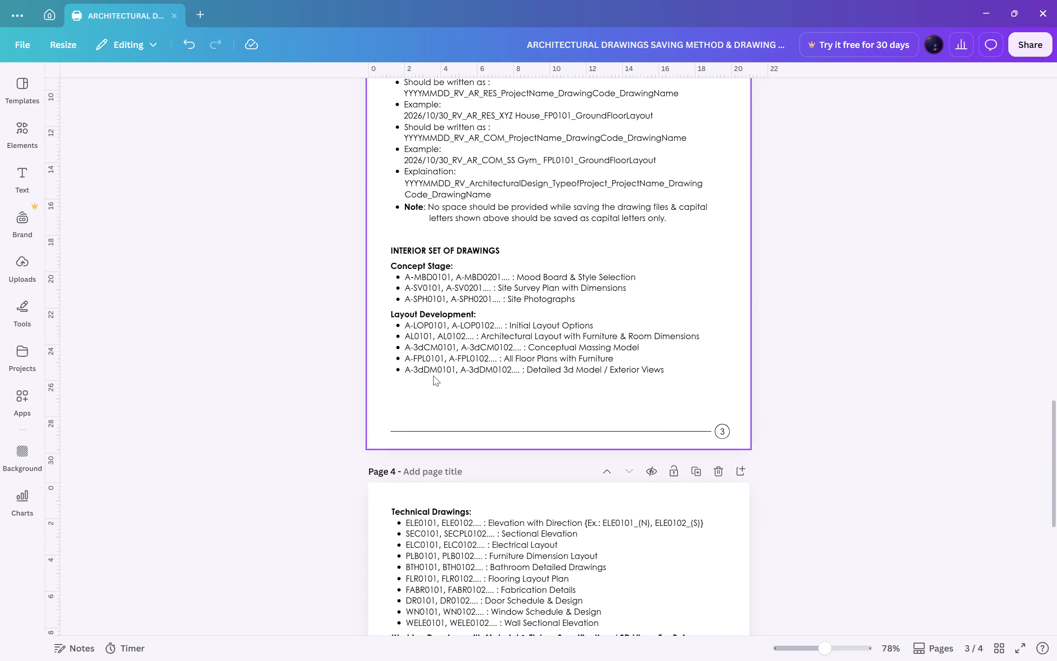
scroll(443, 306, "up", 5)
scroll(472, 341, "up", 2)
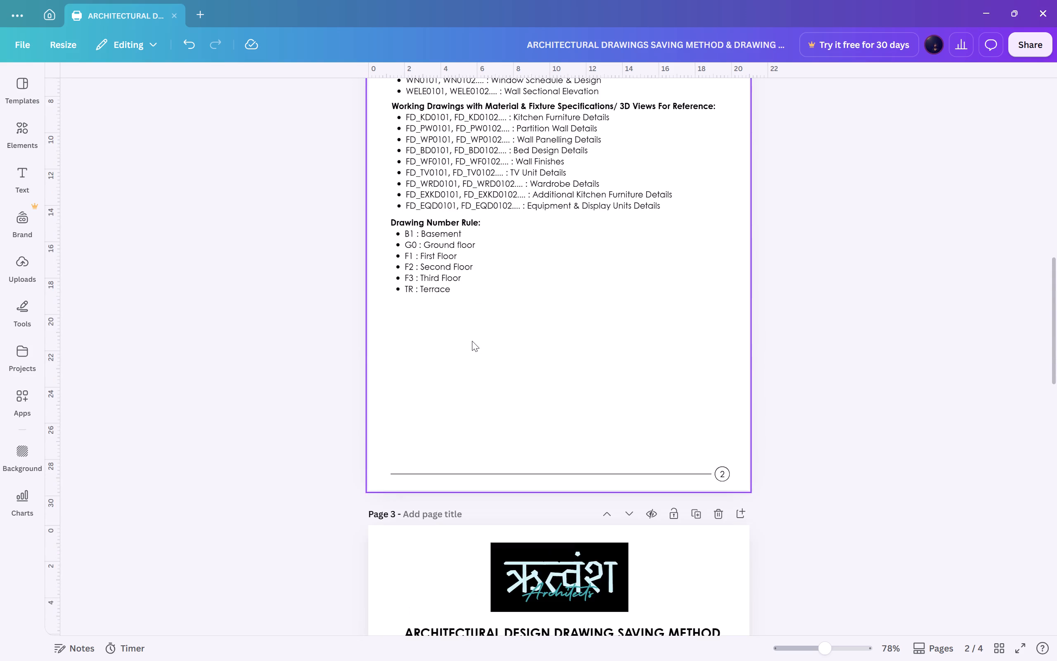
scroll(472, 341, "up", 3)
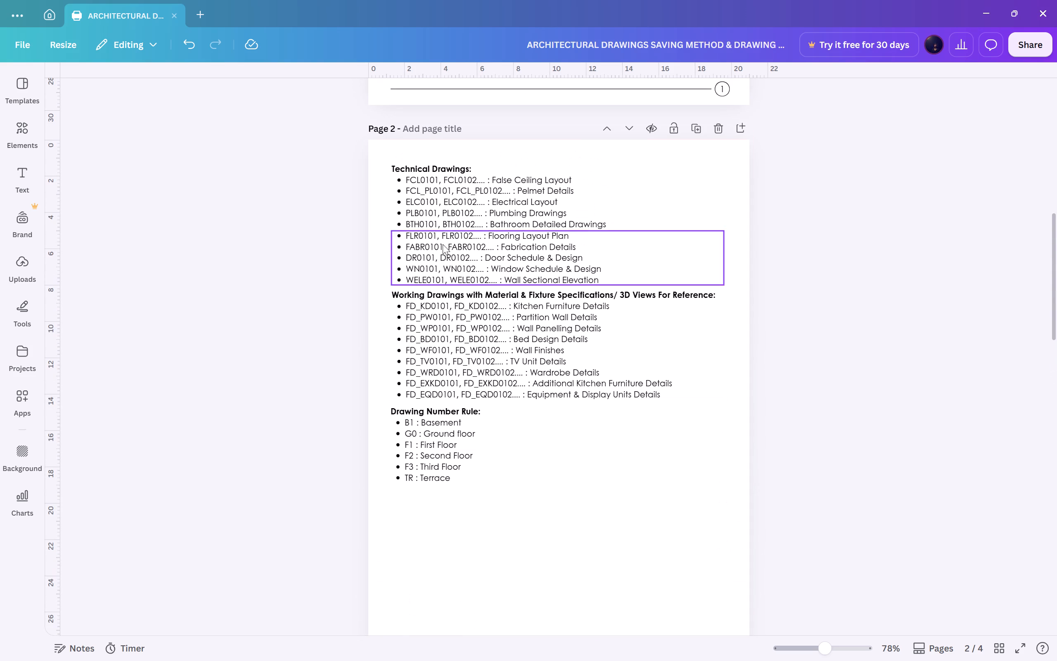
scroll(434, 490, "up", 6)
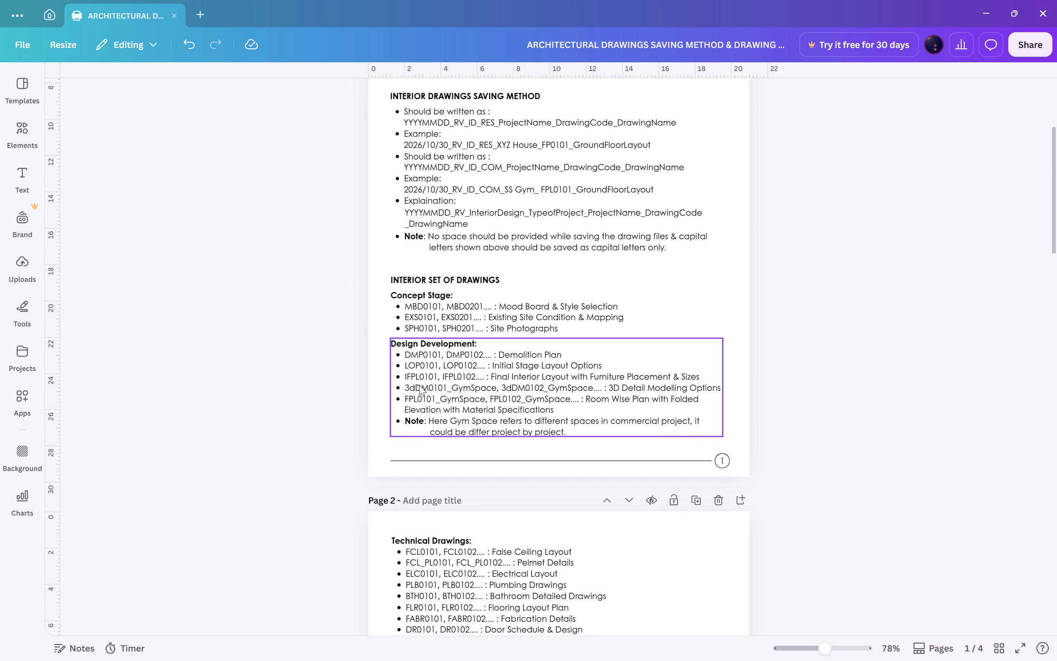
scroll(419, 385, "down", 3)
scroll(353, 443, "down", 17)
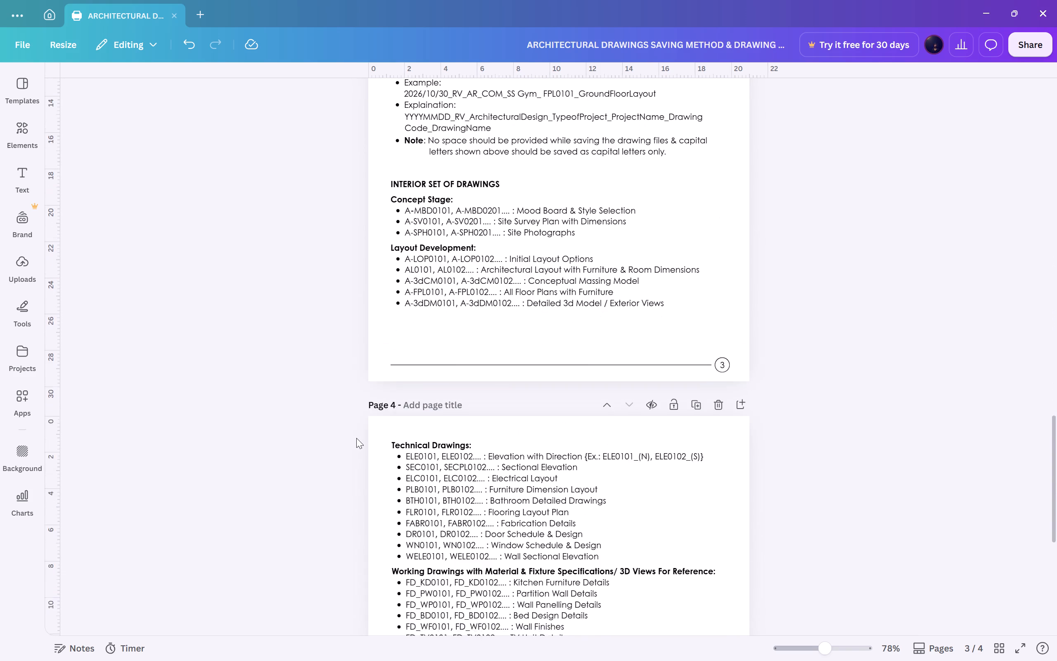
scroll(356, 438, "down", 1)
scroll(356, 438, "up", 2)
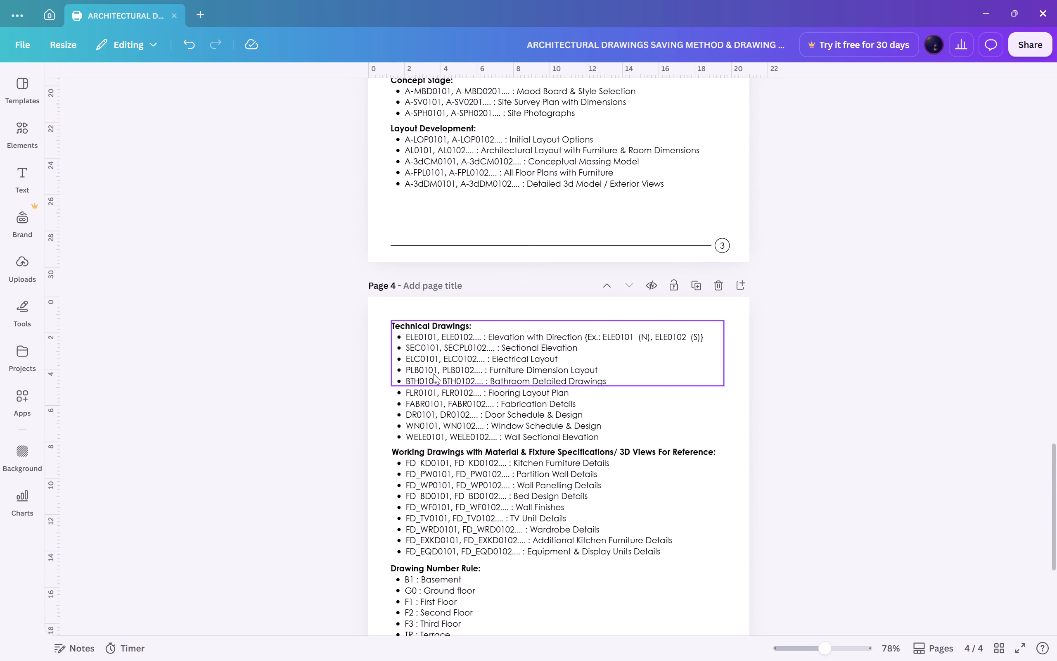
Change the first code of page 4's Furniture Dimension Layout bullet to FDL0101.
double_click(418, 372)
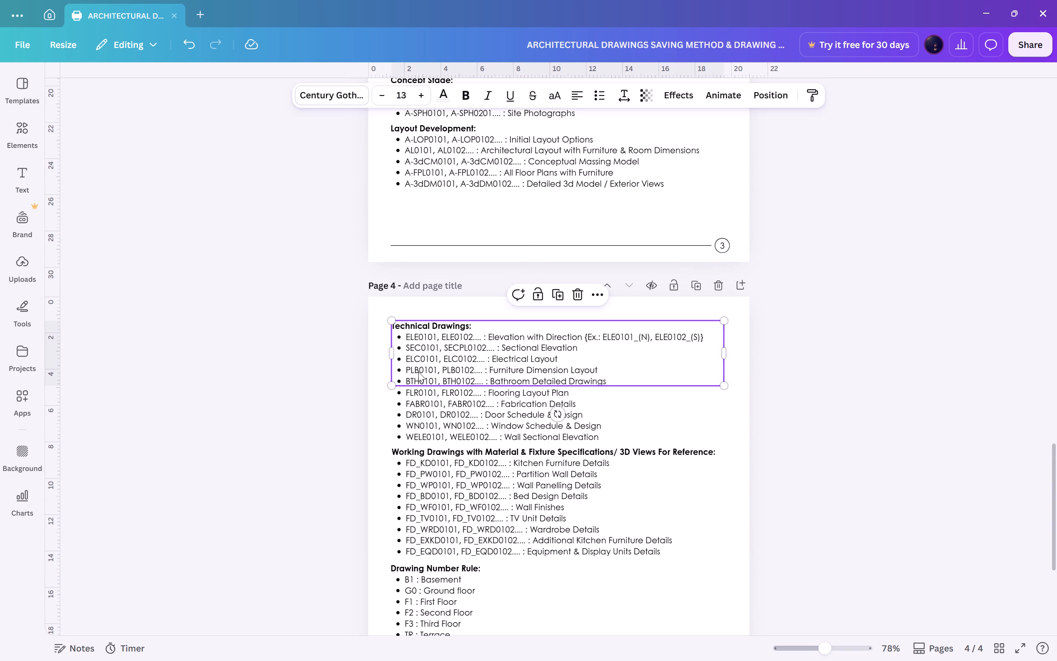
key("BackSpace")
key("BackSpace")
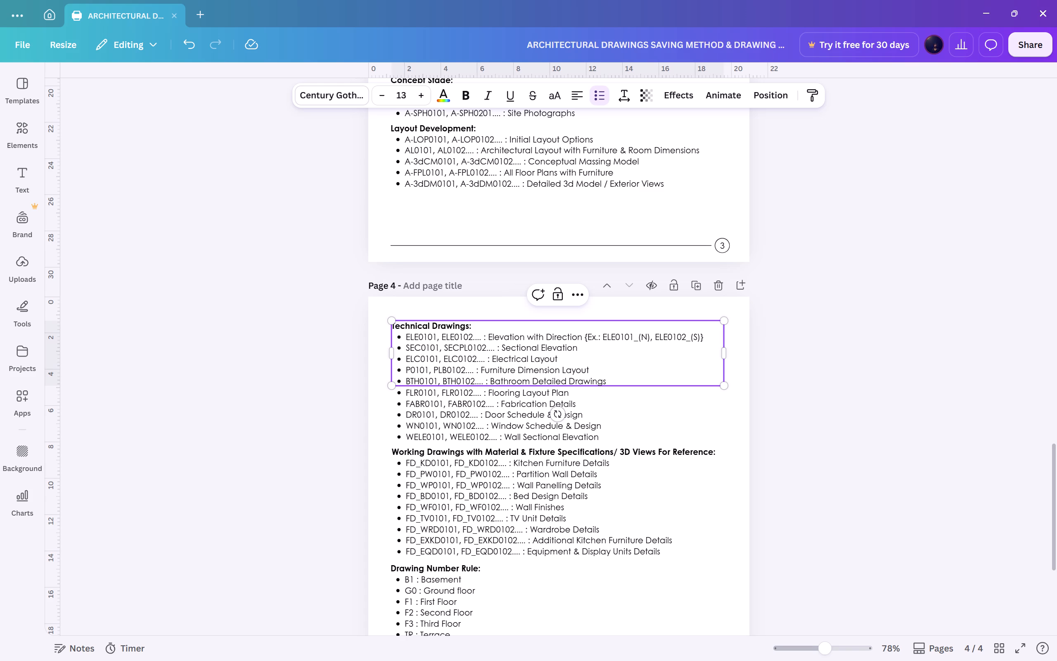
key("BackSpace")
type("FDL")
Change the second code of the Furniture Dimension Layout bullet to FDL0102.
key("Right")
key("Right")
key("Right")
key("Right")
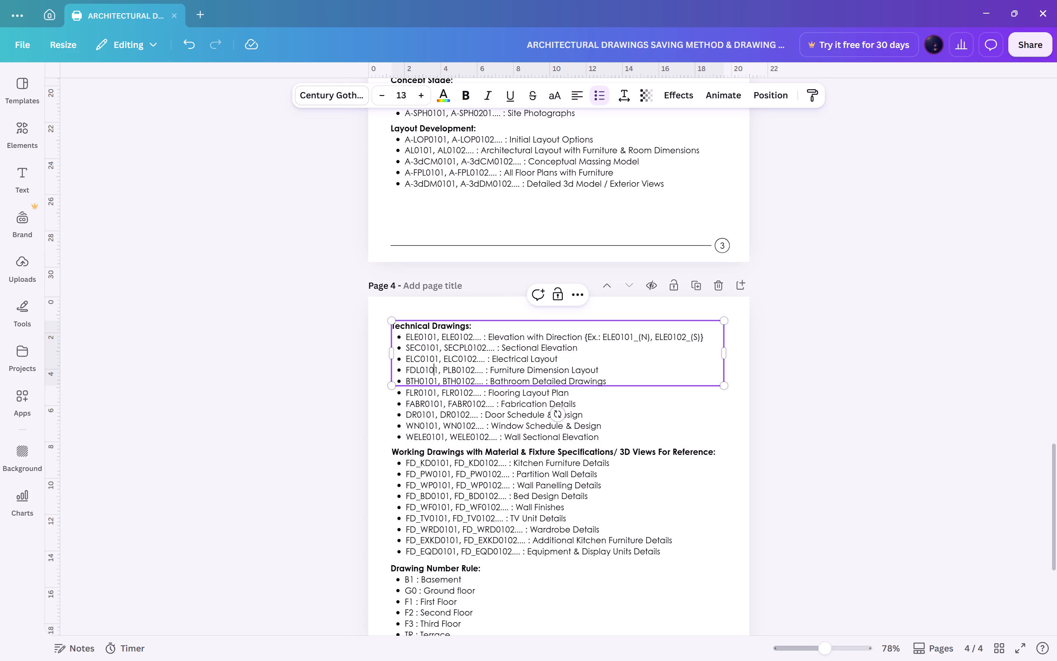
key("Right")
key("Right")
key("Right")
key("Right")
key("Right")
key("BackSpace")
key("BackSpace")
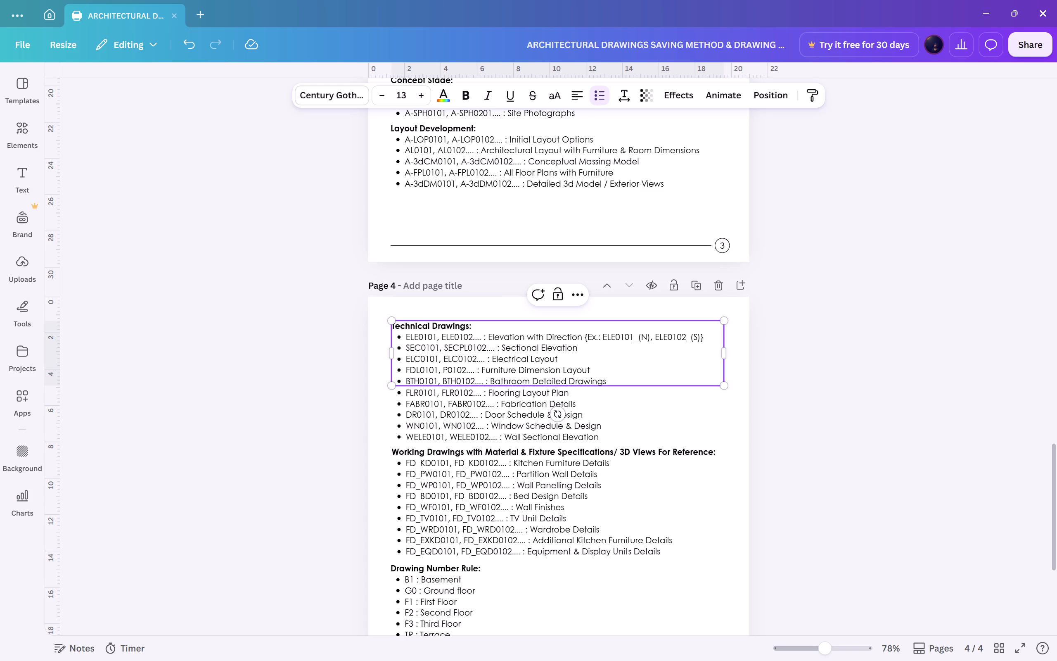
key("BackSpace")
type("FDL")
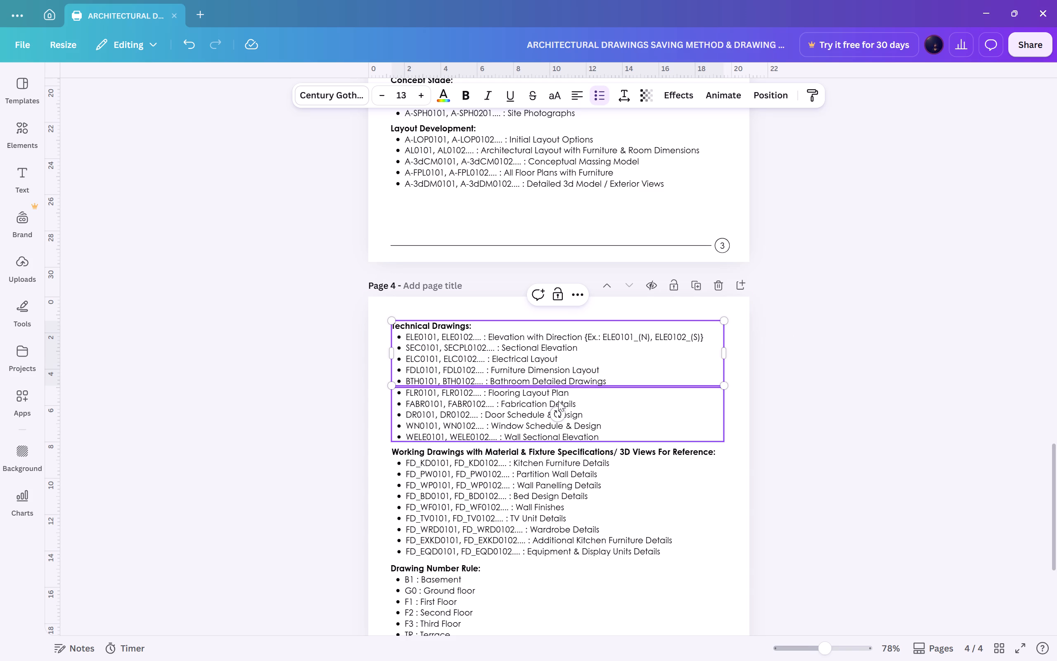
Change the two codes of page 4's Bathroom Detailed Drawings bullet to MSN0101 and MSN0102.
left_click(419, 382)
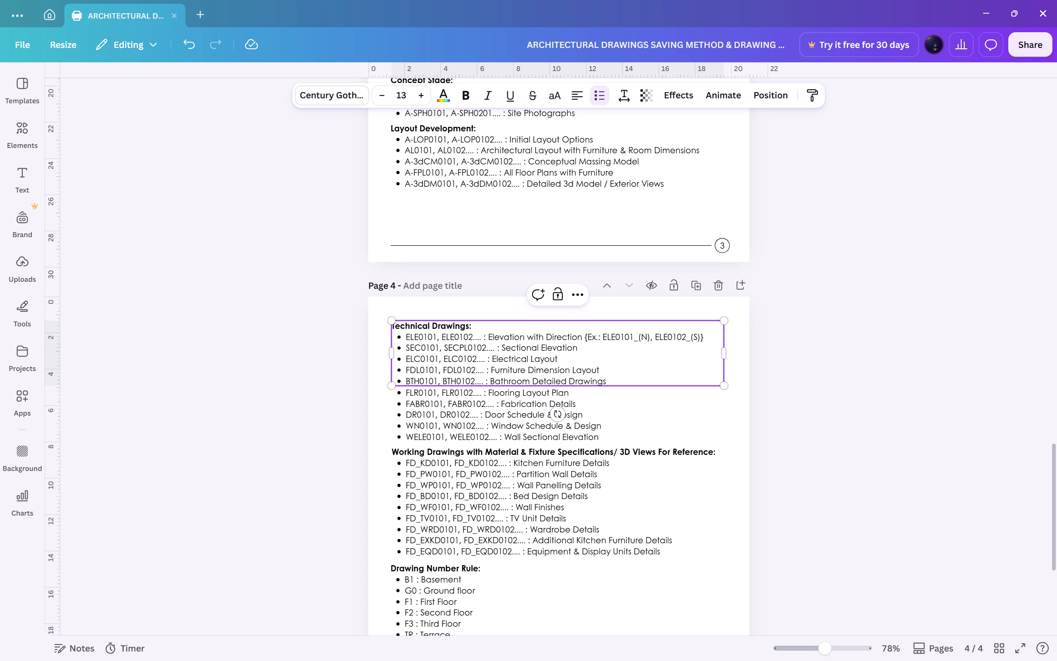
key("BackSpace")
key("BackSpace")
key("BackSpace")
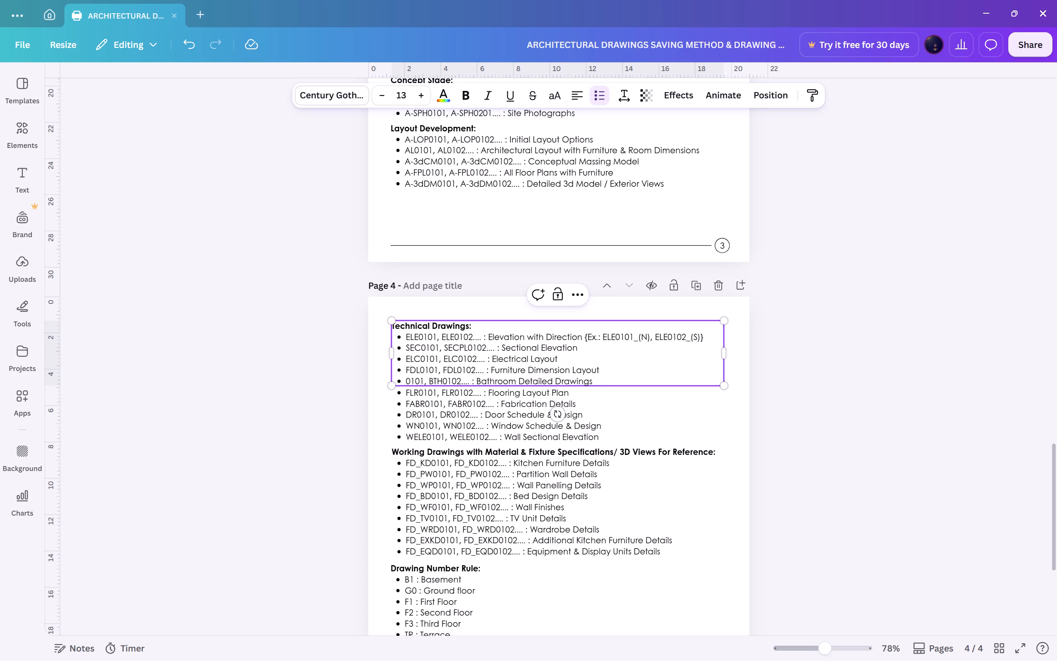
type("MSN")
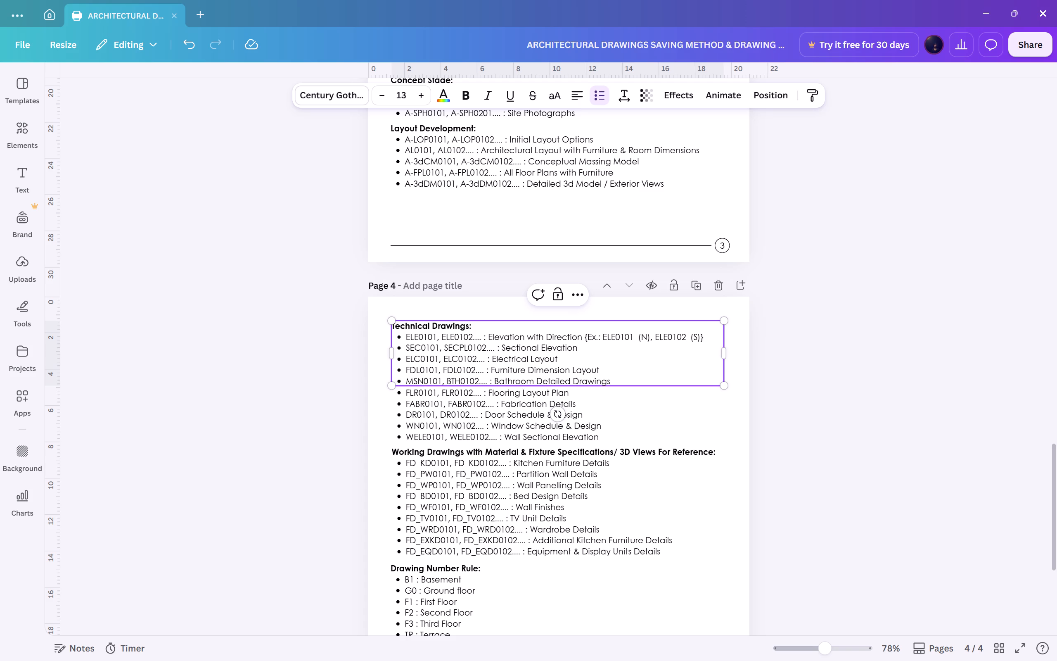
left_click(461, 380)
key("BackSpace")
key("BackSpace")
key("BackSpace")
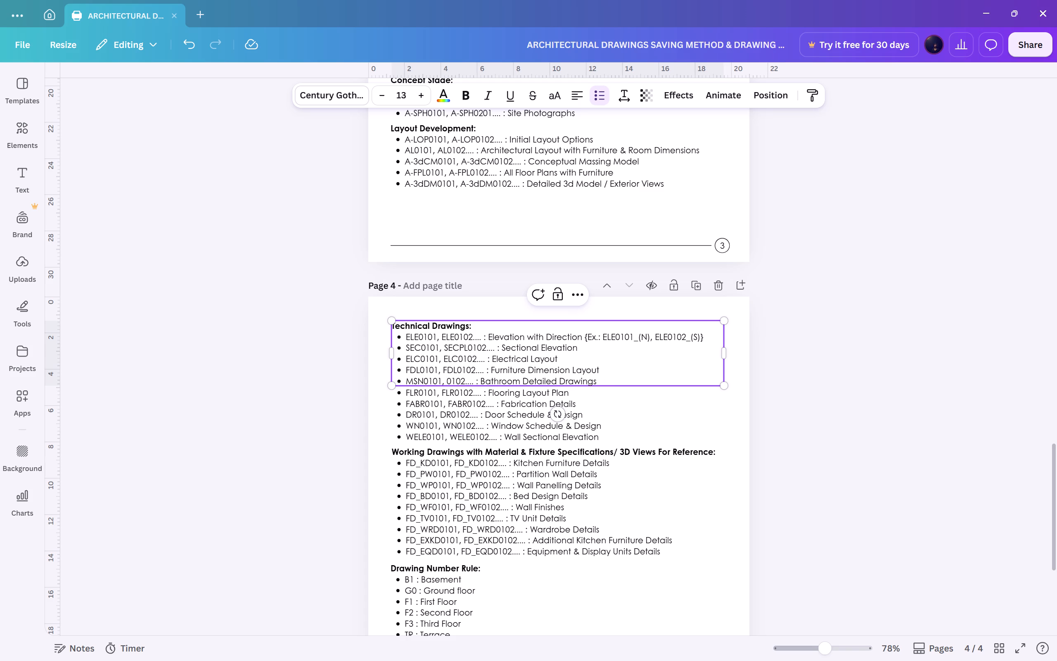
key("m")
type("SN")
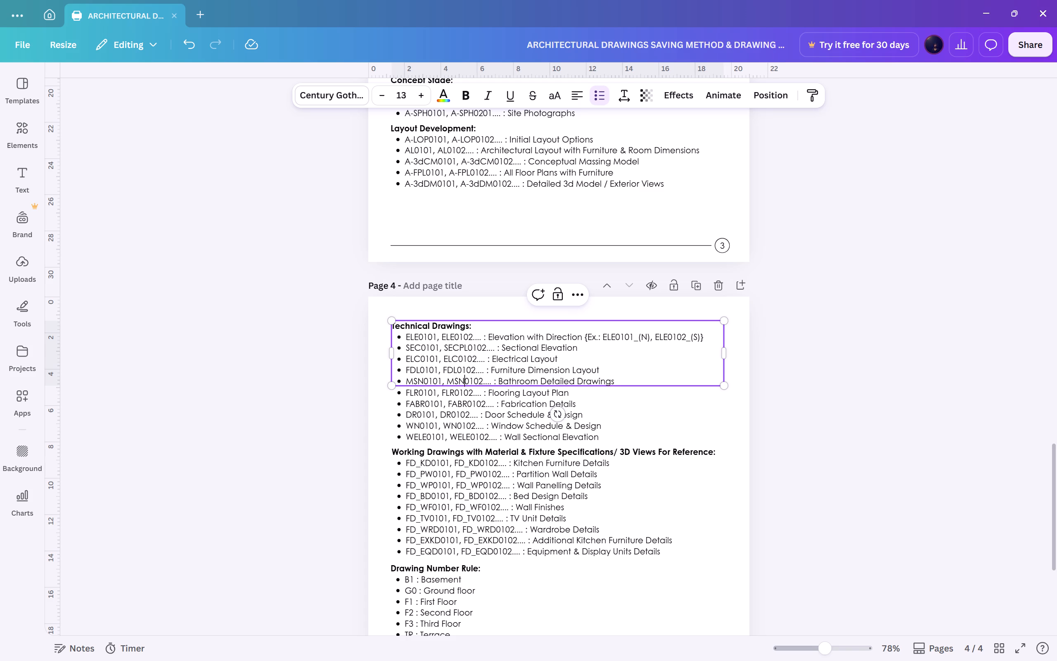
left_click(300, 469)
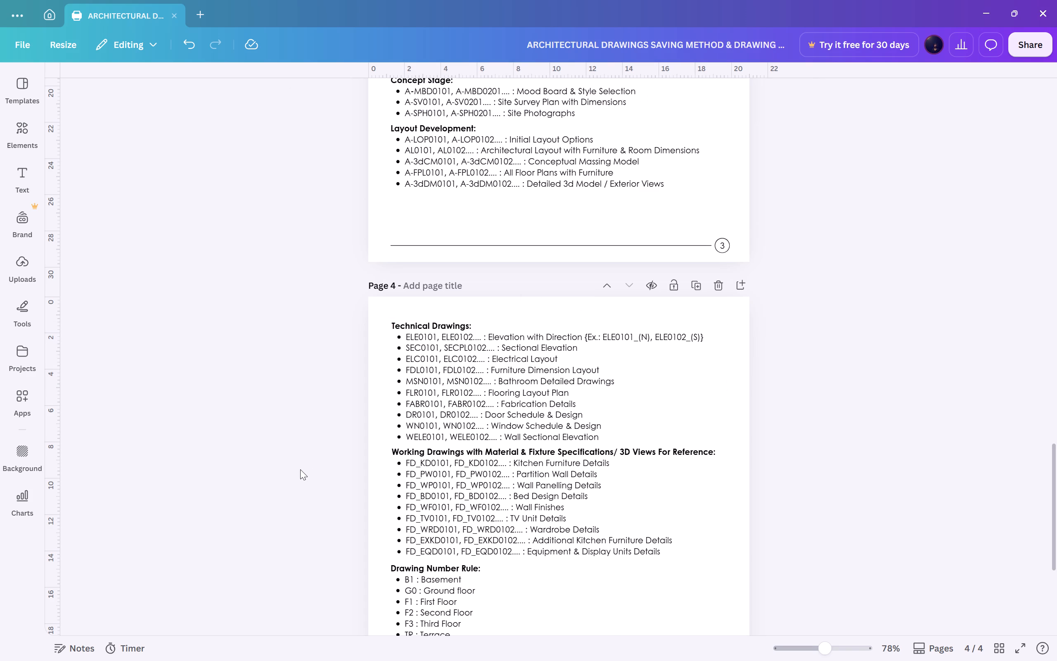
Review the architectural and interior Technical Drawings and working drawing code lists in the reference PDF in Chrome against pages 3 and 4.
scroll(301, 468, "up", 3)
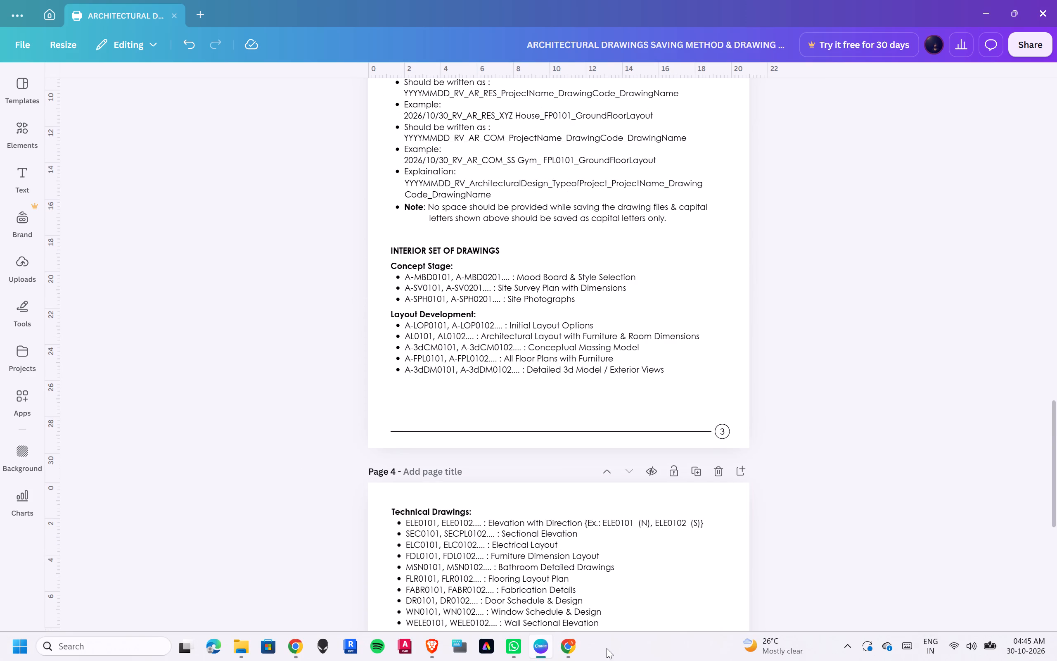
left_click(572, 652)
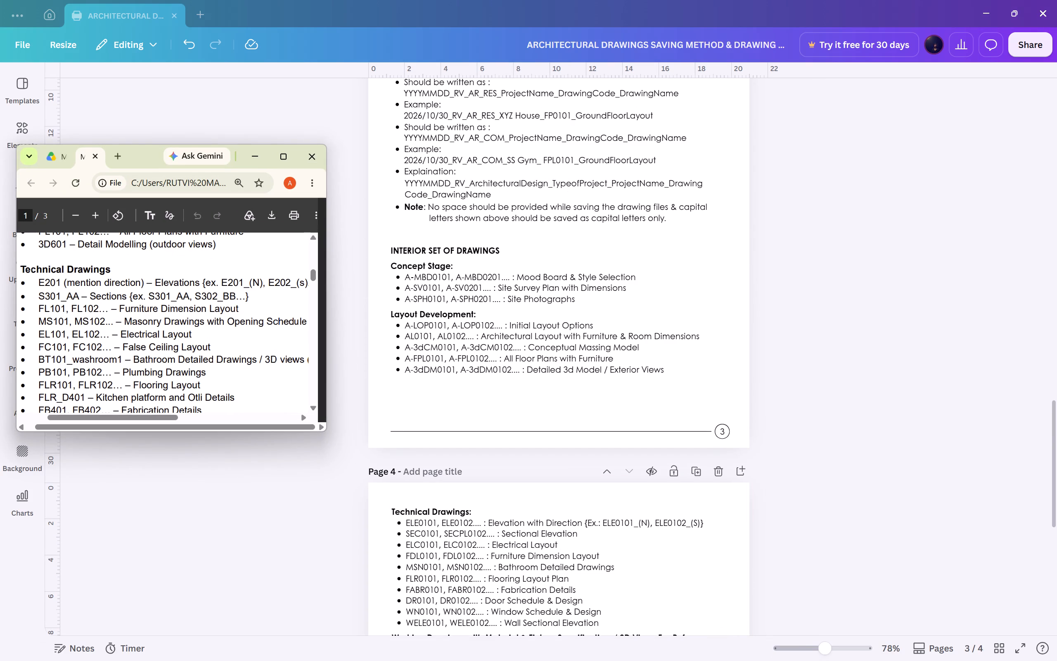
scroll(109, 327, "down", 12)
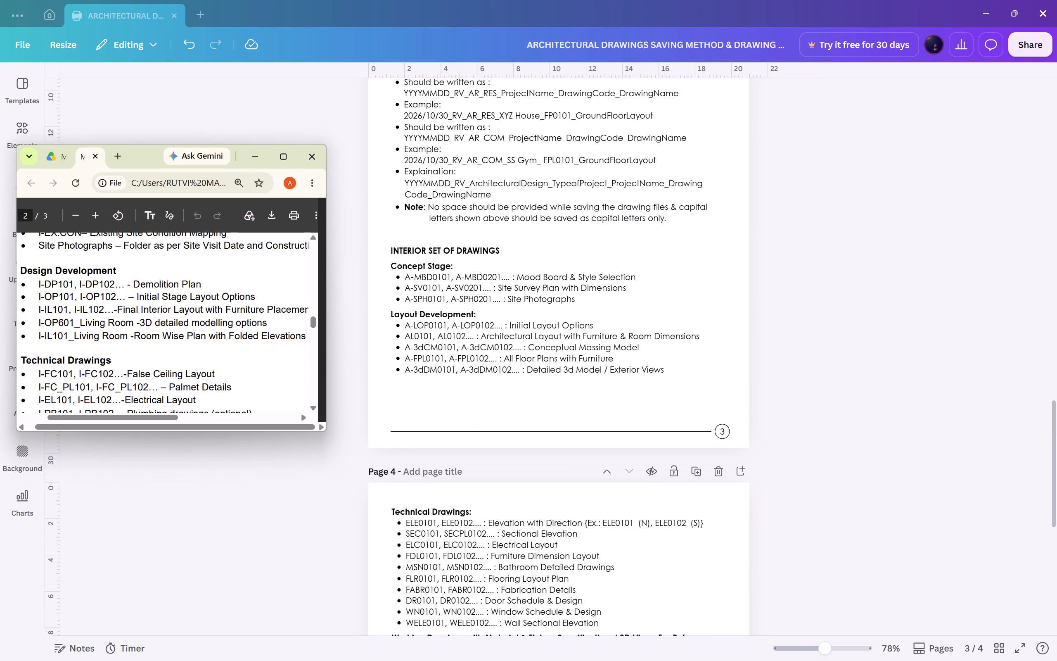
scroll(107, 320, "down", 1)
scroll(107, 320, "up", 1)
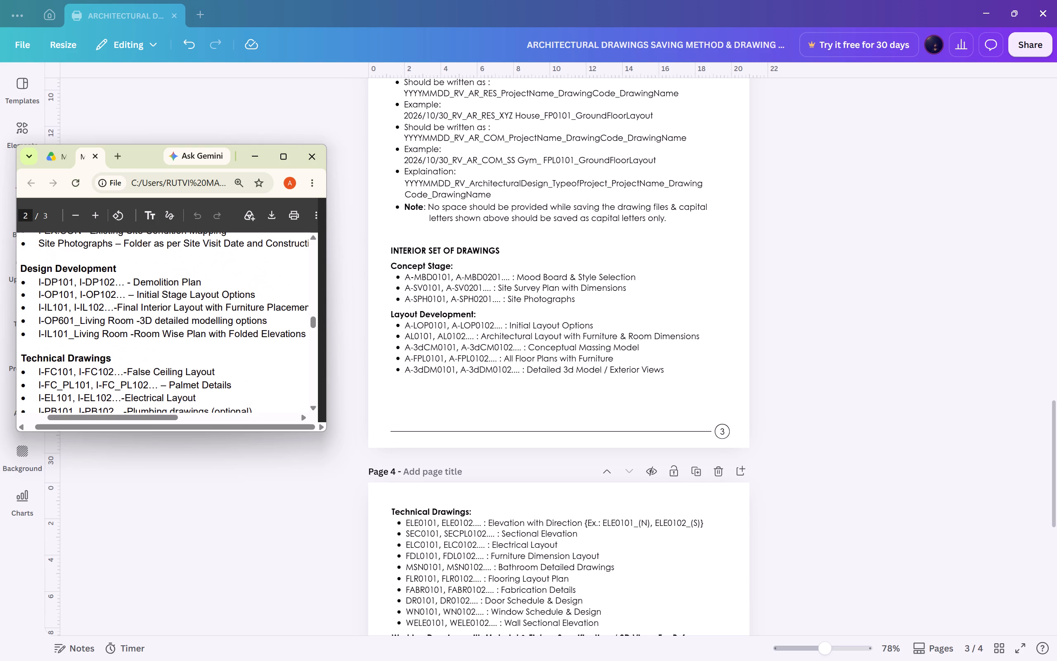
scroll(227, 349, "down", 1)
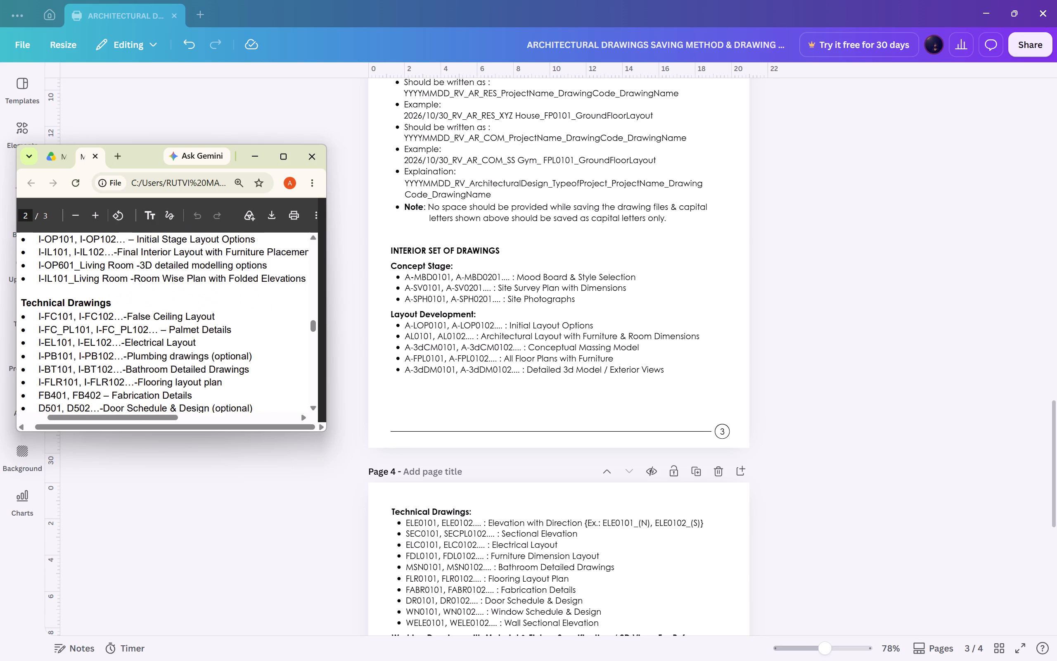
scroll(171, 361, "down", 3)
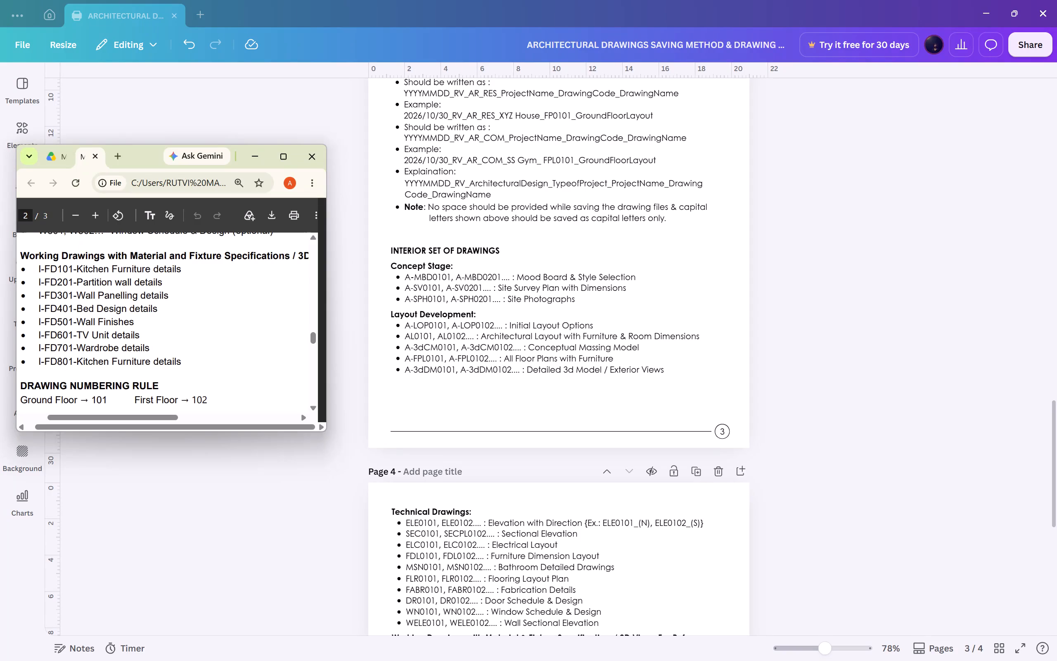
scroll(152, 363, "down", 3)
scroll(151, 361, "up", 2)
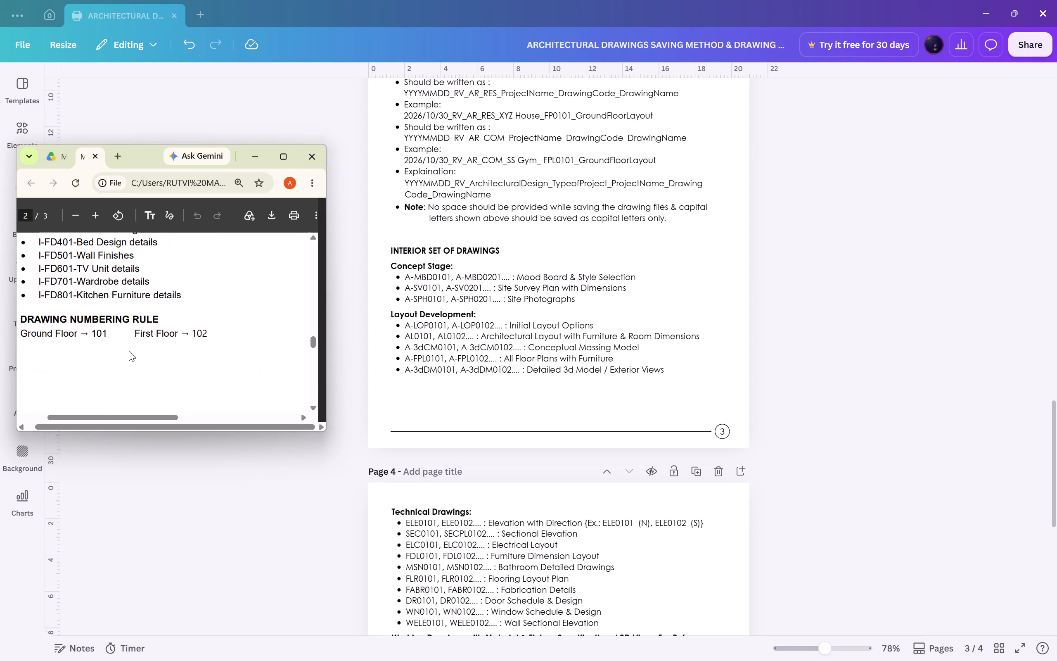
scroll(128, 351, "up", 2)
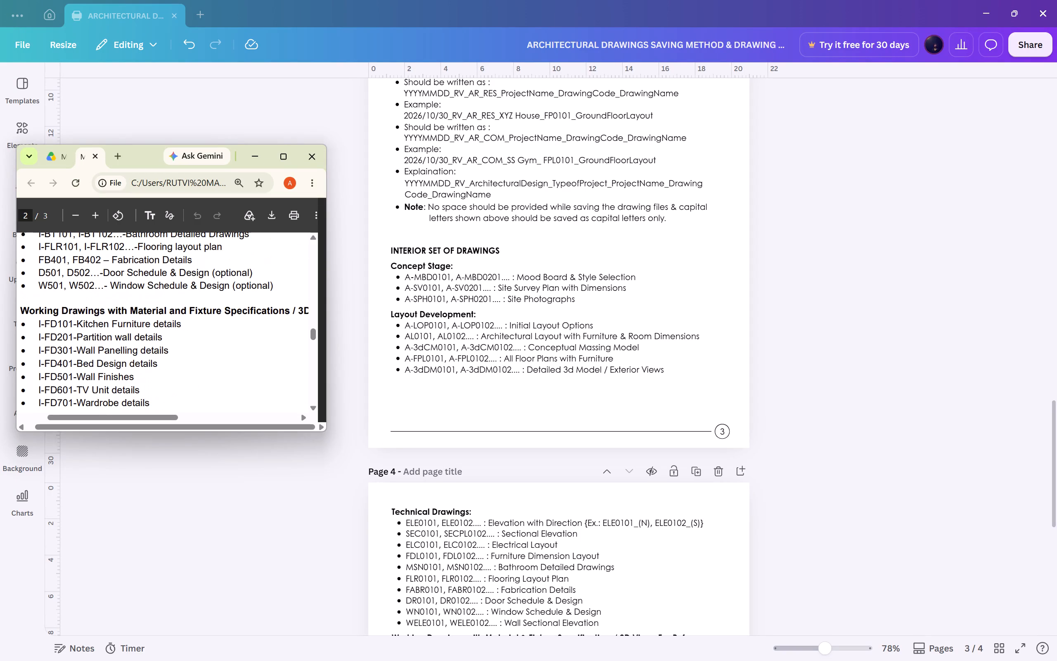
scroll(105, 383, "up", 2)
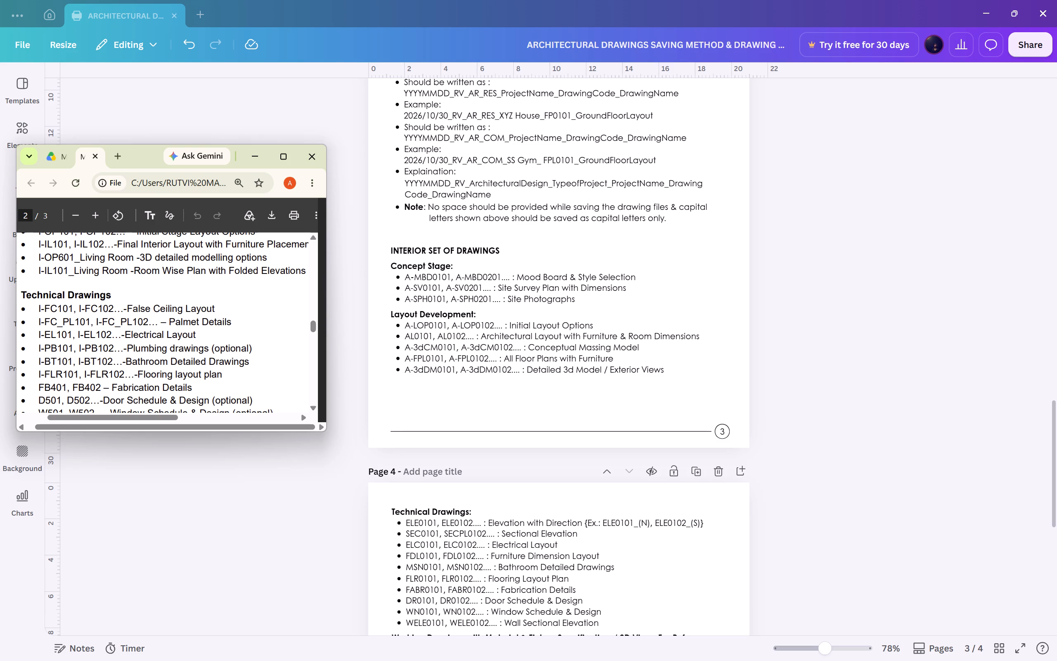
scroll(123, 364, "down", 1)
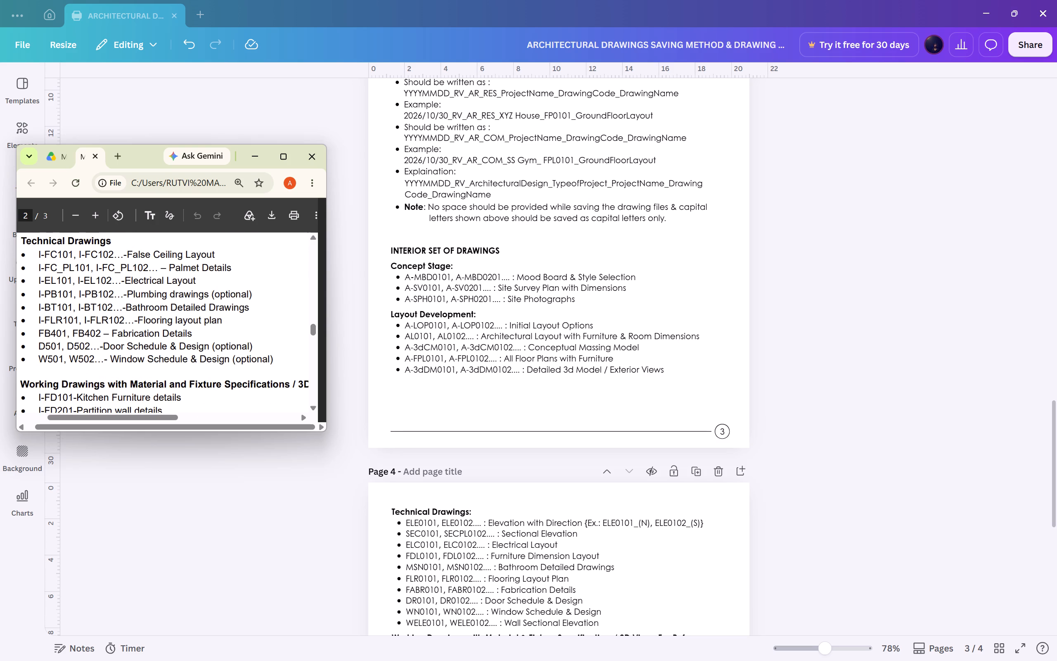
scroll(143, 326, "up", 2)
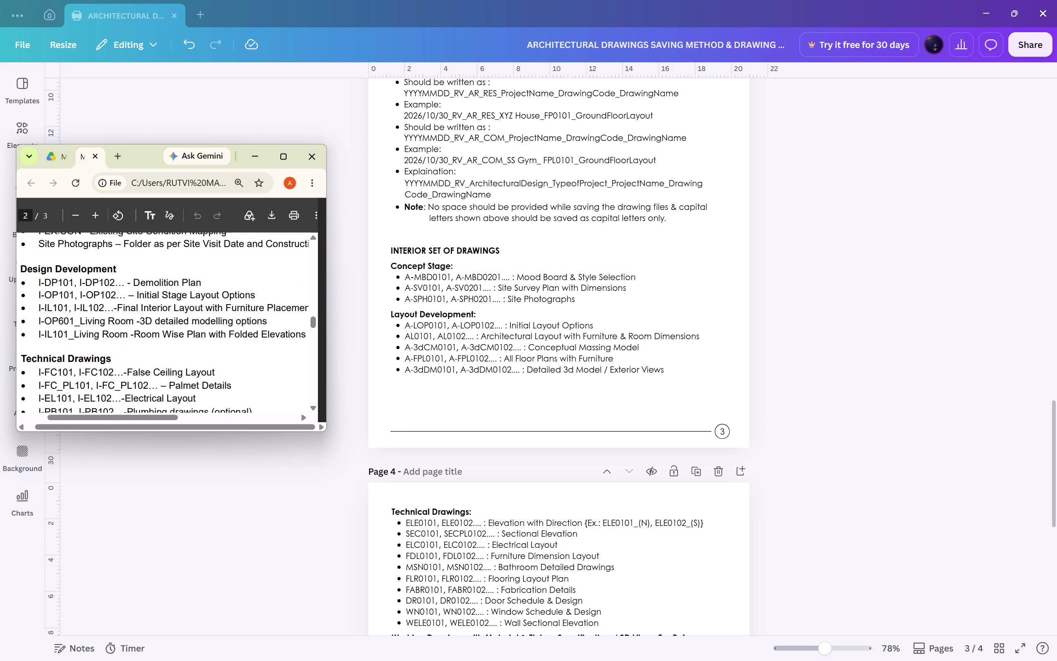
scroll(162, 316, "up", 2)
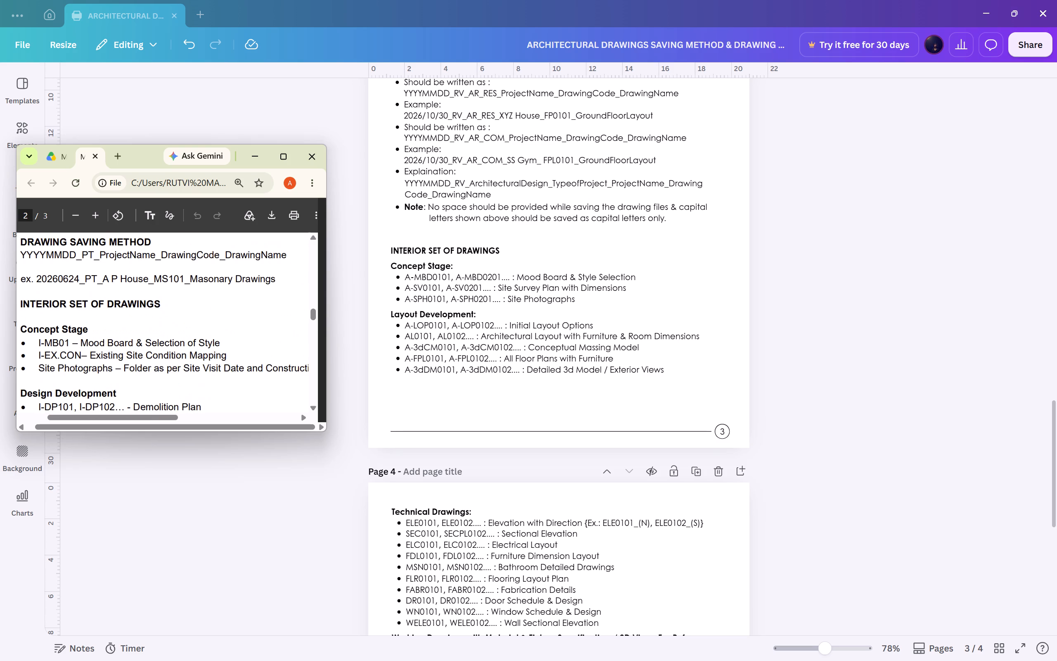
scroll(114, 348, "up", 1)
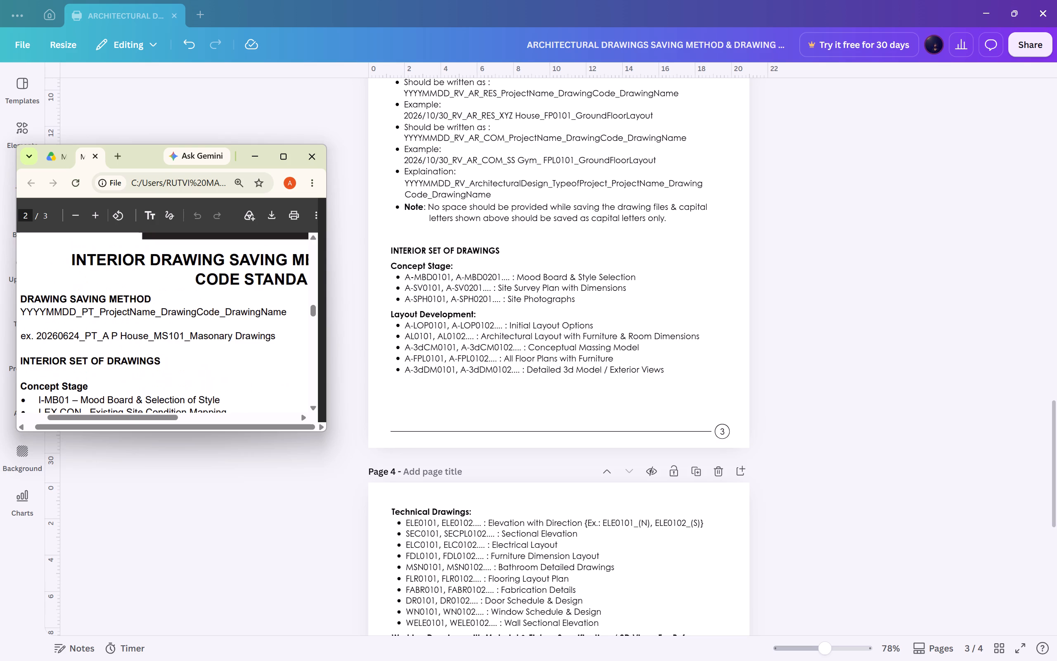
scroll(153, 357, "up", 8)
scroll(154, 355, "down", 2)
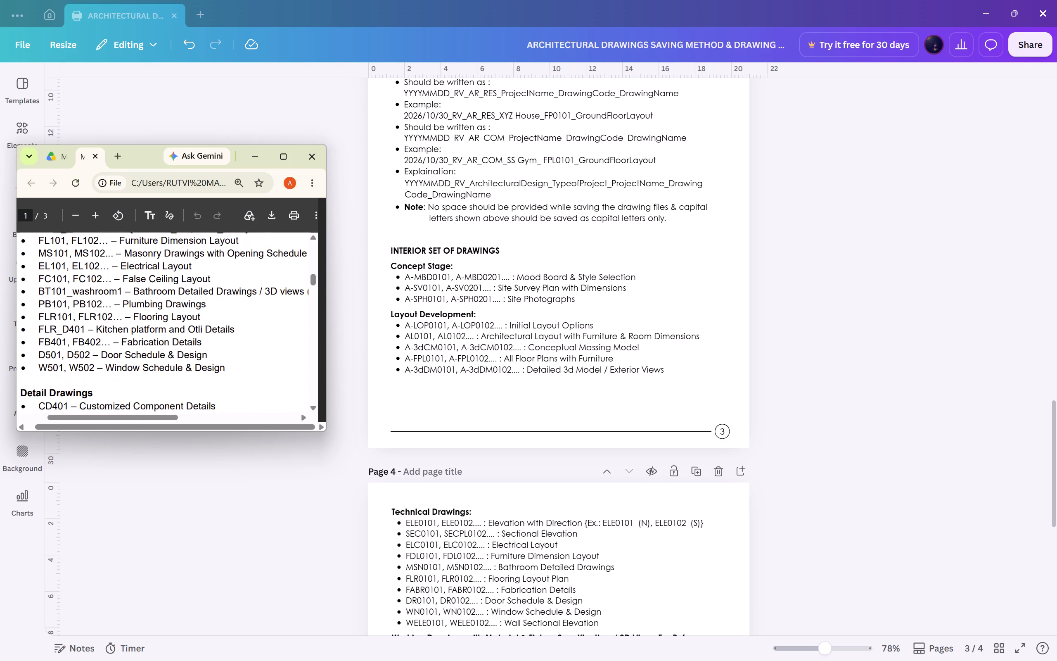
scroll(154, 355, "down", 8)
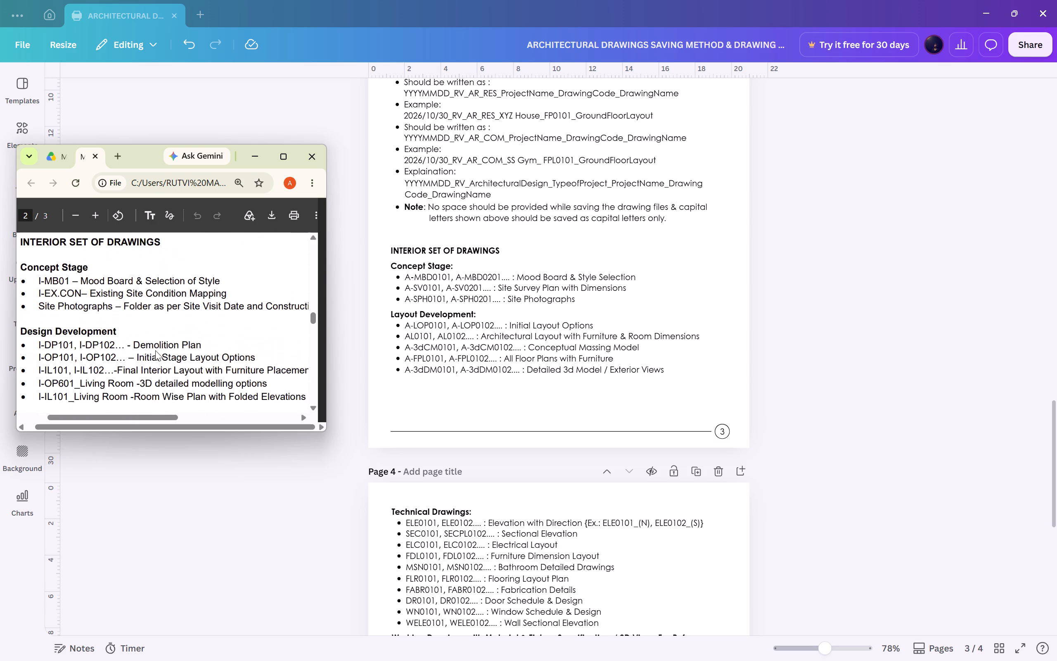
scroll(155, 350, "down", 2)
scroll(155, 350, "up", 1)
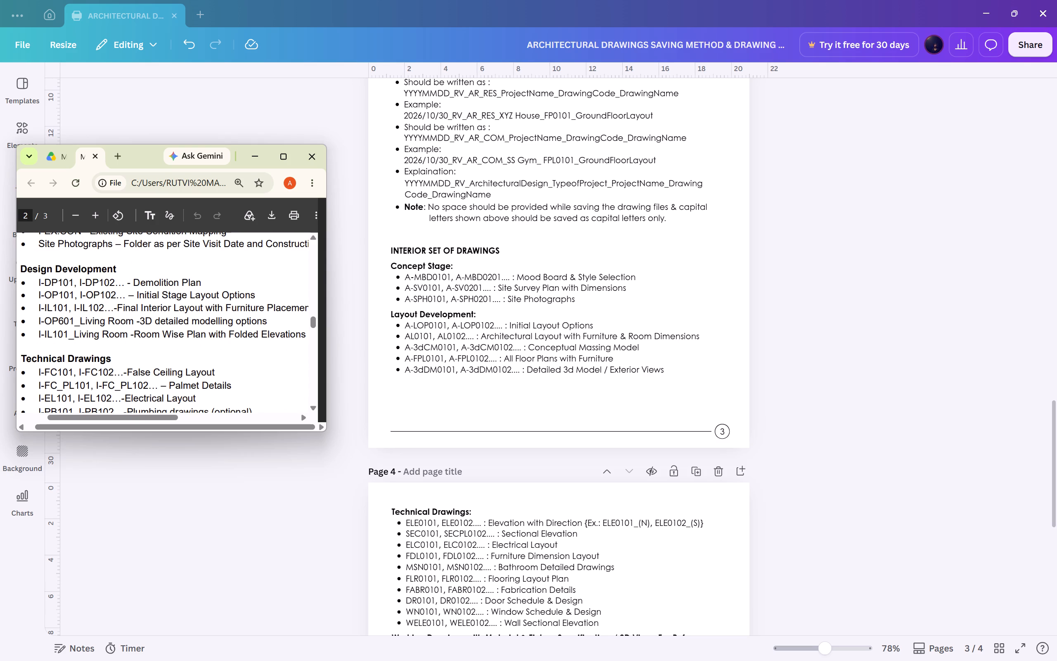
scroll(189, 340, "down", 1)
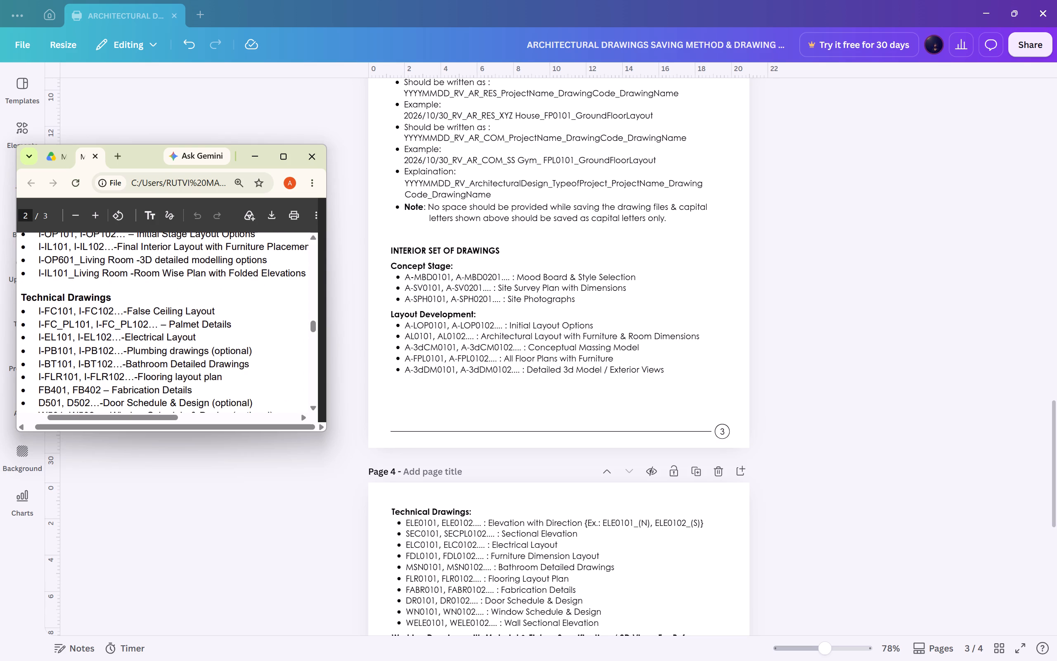
scroll(186, 337, "down", 1)
scroll(186, 337, "up", 5)
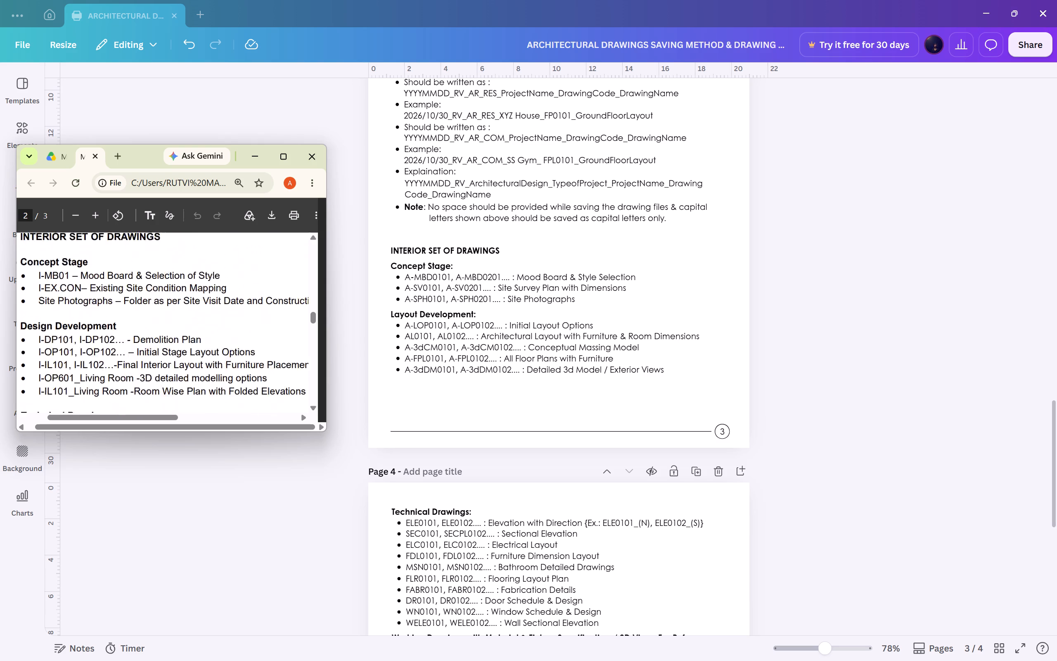
scroll(188, 330, "up", 12)
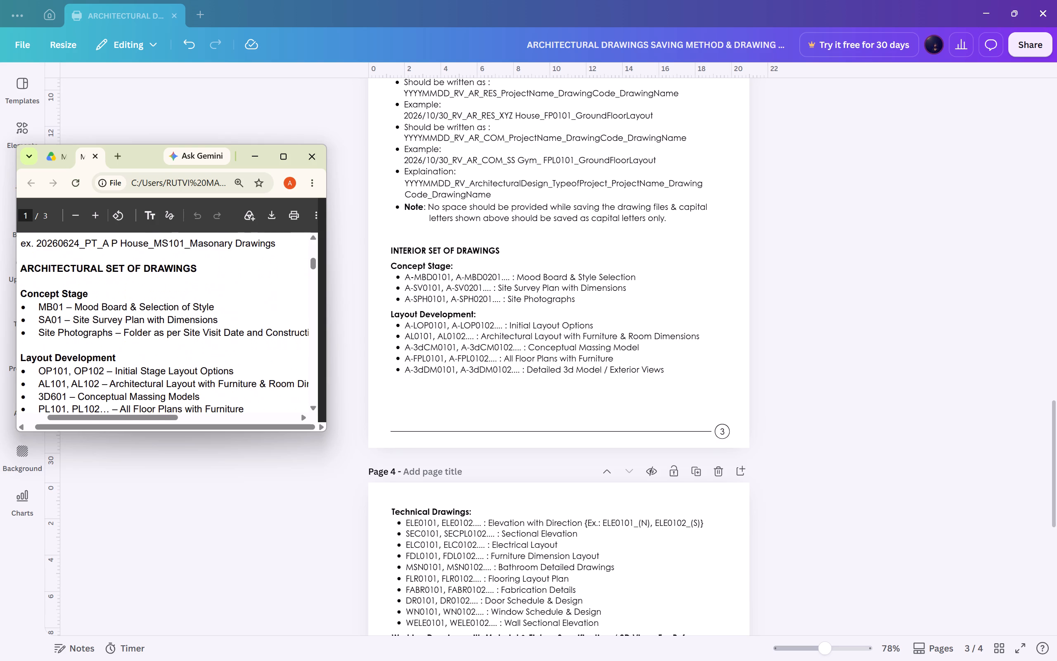
scroll(185, 330, "down", 4)
scroll(185, 330, "up", 1)
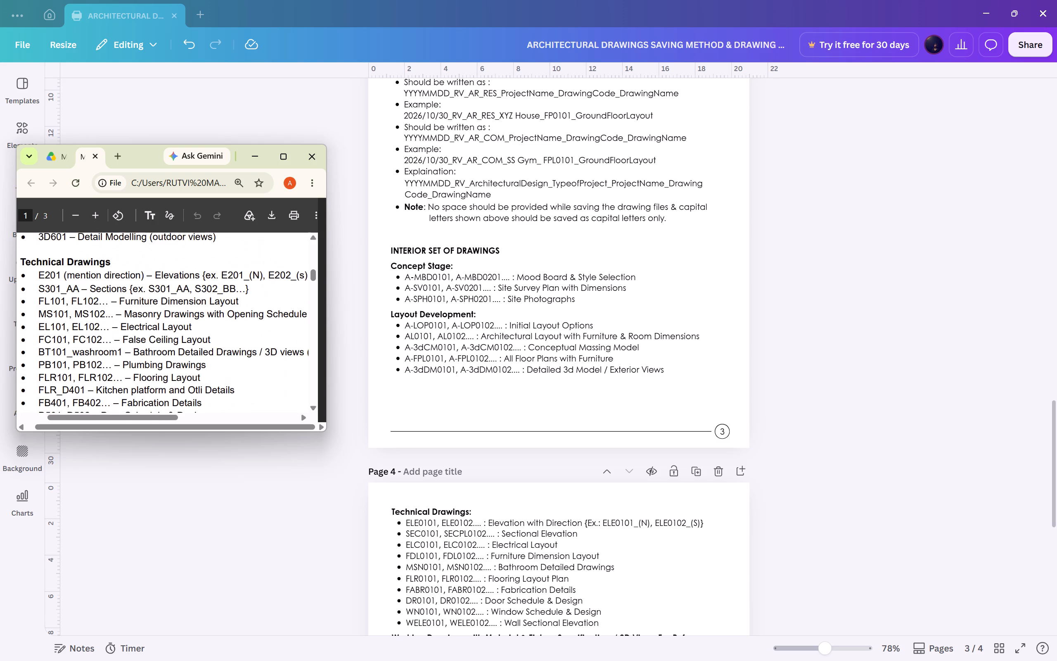
left_click(245, 163)
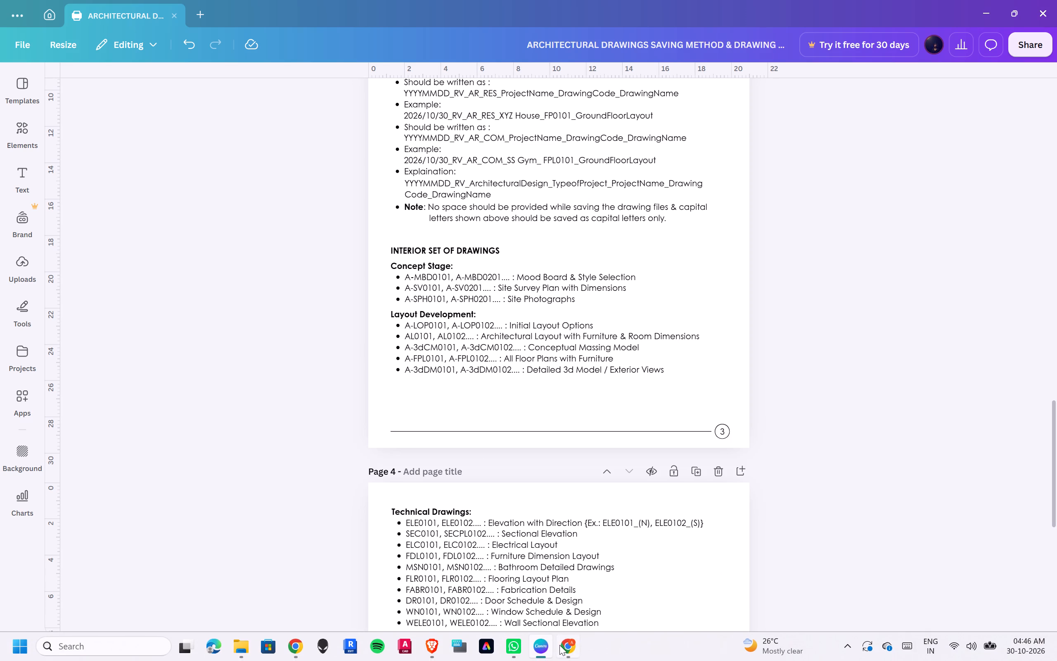
left_click(562, 644)
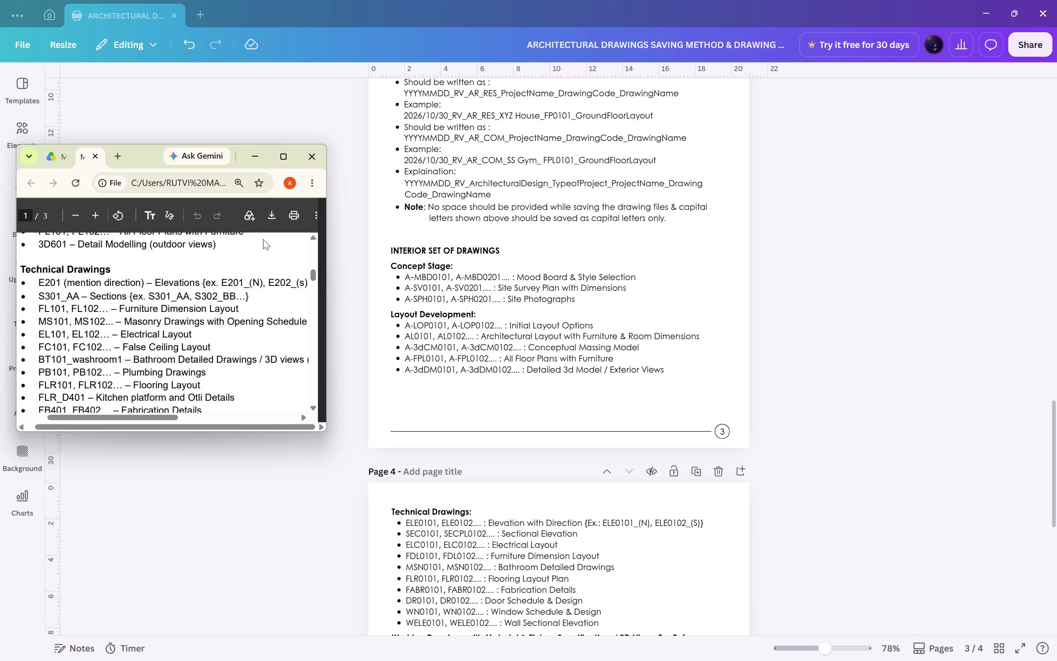
left_click(258, 156)
Replace the description of page 4's MSN0101, MSN0102 bullet with "Masonary Drawing with Opening Schedule".
scroll(423, 568, "down", 2)
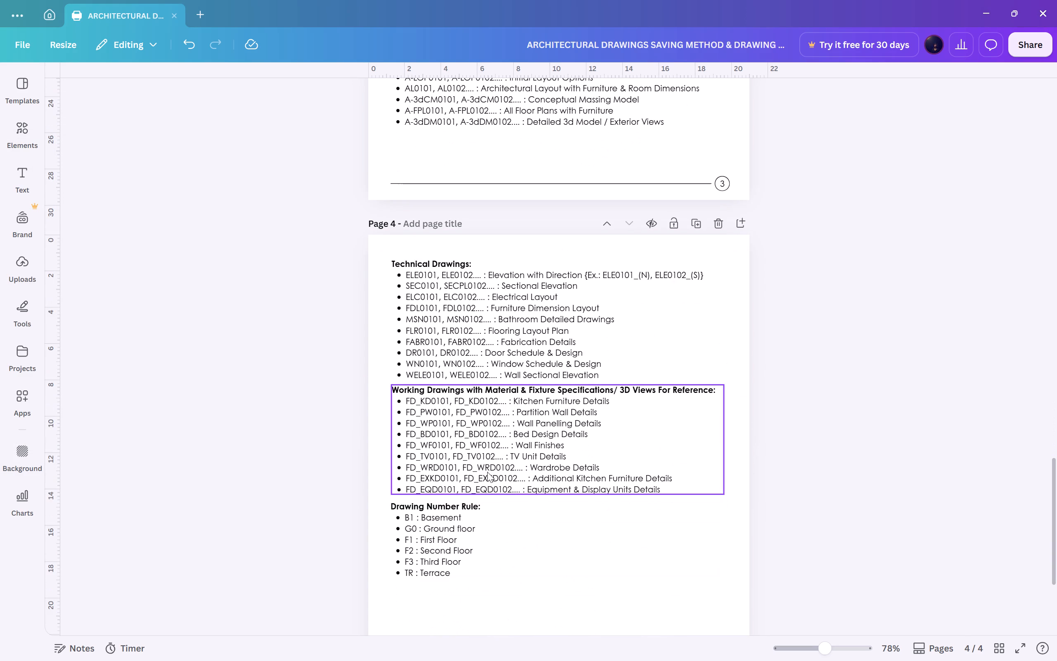
double_click(526, 307)
left_click(604, 315)
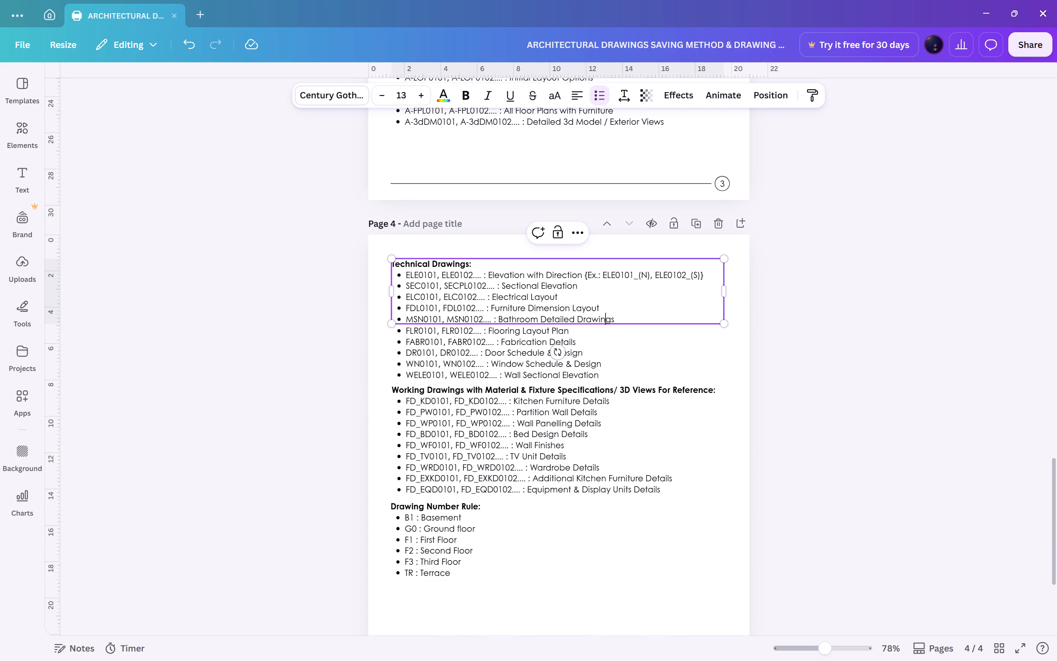
left_click_drag(617, 321, 498, 320)
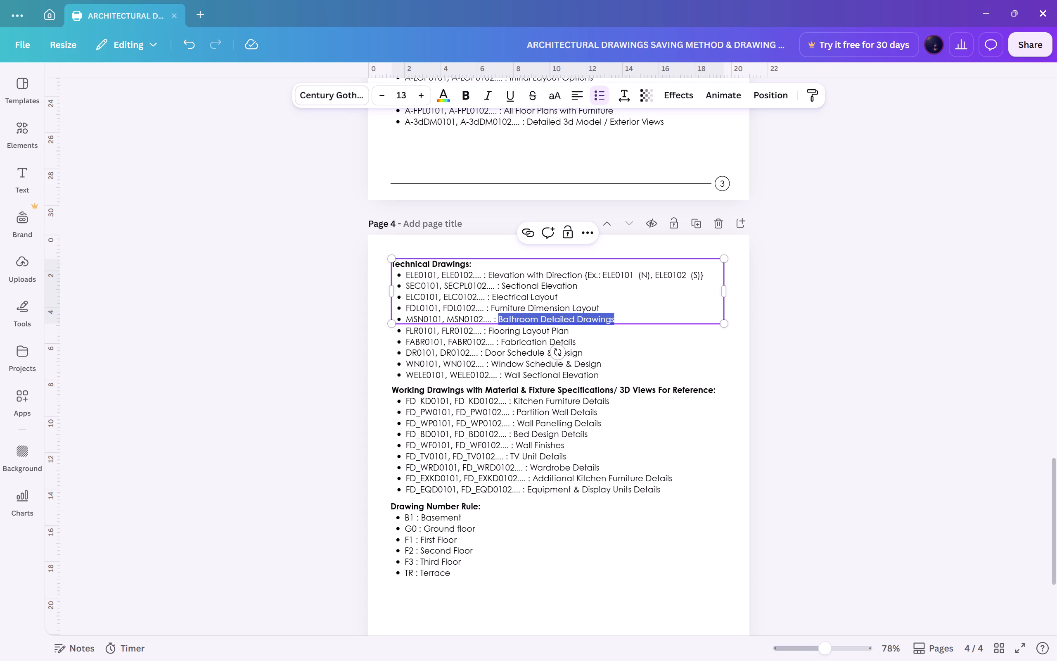
key("BackSpace")
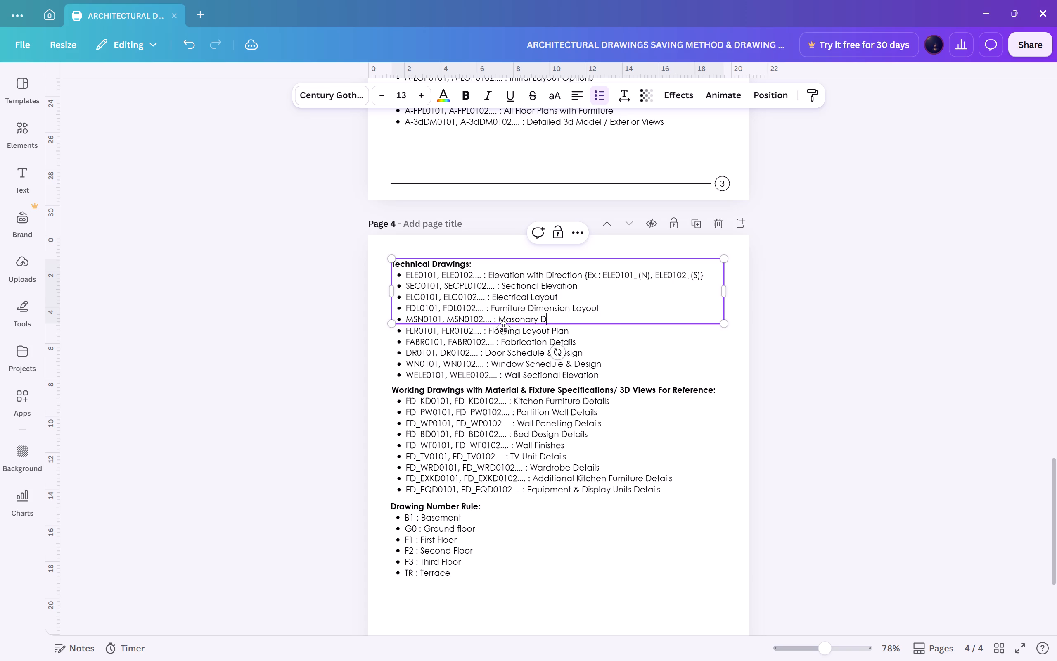
key("r")
type("awing")
key("space")
key("s")
key("c")
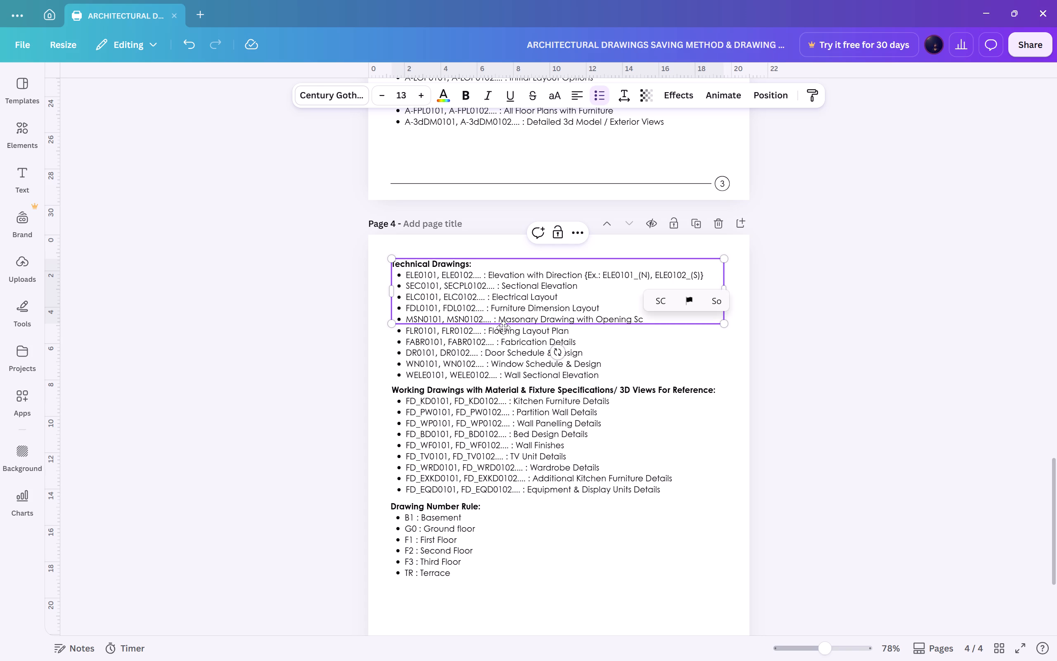
type("heddule")
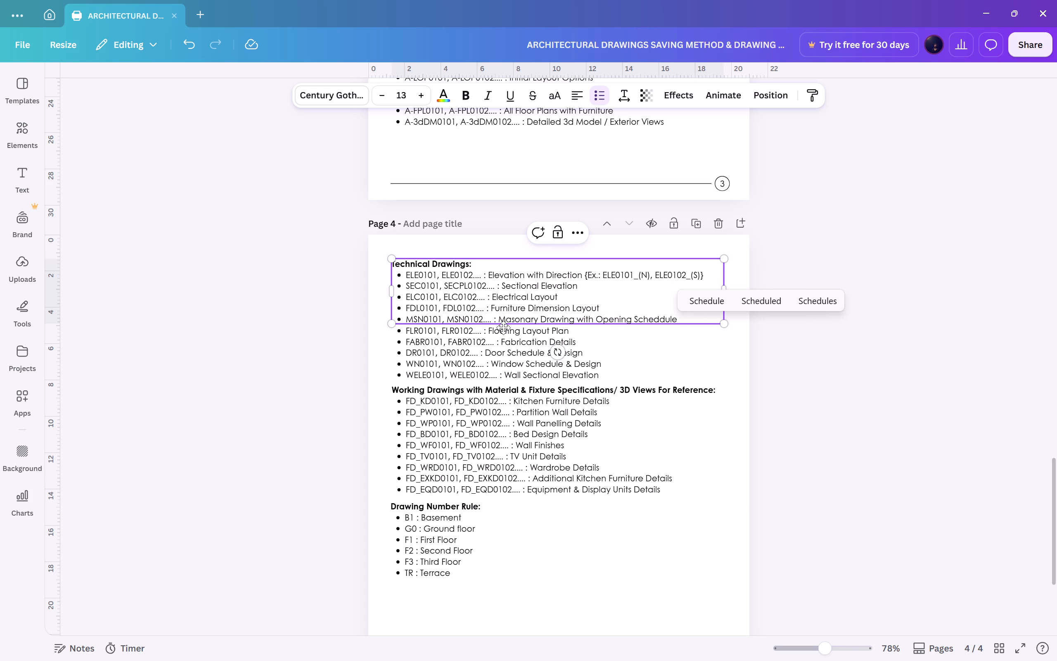
left_click(669, 320)
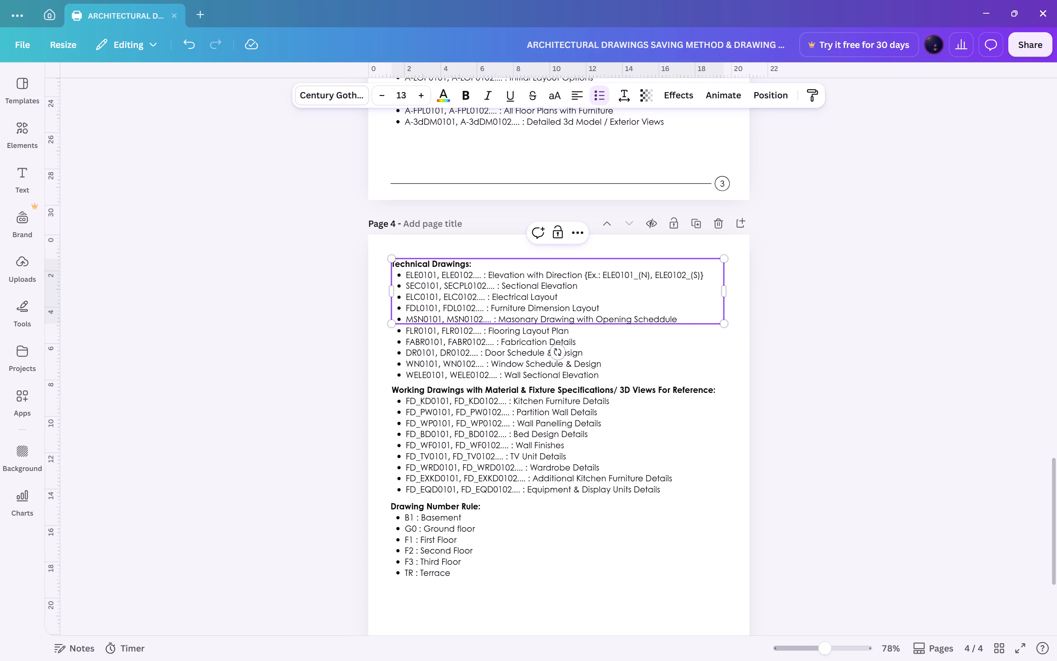
left_click(664, 322)
key("BackSpace")
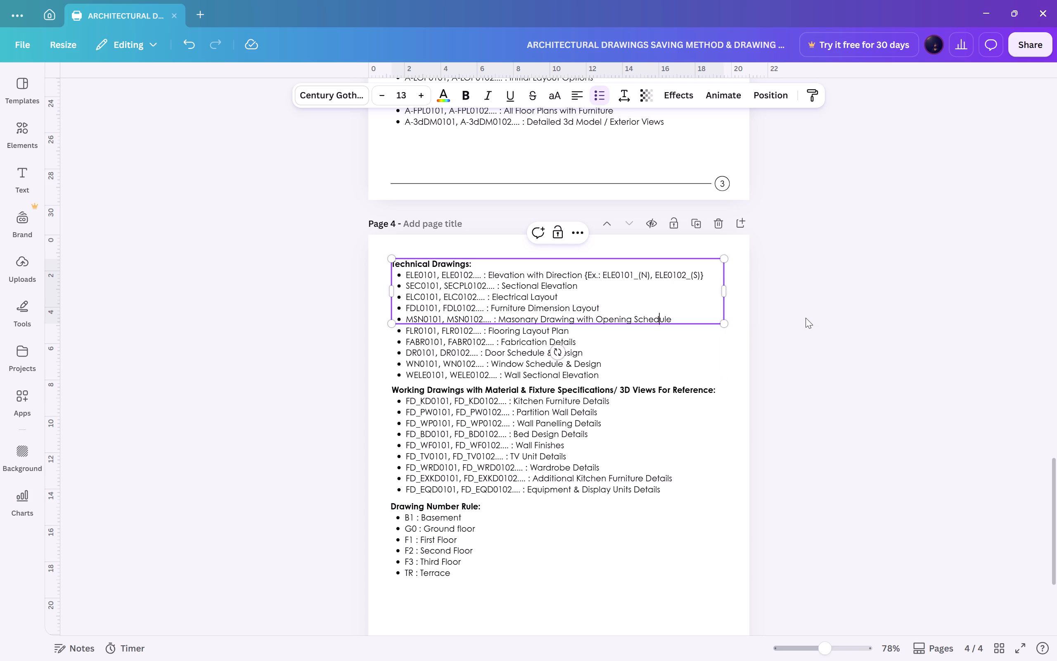
left_click(806, 317)
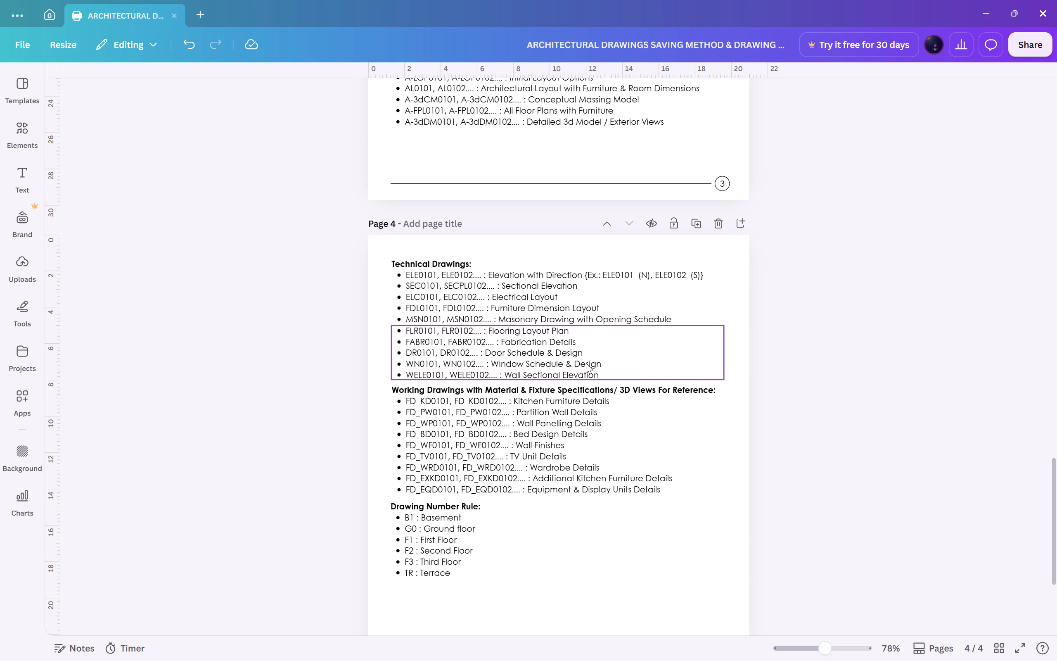
Copy the full FCL0101, FCL0102 False Ceiling Layout bullet text from page 2's Technical Drawings list.
scroll(804, 443, "up", 6)
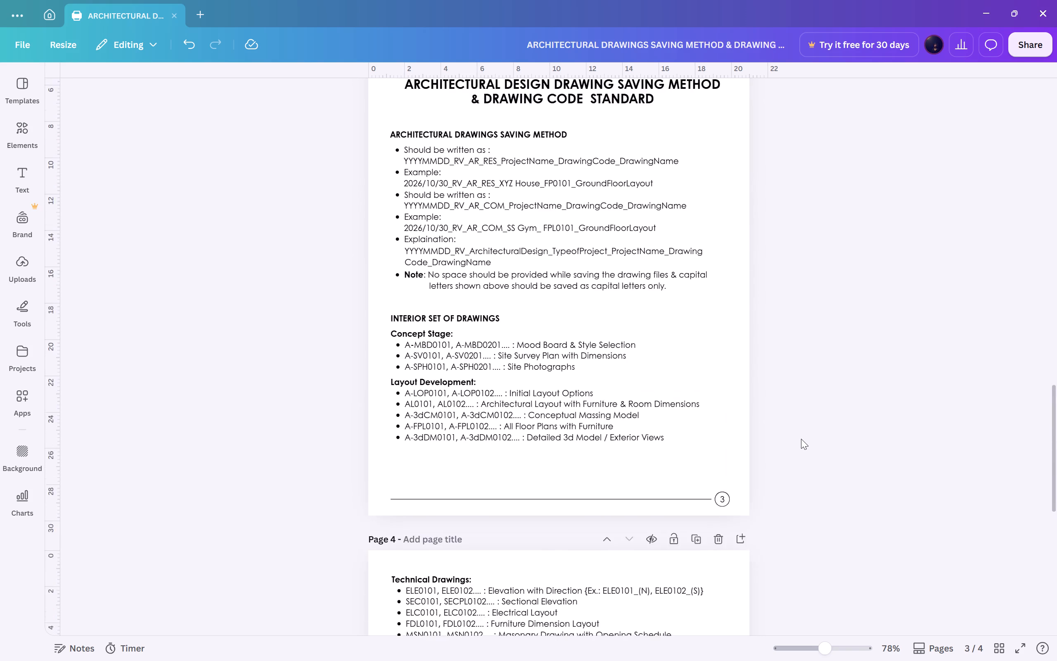
scroll(801, 439, "up", 11)
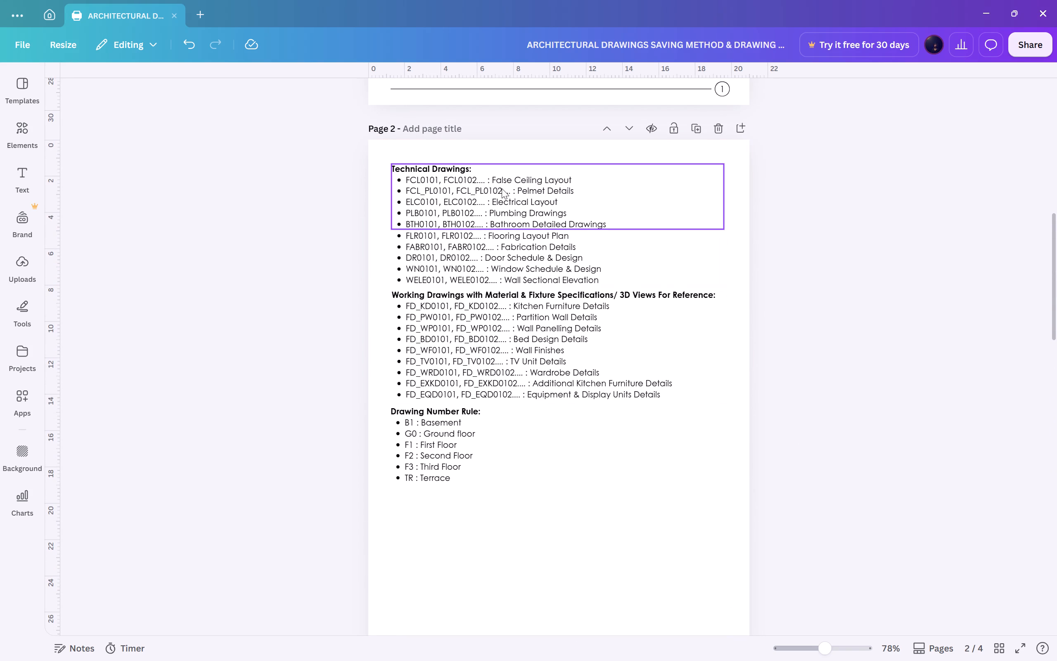
double_click(463, 182)
left_click(581, 187)
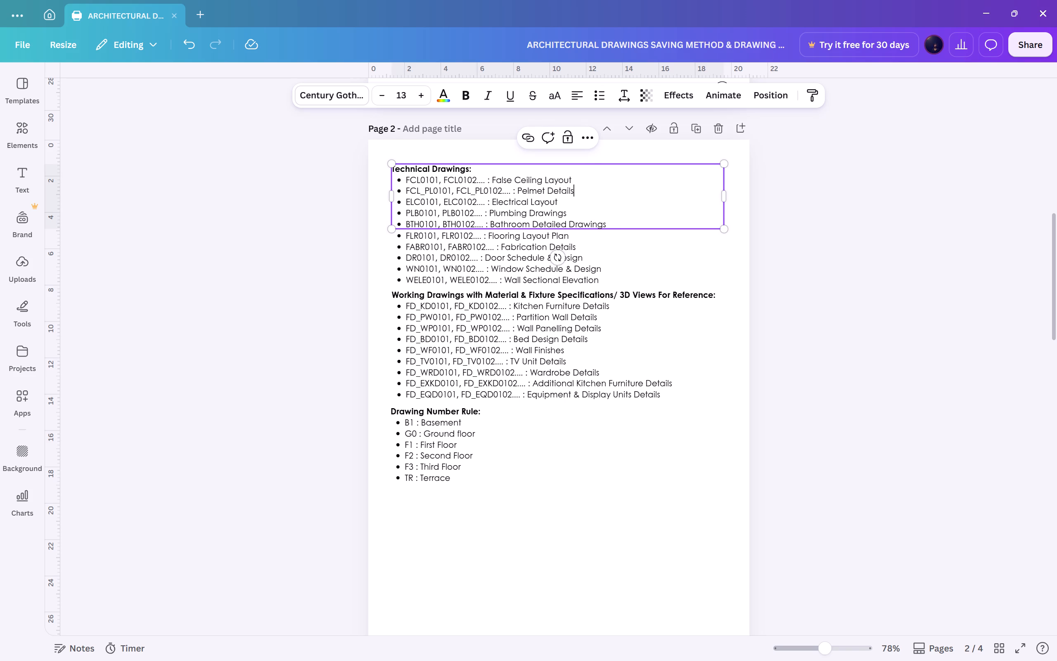
left_click_drag(572, 178, 399, 184)
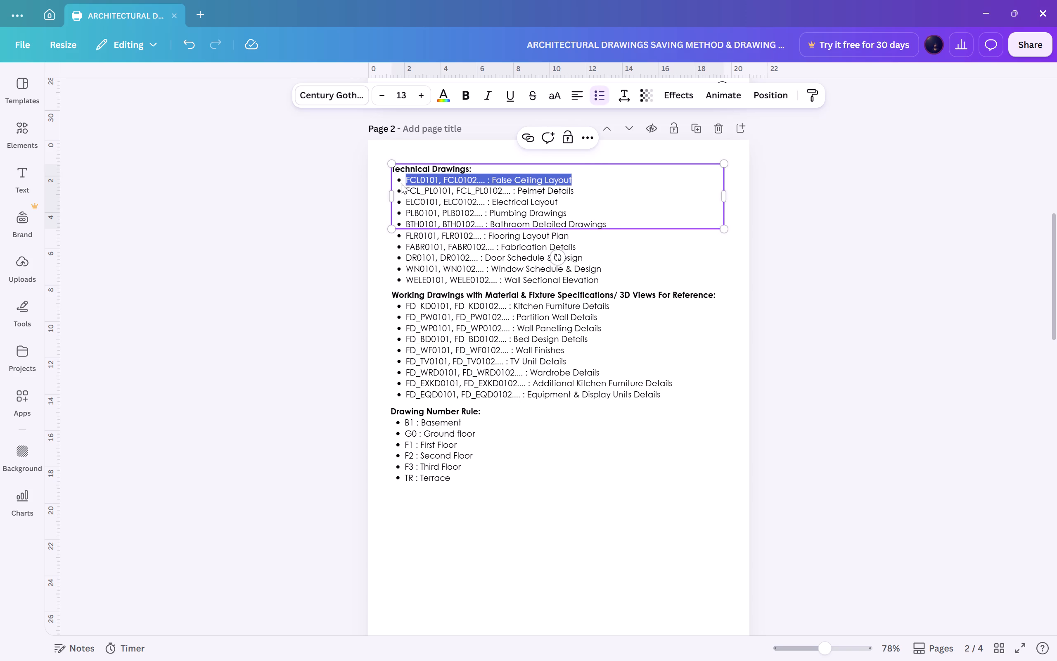
key("ctrl+c")
left_click(887, 313)
Replace the text of page 4's Wall Sectional Elevation bullet with the copied False Ceiling Layout bullet text.
scroll(872, 295, "down", 13)
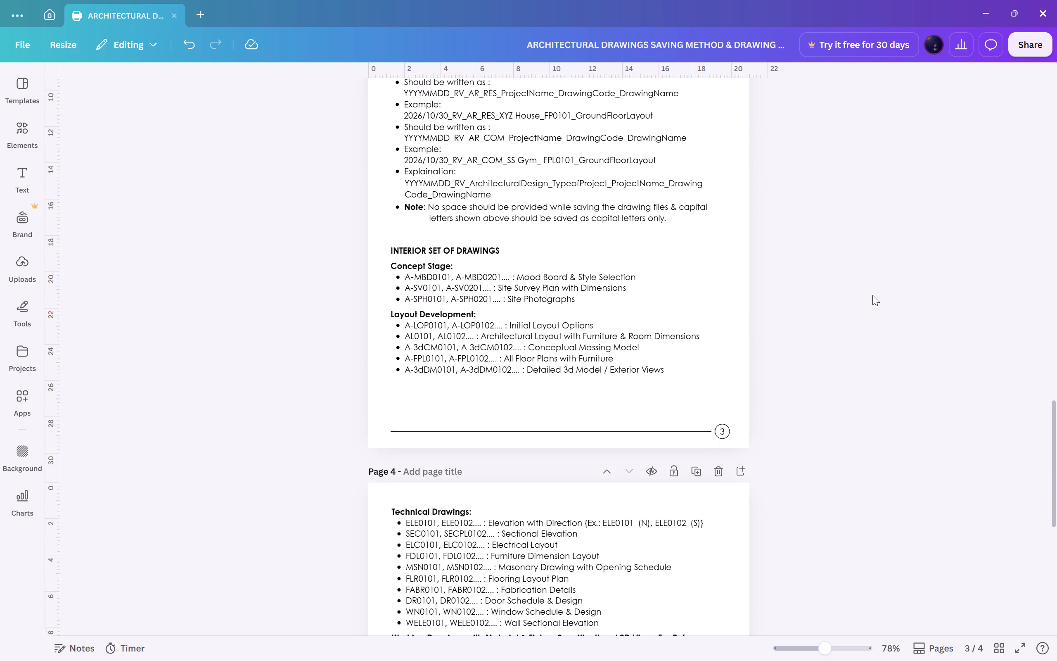
scroll(872, 295, "down", 3)
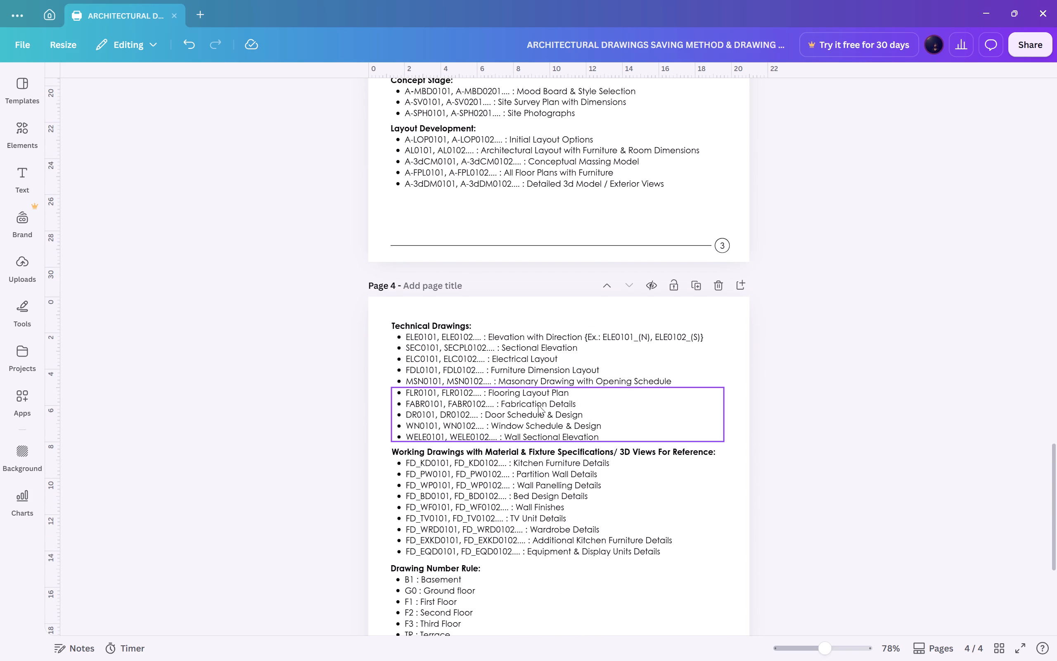
double_click(554, 398)
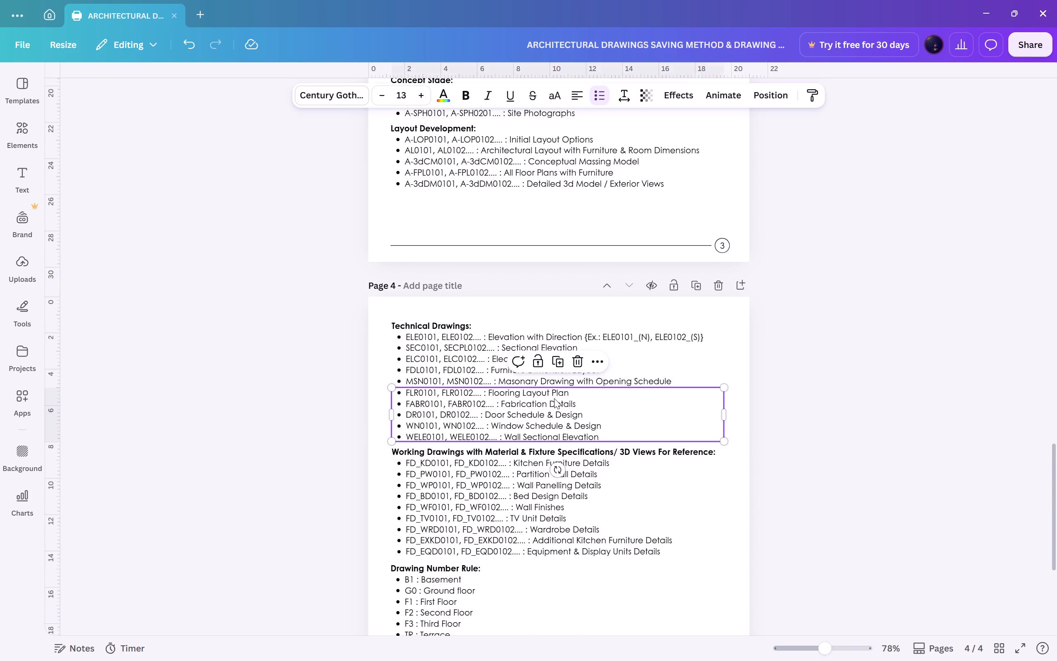
left_click(566, 395)
left_click_drag(571, 394, 454, 392)
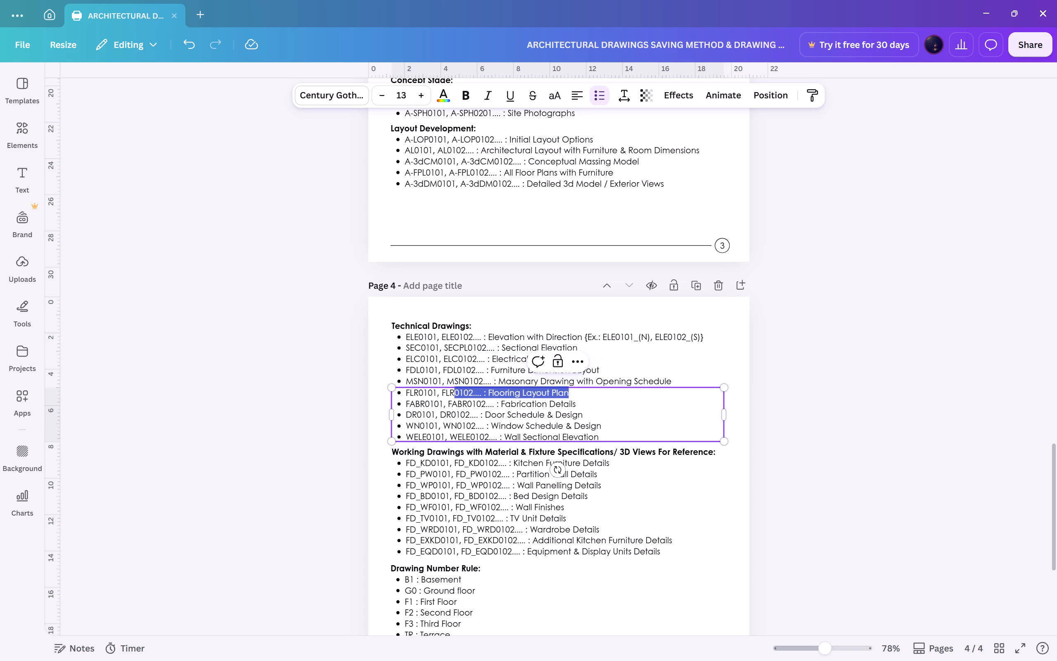
left_click_drag(454, 392, 405, 391)
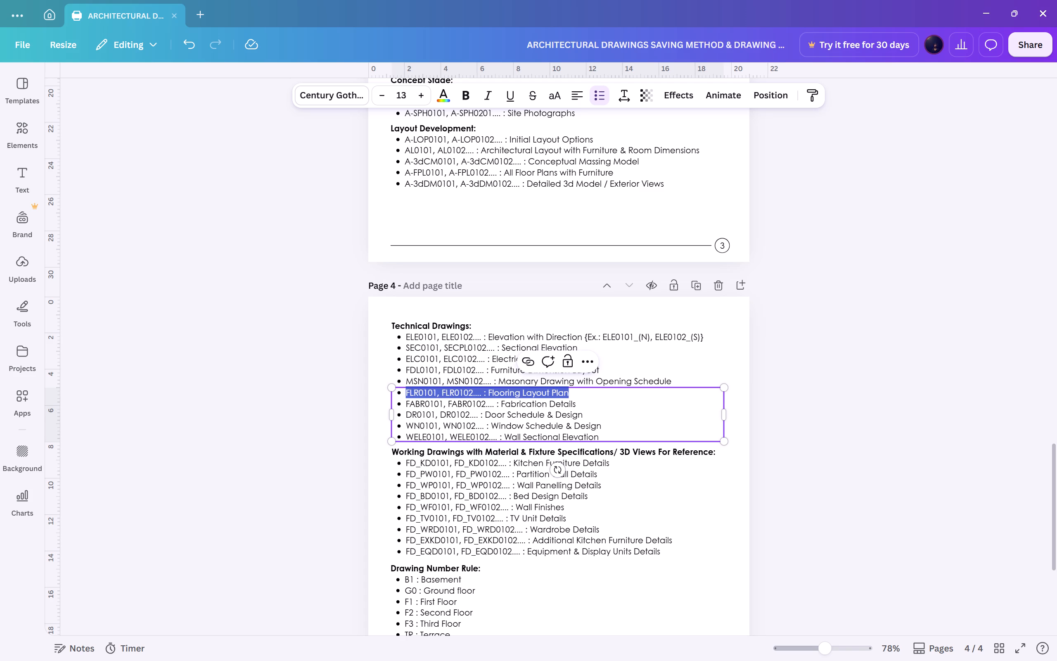
left_click(617, 416)
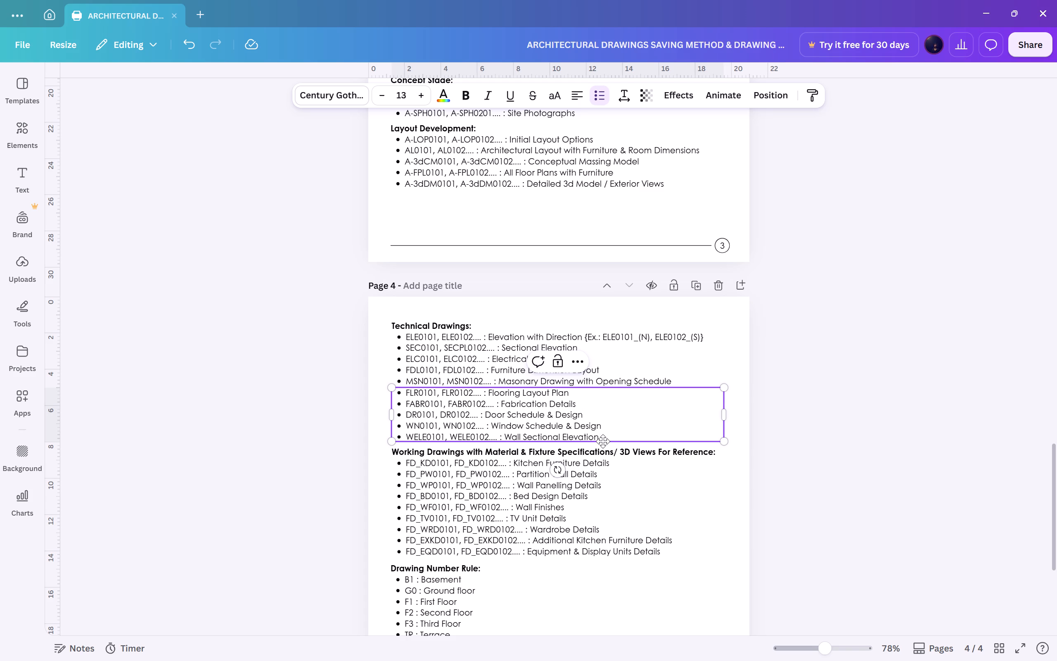
left_click_drag(602, 437, 406, 433)
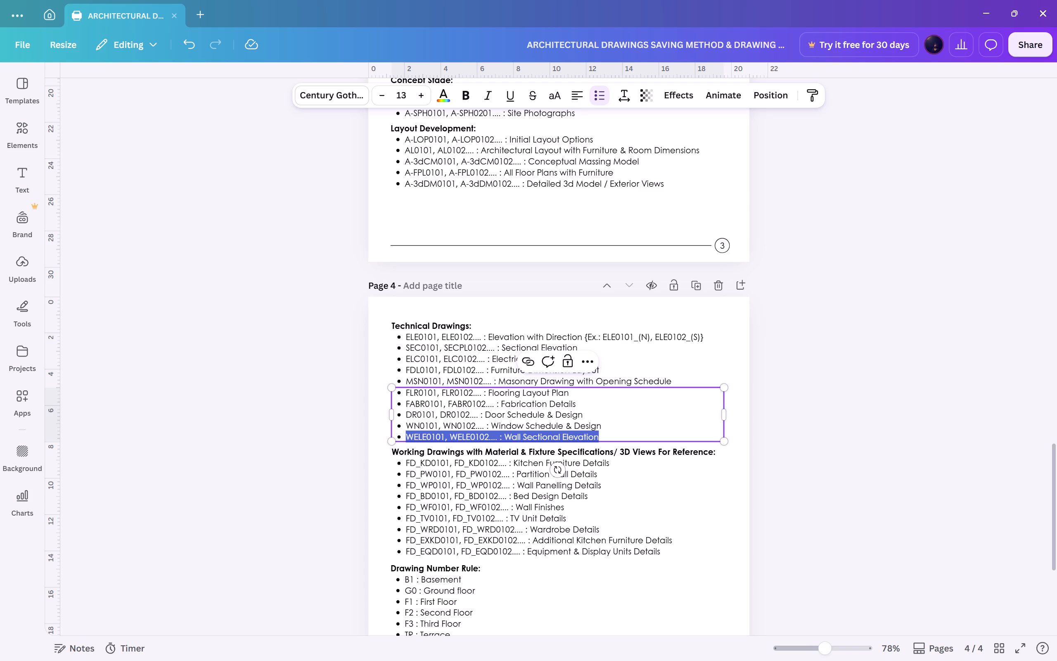
key("BackSpace")
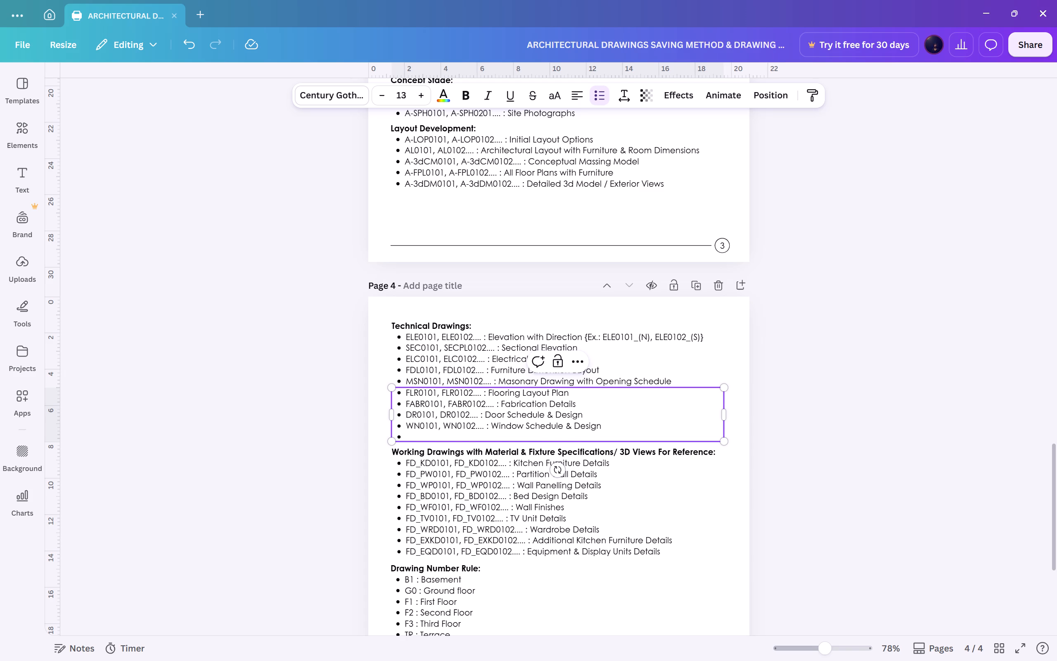
key("ctrl+v")
left_click(338, 457)
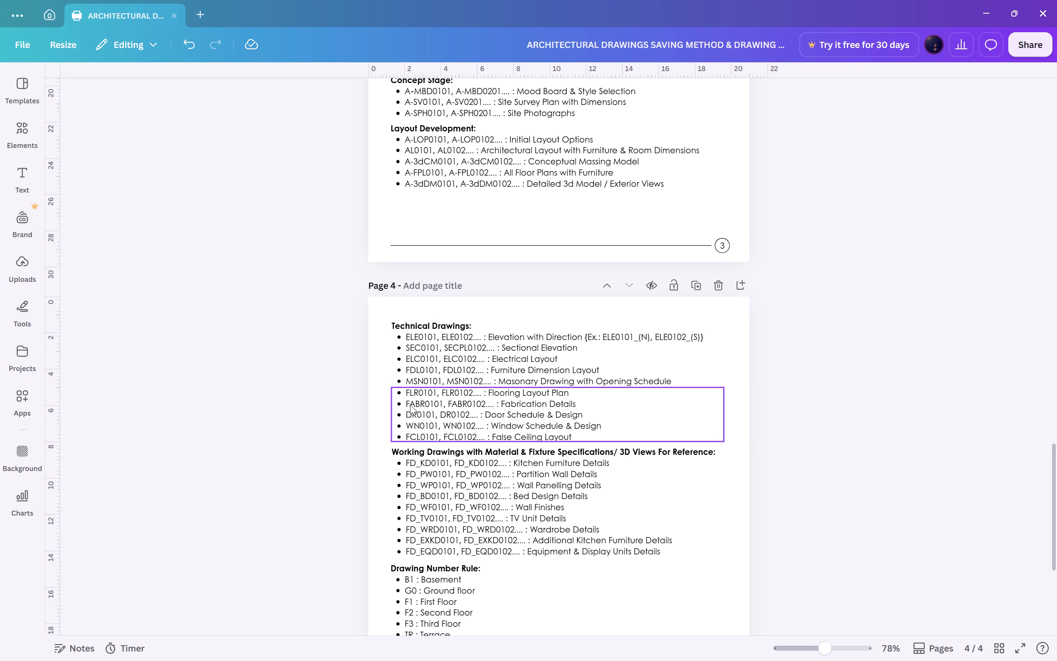
Prefix both codes of page 4's Electrical Layout and Sectional Elevation bullets with A-.
double_click(408, 356)
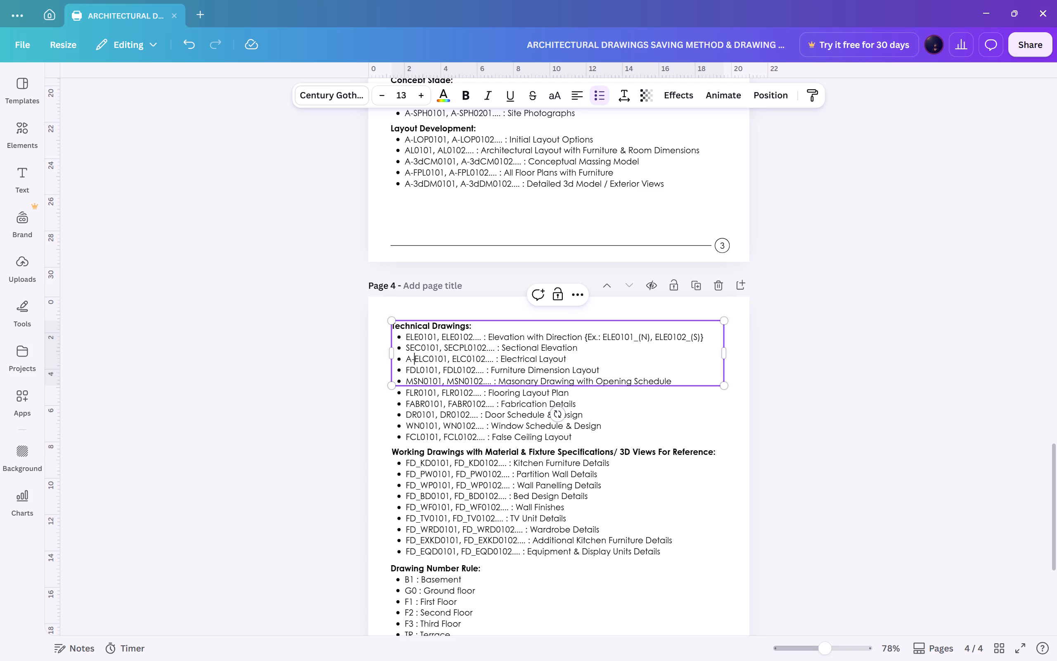
left_click(452, 361)
type("A-")
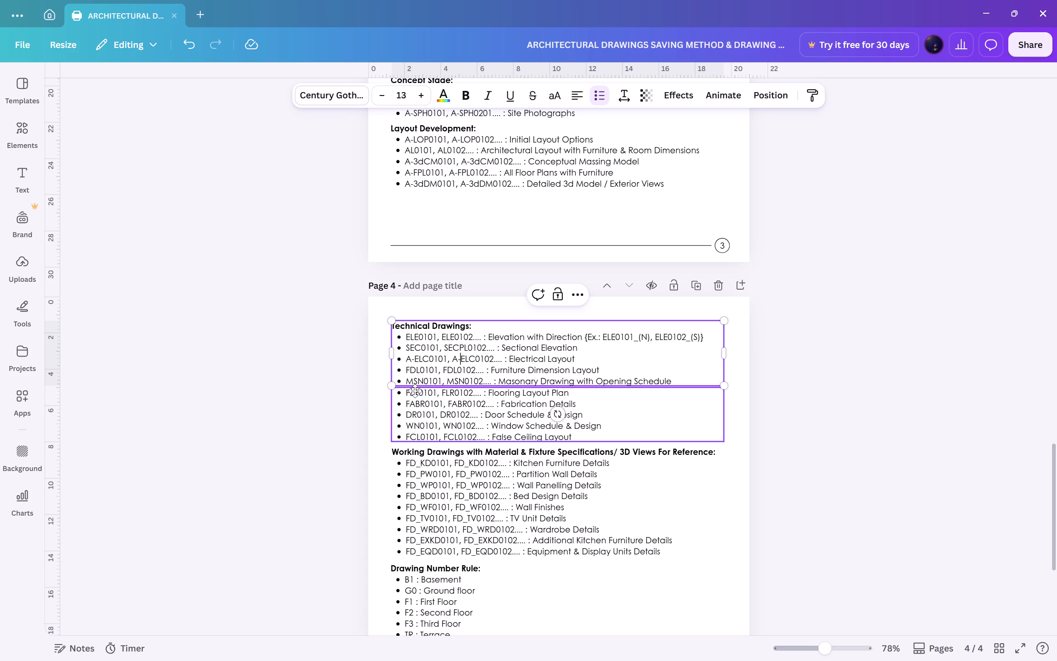
left_click(406, 350)
type("A-")
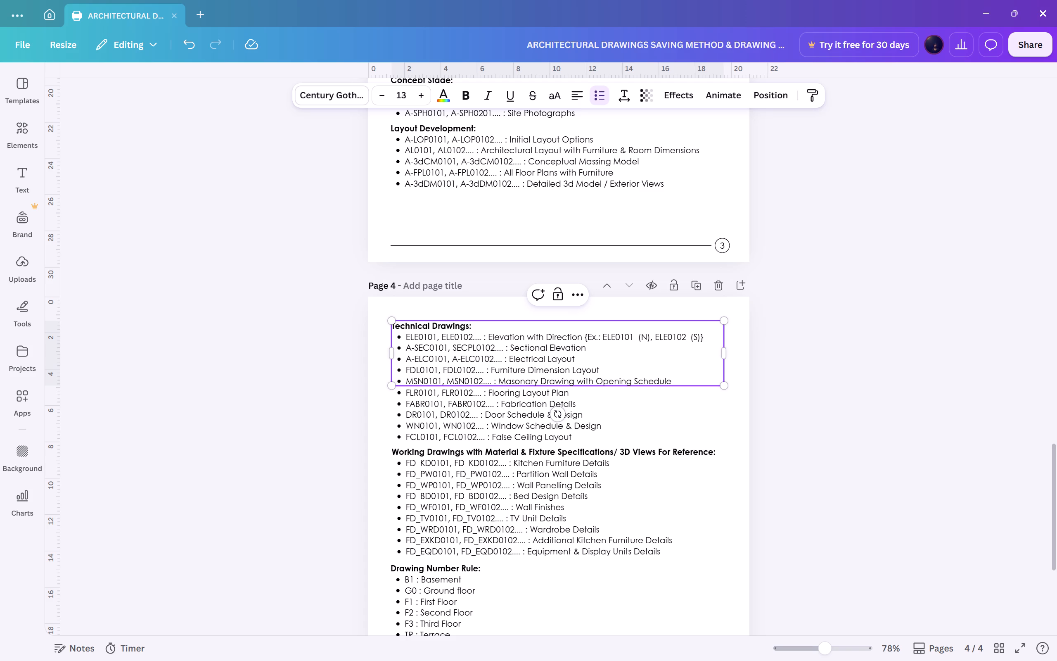
left_click(453, 351)
type("A-")
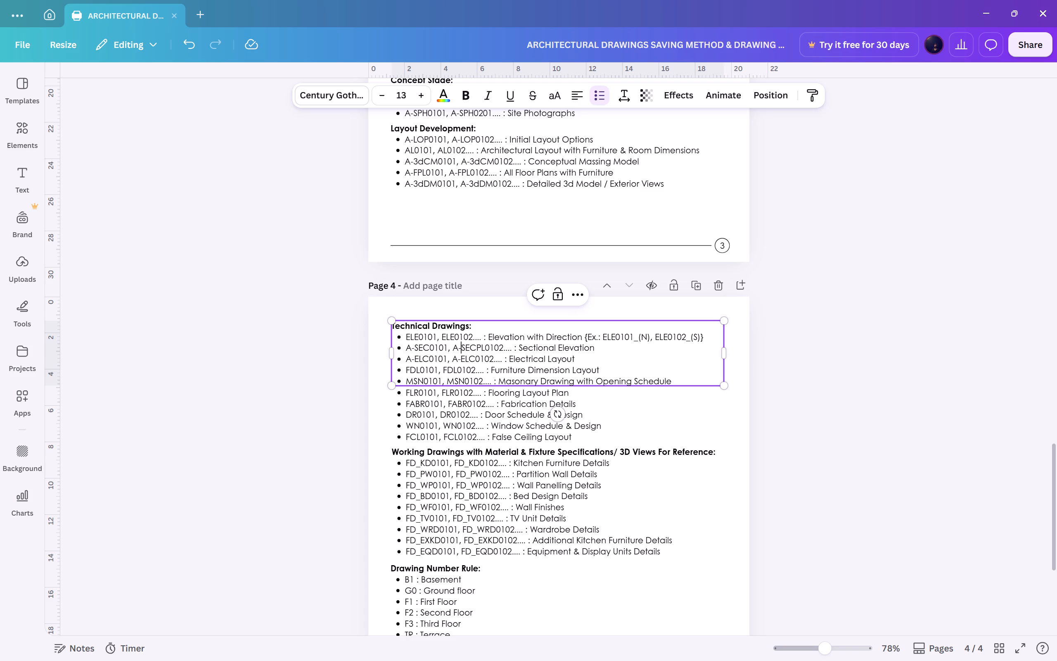
Prefix both leading codes of page 4's Elevation with Direction bullet with A- in non-bold text.
left_click(441, 339)
type("A-")
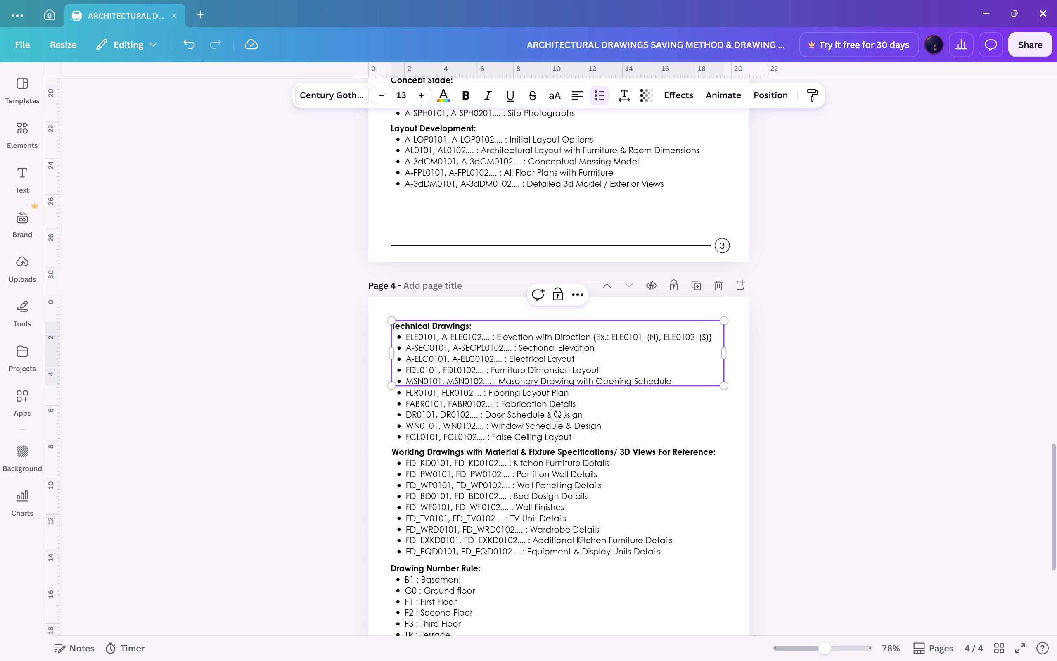
left_click(407, 336)
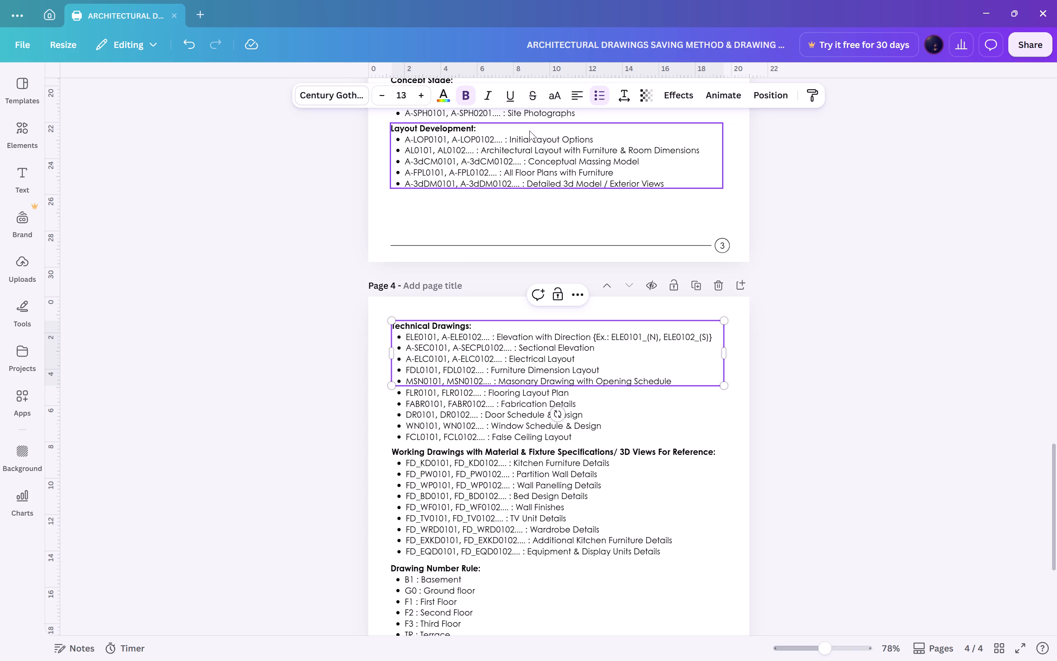
left_click(471, 98)
type("A-")
key("space")
key("BackSpace")
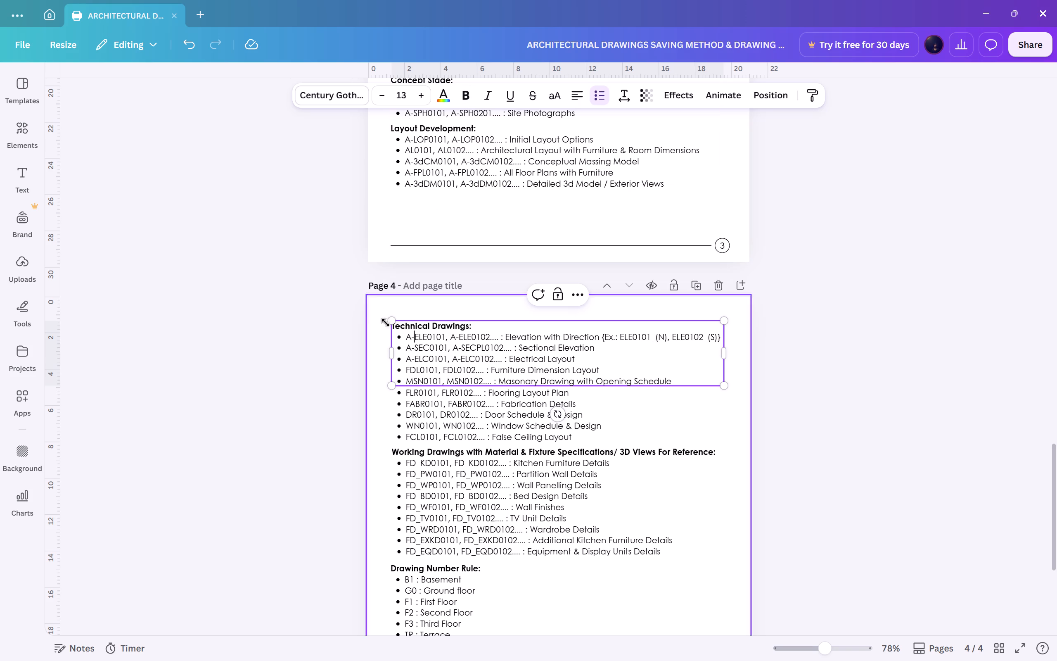
left_click(318, 421)
Prefix both codes of page 4's Furniture Dimension Layout bullet with A-.
scroll(321, 410, "down", 2)
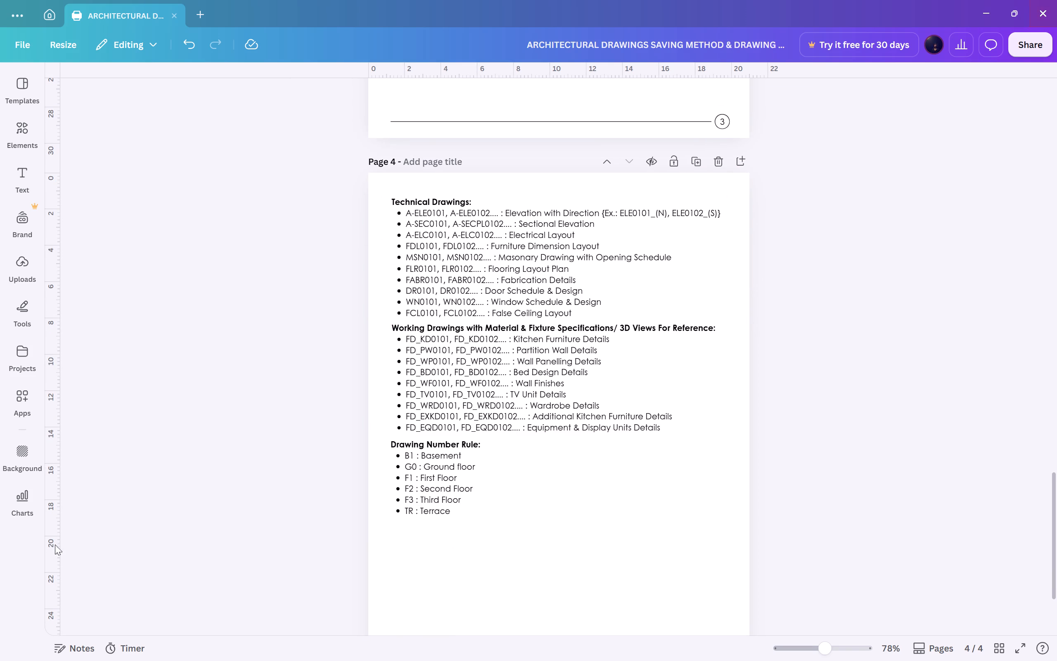
double_click(411, 247)
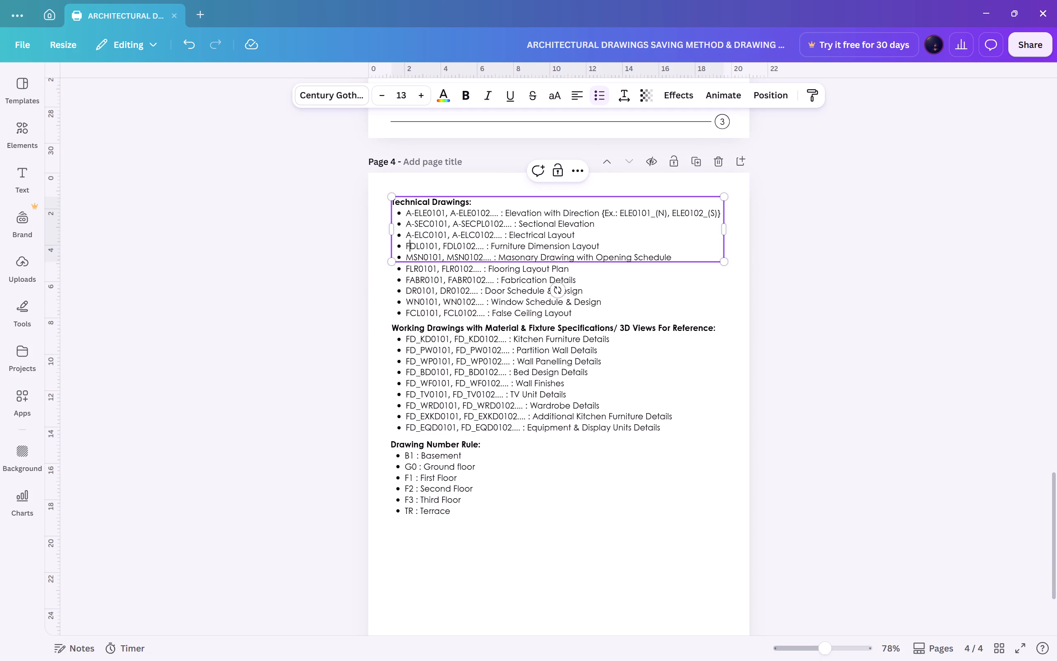
left_click(407, 248)
type("A-")
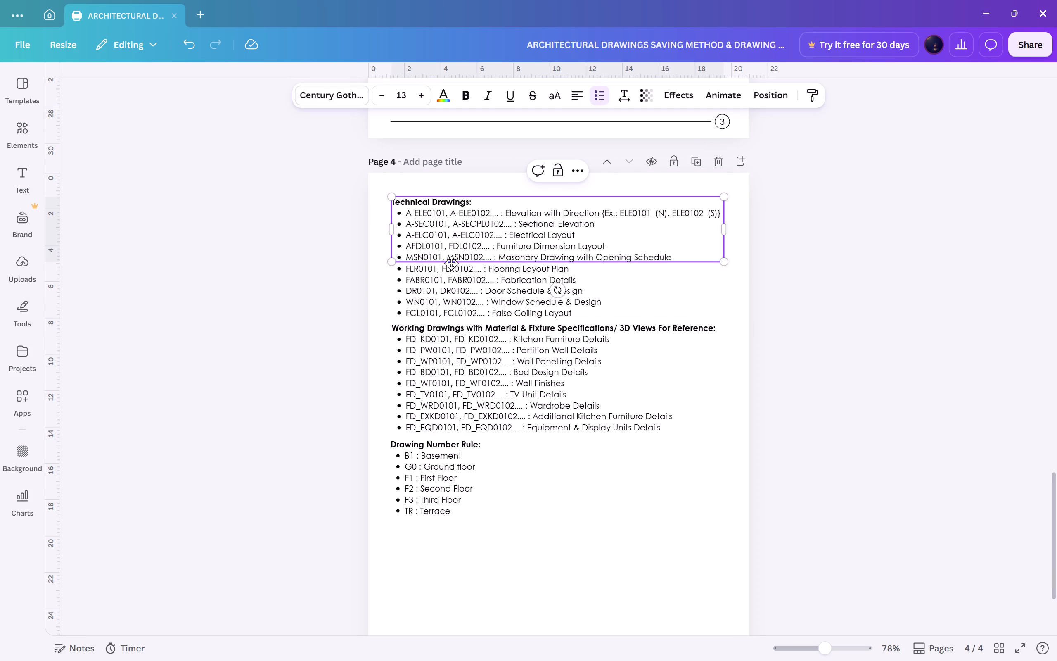
left_click(450, 247)
key("Right")
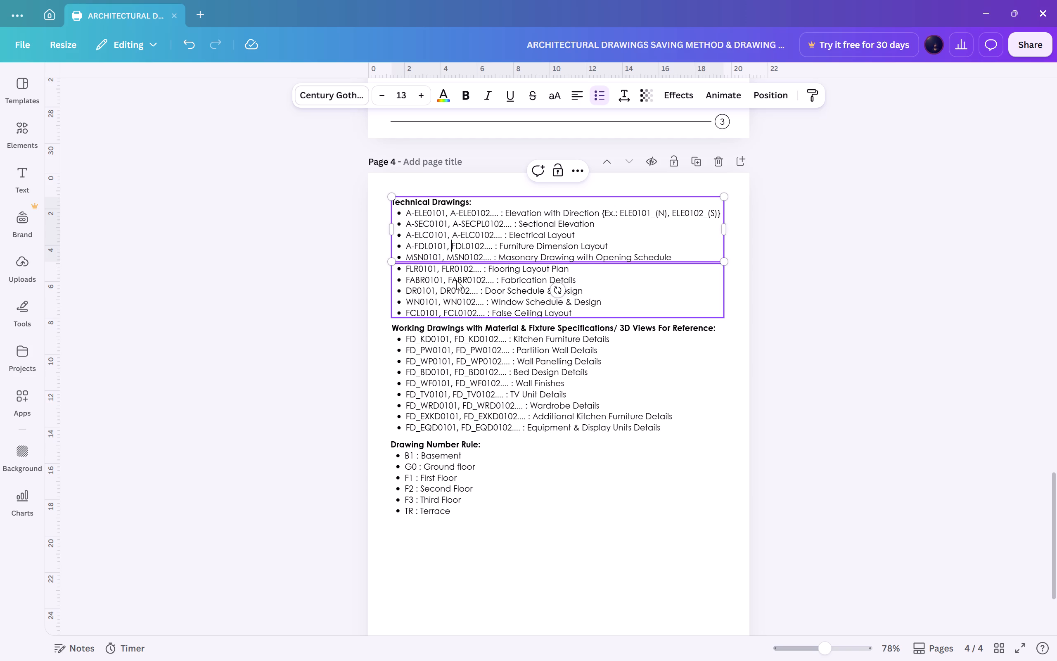
key("a")
key("minus")
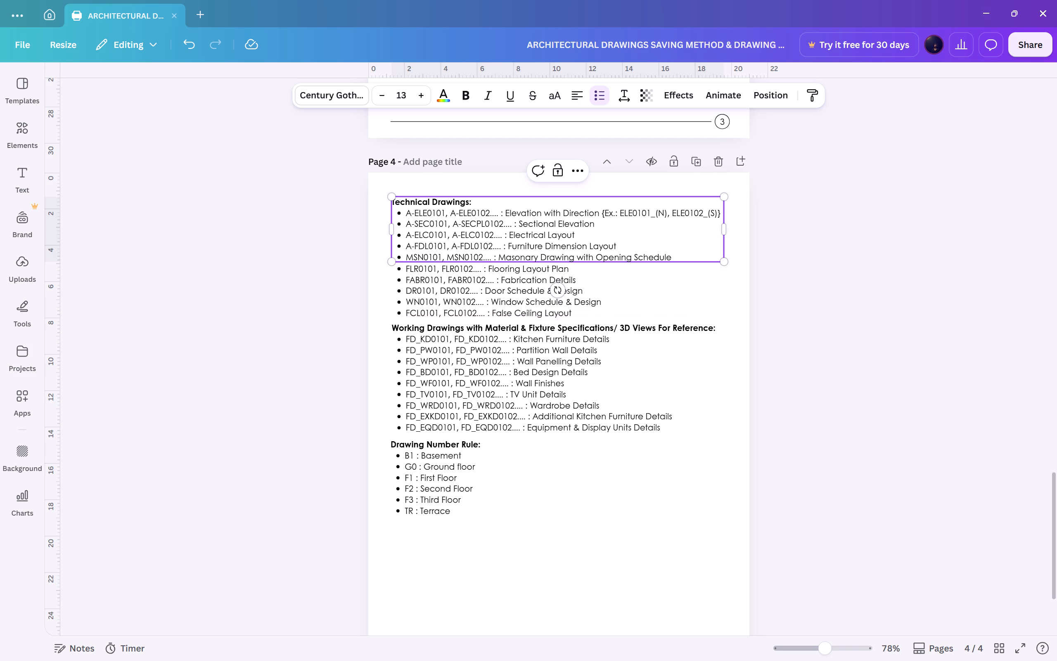
Prefix both codes of page 4's Masonary Drawing with Opening Schedule bullet with A-.
left_click(406, 257)
type("A-")
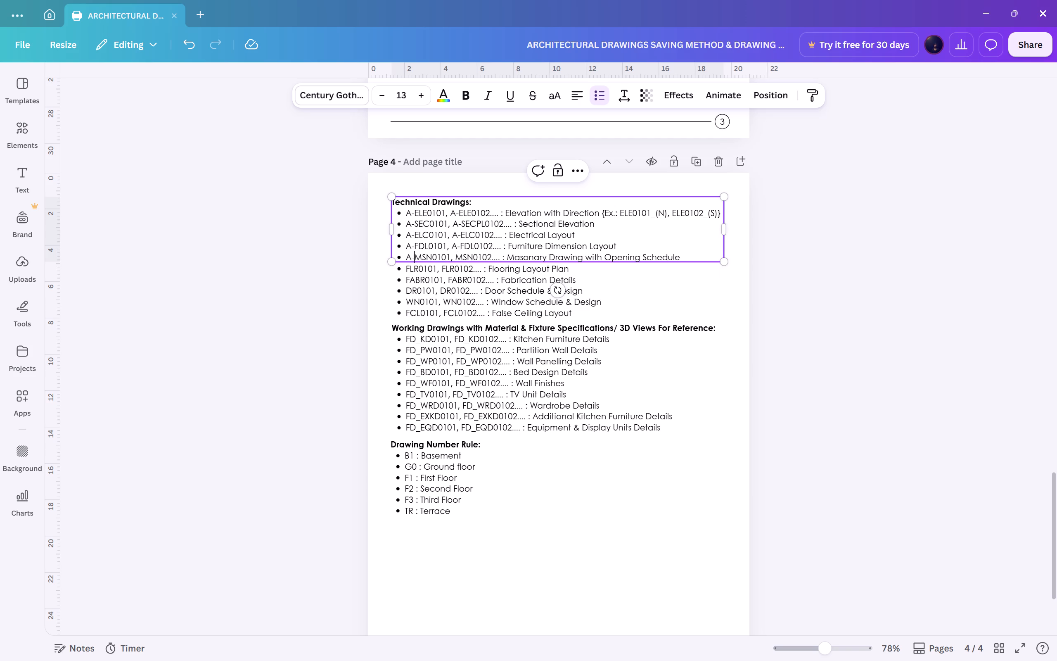
left_click(455, 259)
type("A-")
left_click(348, 318)
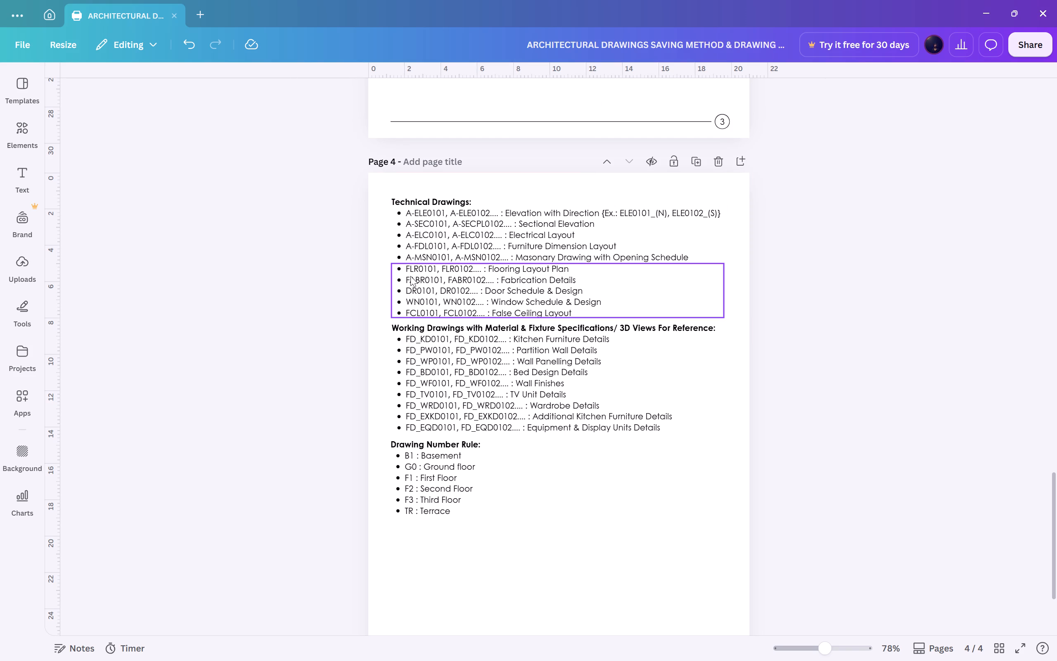
Prefix both codes of page 4's Flooring Layout Plan and Fabrication Details bullets with A-.
double_click(405, 269)
type("A-")
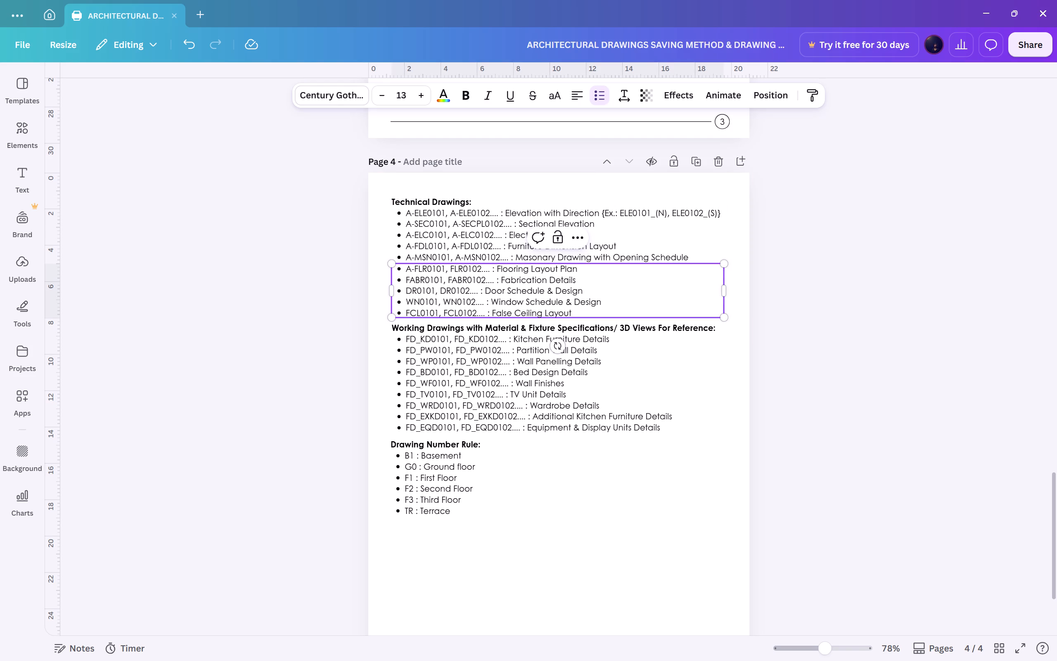
left_click(450, 271)
type("A-")
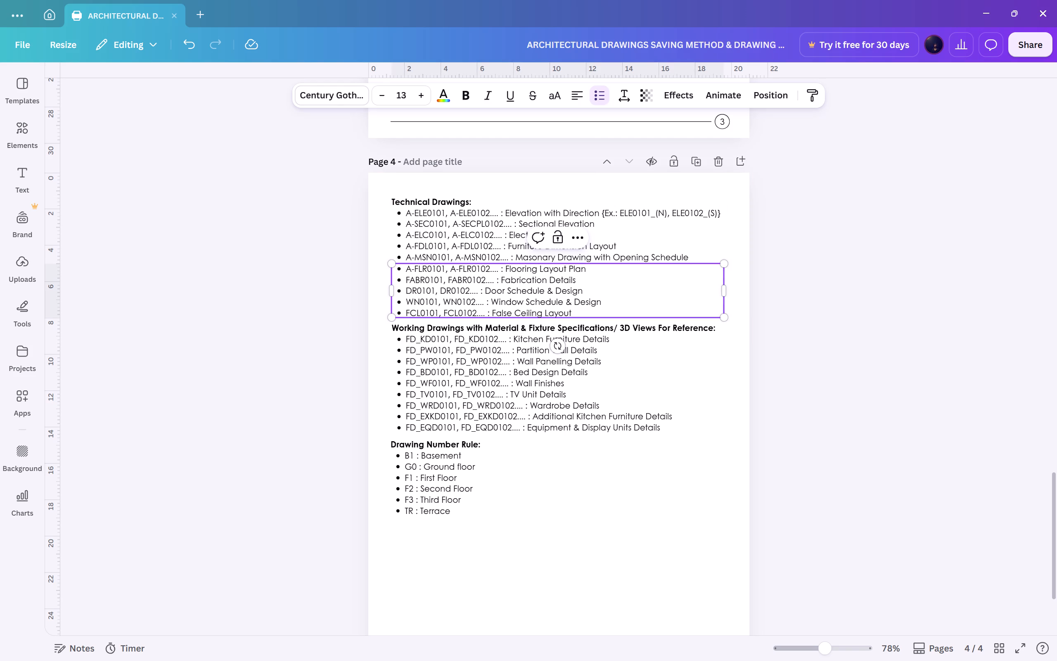
left_click(406, 282)
key("a")
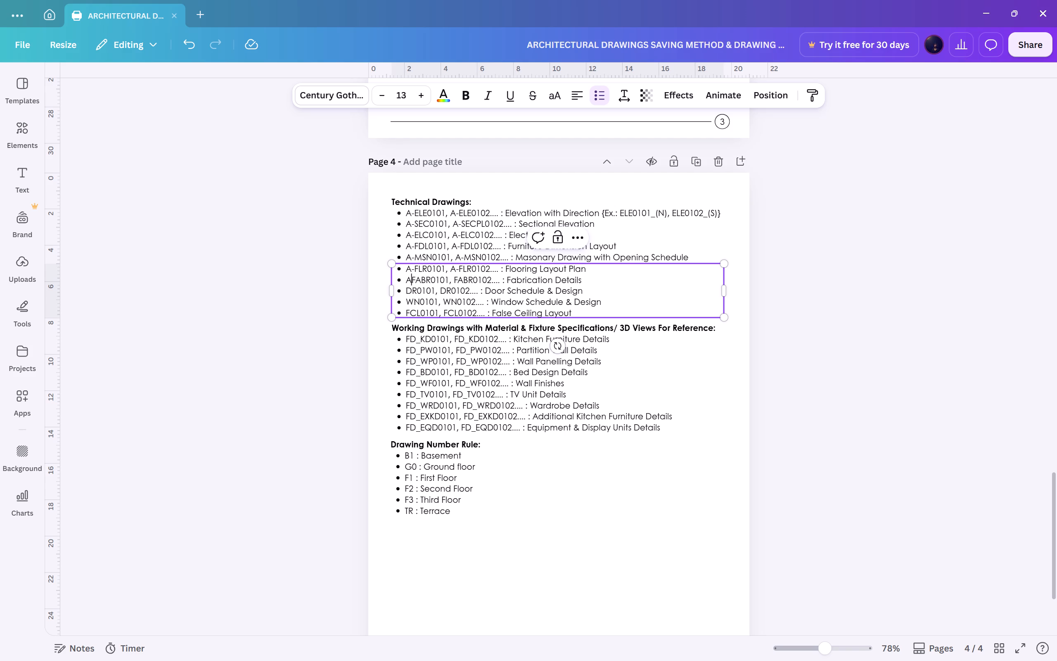
key("minus")
left_click(455, 282)
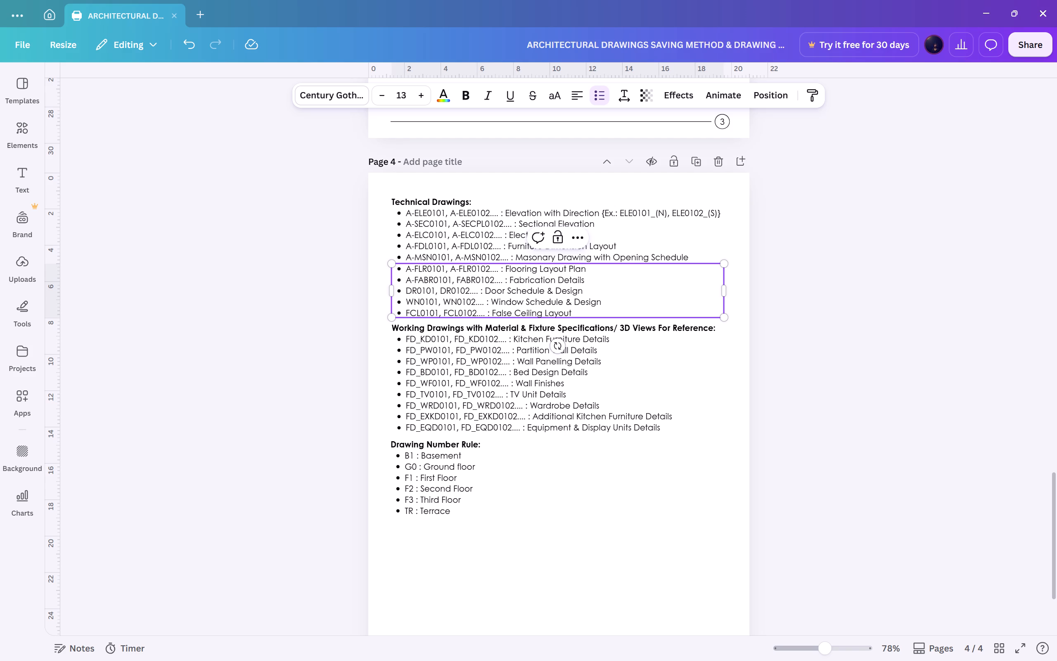
key("Right")
key("a")
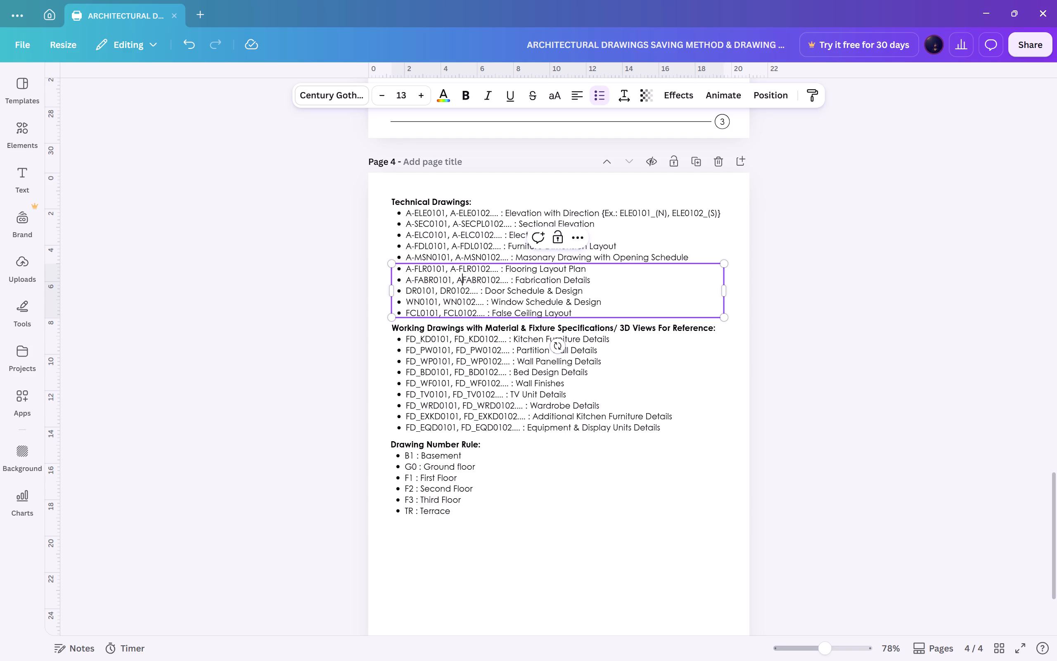
key("minus")
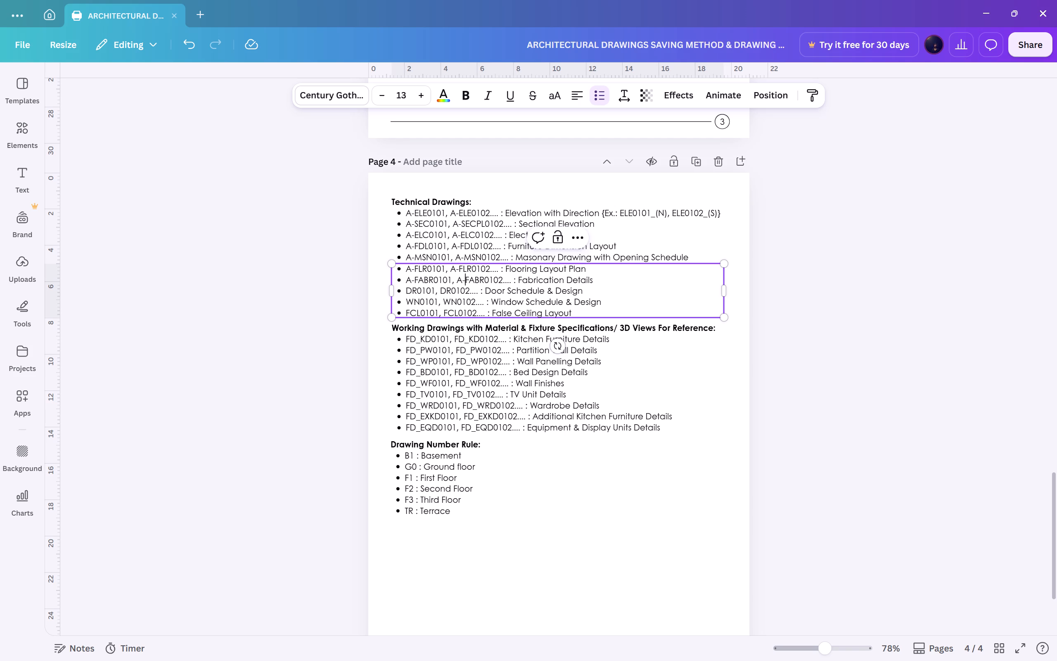
Prefix both codes of page 4's Door Schedule & Design and Window Schedule & Design bullets with A-.
left_click(407, 290)
key("a")
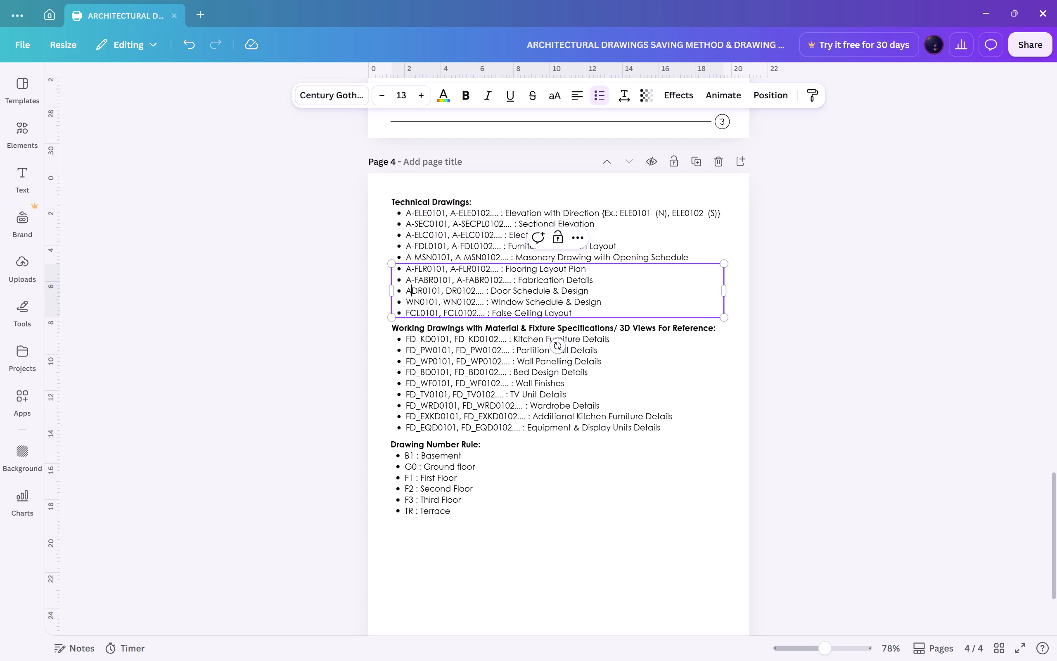
key("minus")
left_click(450, 292)
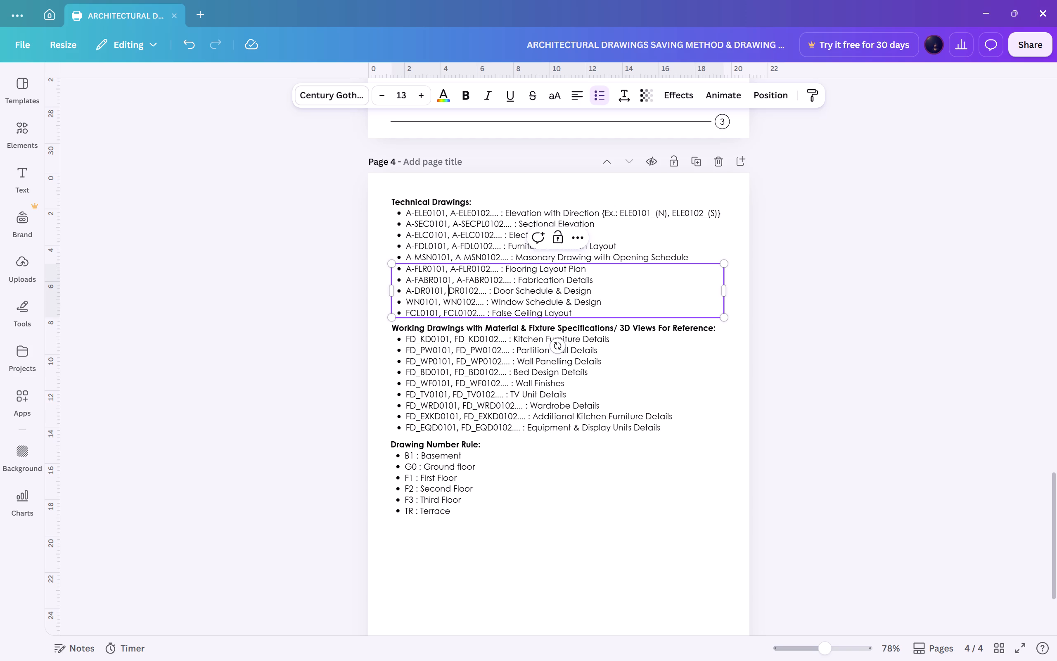
key("a")
key("minus")
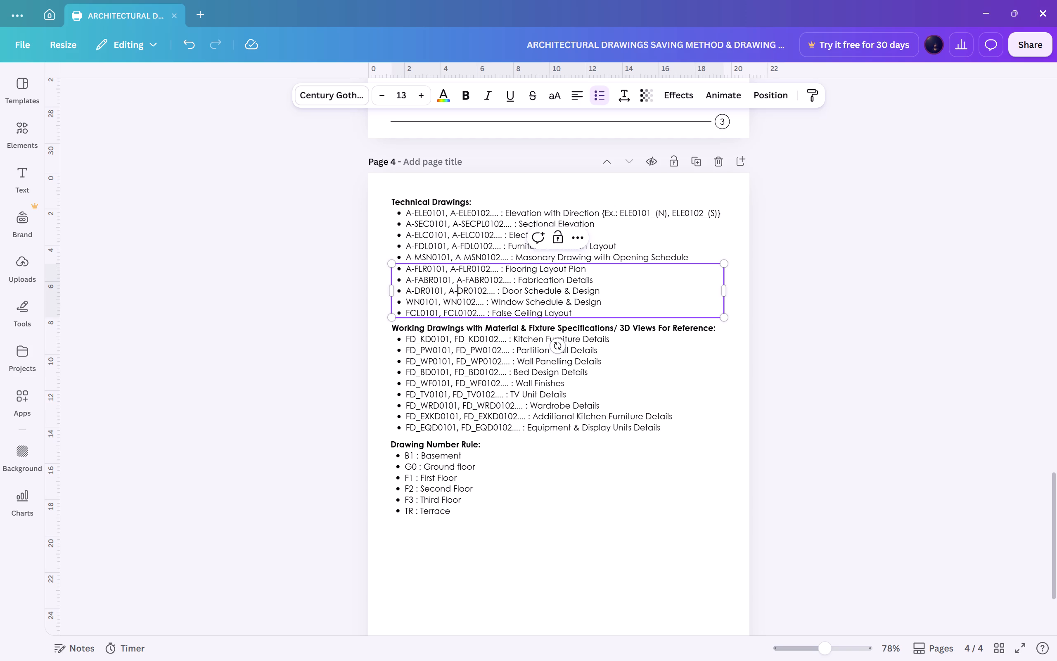
left_click(407, 301)
key("a")
key("minus")
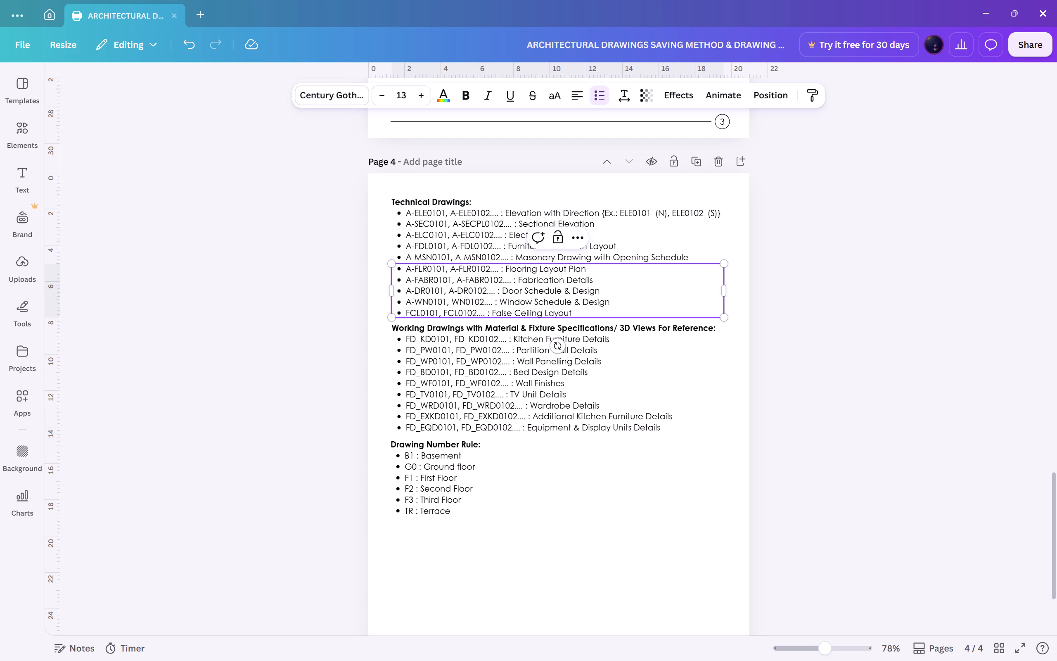
left_click(452, 302)
type("A-")
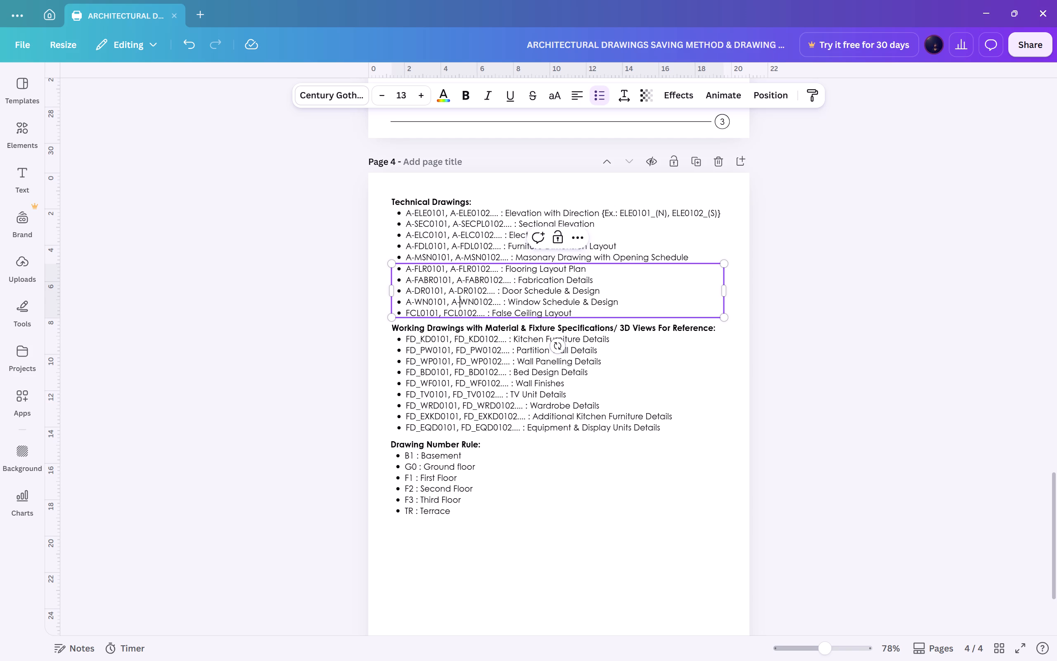
Prefix both codes of page 4's False Ceiling Layout bullet with A-.
left_click(444, 316)
key("a")
key("minus")
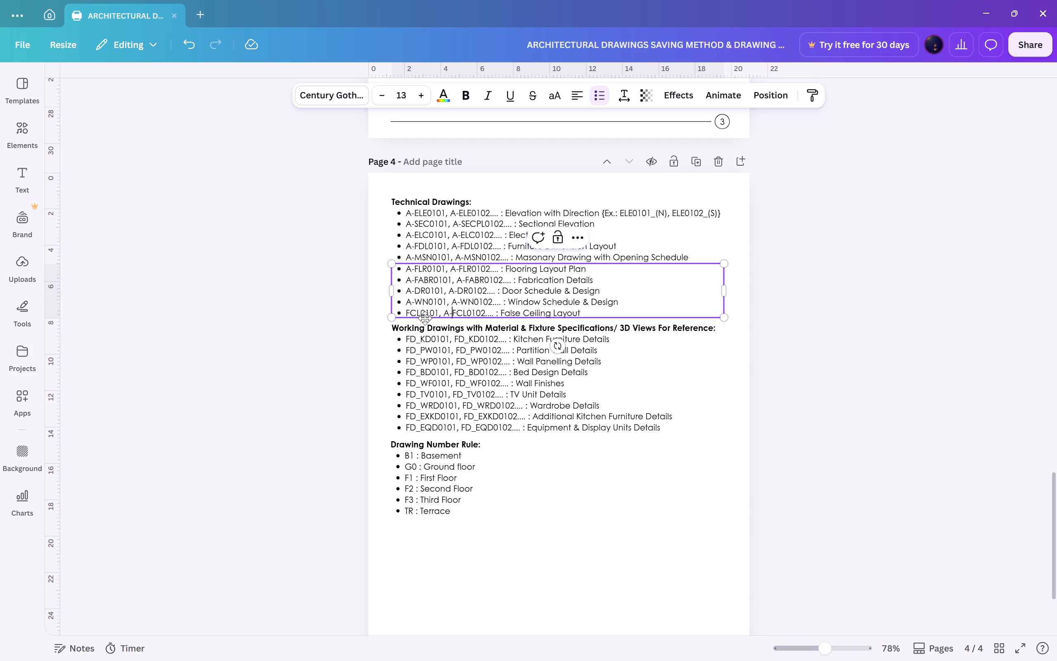
left_click(407, 314)
key("a")
key("minus")
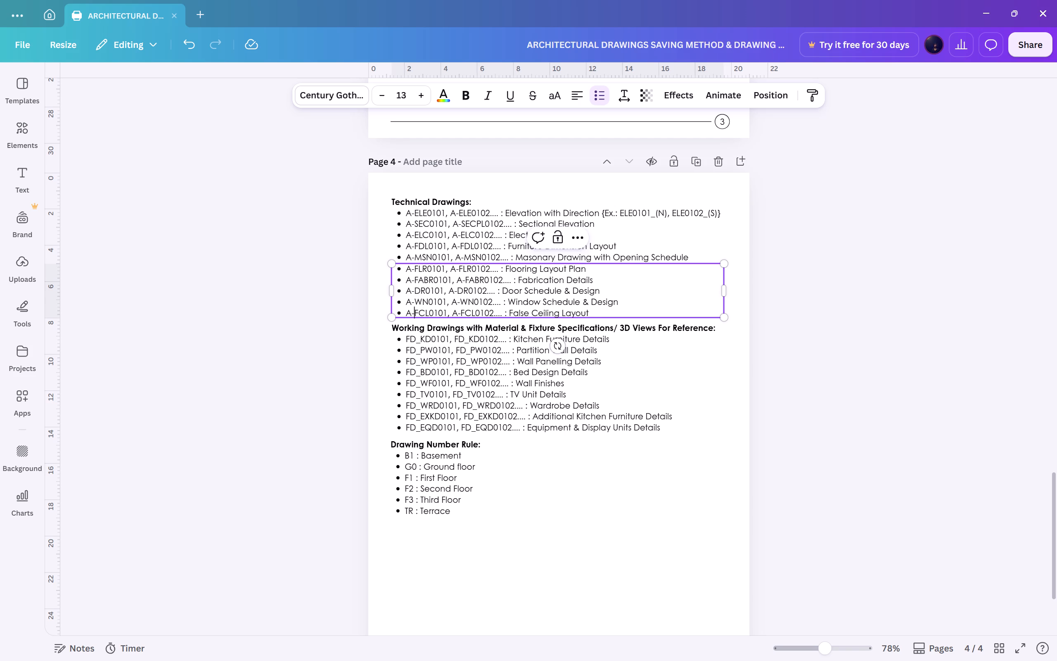
left_click(749, 386)
Move page 4's Working Drawings and Drawing Number Rule headings and lists down together, leaving room for another bullet under Technical Drawings.
left_click_drag(791, 385, 728, 392)
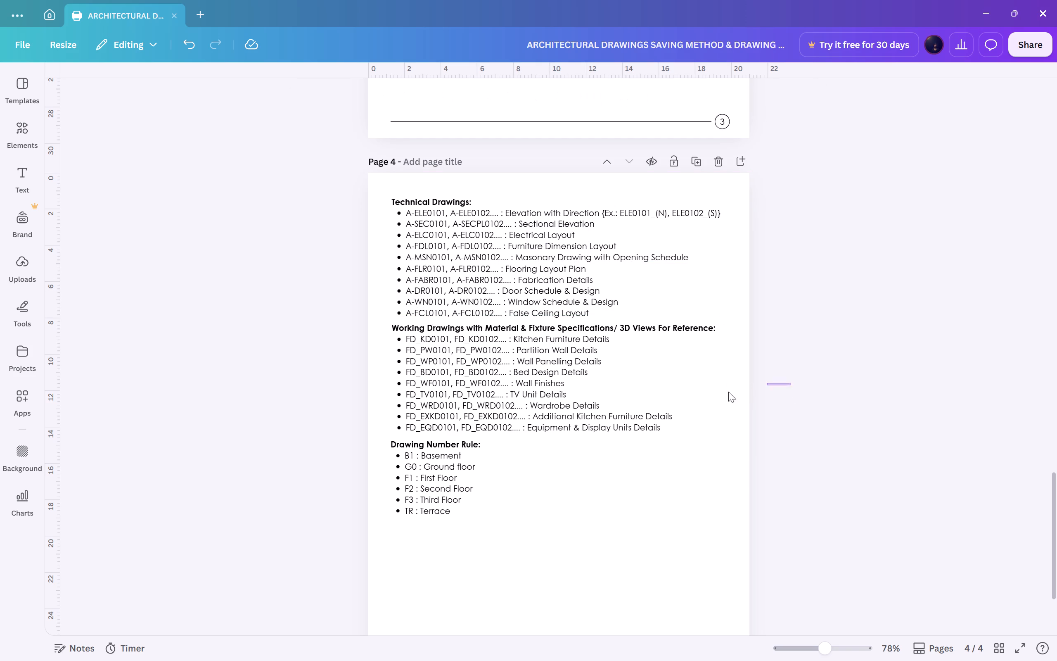
left_click_drag(728, 392, 343, 499)
key("Down")
key("Down")
key("Down")
key("Down")
key("Down")
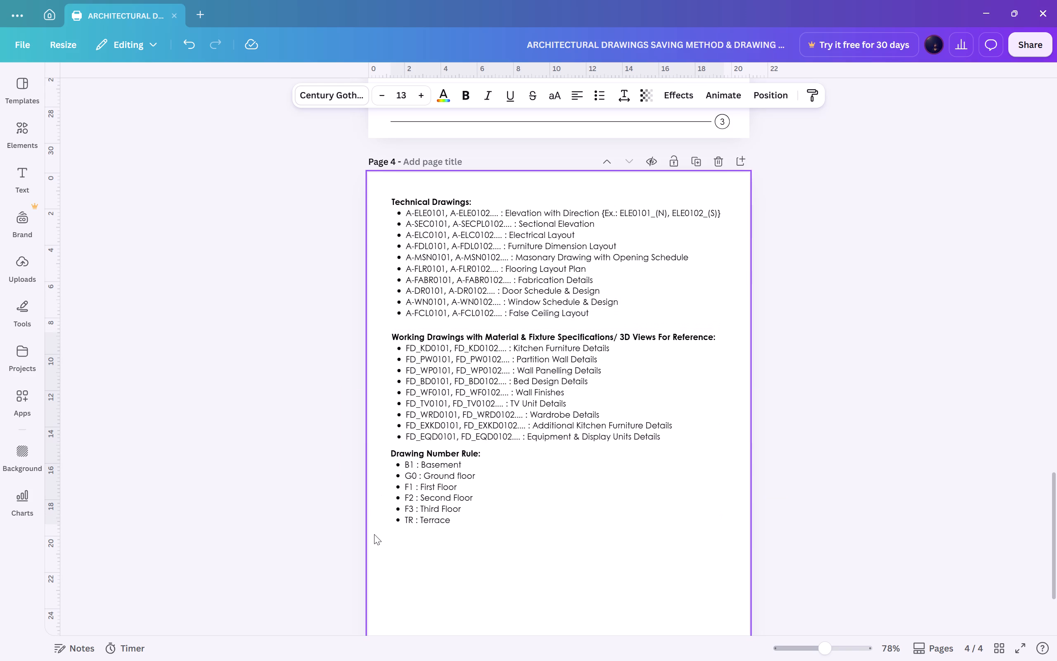
key("Down")
key("Down")
key("Down")
key("Down")
key("Down")
key("Down")
key("Down")
key("Down")
key("Down")
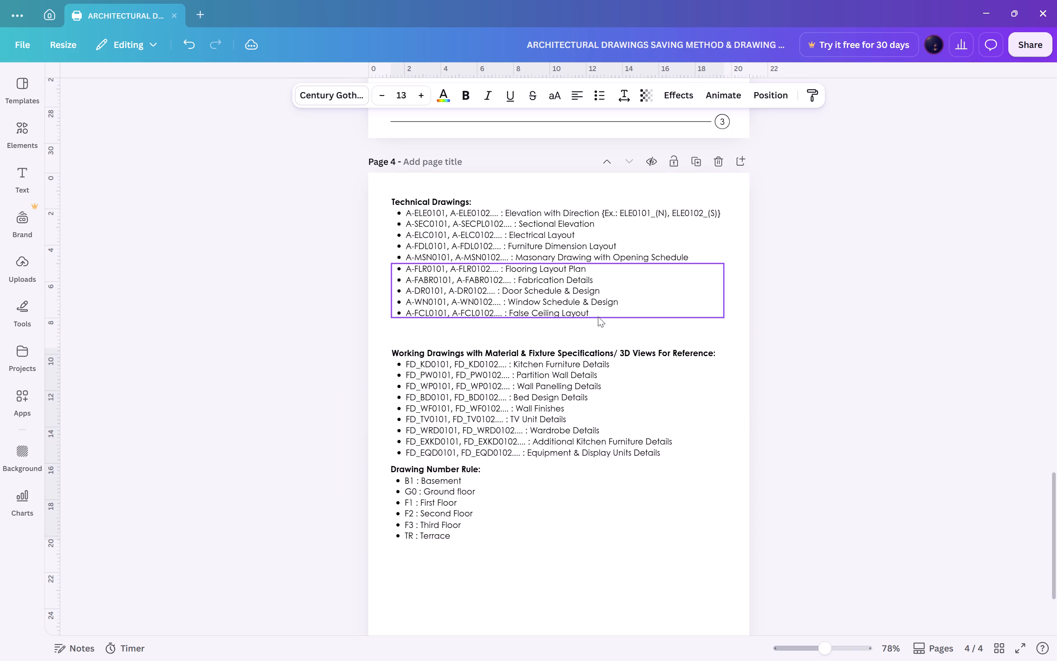
Add an empty bullet after the False Ceiling Layout bullet in page 4's Technical Drawings list.
double_click(598, 316)
key("Return")
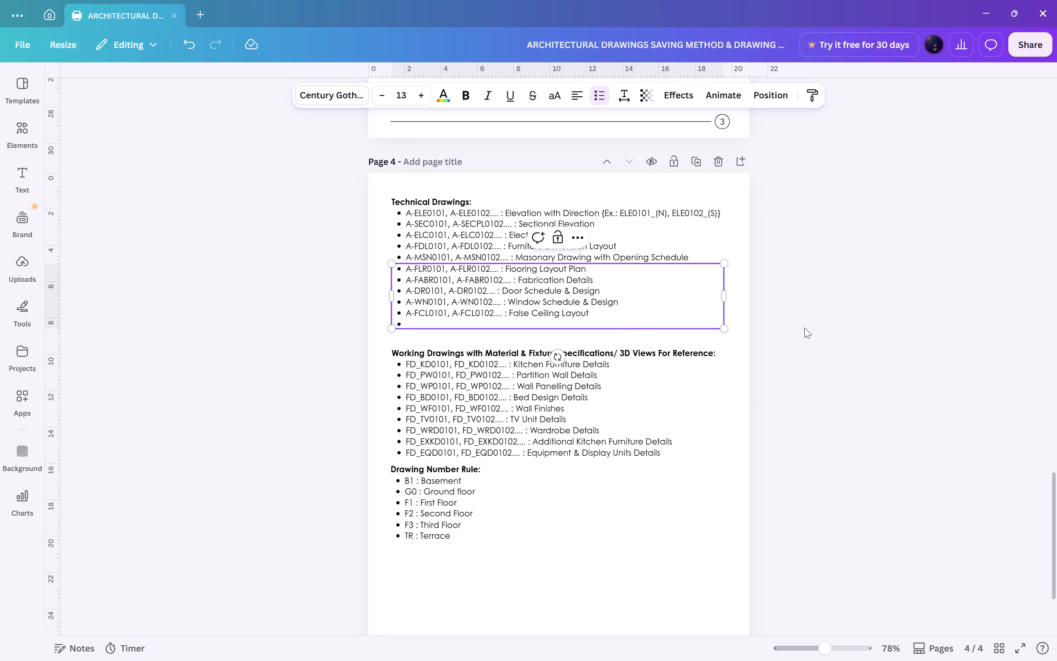
left_click(804, 328)
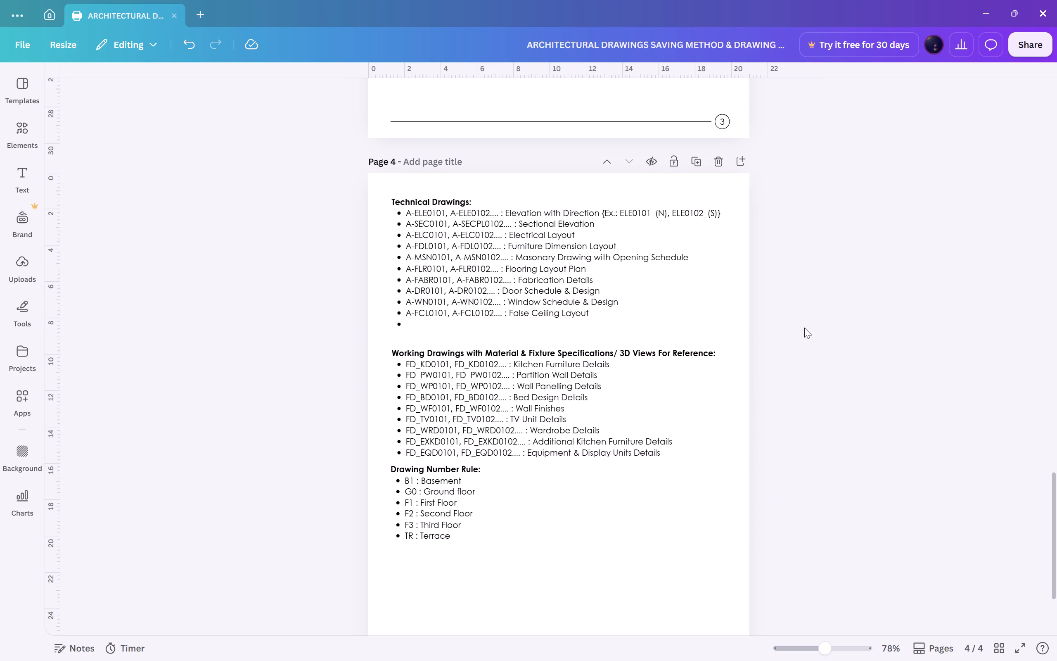
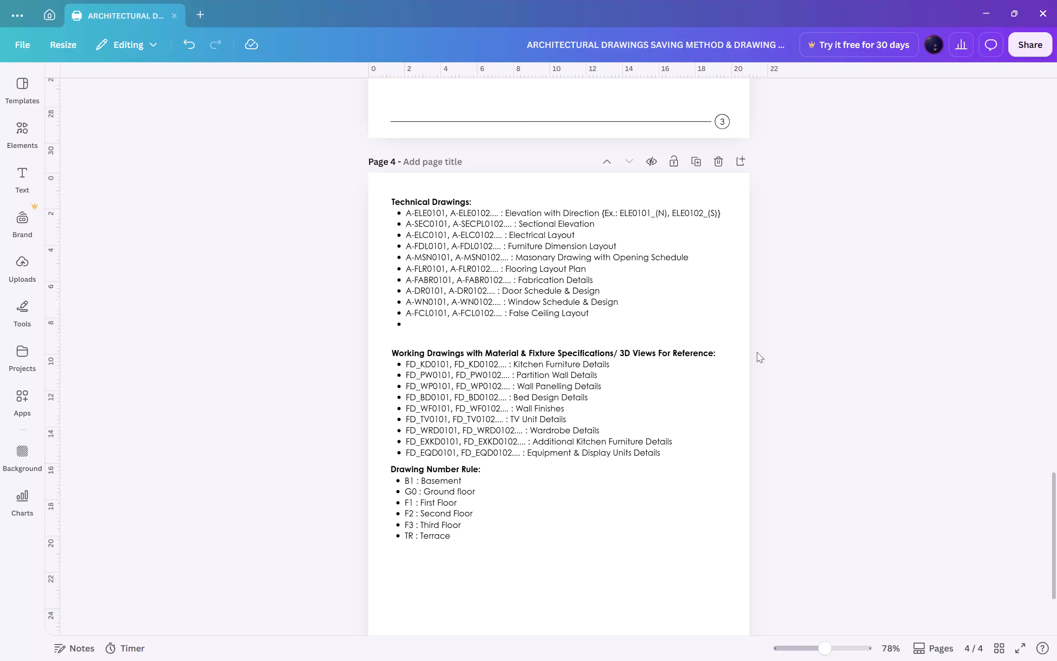
Copy page 2's Plumbing Drawings and Bathroom Detailed Drawings bullets into the empty bullet of page 4's Technical Drawings list.
scroll(756, 372, "up", 4)
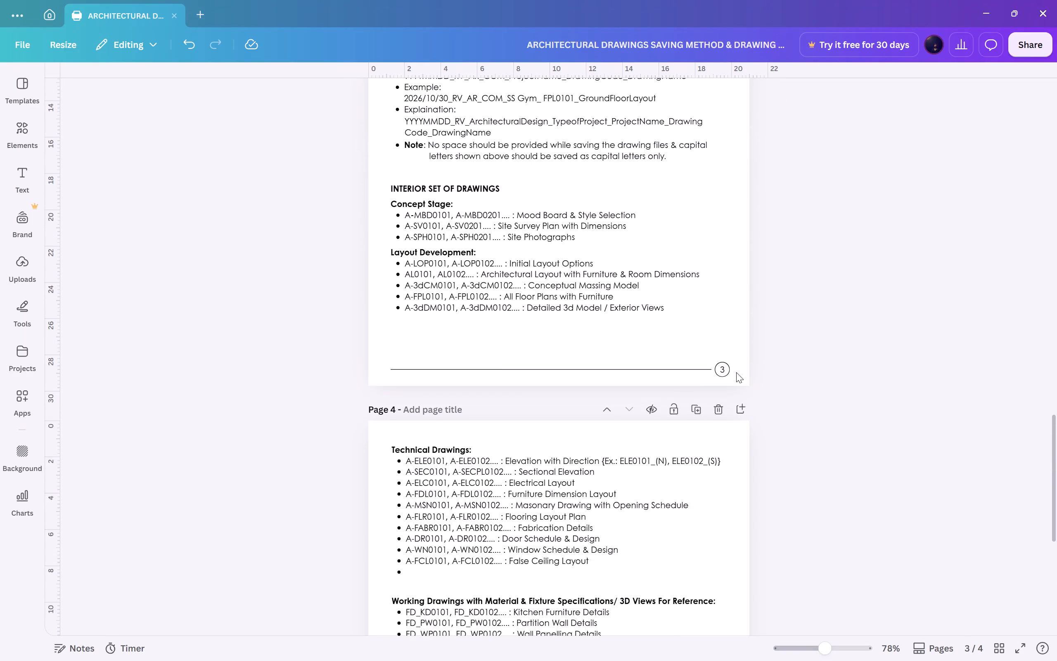
scroll(646, 344, "up", 6)
scroll(570, 327, "up", 3)
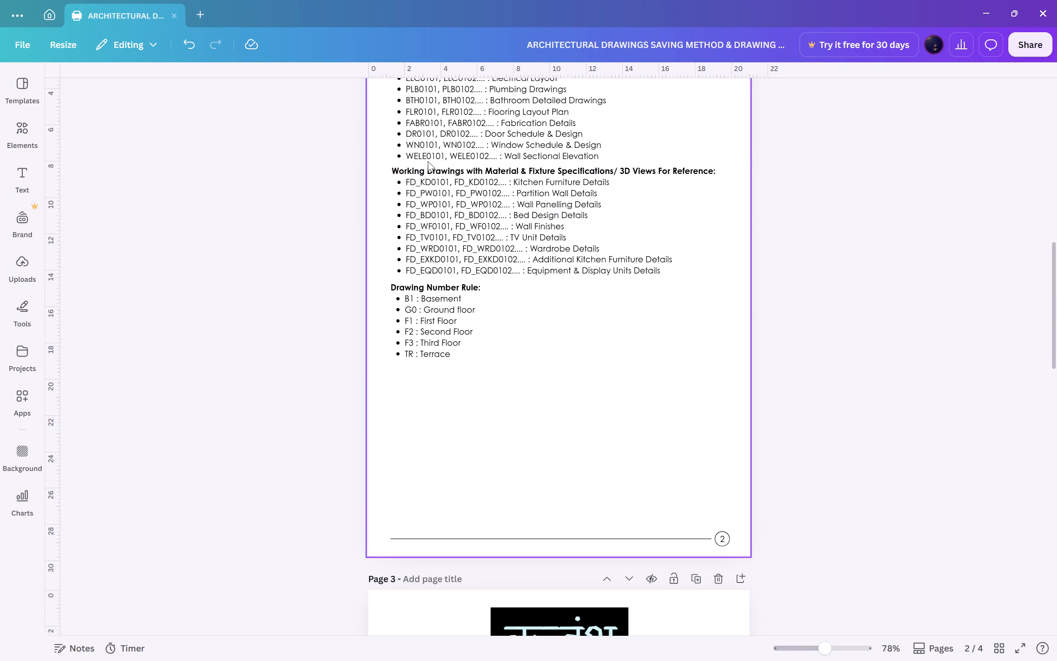
scroll(429, 137, "up", 1)
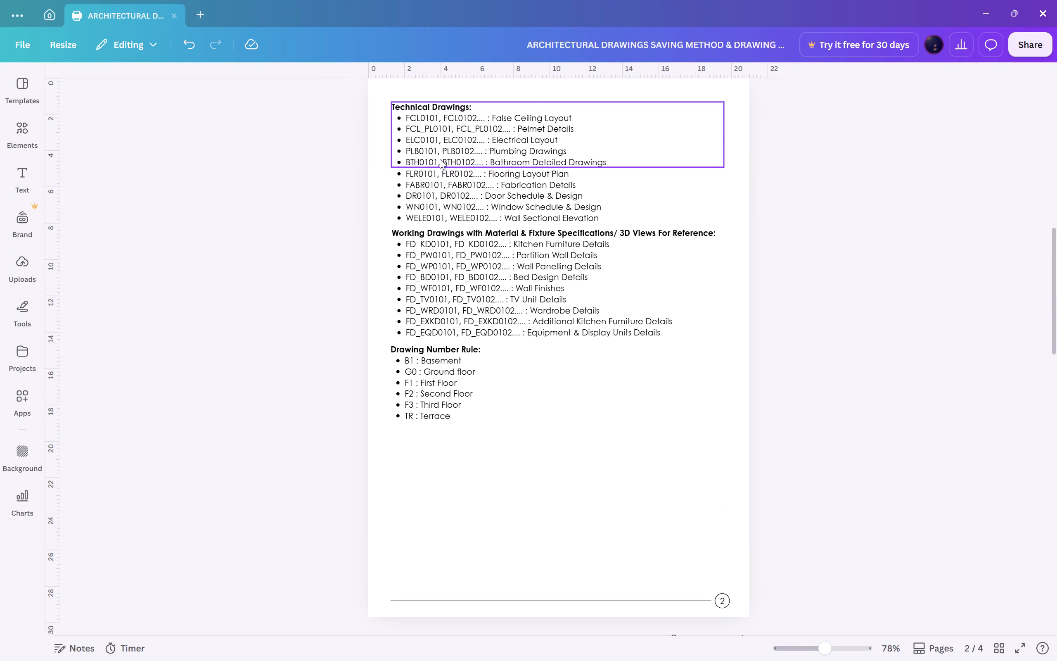
double_click(440, 159)
left_click(408, 152)
left_click_drag(409, 152, 413, 152)
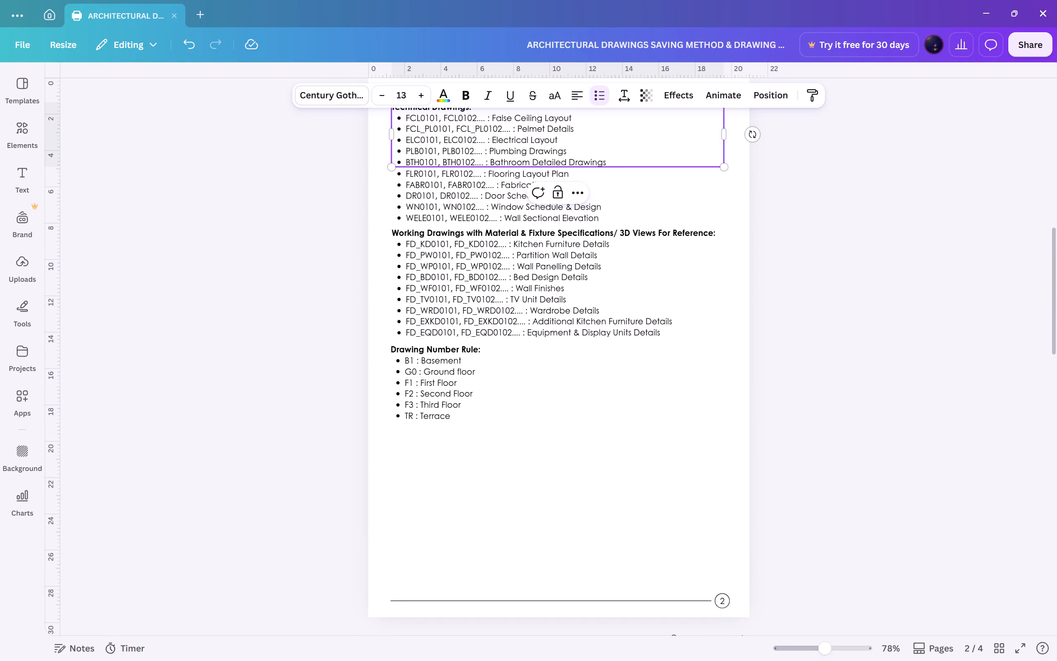
left_click_drag(413, 152, 616, 164)
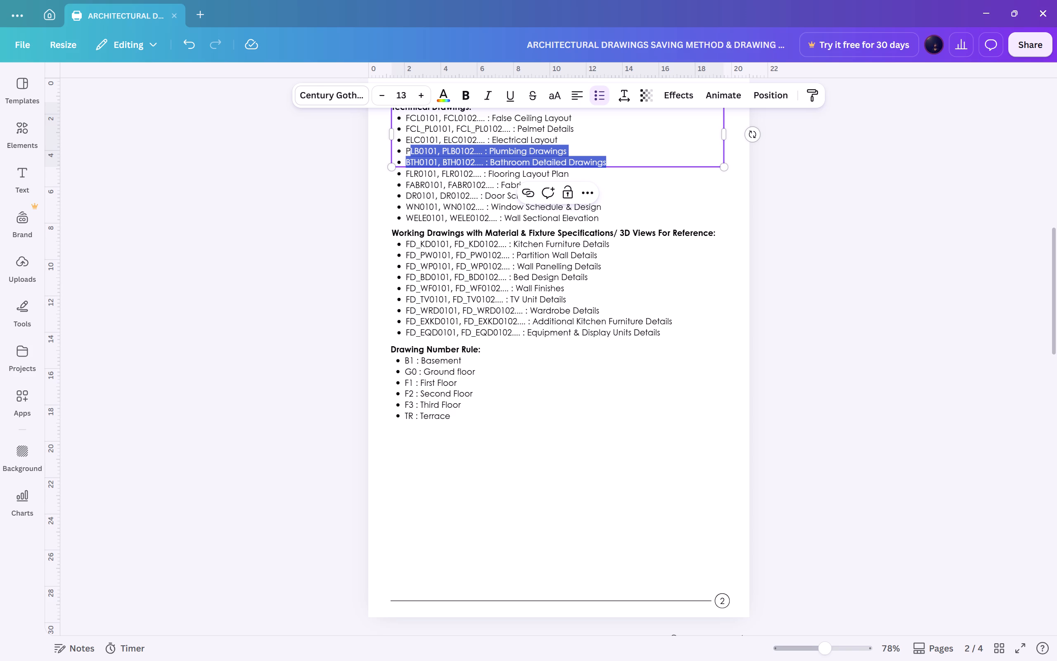
left_click_drag(406, 151, 614, 165)
key("ctrl+c")
left_click(875, 290)
scroll(870, 289, "down", 18)
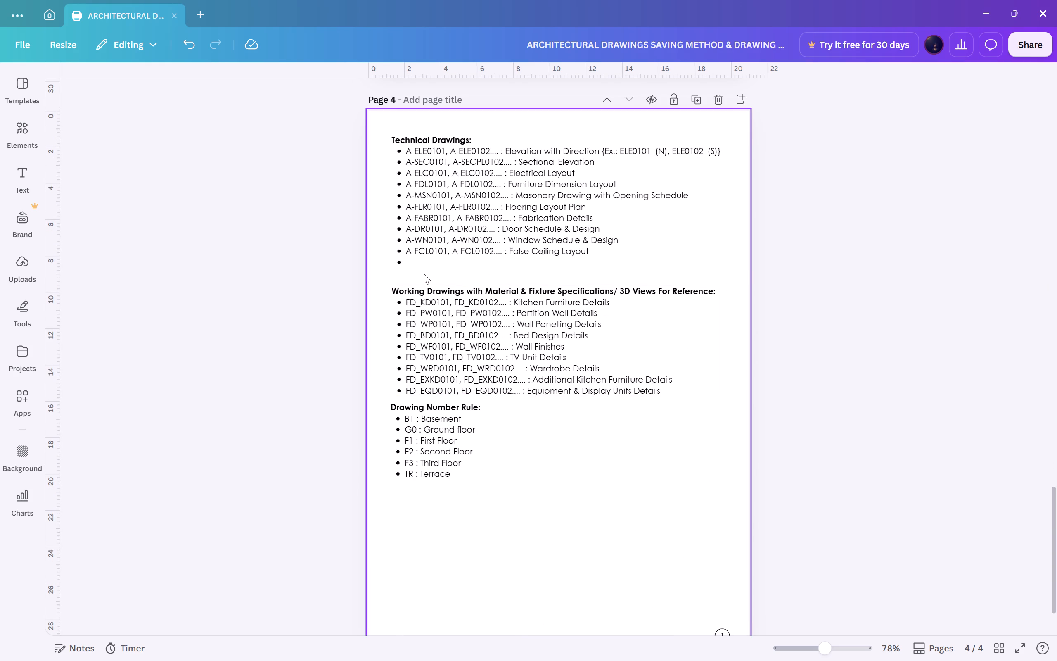
left_click(419, 266)
left_click(408, 259)
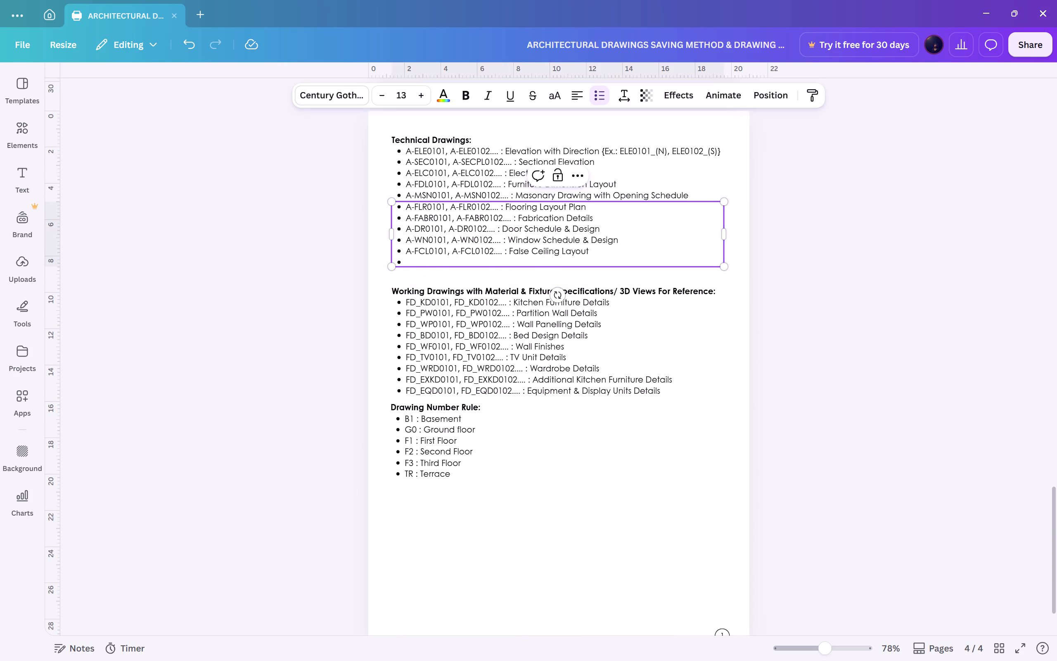
key("ctrl+v")
Prefix both codes of page 4's Bathroom Detailed Drawings and Plumbing Drawings bullets with A-.
left_click(406, 269)
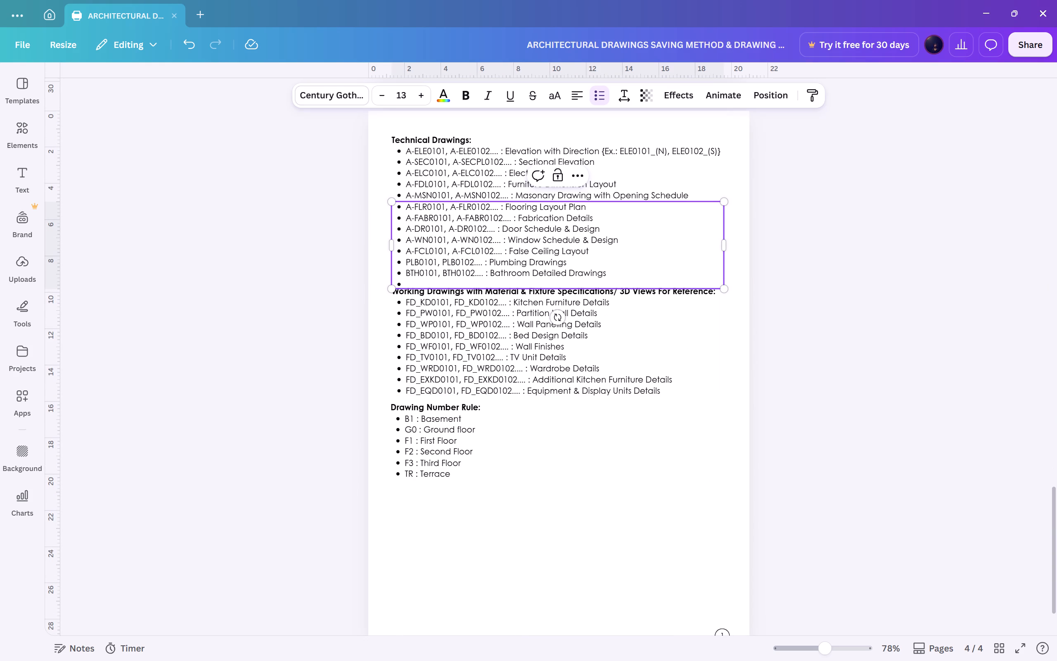
type("A-")
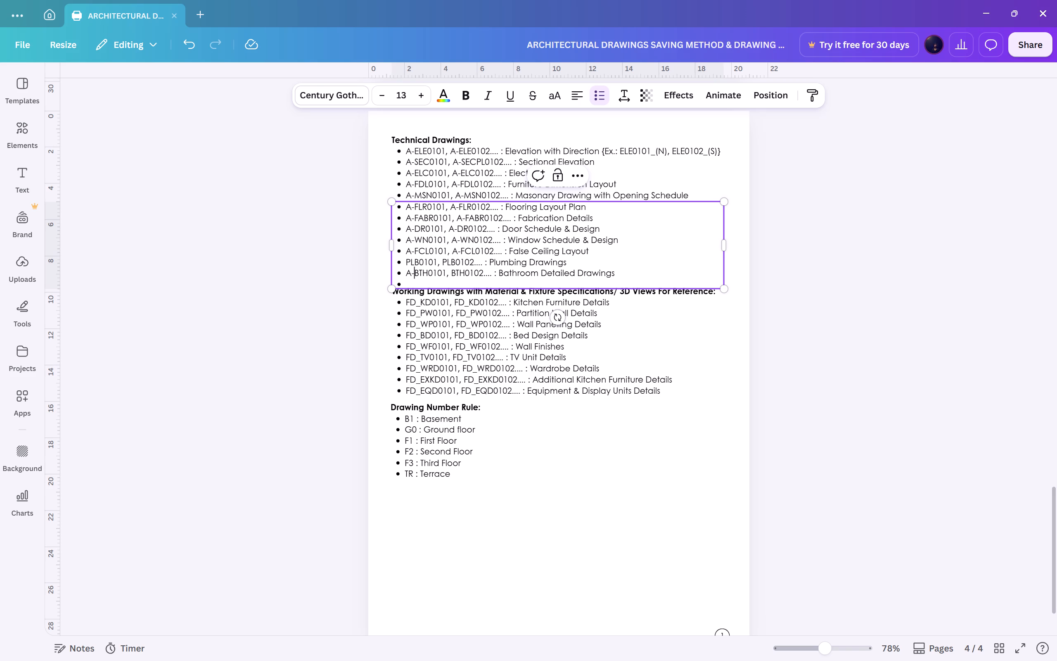
left_click(450, 273)
type("A-")
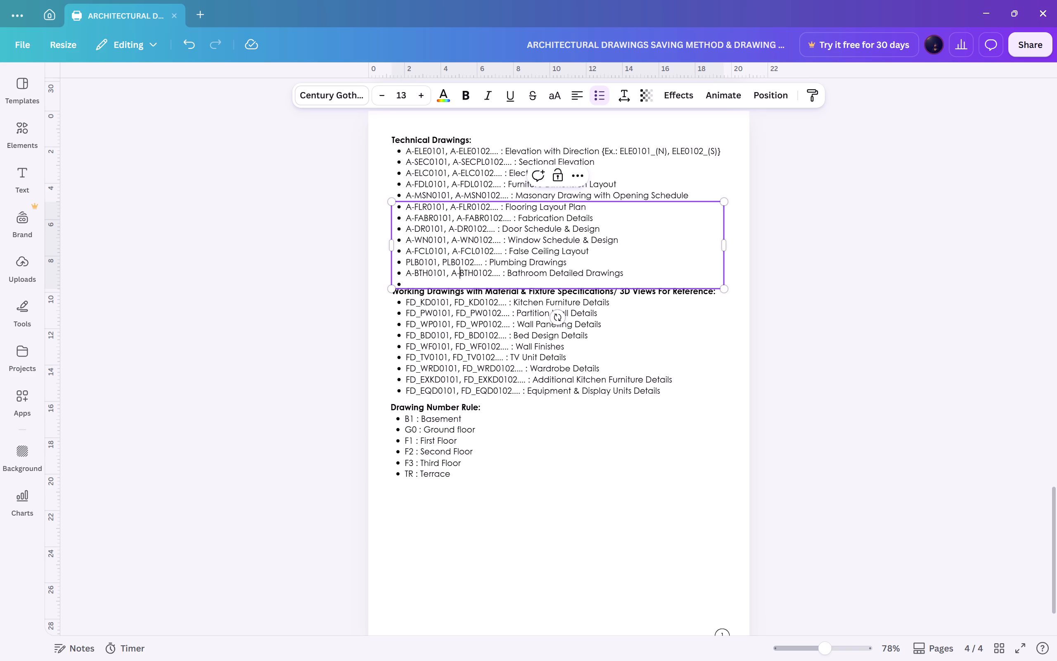
left_click(406, 265)
type("A-")
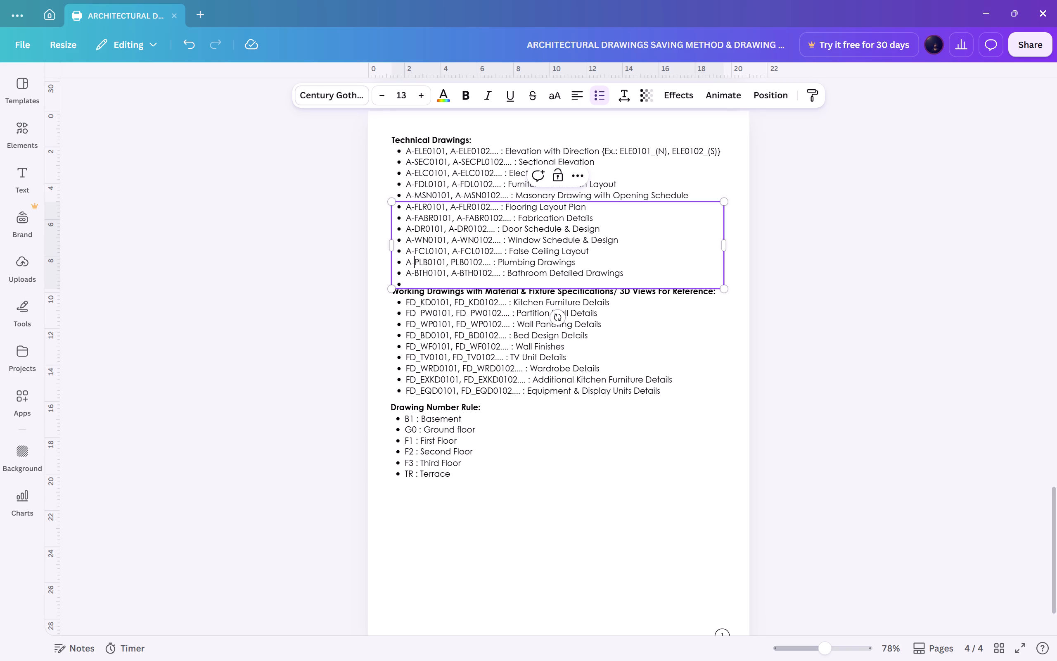
left_click(451, 264)
type("A-")
left_click(793, 309)
Move page 4's Working Drawings and Drawing Number Rule text blocks down together, clear of the extended Technical Drawings list.
left_click_drag(818, 317, 413, 488)
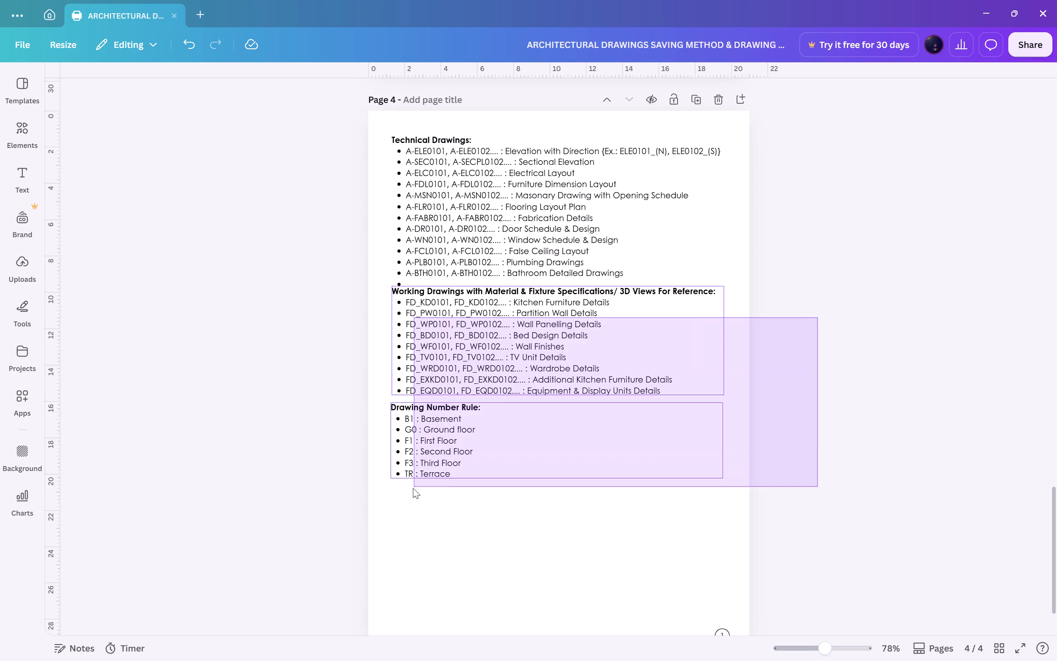
left_click_drag(413, 488, 412, 488)
key("Down")
key("Down")
key("Down")
key("Down")
key("Down")
key("Down")
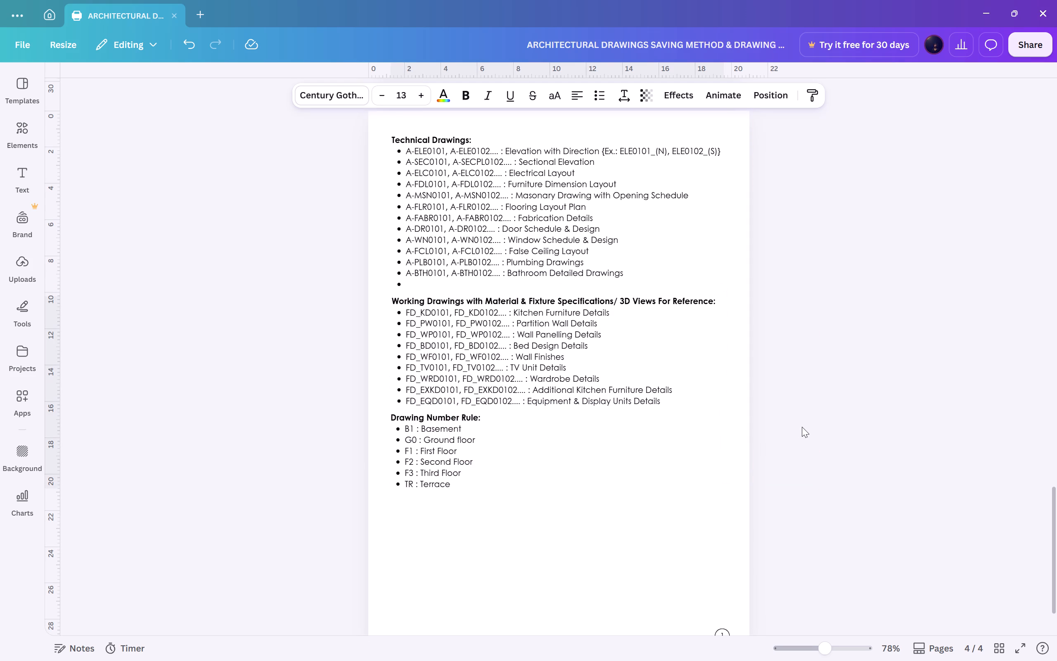
key("Down")
key("Down")
key("Down")
key("Down")
key("Down")
key("Down")
key("Down")
left_click(810, 420)
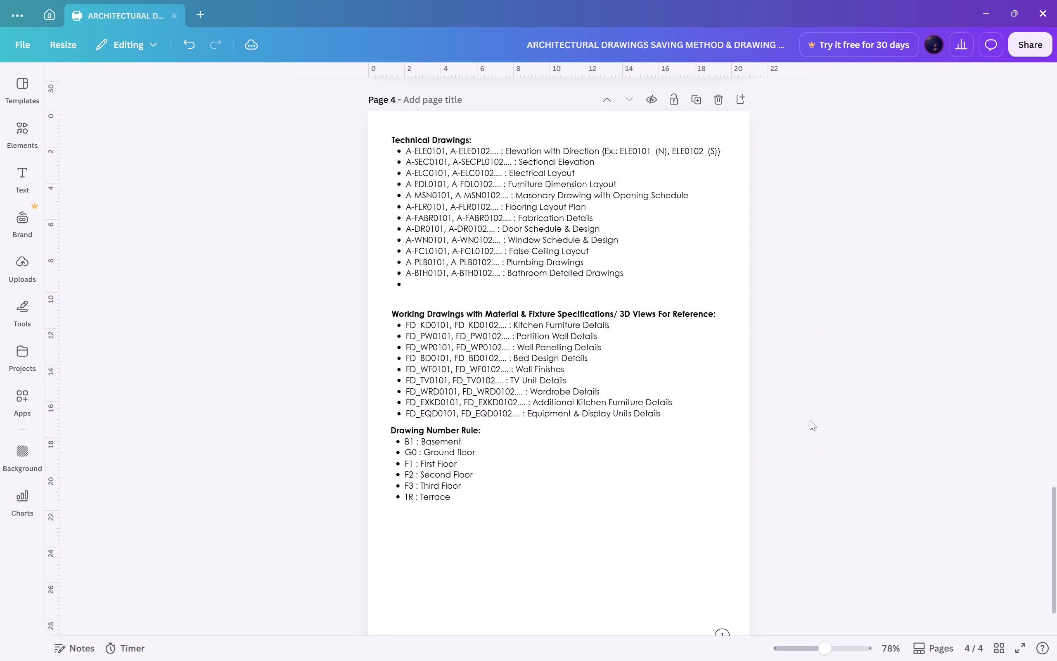
Copy the Kitchen Furniture Details bullet from page 4's Working Drawings list into the empty last bullet of Technical Drawings.
left_click(410, 285)
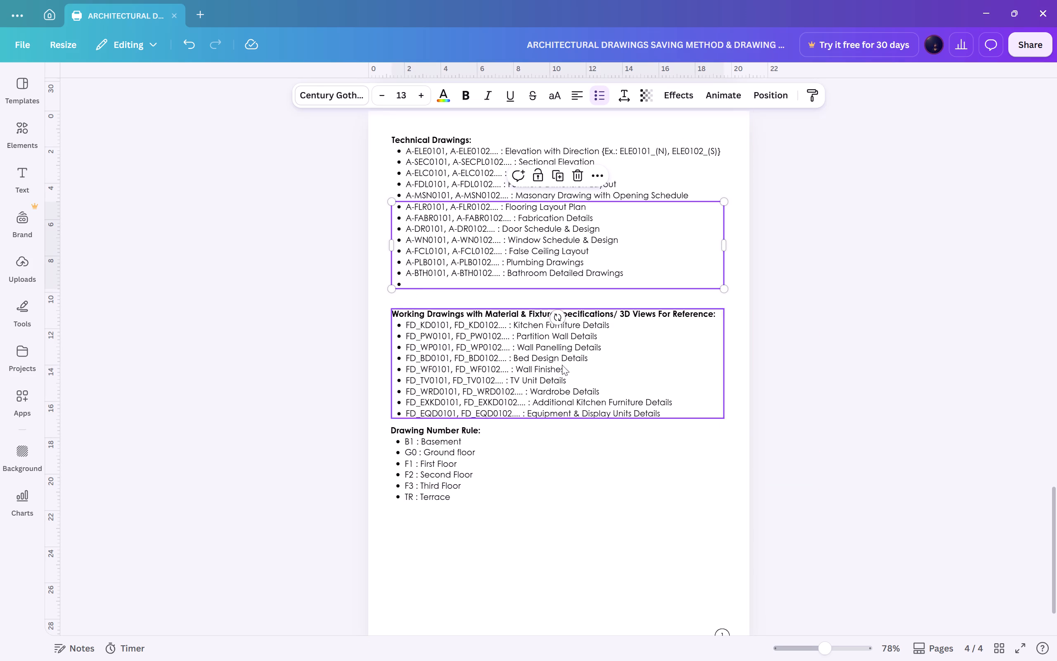
left_click(809, 433)
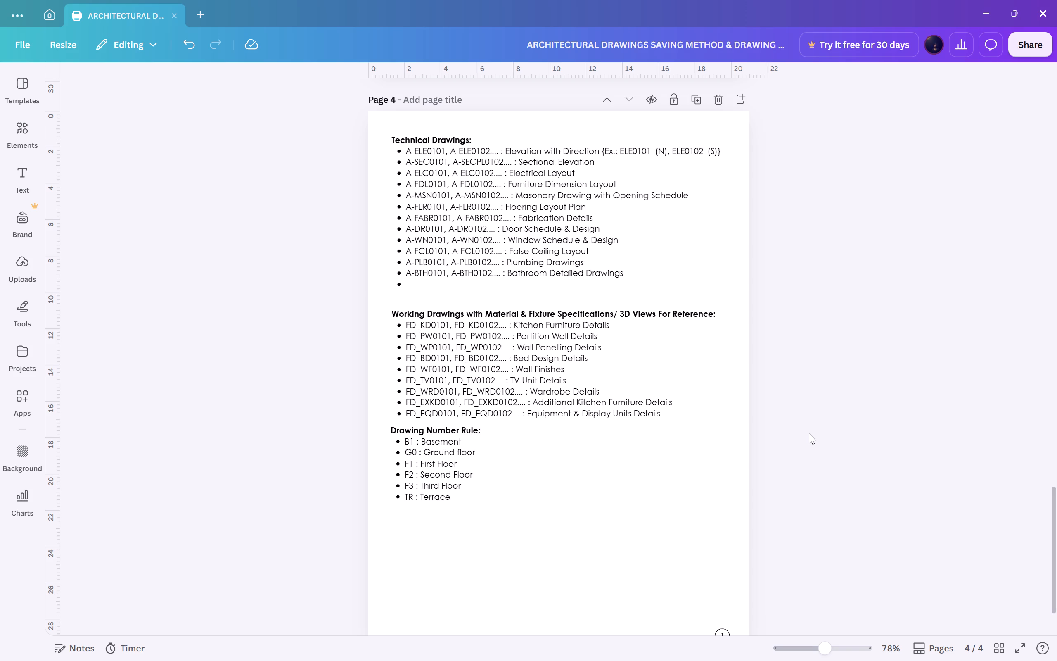
left_click(600, 327)
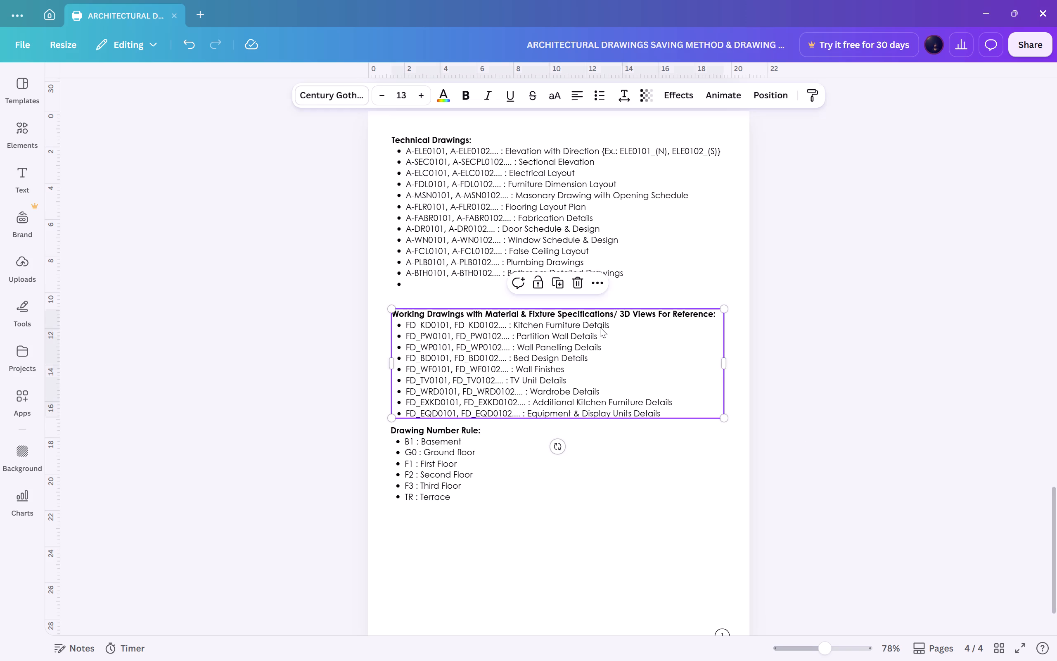
key("u")
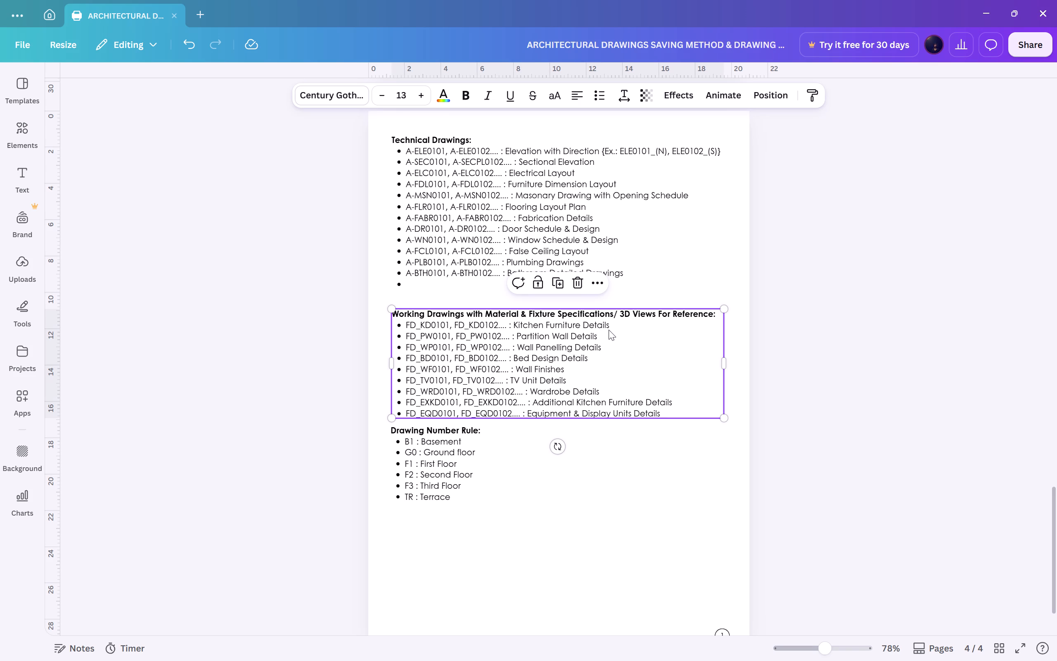
left_click(609, 330)
left_click(609, 330)
left_click(610, 328)
left_click_drag(611, 328, 467, 329)
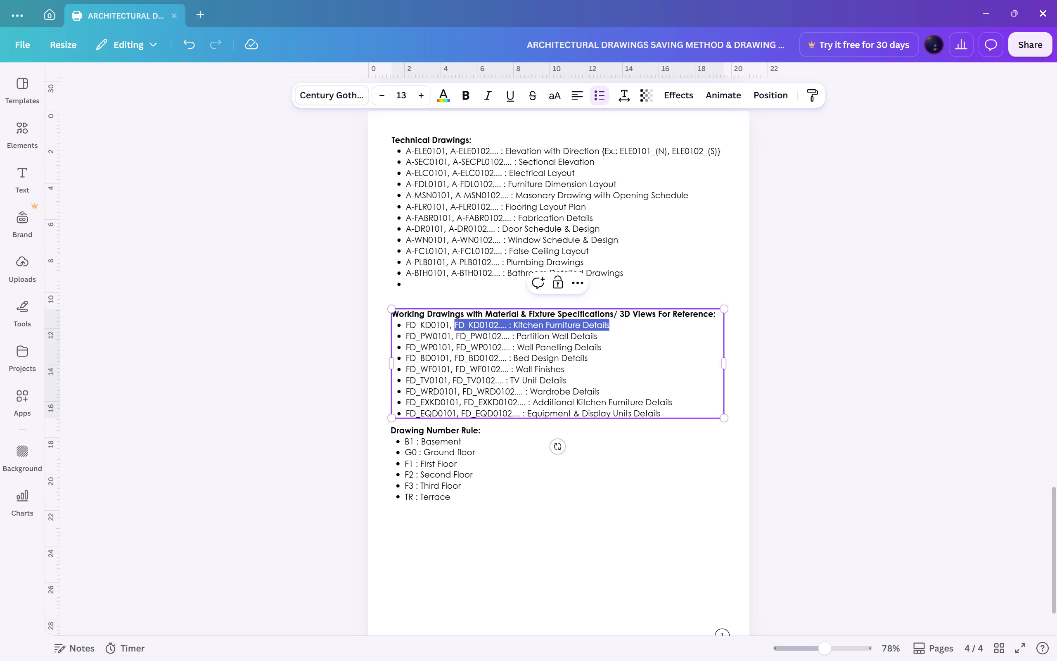
left_click_drag(467, 329, 401, 323)
key("ctrl+c")
left_click(284, 371)
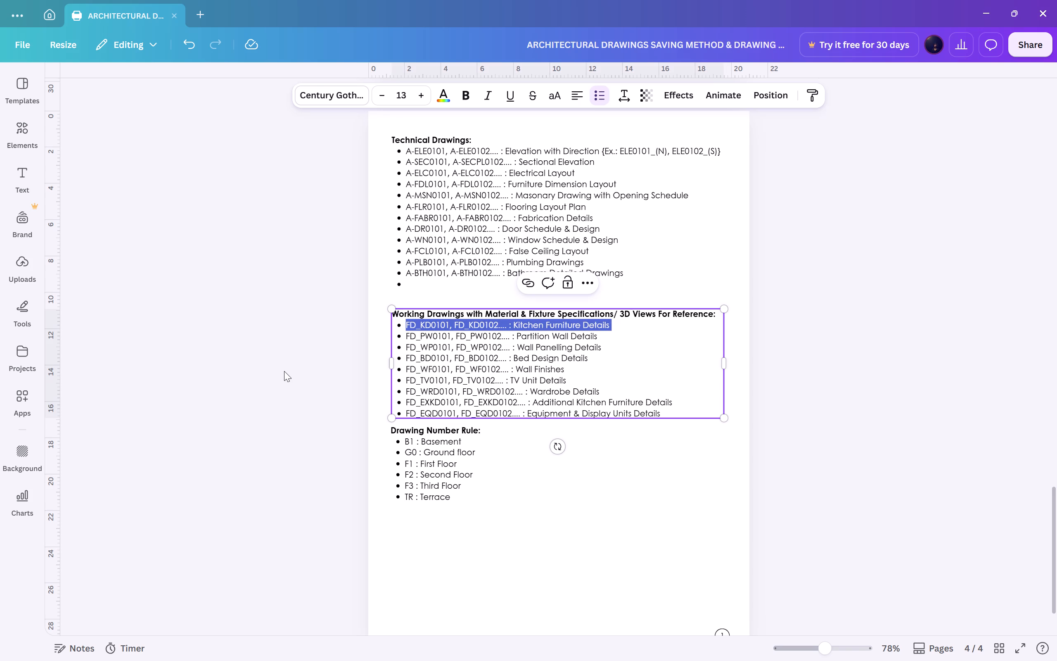
double_click(422, 286)
key("ctrl+v")
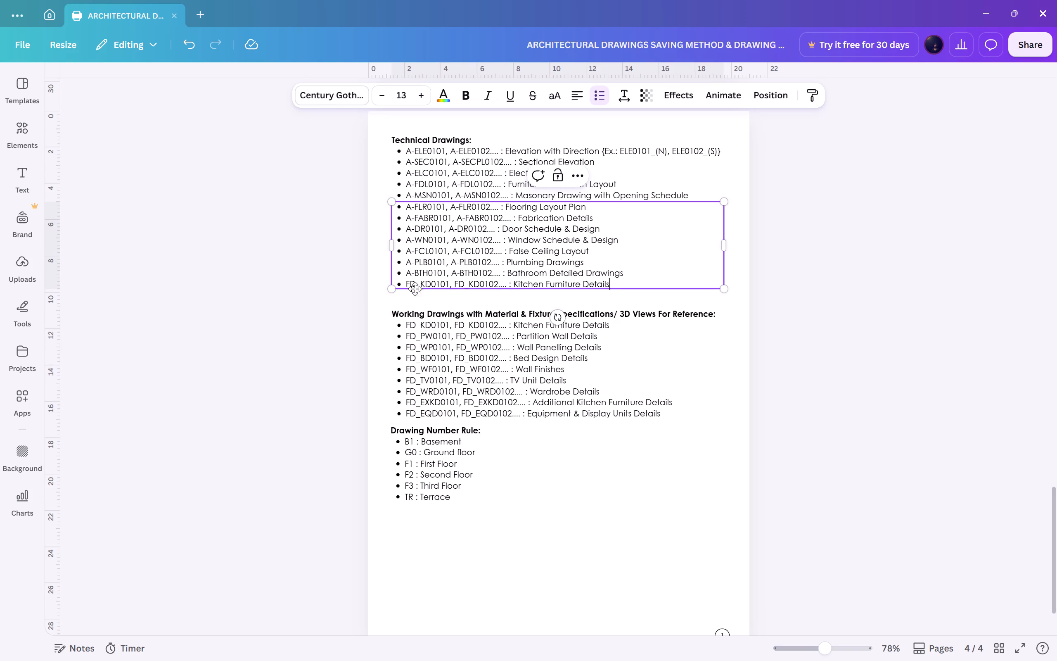
Replace the FD_ prefix with A- in both codes of the Kitchen Furniture Details bullet under Technical Drawings.
left_click(420, 284)
key("BackSpace")
key("BackSpace")
key("BackSpace")
type("A-")
left_click(462, 284)
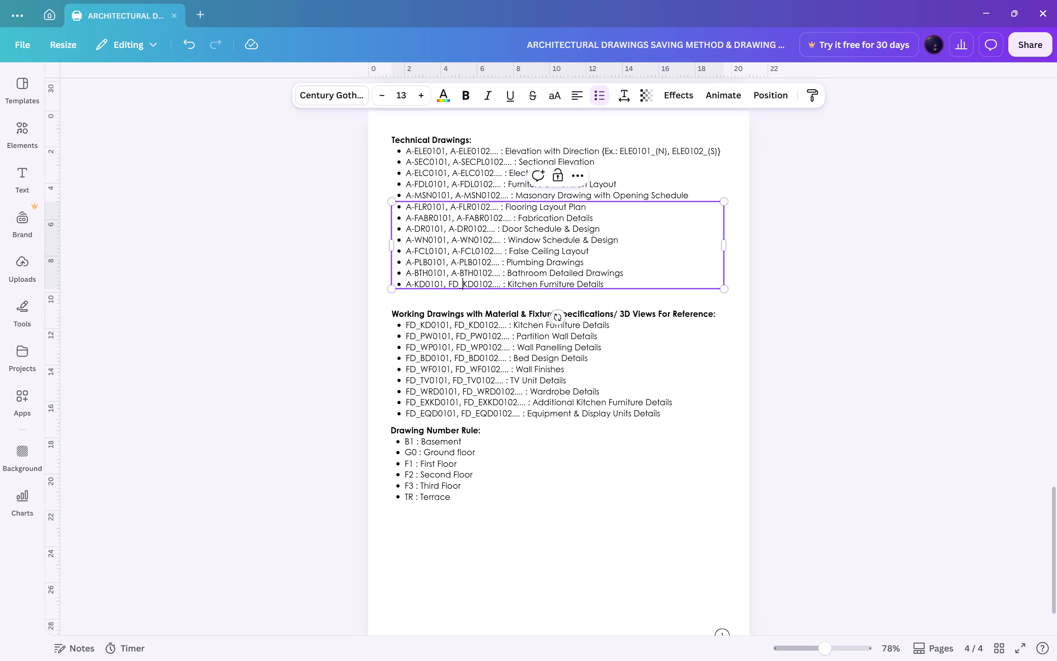
key("BackSpace")
key("BackSpace")
key("BackSpace")
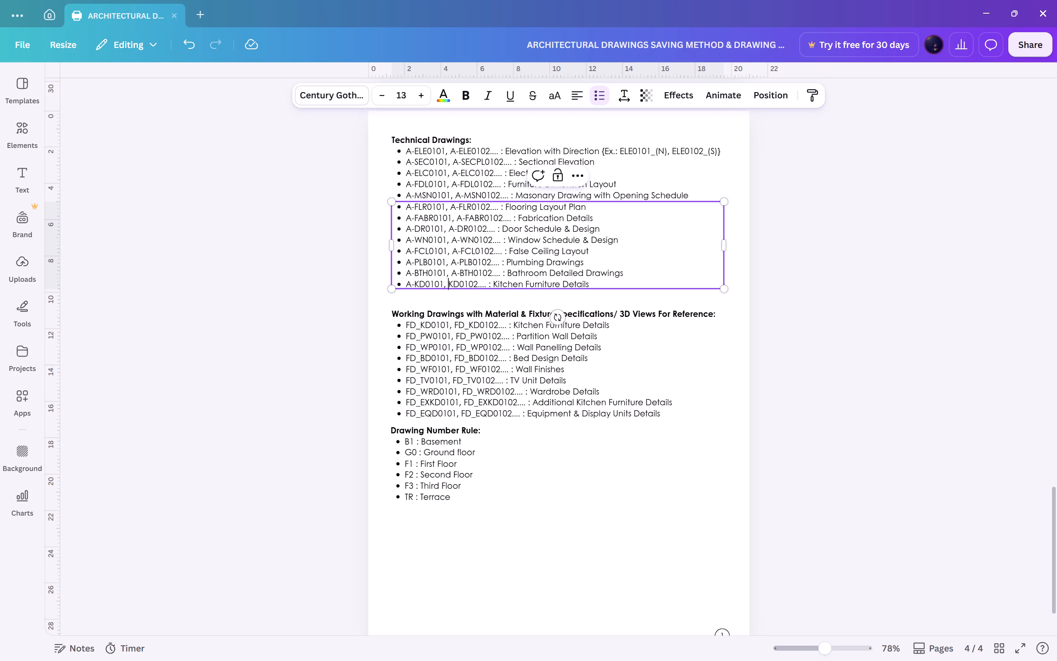
type("A-")
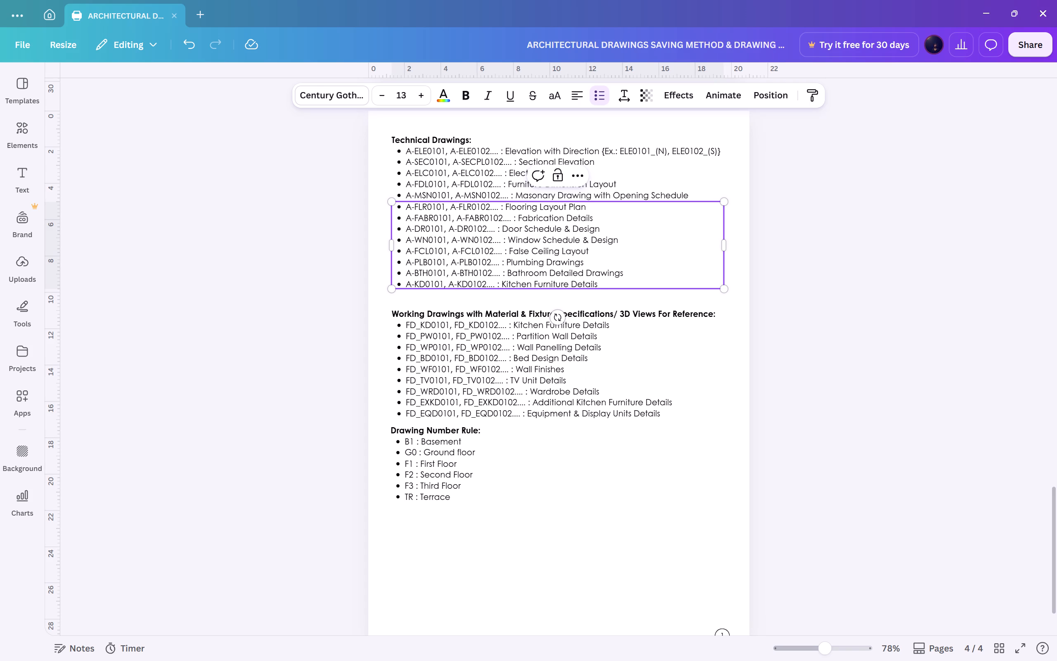
Insert a P into both kitchen codes under Technical Drawings so they read A-KPD0101 and A-KPD0102.
left_click(418, 286)
key("p")
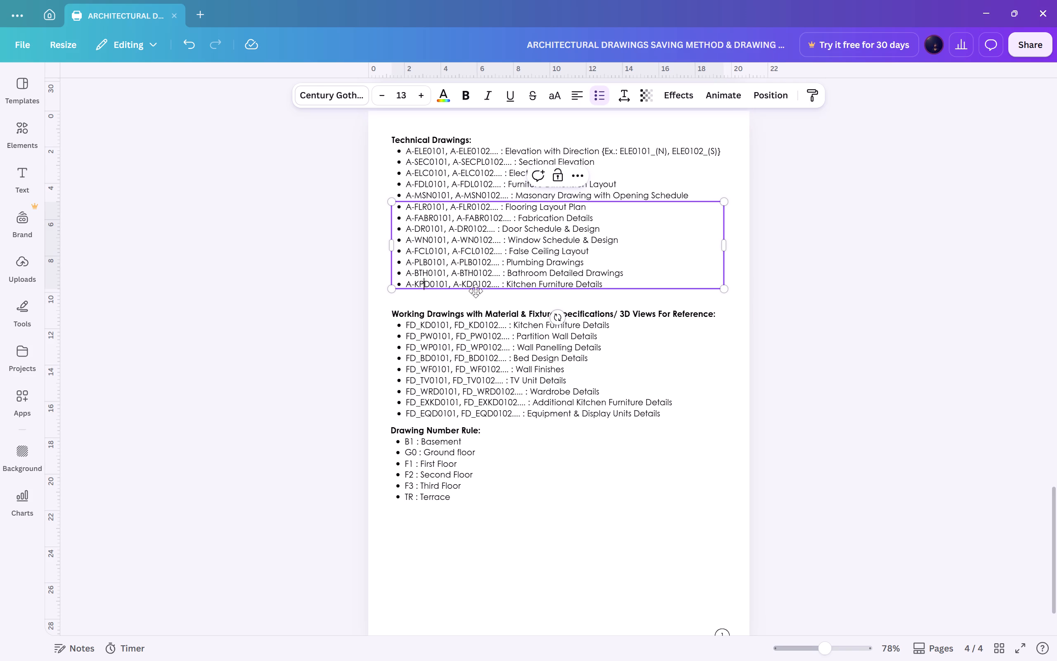
left_click(467, 286)
key("p")
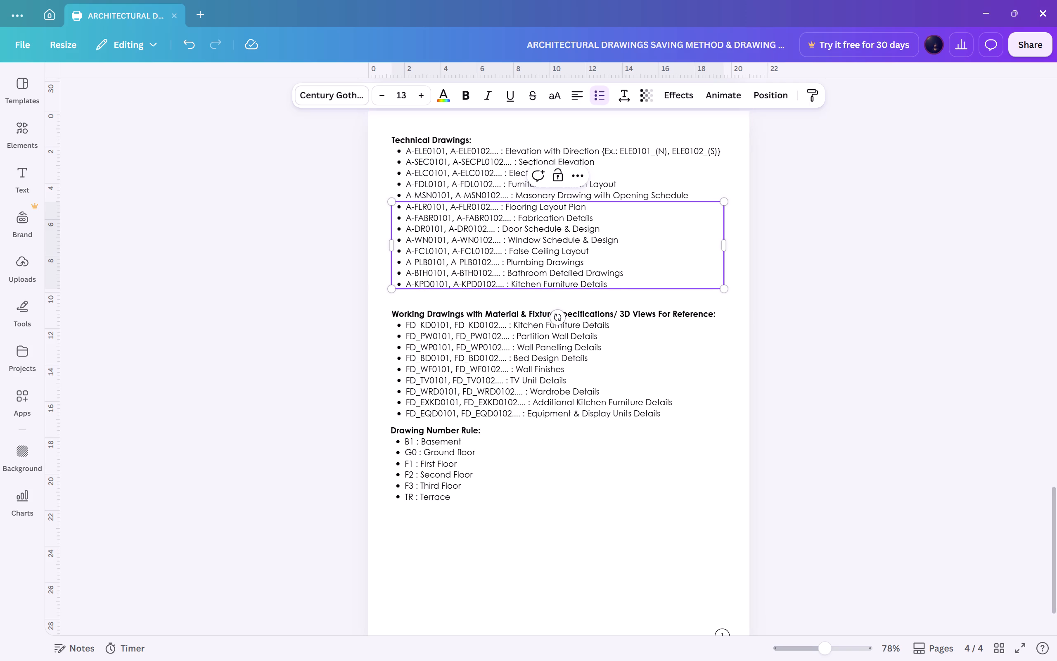
Consult the reference PDF's Technical Drawings list in Chrome and change Furniture to Platform in page 4's A-KPD bullet in Canva.
left_click(571, 642)
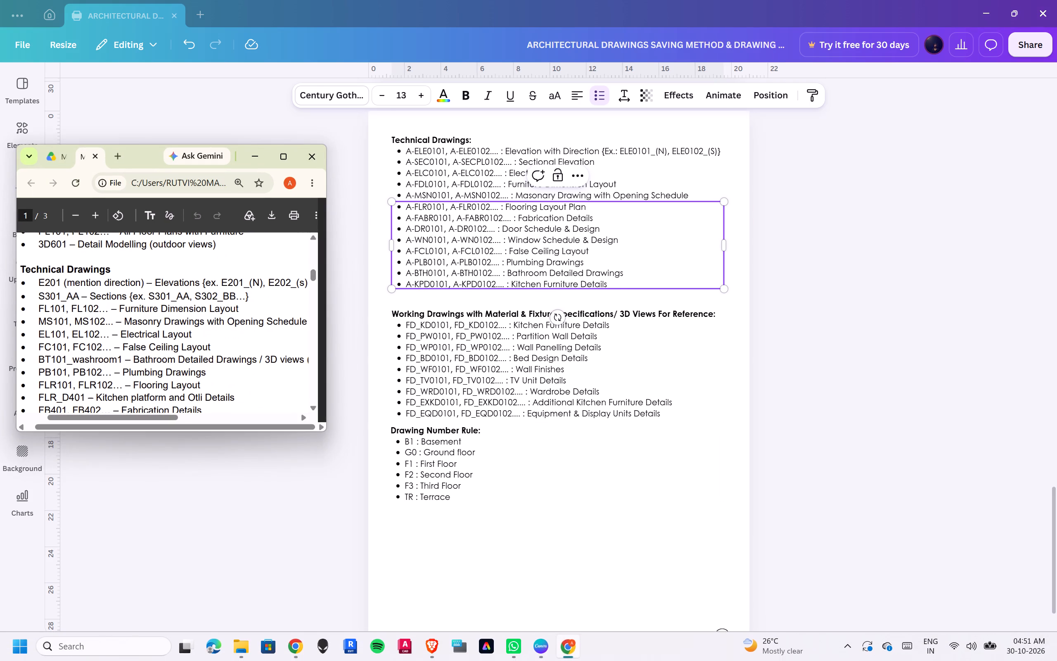
scroll(124, 359, "down", 1)
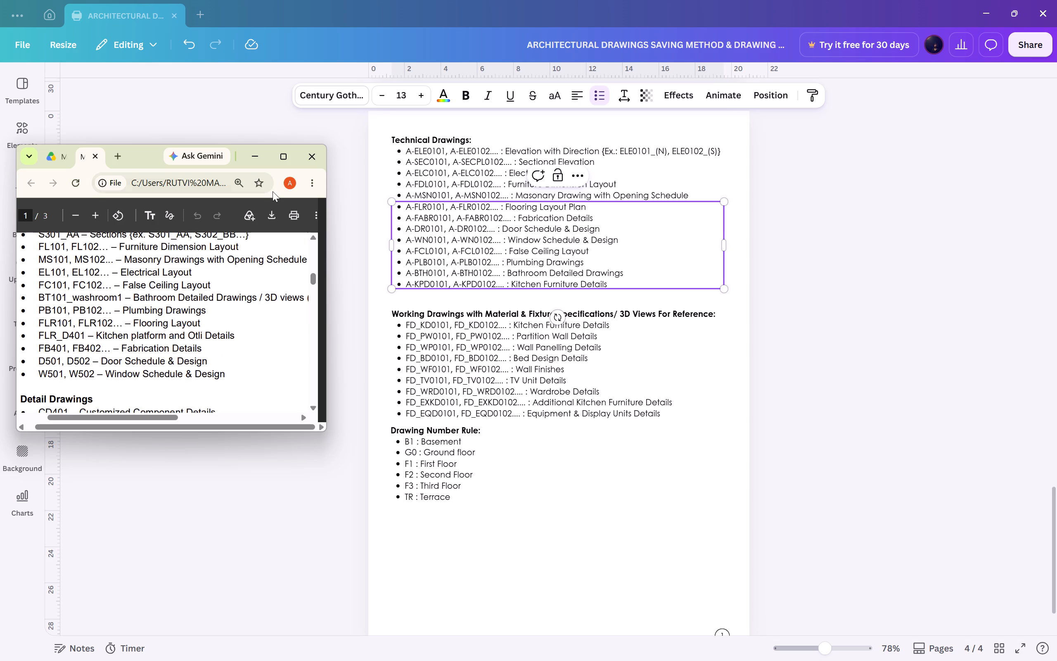
left_click(261, 158)
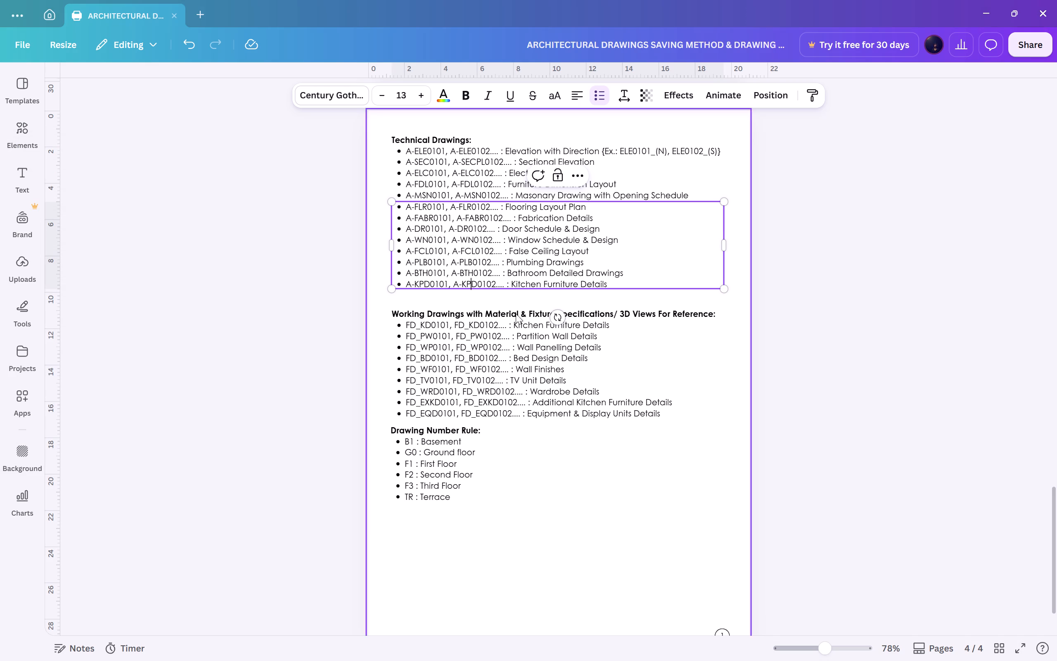
left_click_drag(578, 287, 545, 283)
key("BackSpace")
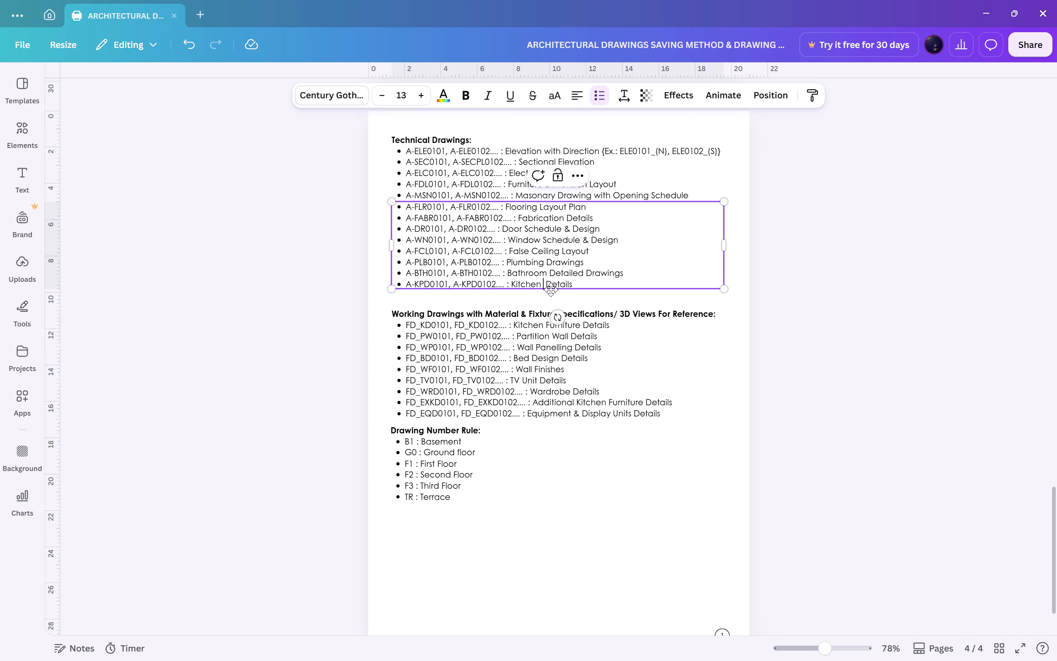
key("p")
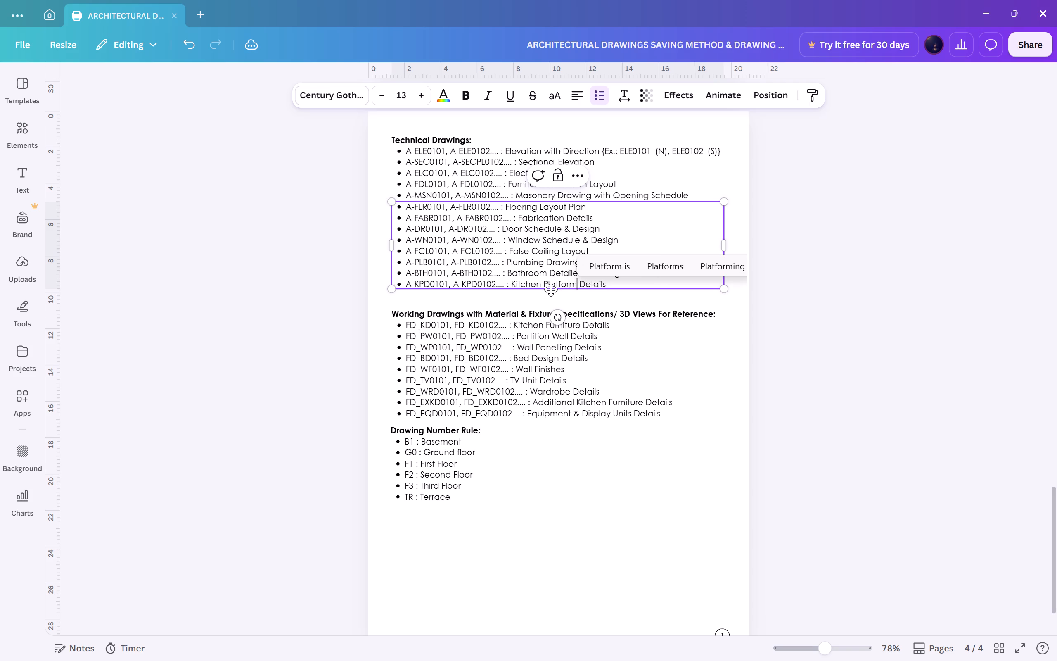
key("space")
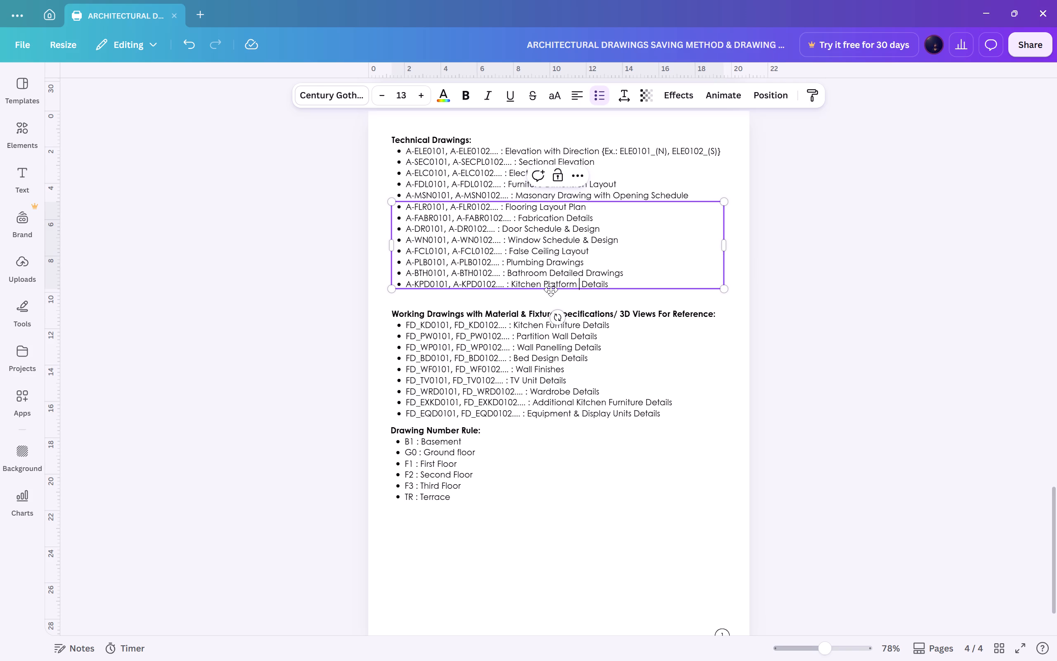
Insert "& Otla" after Platform in the A-KPD bullet so it reads Kitchen Platform & Otla Details.
key("shift+ampersand")
key("space")
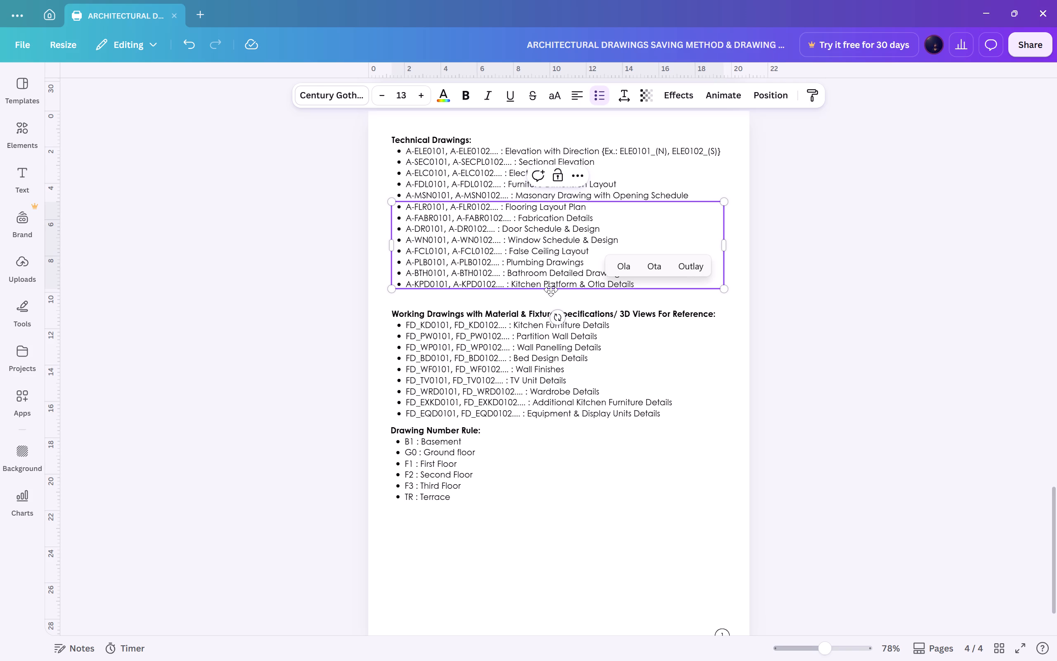
left_click(795, 385)
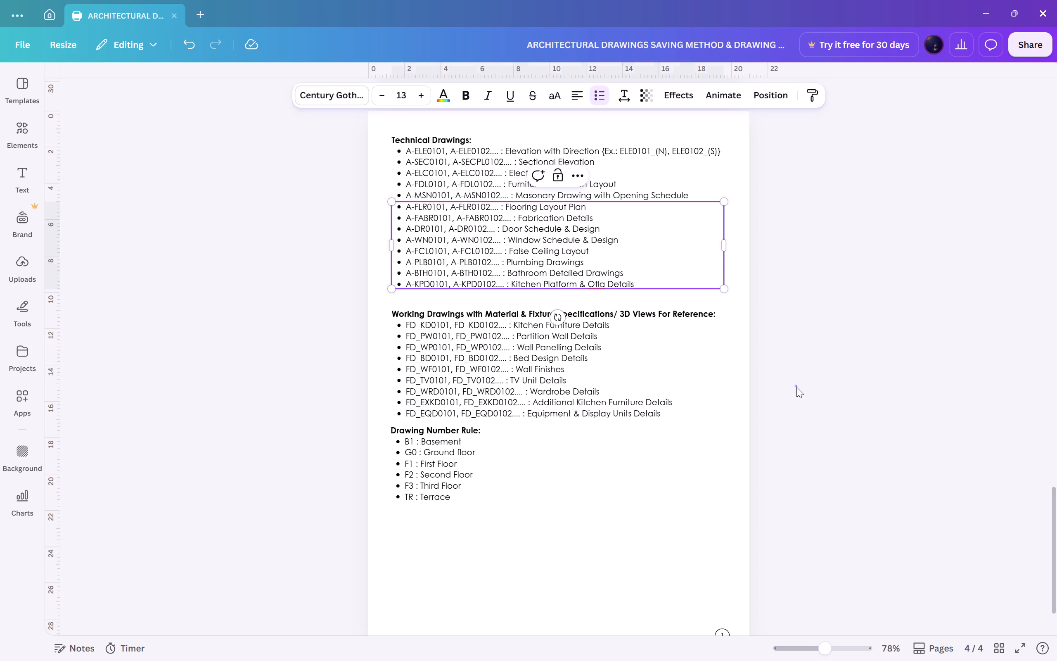
Nudge the Working Drawings and Drawing Number Rule blocks on page 4 slightly up together, closing the gap below Technical Drawings.
scroll(798, 382, "up", 1)
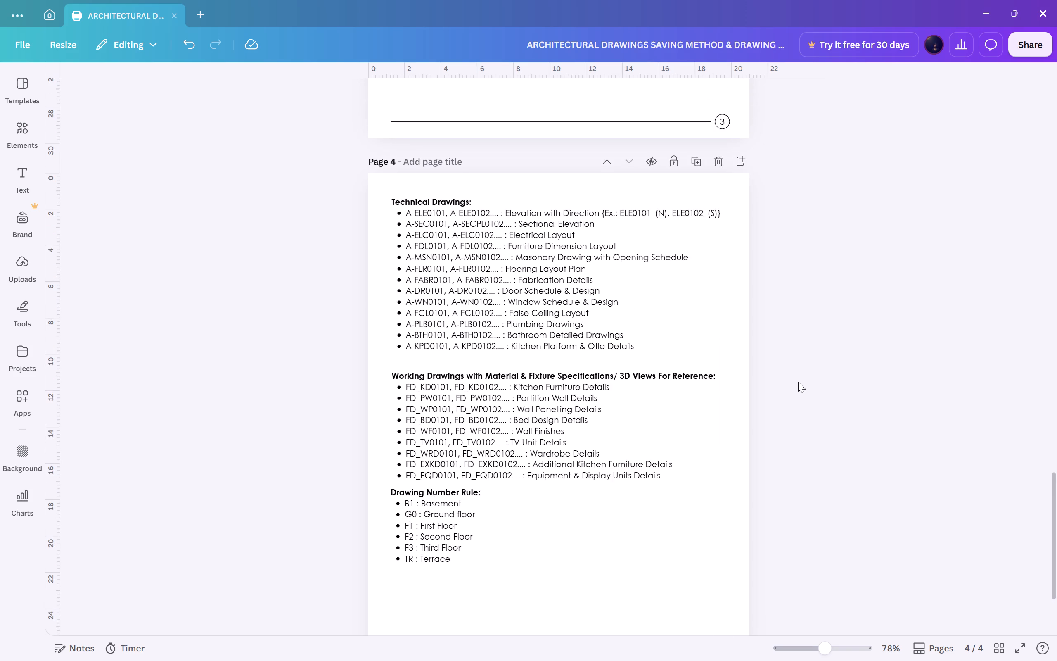
scroll(798, 381, "up", 1)
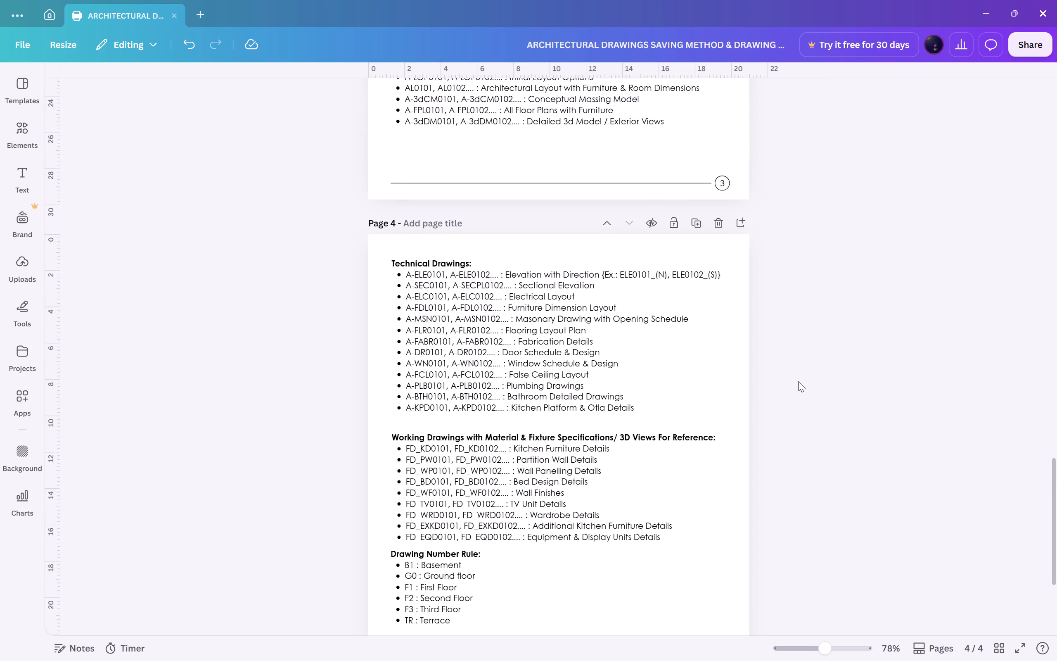
scroll(798, 381, "up", 3)
scroll(798, 381, "down", 5)
left_click_drag(829, 311, 742, 358)
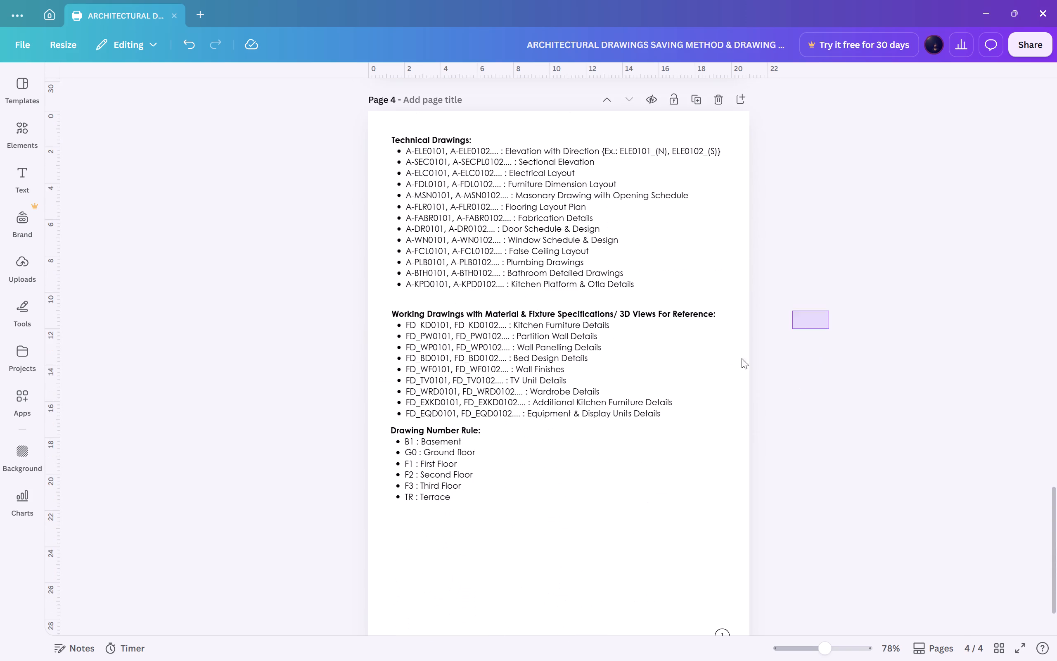
left_click_drag(742, 358, 438, 559)
key("Up")
key("Up")
key("Up")
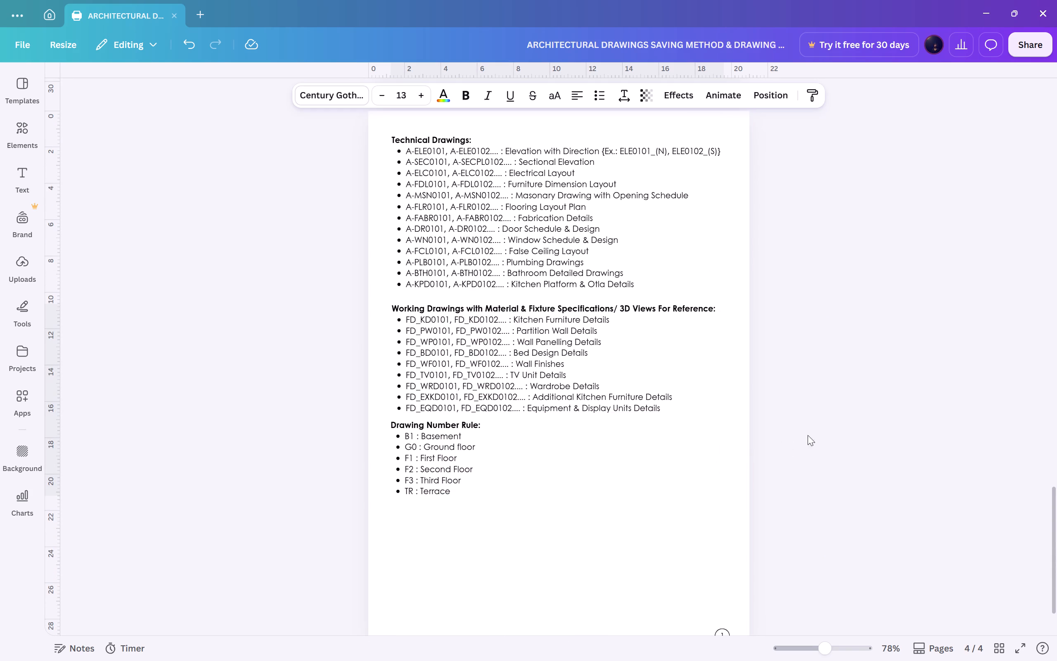
key("Up")
key("Up")
scroll(835, 424, "up", 2)
left_click(835, 424)
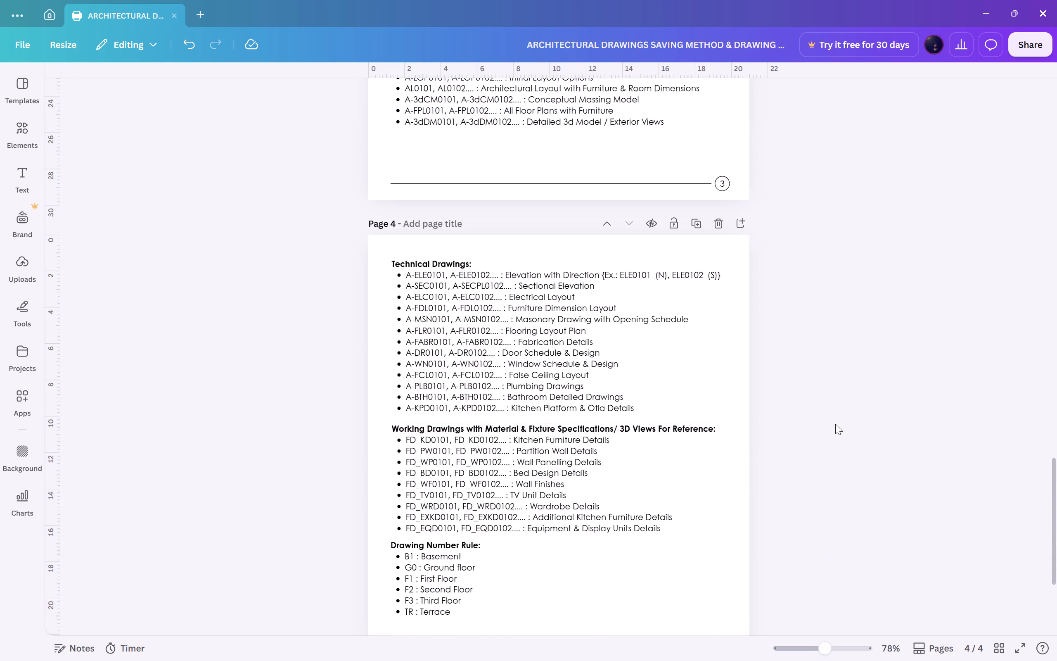
Change the page number in page 4's footer circle to 4.
scroll(835, 424, "up", 9)
scroll(835, 424, "down", 5)
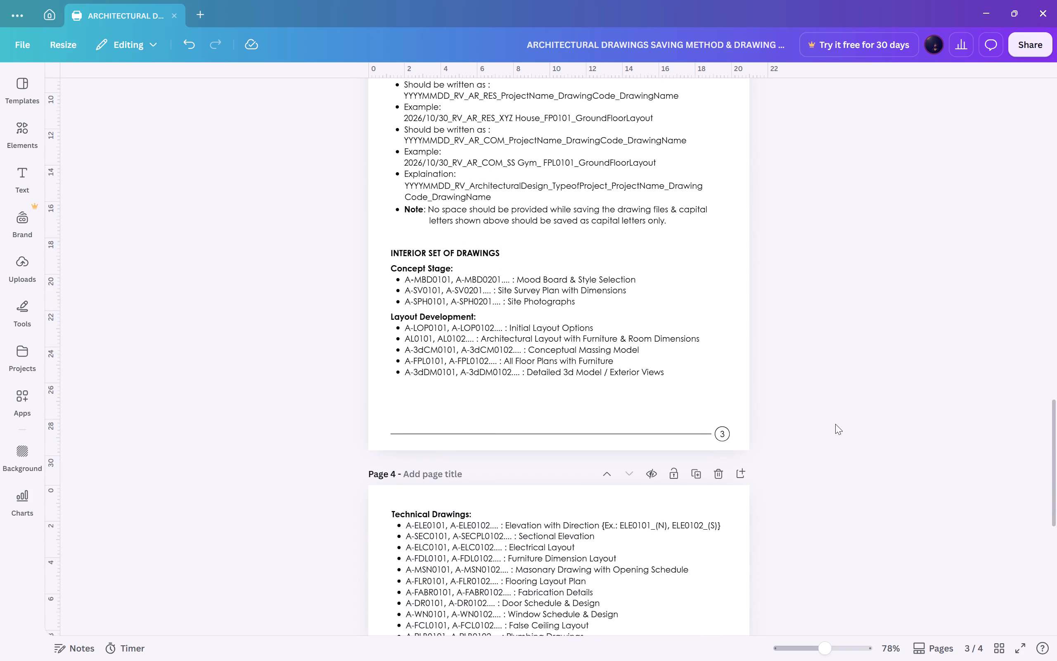
scroll(835, 424, "up", 2)
scroll(835, 424, "down", 11)
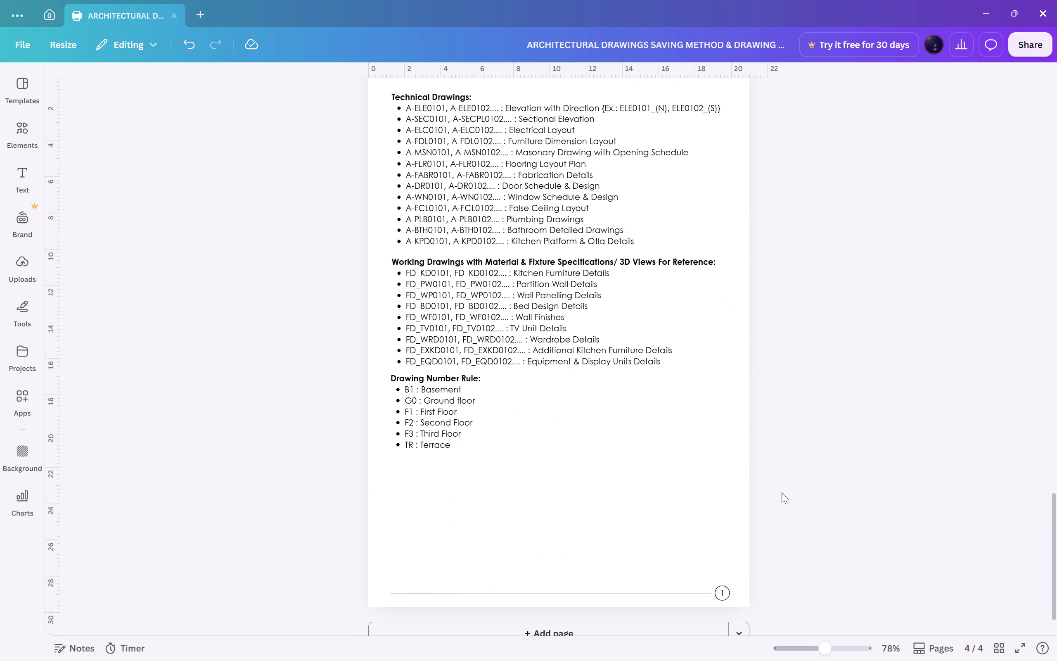
double_click(724, 575)
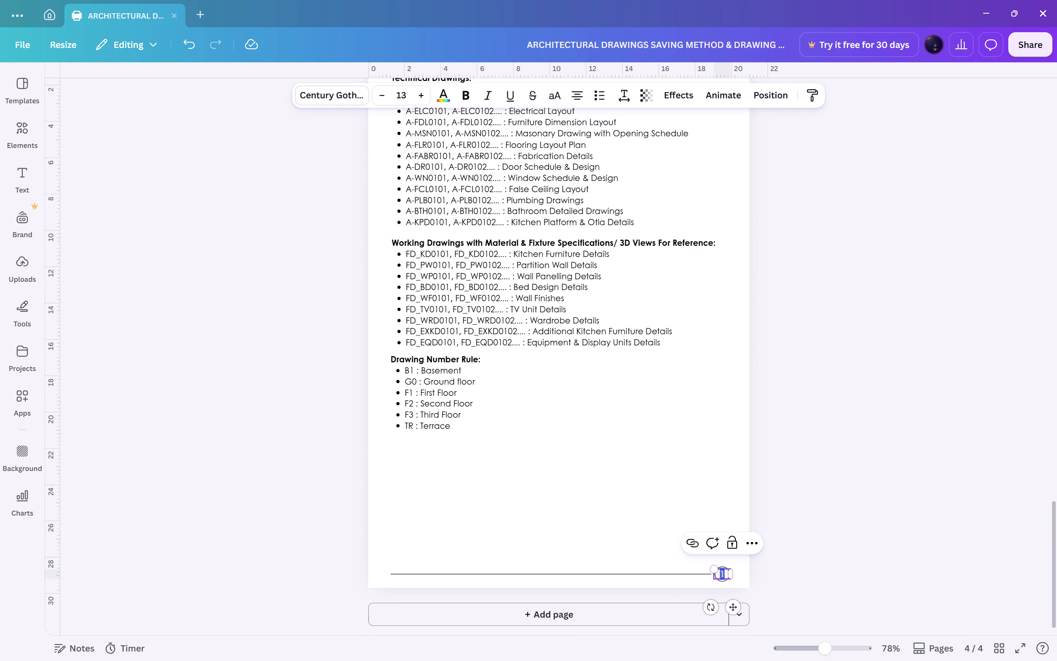
key("BackSpace")
key("4")
left_click(817, 511)
Check the reference PDF's Detail and Landscape Drawings sections in Chrome, and paste a copy of page 4's Drawing Number Rule block onto page 3 in Canva.
scroll(817, 511, "up", 2)
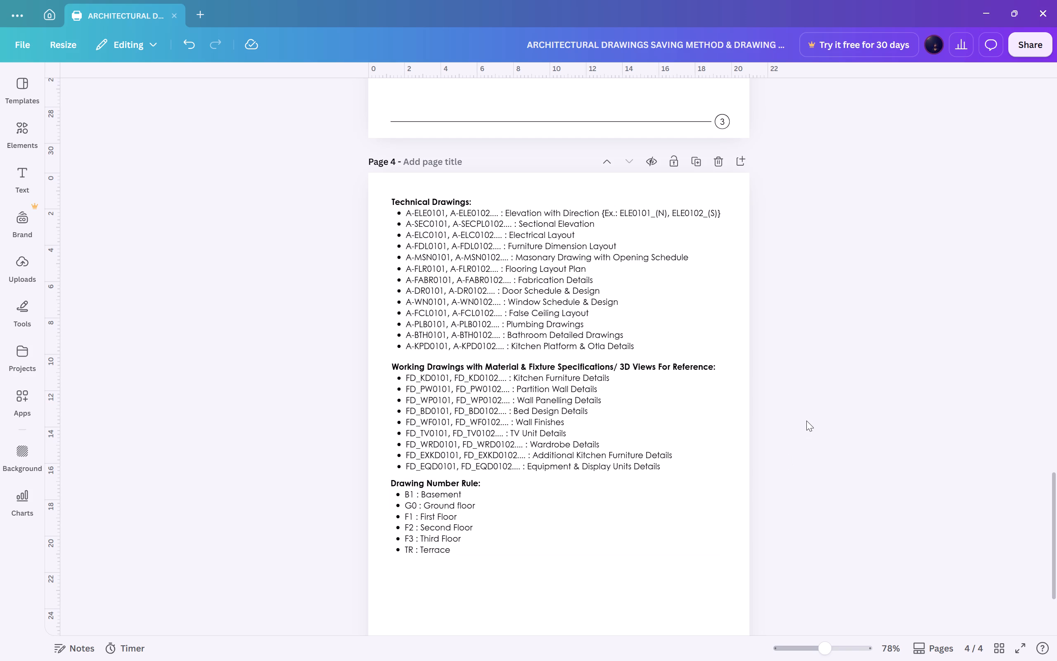
left_click(565, 647)
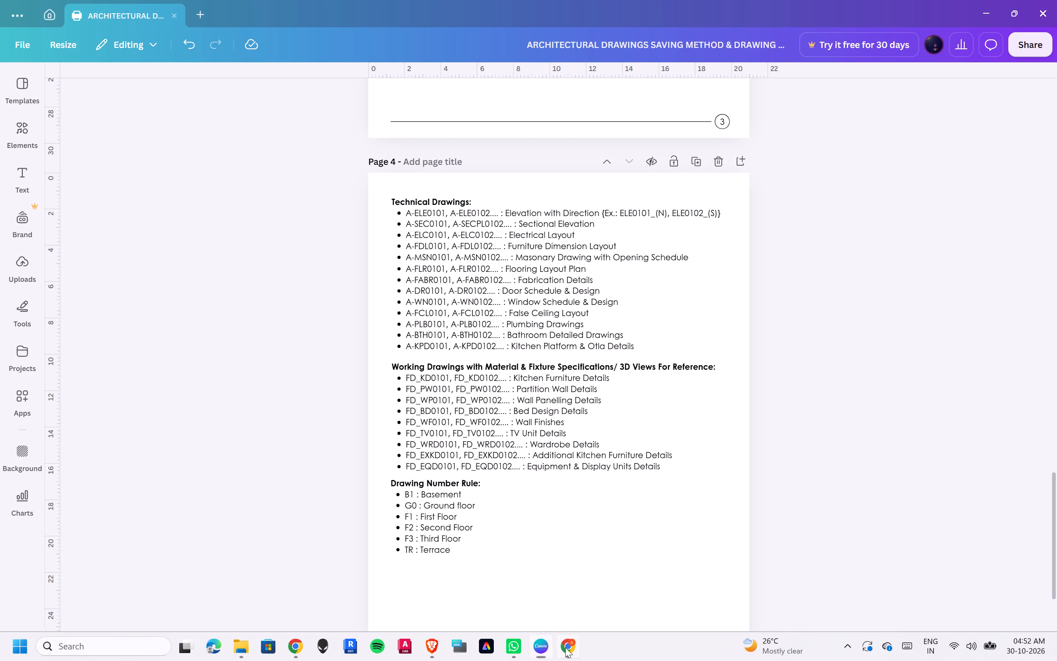
scroll(260, 345, "down", 2)
scroll(260, 345, "up", 1)
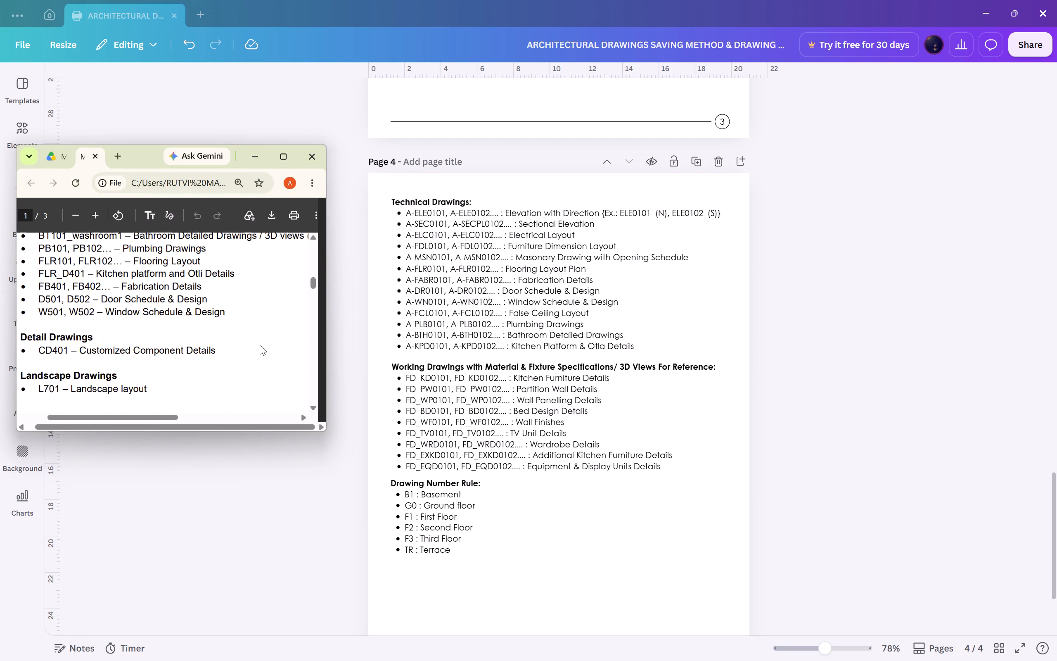
scroll(260, 345, "down", 1)
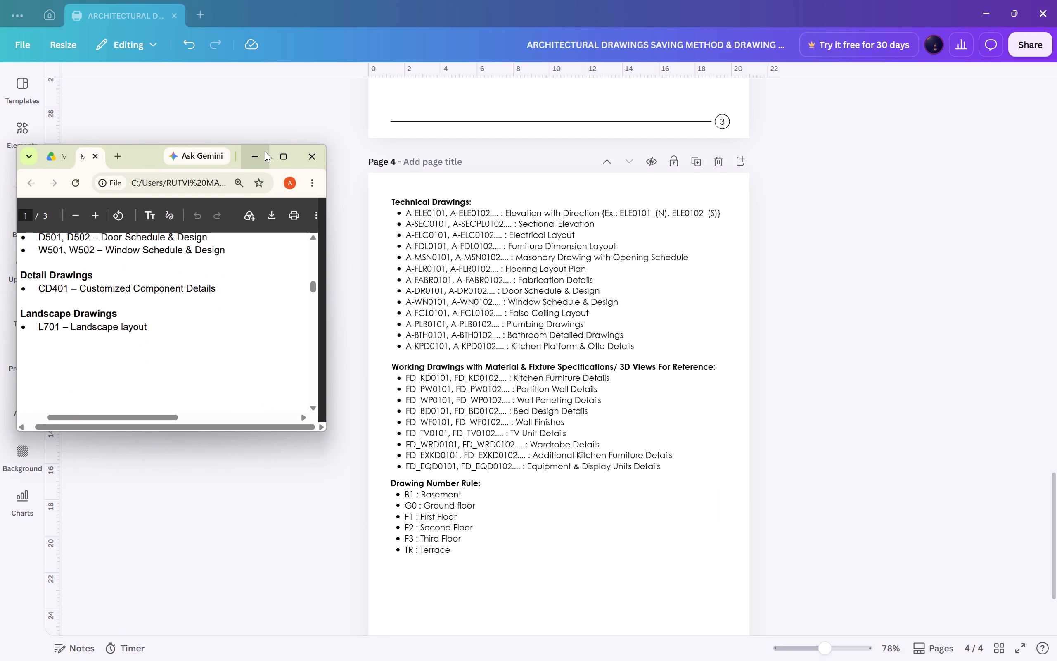
left_click(265, 151)
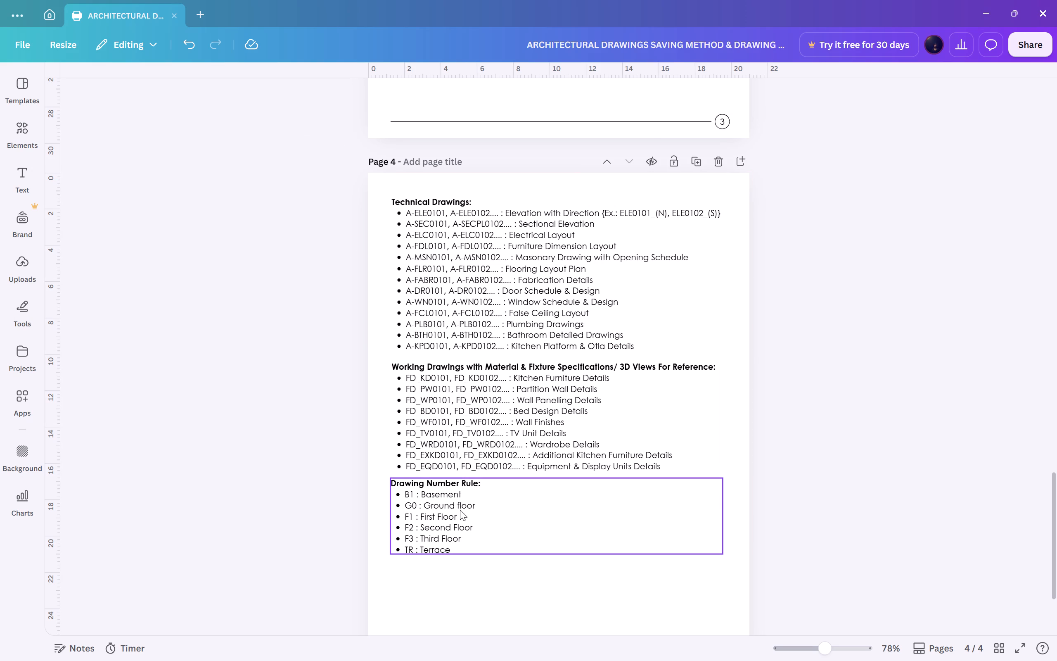
left_click(460, 510)
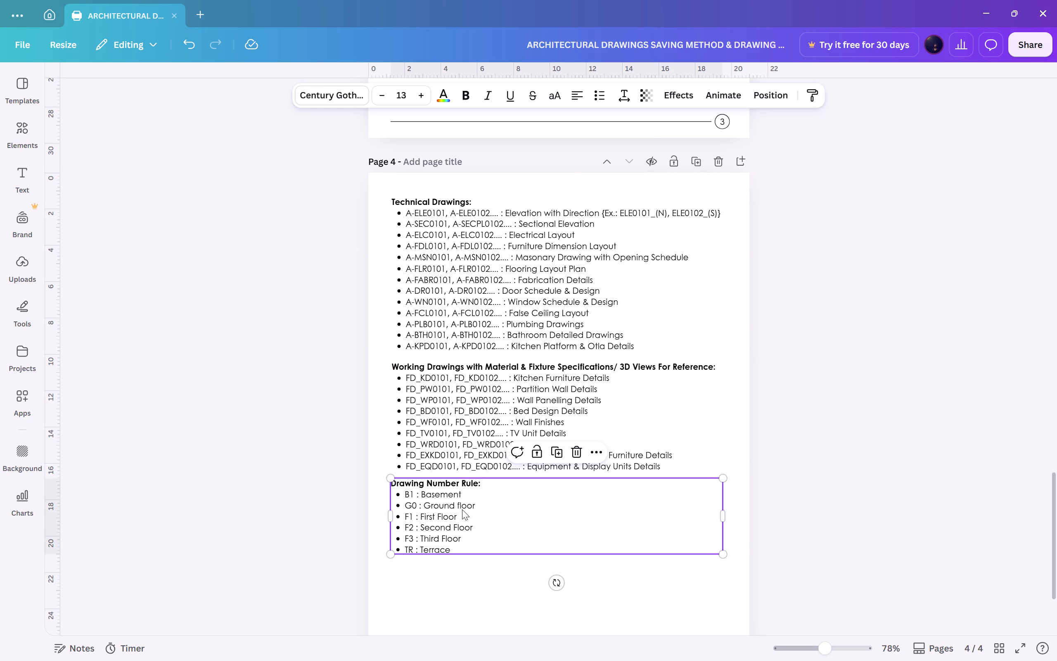
key("ctrl+c")
left_click(784, 382)
scroll(781, 387, "up", 4)
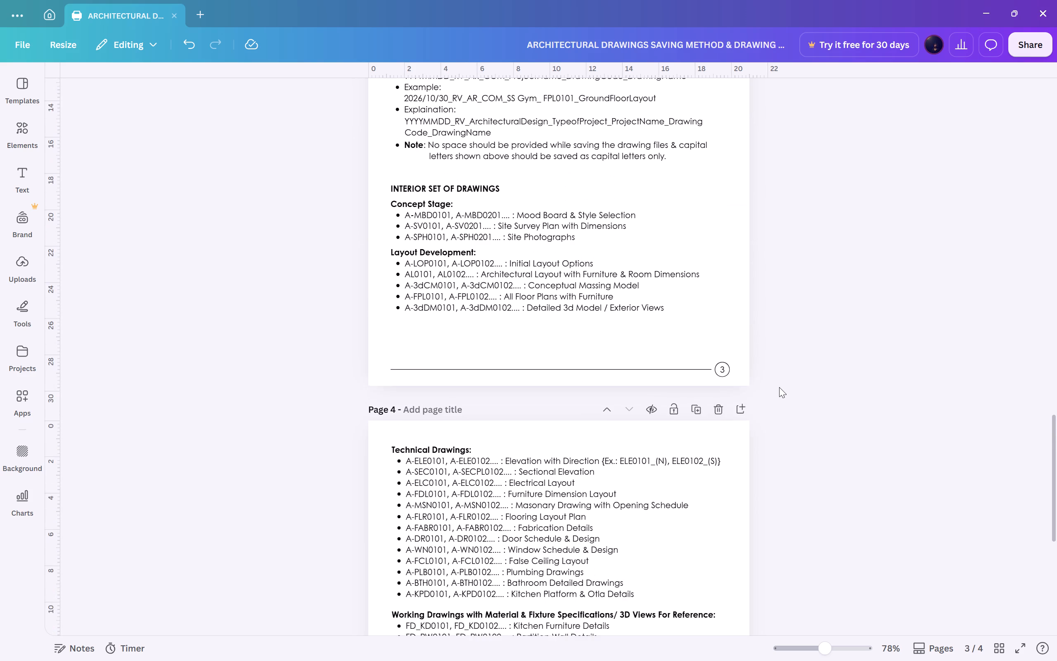
scroll(779, 387, "down", 2)
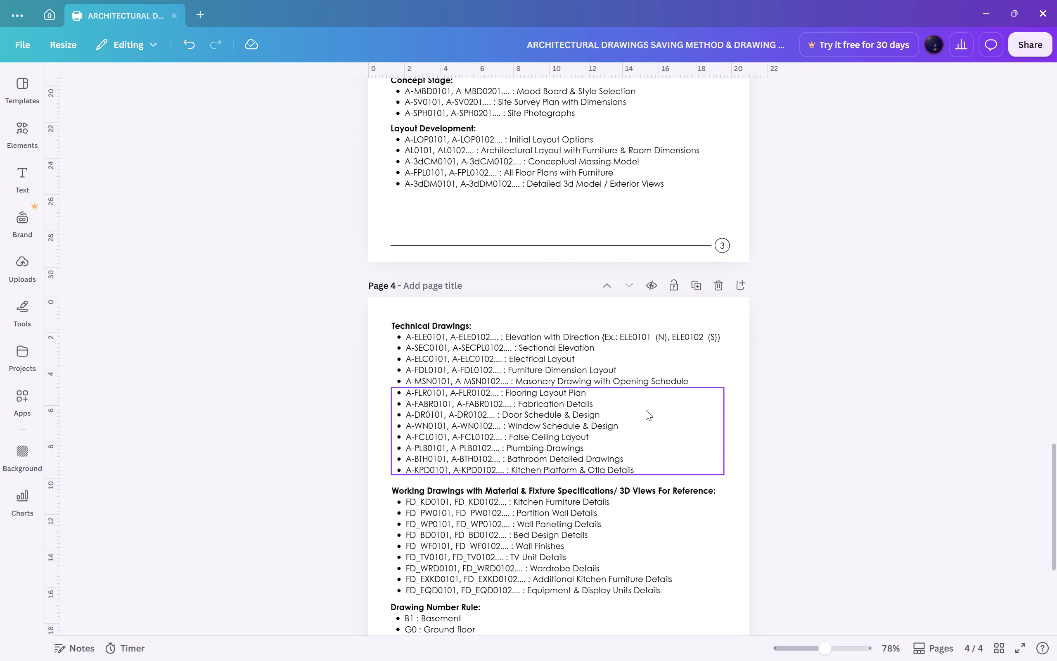
left_click(466, 193)
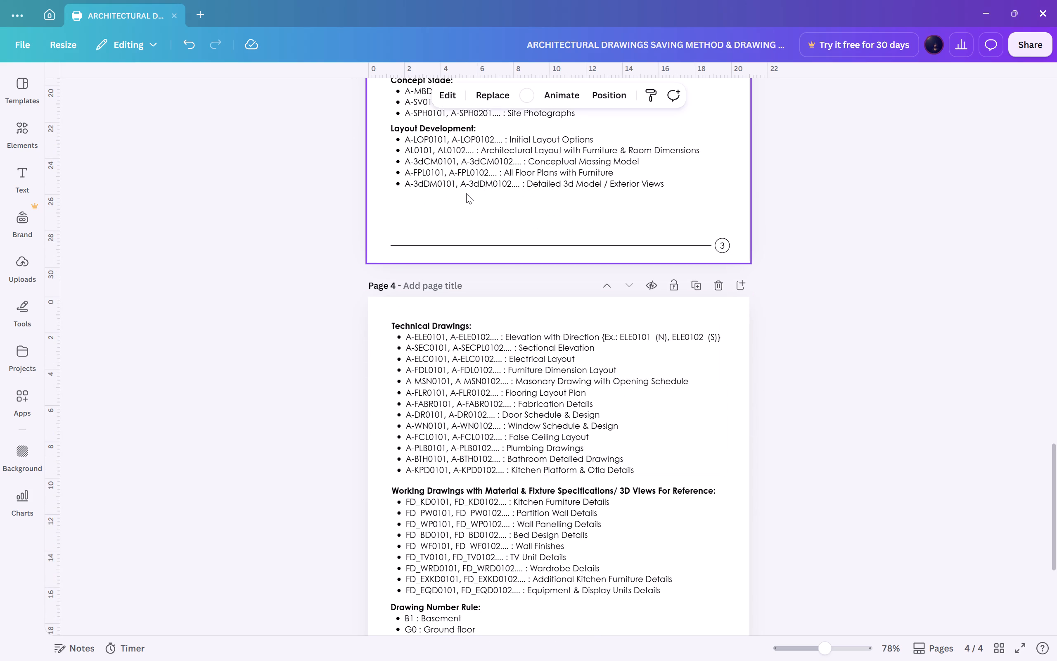
scroll(466, 193, "up", 3)
key("ctrl+v")
Move the pasted Drawing Number Rule copy down until it sits just below the Layout Development list on page 3.
key("Down")
key("Down")
key("Down")
key("Down")
key("Down")
key("Down")
key("Down")
key("Down")
key("Down")
key("Down")
key("Down")
key("Down")
key("Down")
key("Down")
key("Down")
key("Down")
key("Down")
key("Down")
key("Down")
key("Down")
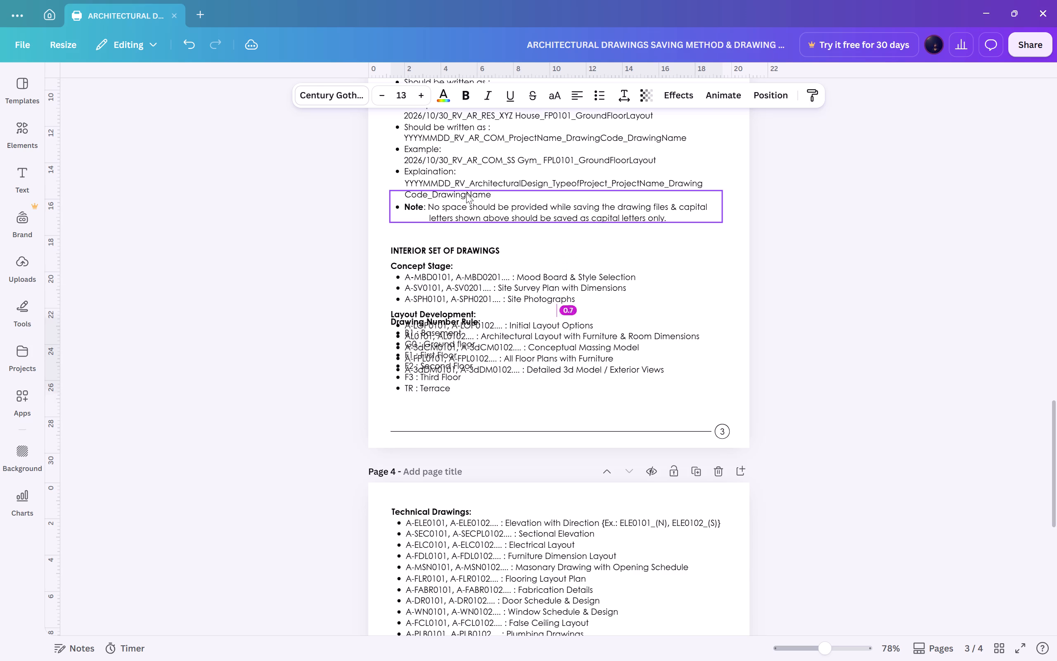
key("Down")
key("Down")
key("Down")
key("Down")
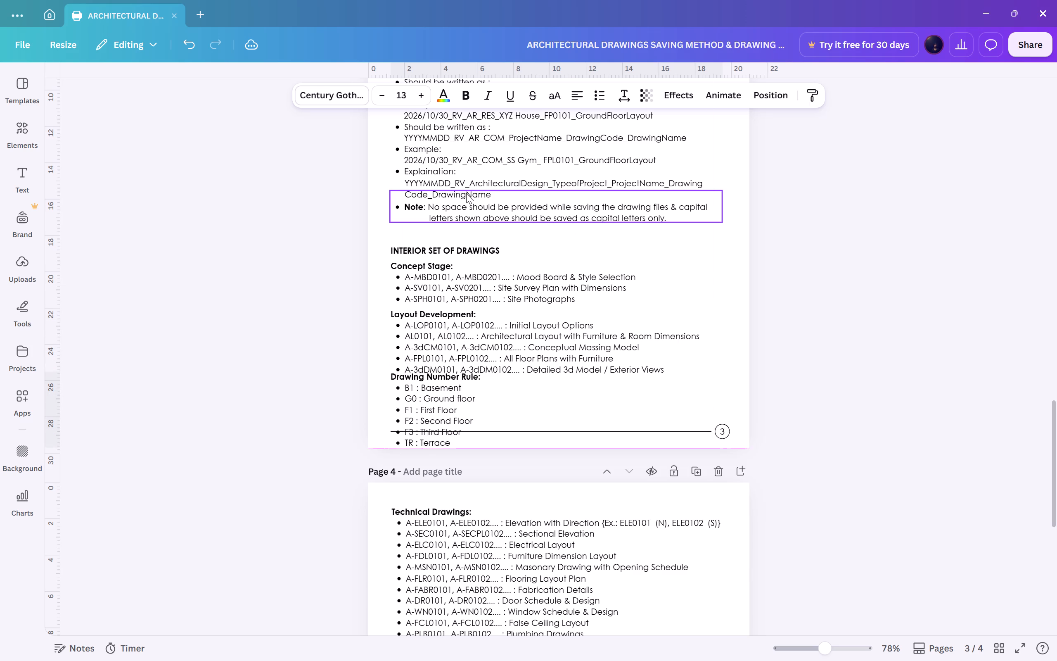
key("Down")
key("Down")
key("Down")
key("Down")
key("Down")
key("Down")
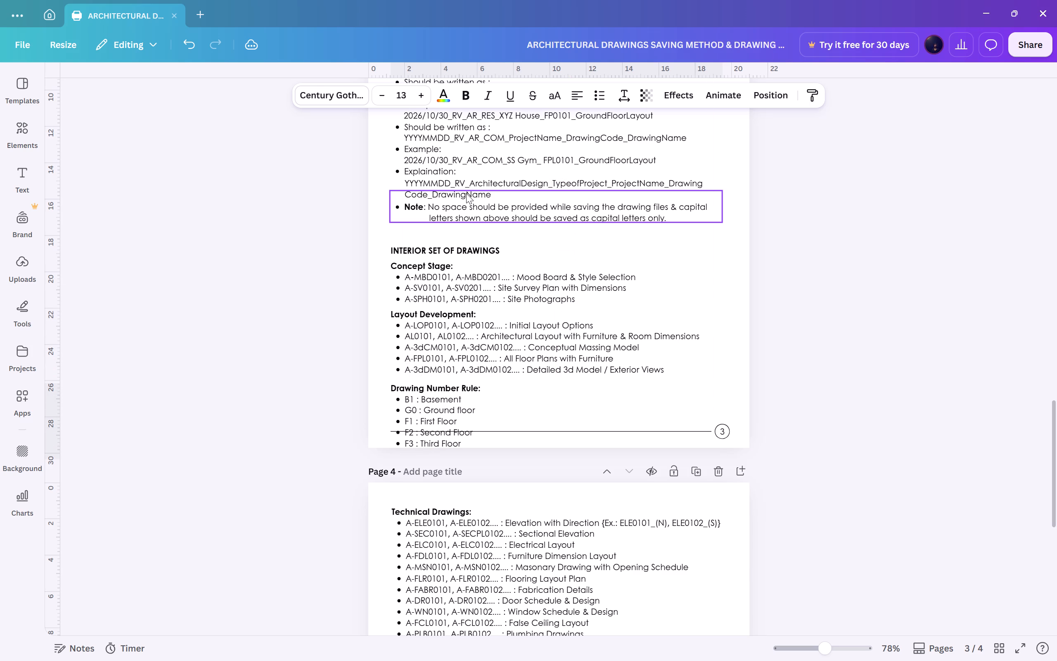
key("Up")
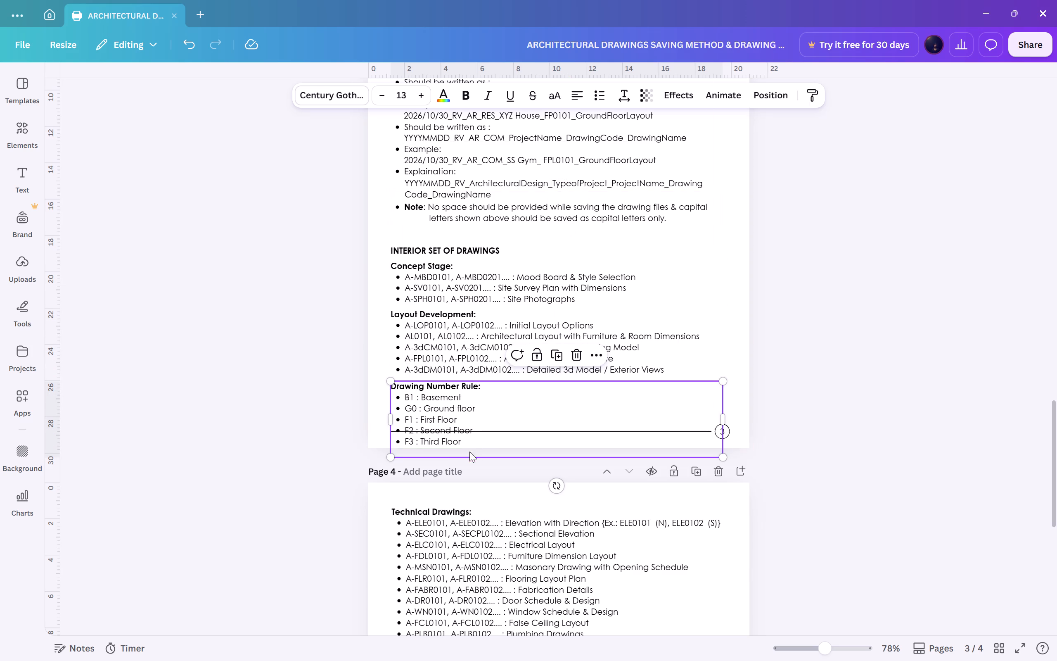
Replace all text in the copied block below Layout Development with the heading LANDSCAPE DRAWINGS.
double_click(469, 443)
key("BackSpace")
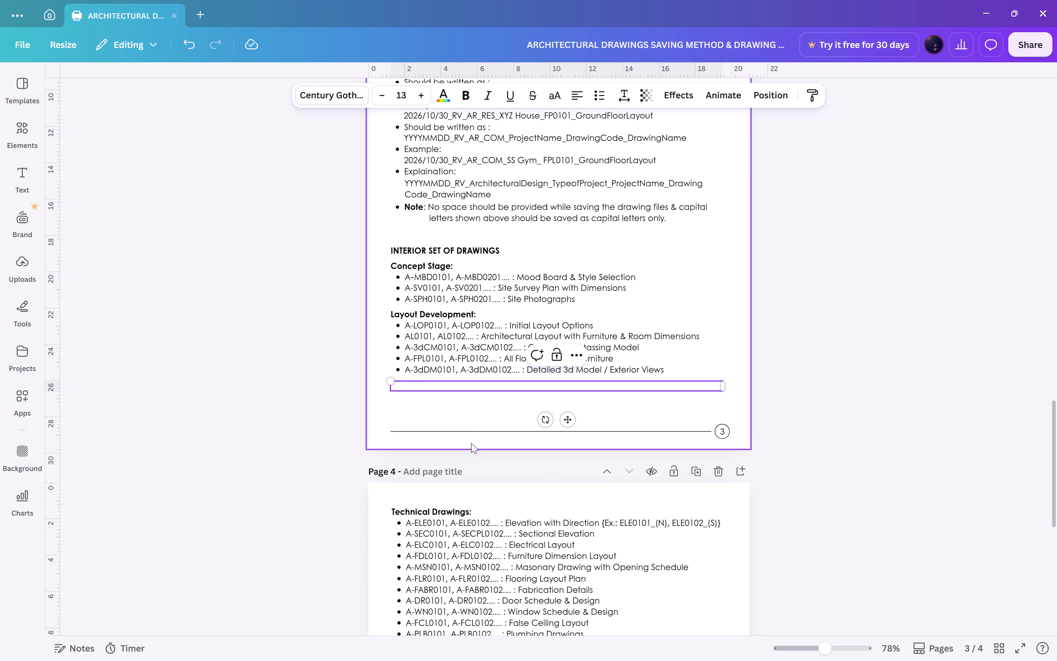
key("l")
type("LAND")
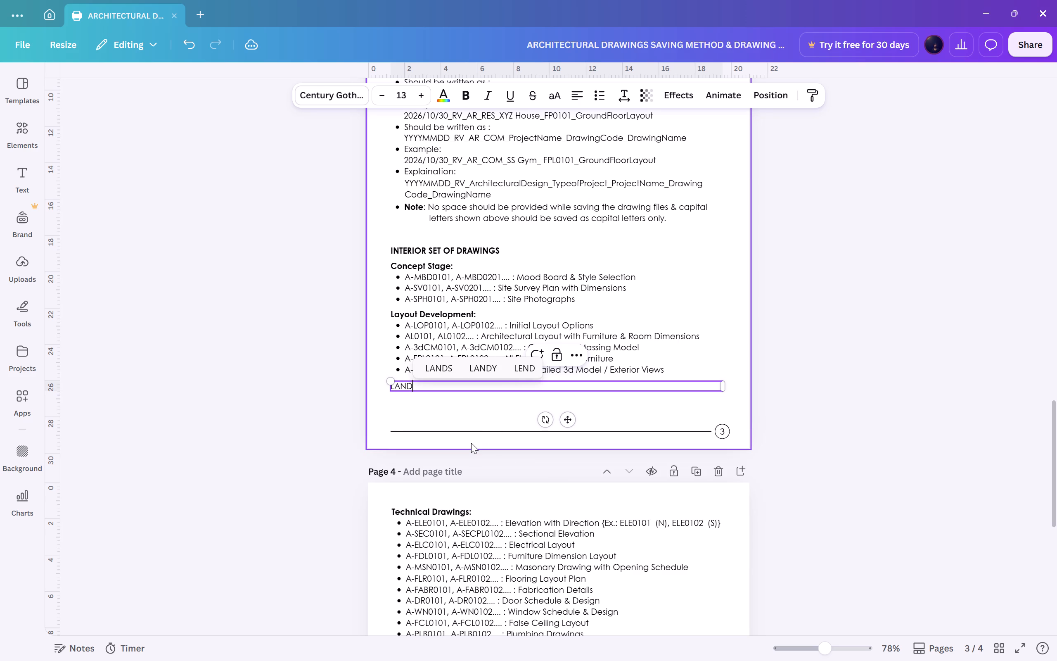
key("c")
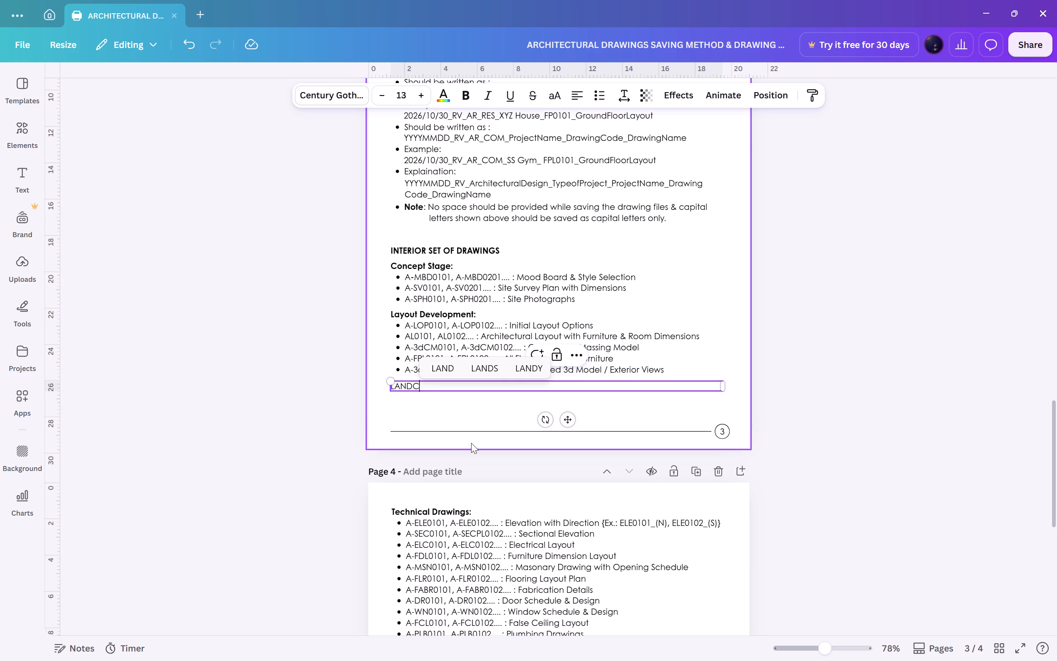
key("BackSpace")
type("SCAPE DRAWINGS")
key("shift+colon")
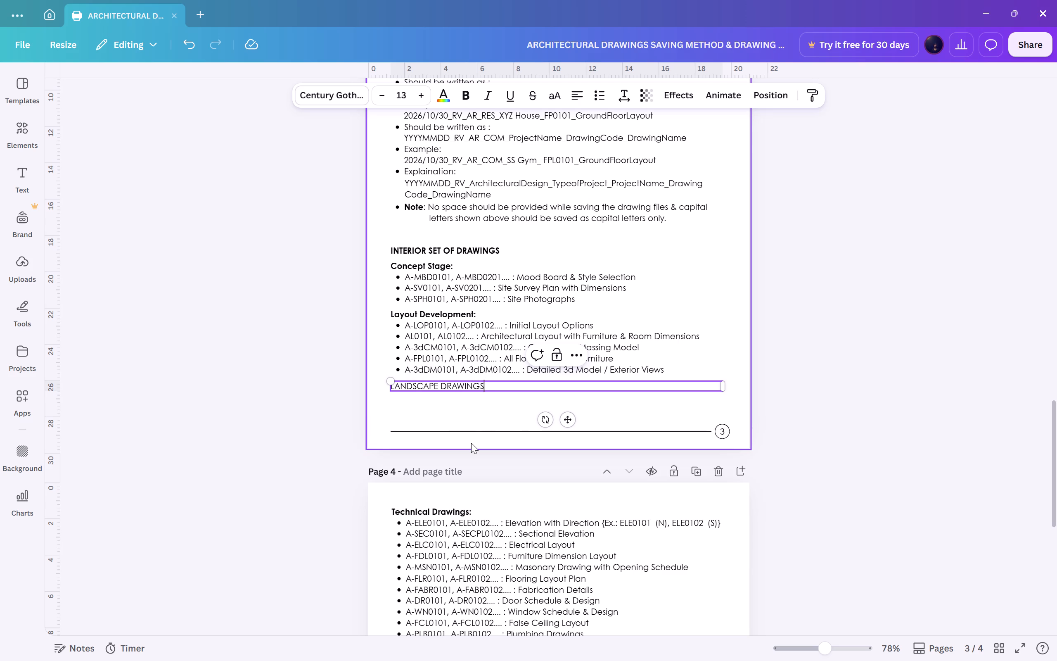
key("BackSpace")
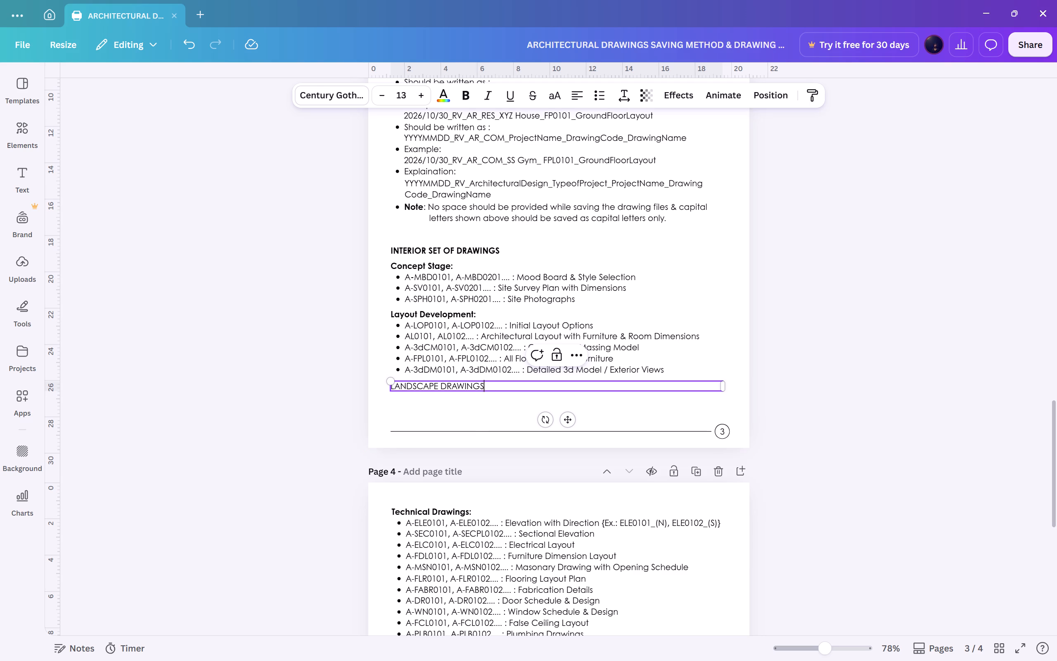
Rewrite the landscape heading on page 3 as Landscape Drawing and make it bold.
left_click_drag(490, 387, 393, 386)
key("BackSpace")
type("andscape")
key("space")
type("rawing")
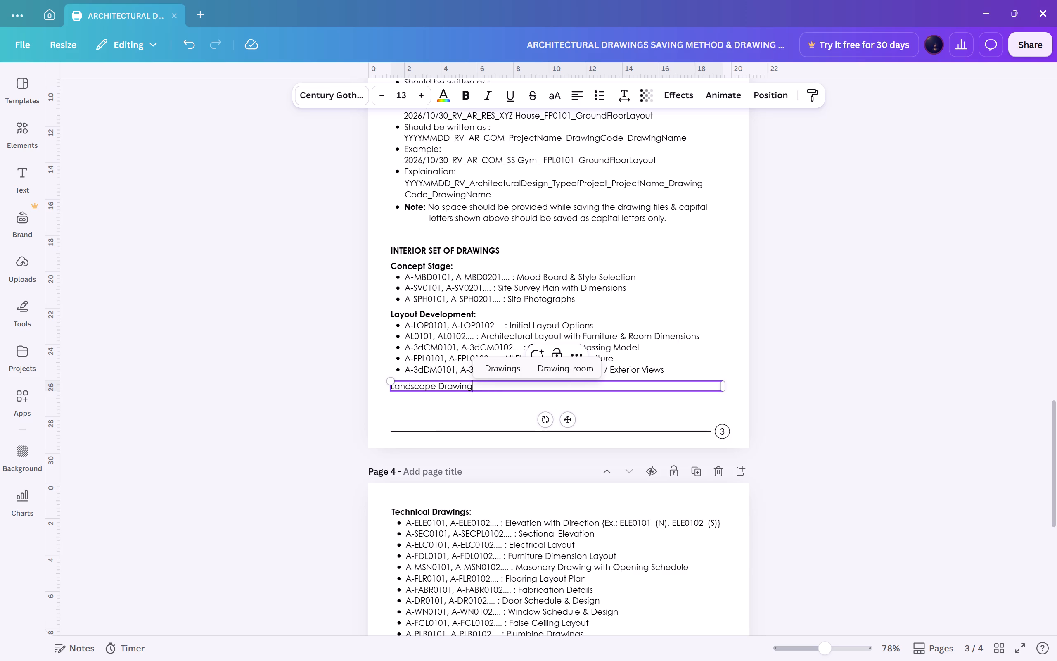
left_click(339, 414)
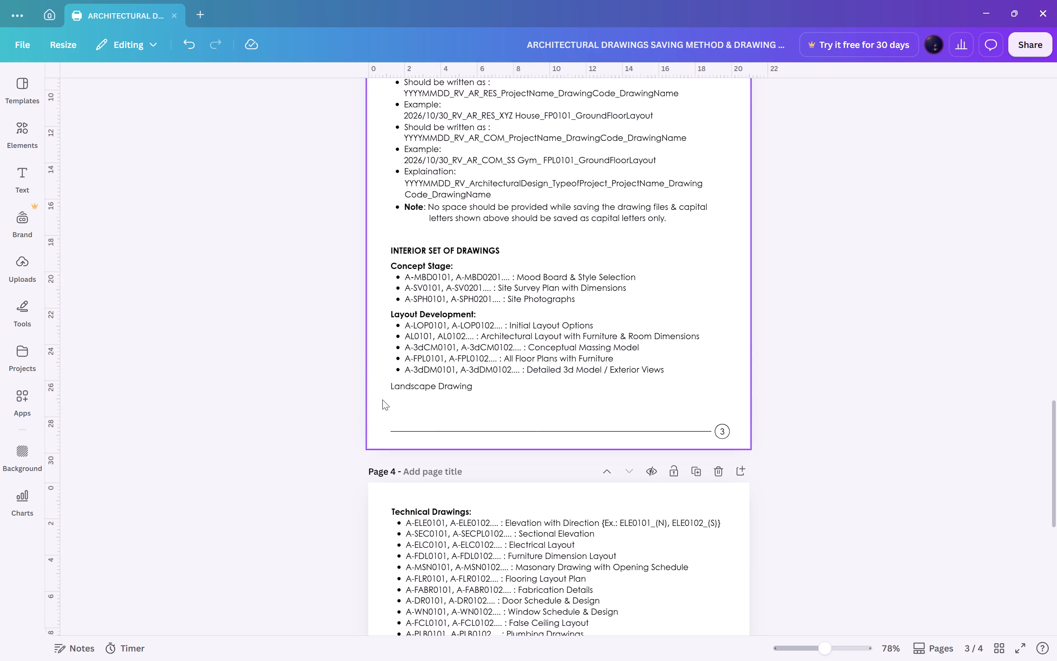
left_click(404, 388)
left_click(472, 99)
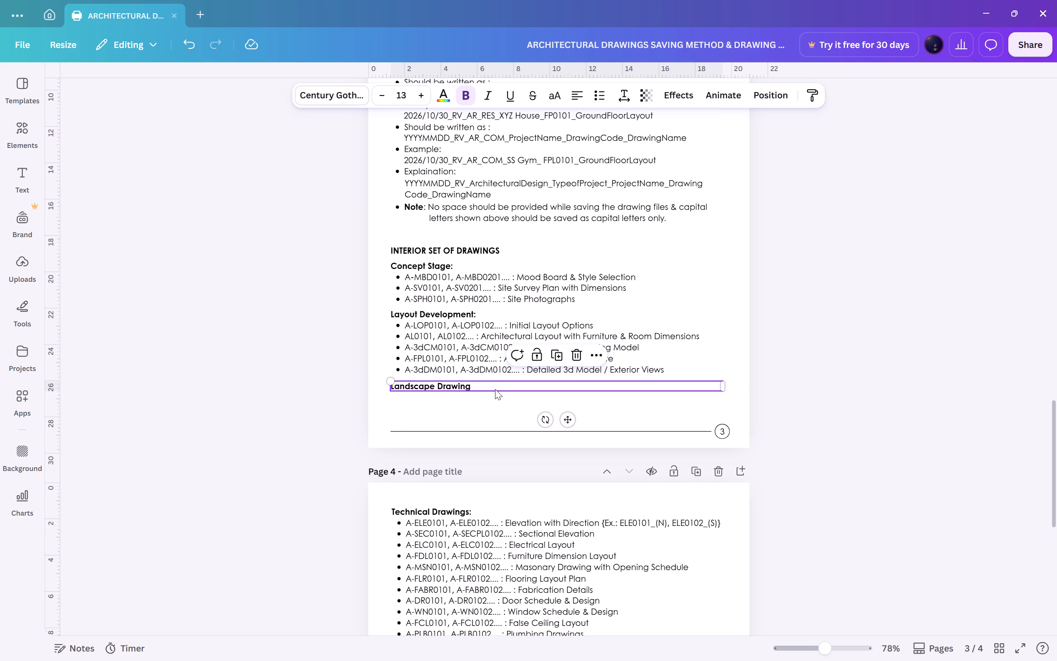
Add a non-bold bullet reading LPL1010 : Landscape Layout under the page 3 Landscape Drawing heading, checking the wording against the reference PDF in Chrome.
left_click(488, 387)
key("Return")
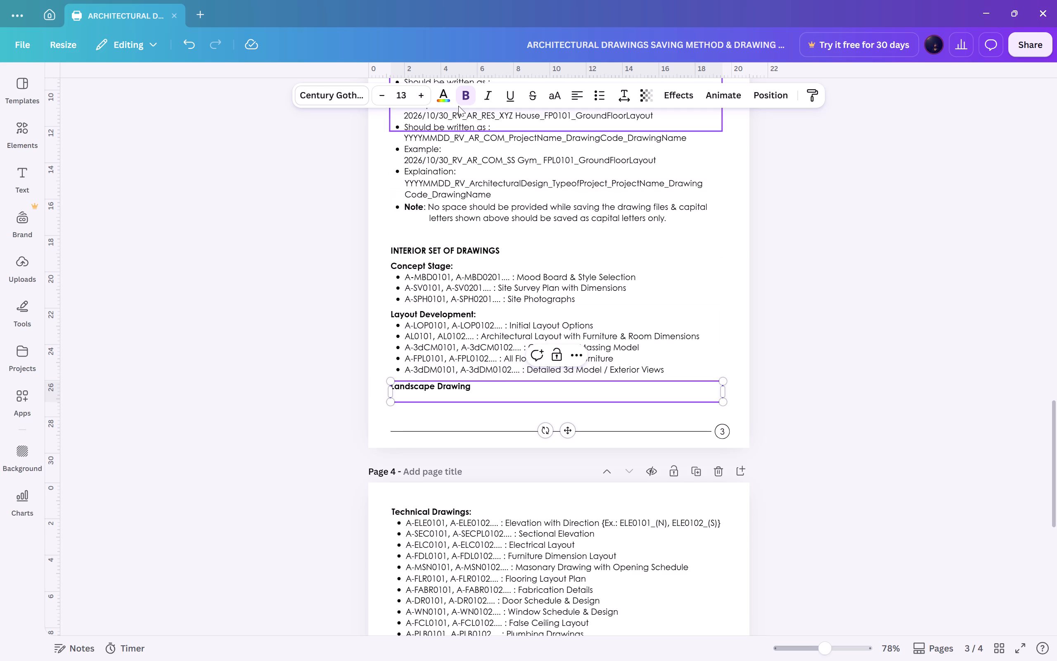
left_click(466, 93)
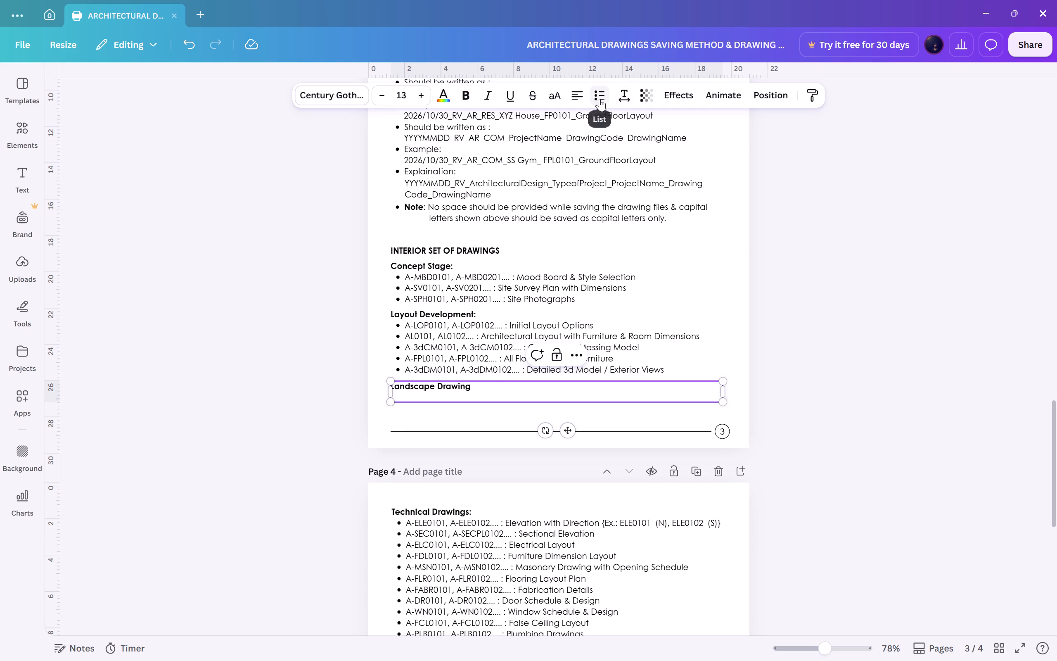
left_click(600, 99)
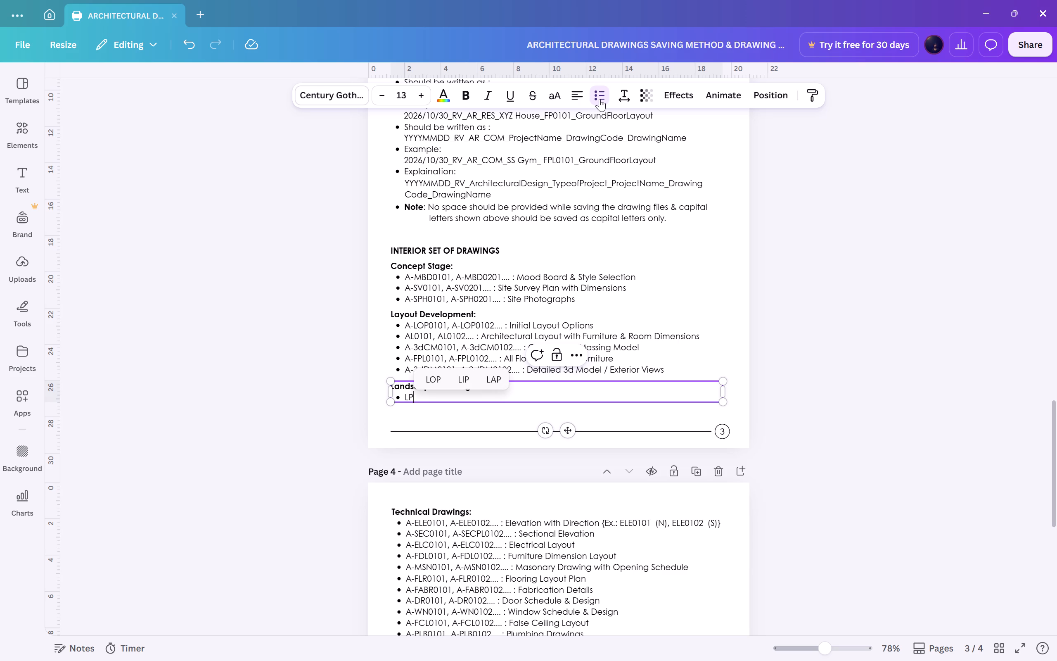
key("l")
type("1010")
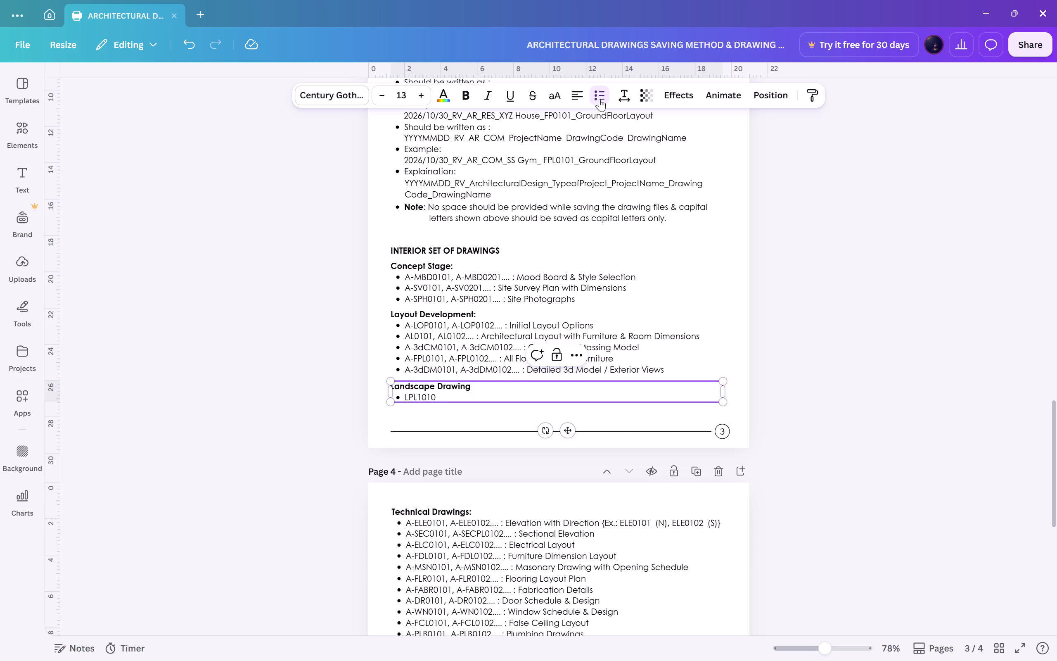
key("space")
type(":")
key("space")
left_click(566, 652)
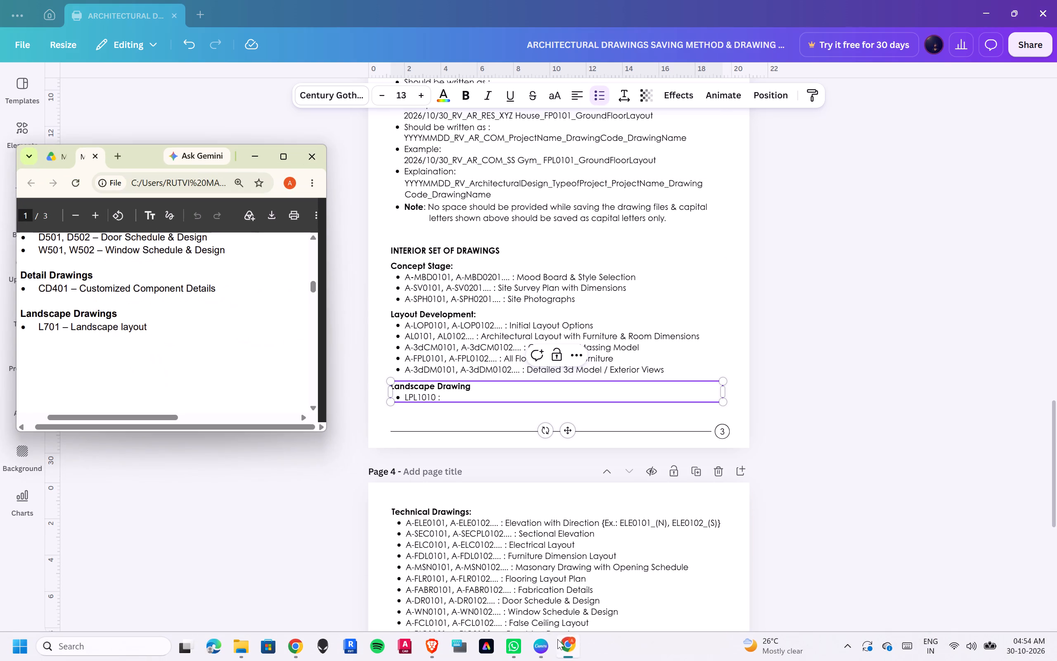
left_click(259, 150)
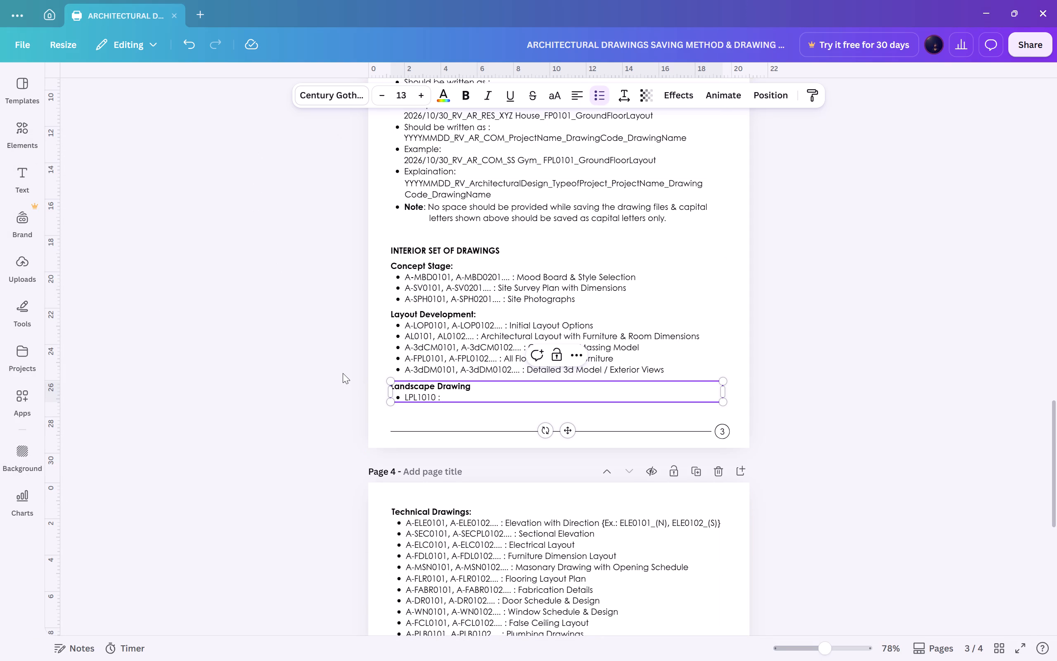
type("andscape")
key("space")
type("ayout")
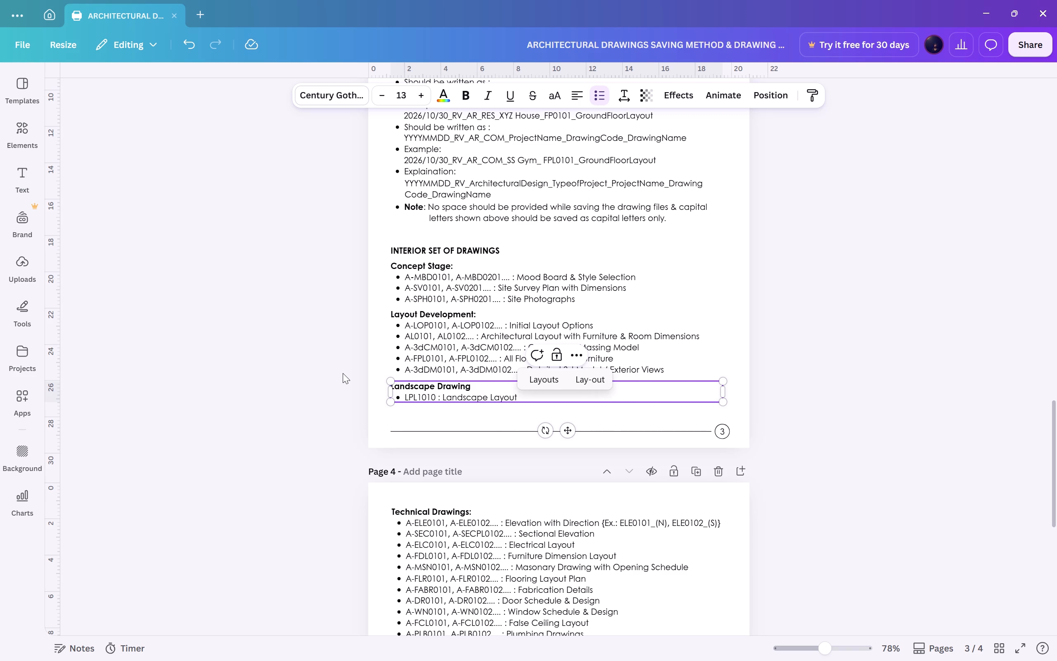
left_click(330, 452)
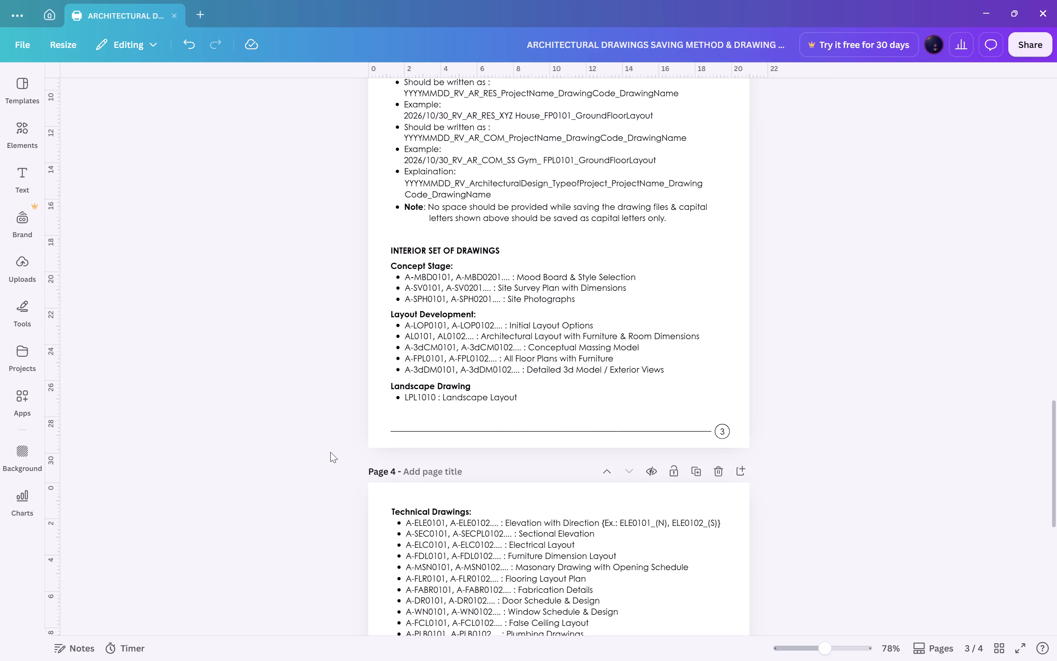
Insert the word Plan into the LPL1010 entry so its description reads Landscape Plan Layout.
double_click(491, 394)
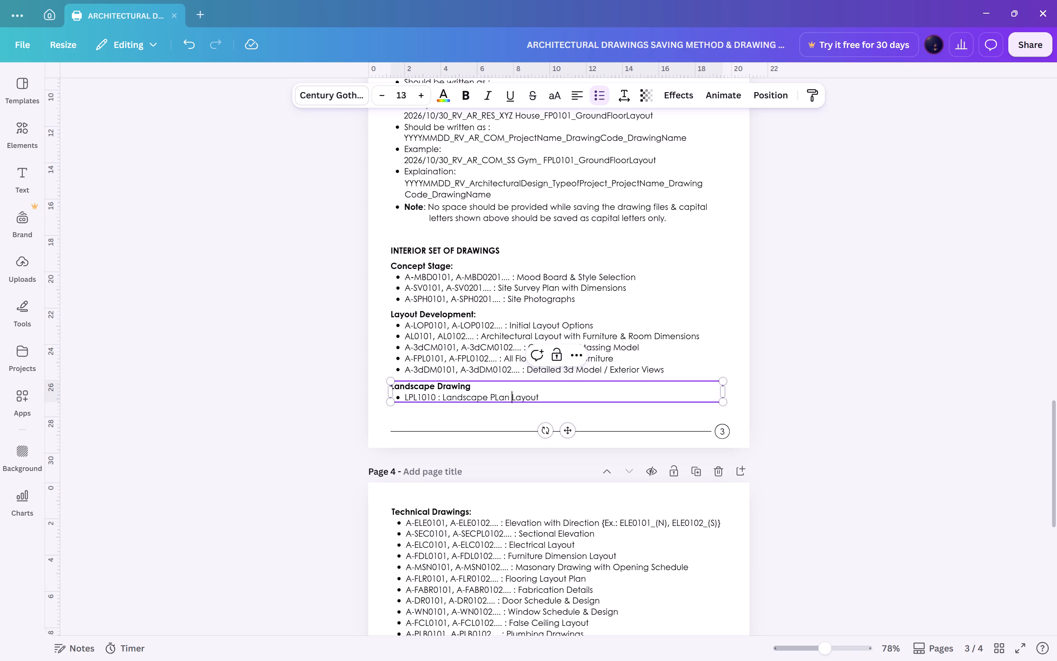
left_click(499, 398)
key("BackSpace")
key("l")
left_click(204, 493)
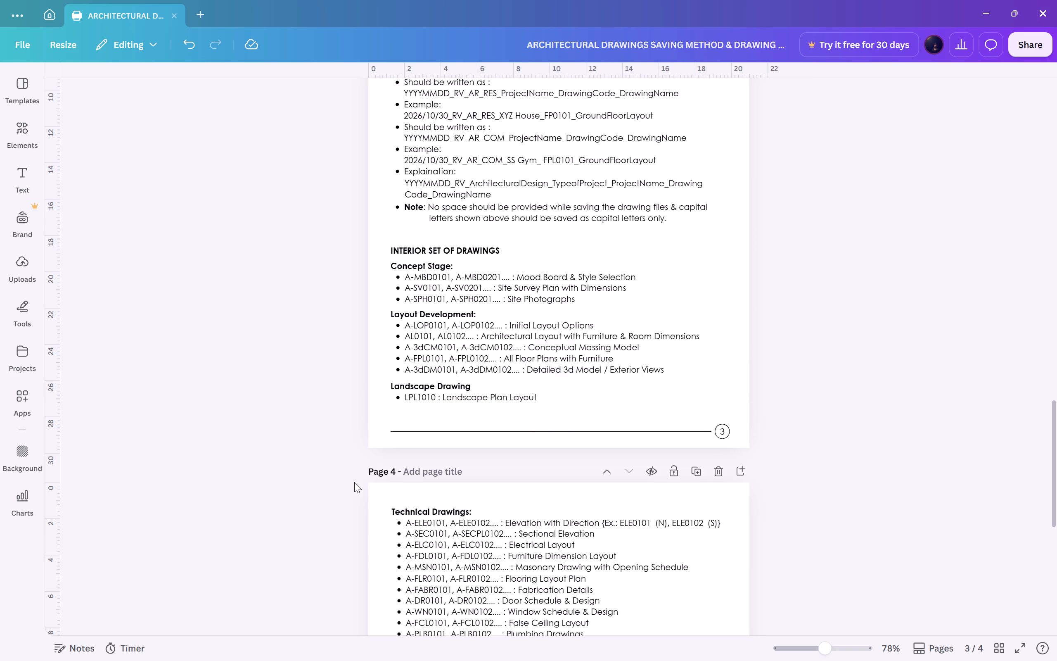
Delete the Drawing Number Rule block from page 4.
scroll(354, 482, "down", 2)
scroll(354, 482, "up", 6)
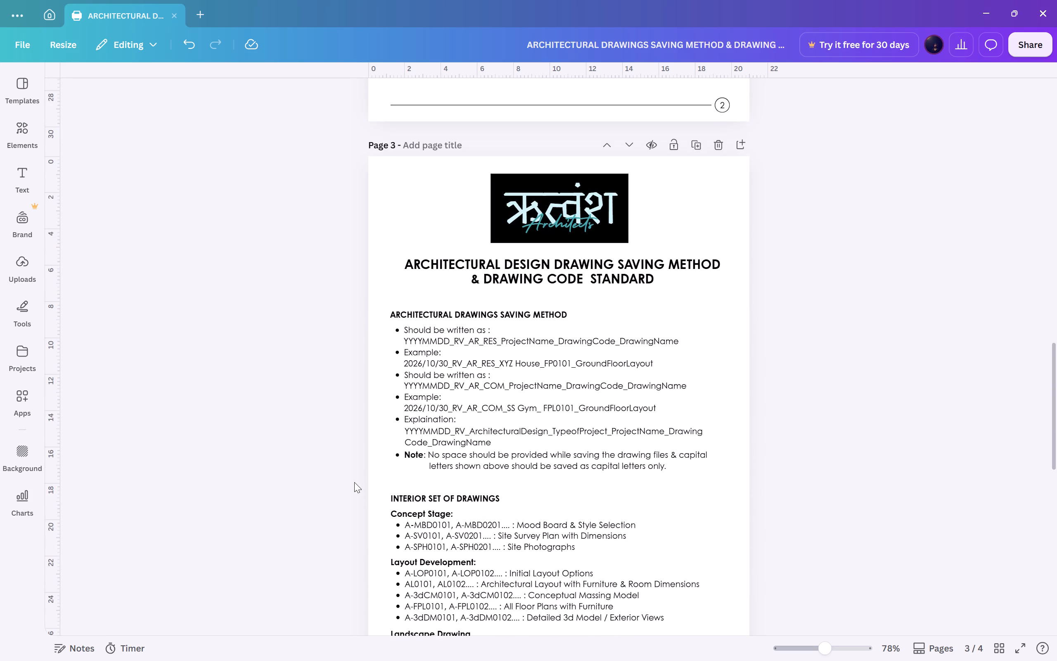
scroll(354, 482, "down", 3)
scroll(354, 482, "up", 7)
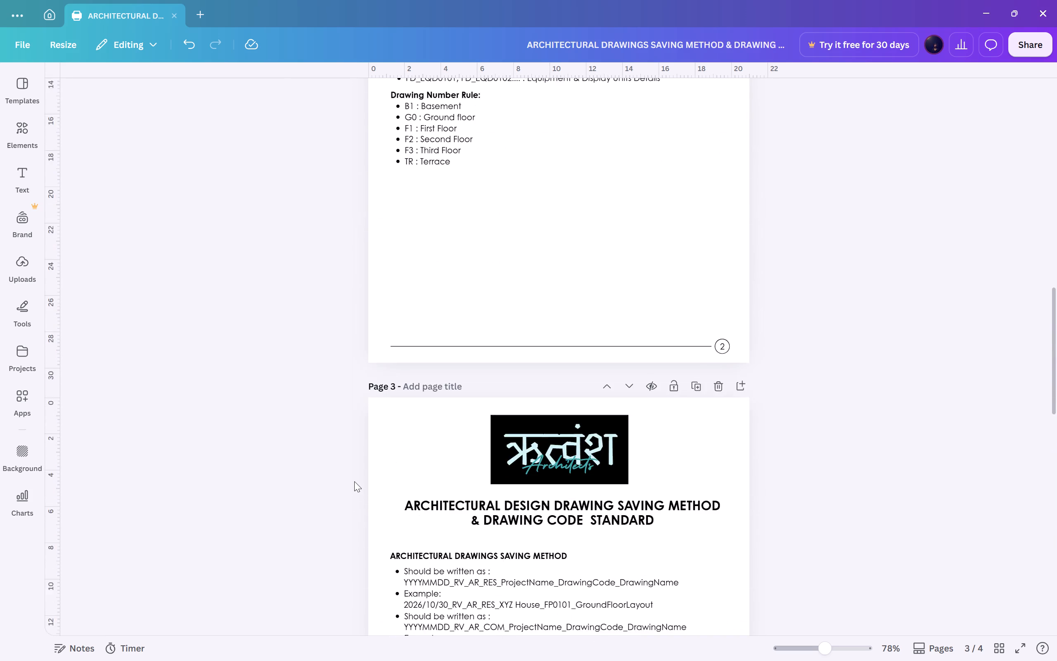
scroll(354, 481, "up", 10)
scroll(354, 479, "down", 10)
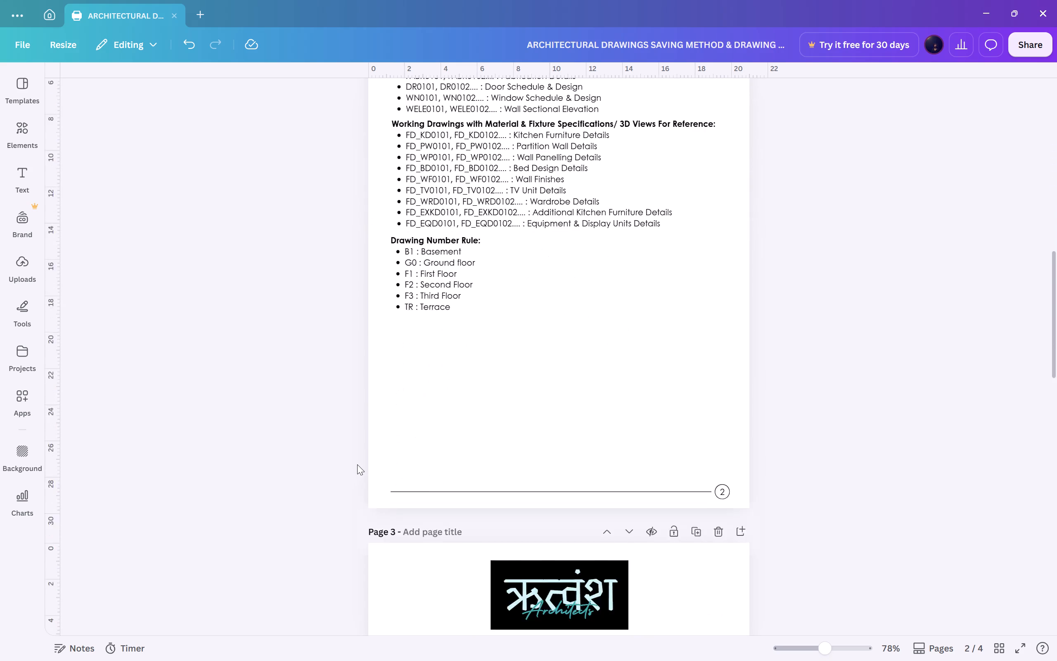
scroll(357, 464, "down", 6)
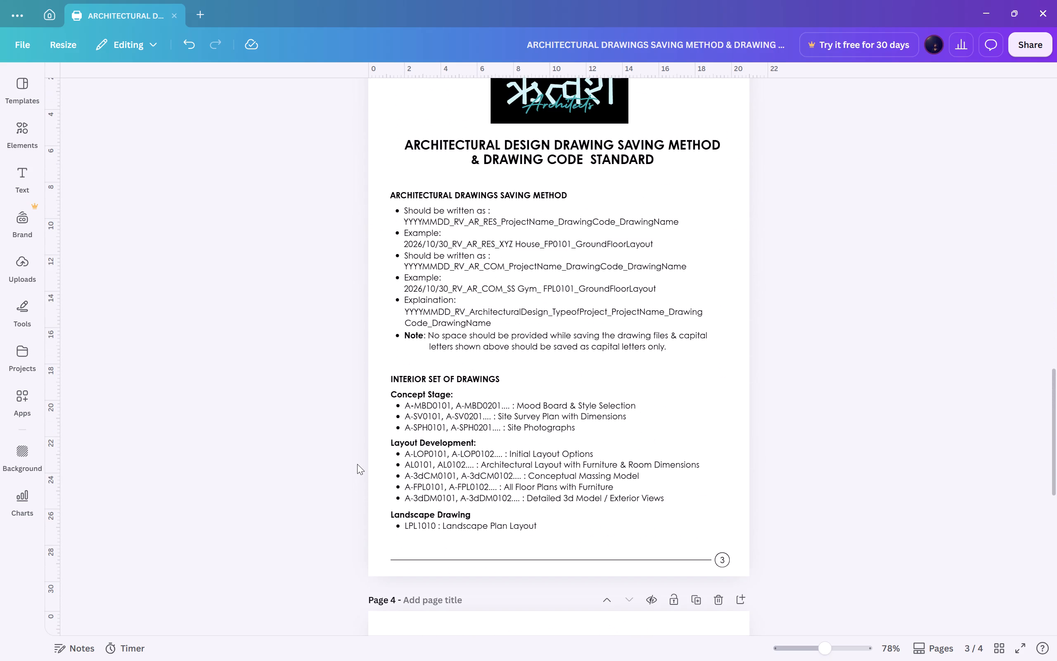
scroll(357, 464, "down", 9)
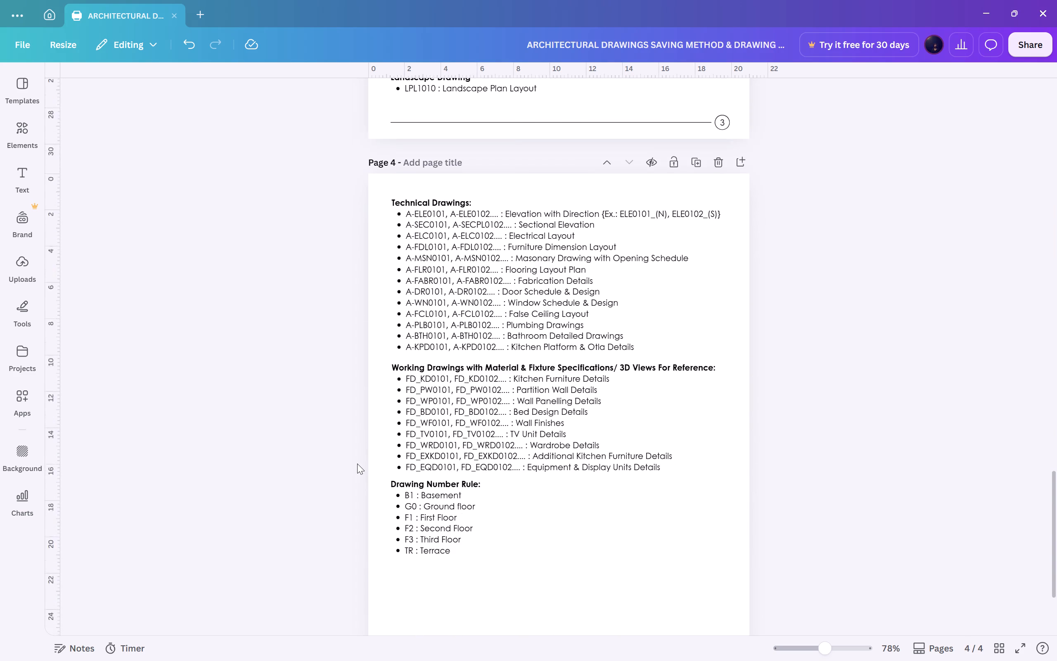
left_click(437, 485)
key("Delete")
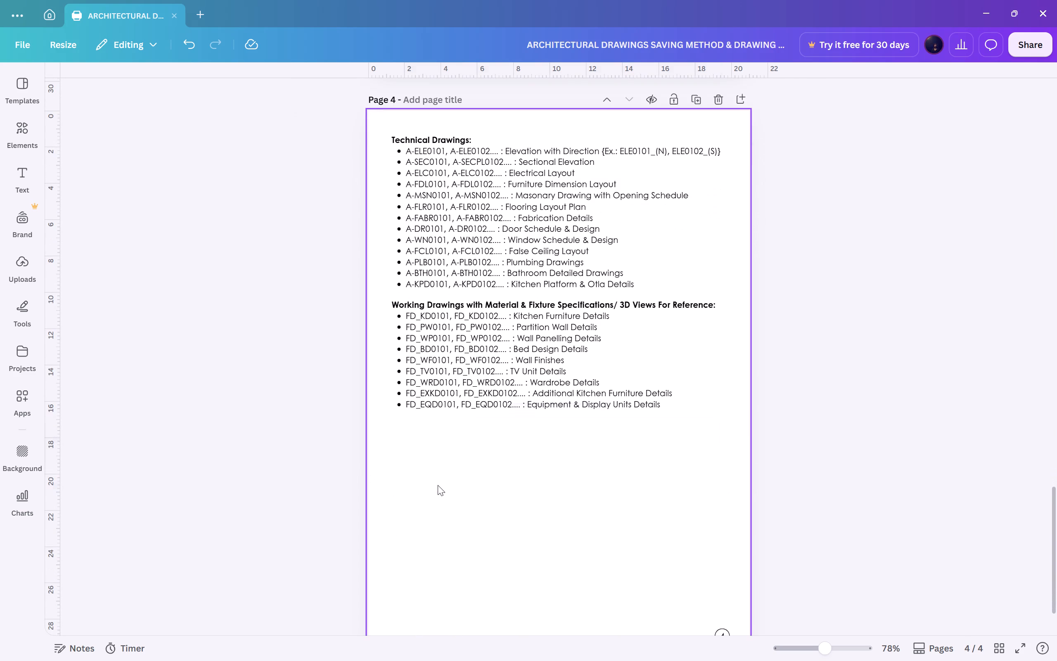
Add a colon at the end of the Landscape Drawing heading on page 3.
left_click(653, 310)
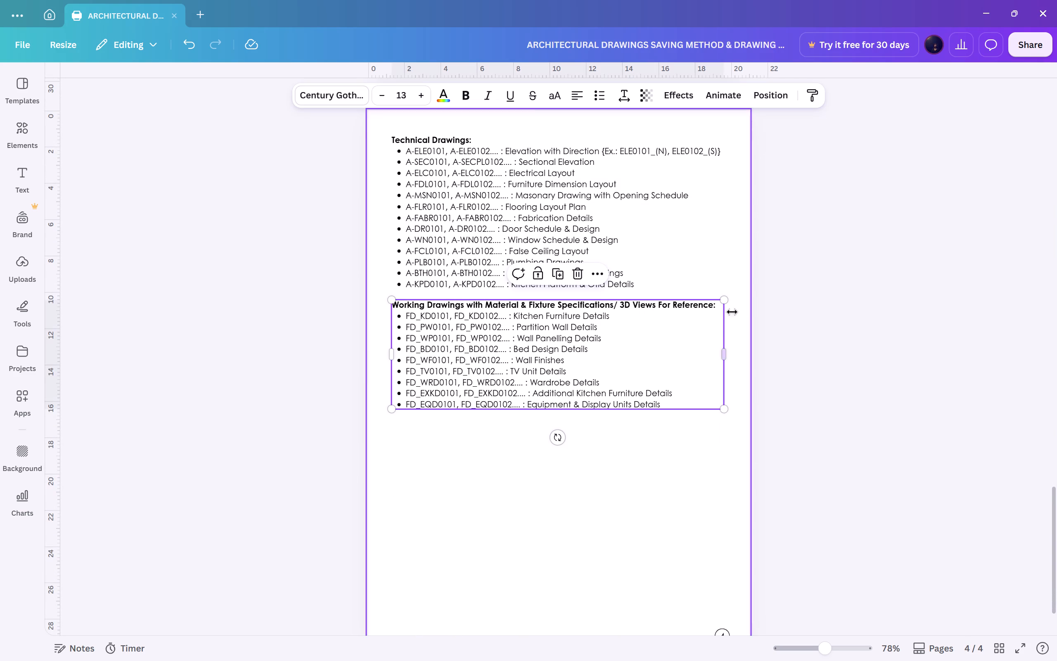
double_click(713, 307)
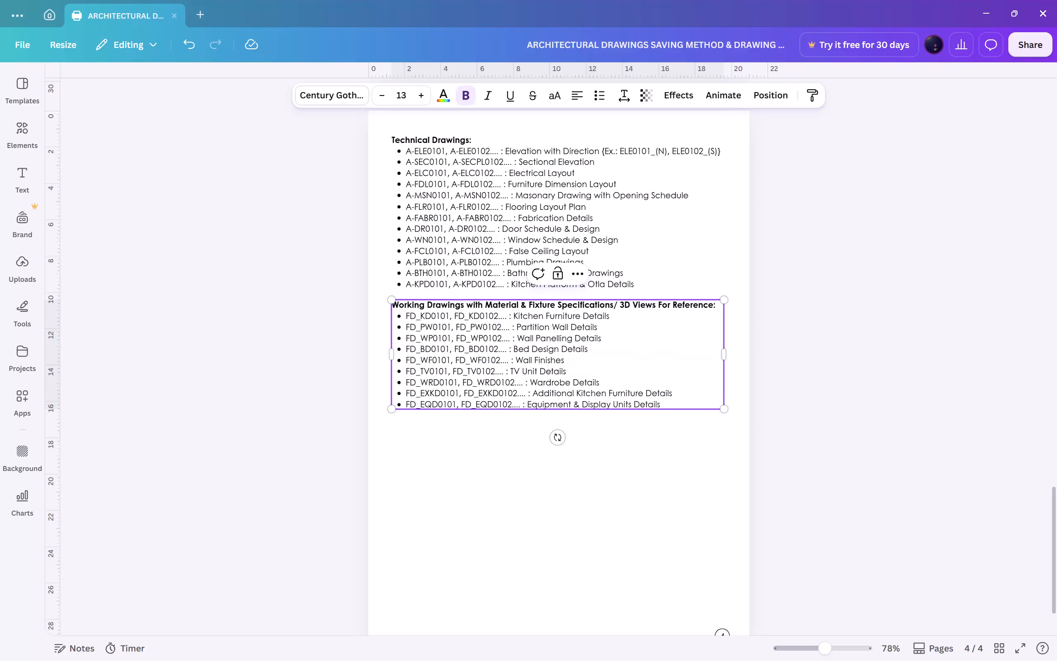
scroll(671, 411, "up", 5)
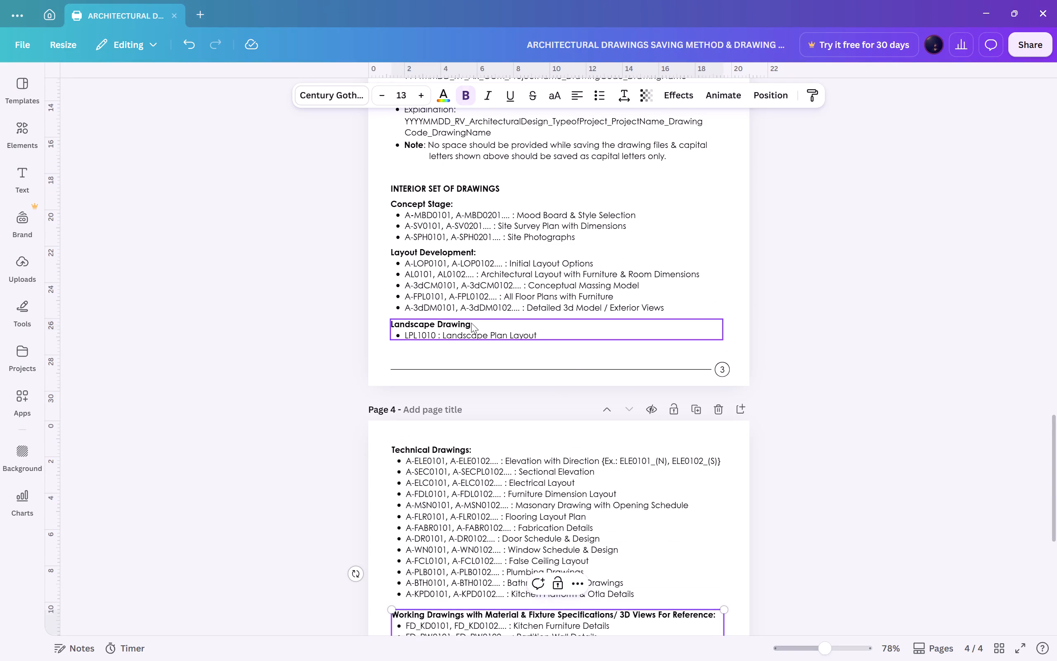
double_click(471, 323)
key("shift+colon")
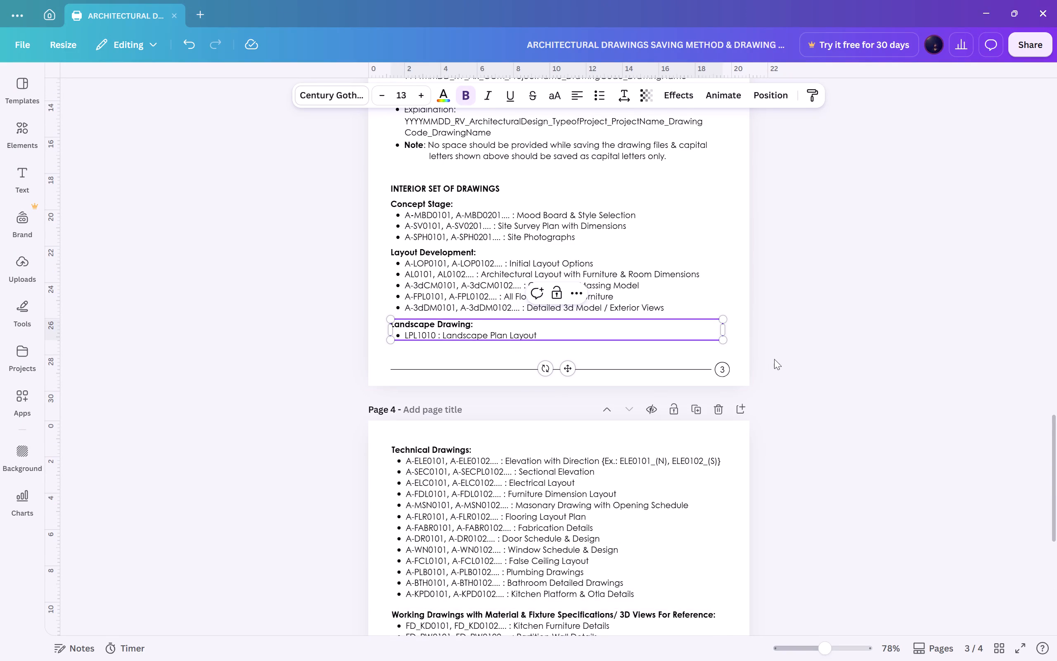
Replace the Working Drawings with Material & Fixture Specifications heading on page 4 with Detail Drawings:, checking the section name in the reference PDF in Chrome.
scroll(769, 362, "down", 2)
scroll(731, 404, "down", 2)
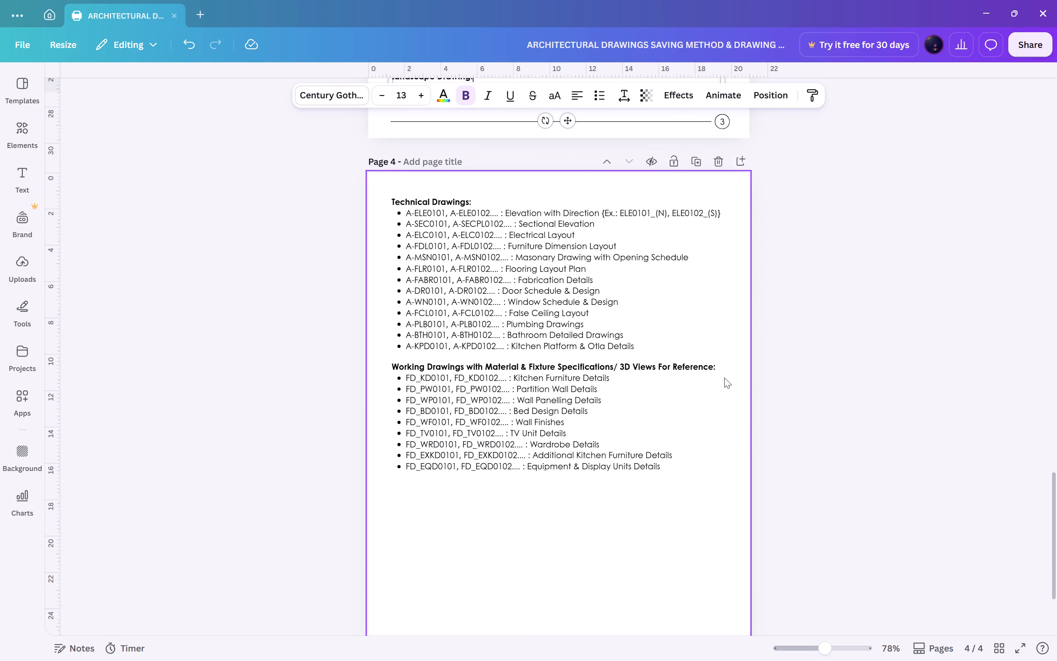
double_click(715, 370)
left_click(713, 370)
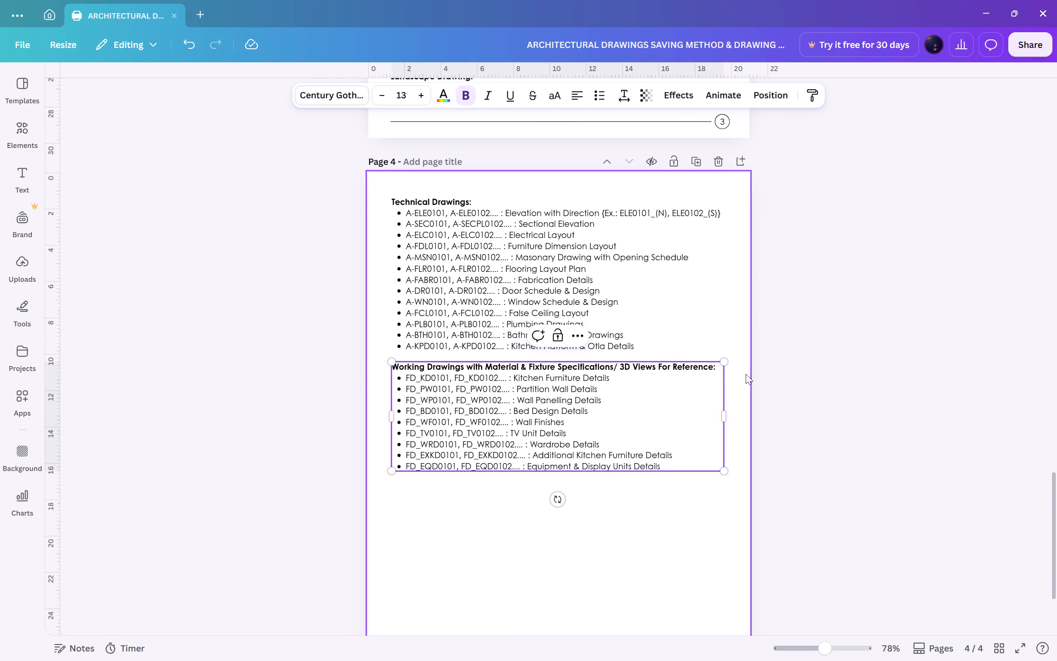
key("BackSpace")
key("BackSpace")
key("BackSpace")
key("BackSpace")
key("BackSpace")
key("BackSpace")
key("BackSpace")
key("BackSpace")
key("BackSpace")
key("BackSpace")
key("BackSpace")
key("BackSpace")
key("BackSpace")
key("BackSpace")
key("BackSpace")
key("BackSpace")
key("BackSpace")
key("BackSpace")
key("BackSpace")
key("BackSpace")
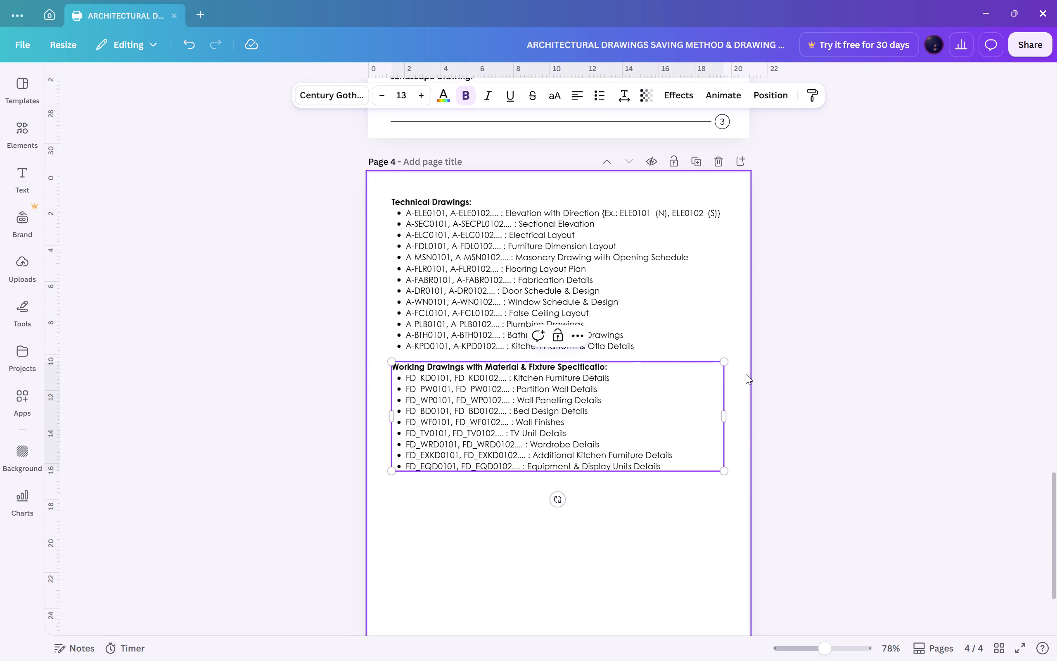
key("BackSpace")
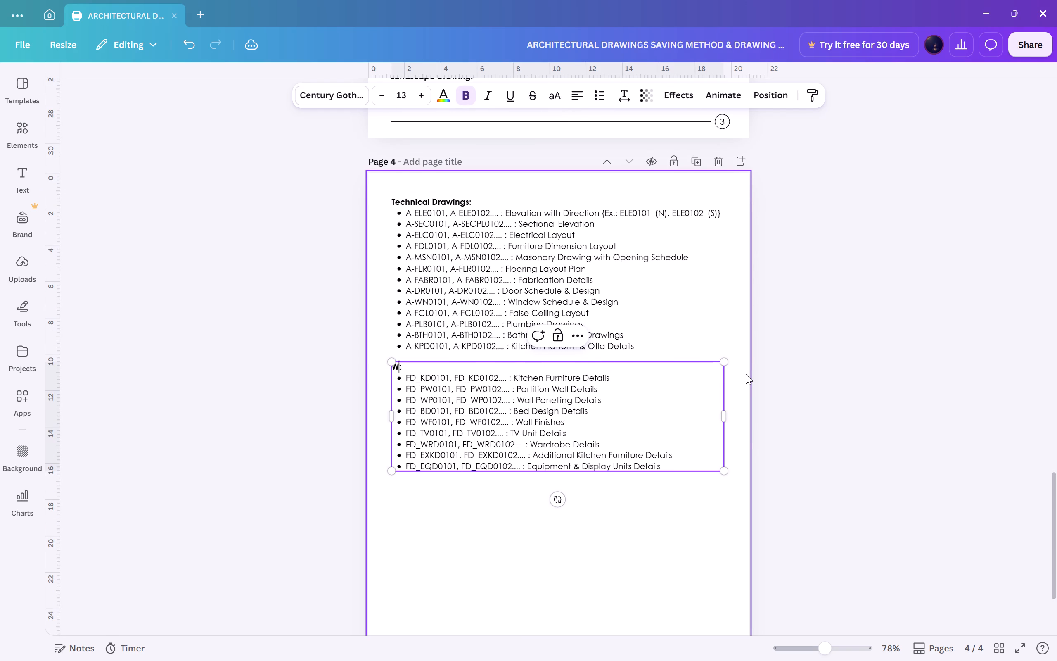
key("BackSpace")
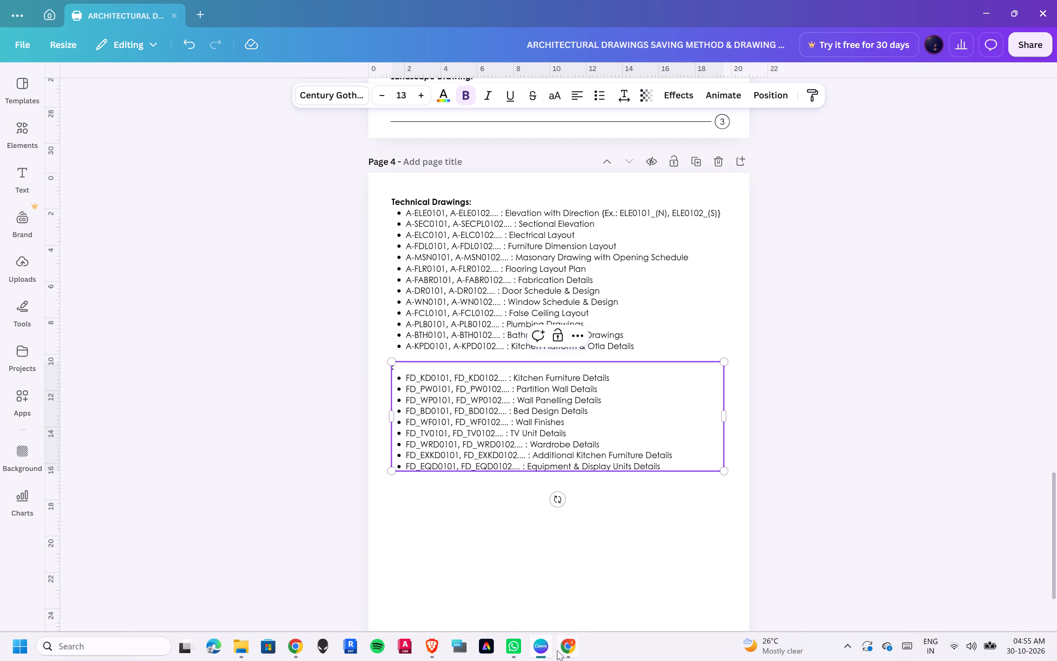
left_click(557, 650)
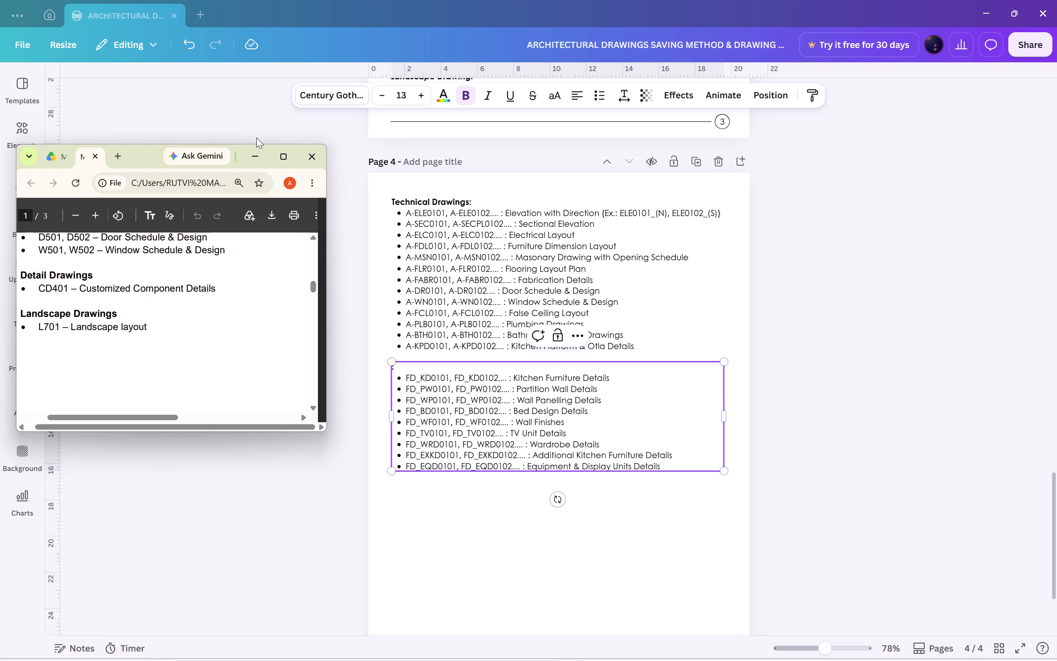
left_click(254, 154)
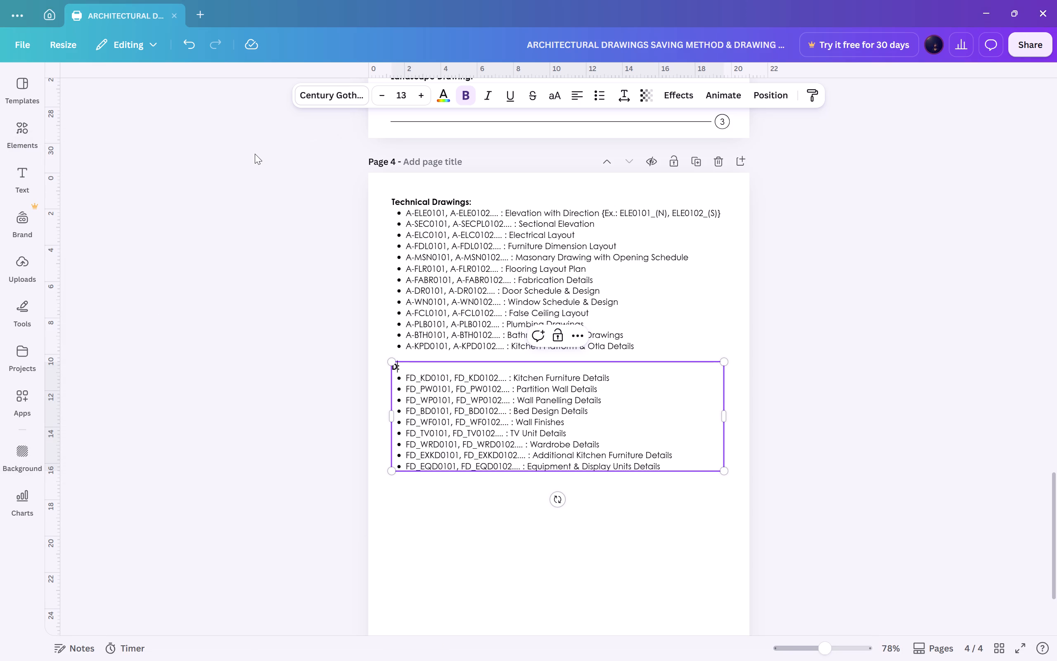
type("etail")
key("space")
type("rawi")
type("ngs")
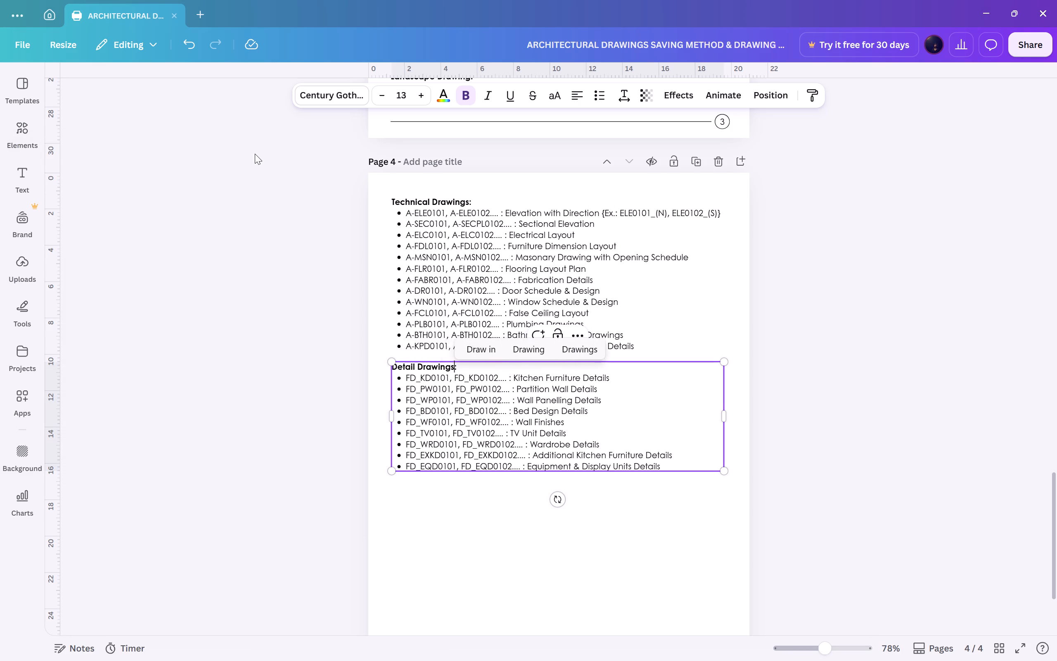
left_click(201, 389)
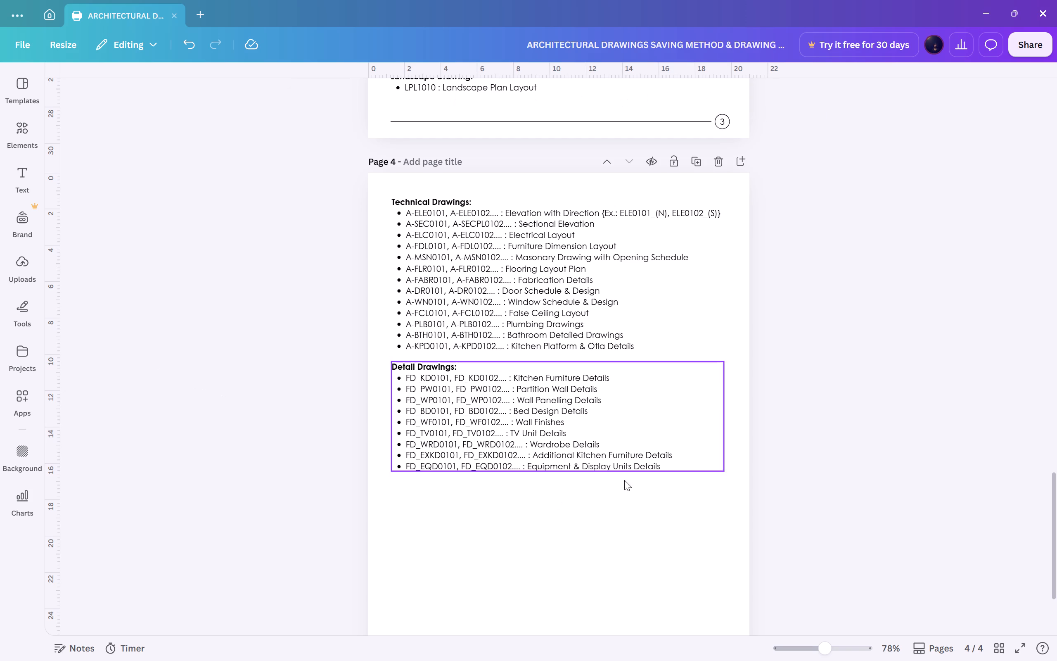
Delete all the FD_ entries under Detail Drawings on page 4, keeping one empty bullet.
double_click(669, 465)
left_click(664, 470)
left_click_drag(668, 467, 403, 382)
key("BackSpace")
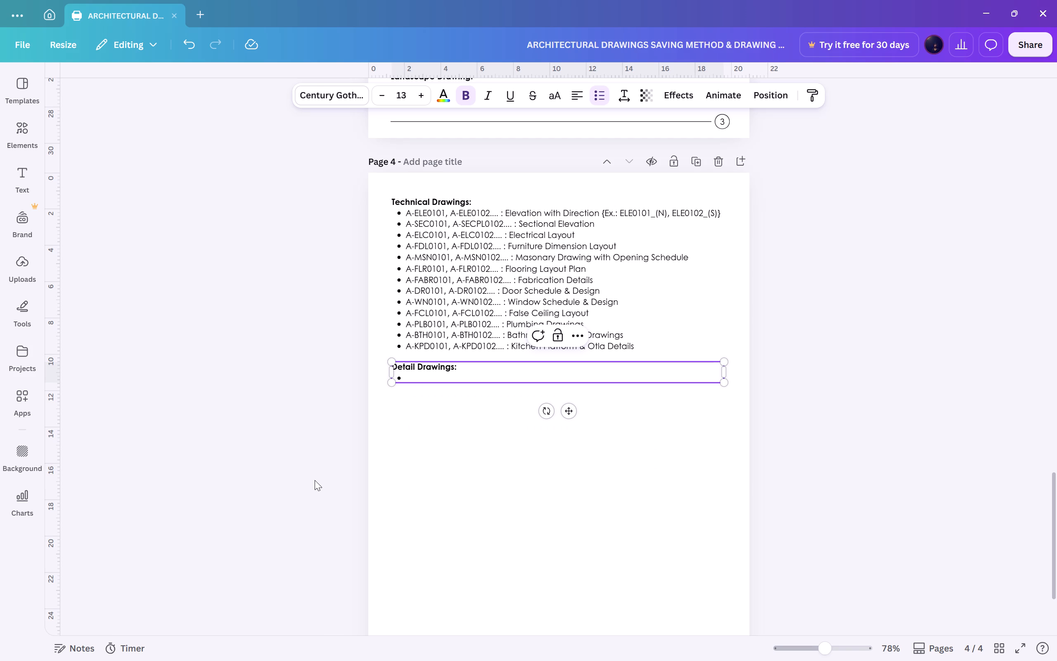
Enter CD0101, in the empty Detail Drawings bullet on page 4 and remove the bold formatting from the code.
key("c")
key("d")
type("010")
key("1")
type(",")
key("space")
left_click_drag(435, 377, 408, 379)
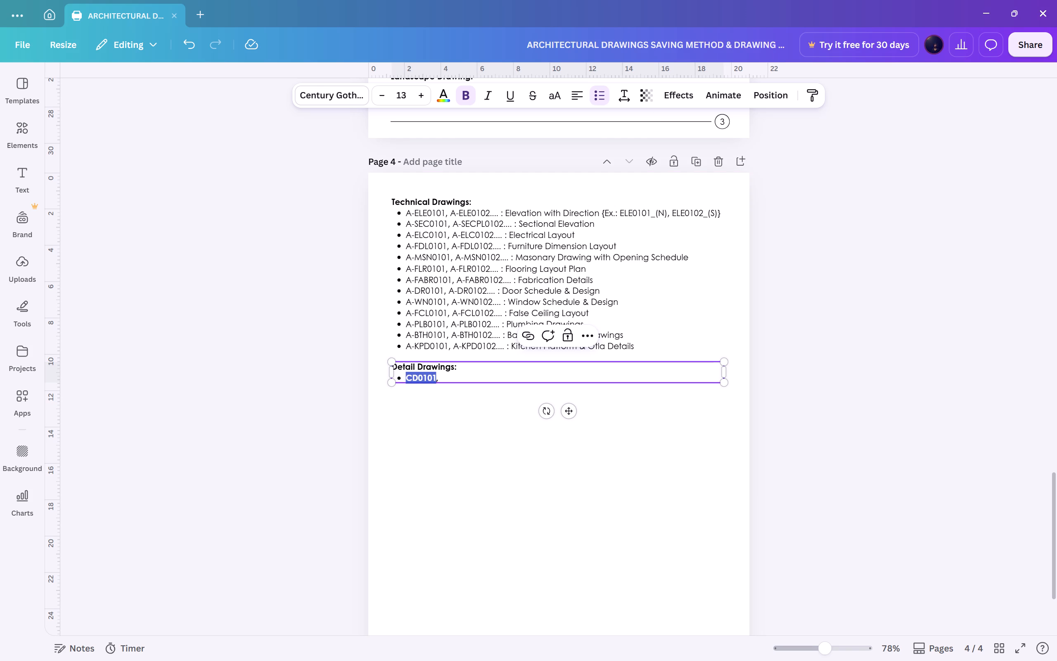
left_click(473, 96)
left_click(447, 379)
Continue the Detail Drawings bullet with CD0102.... : in regular, non-bold weight.
key("c")
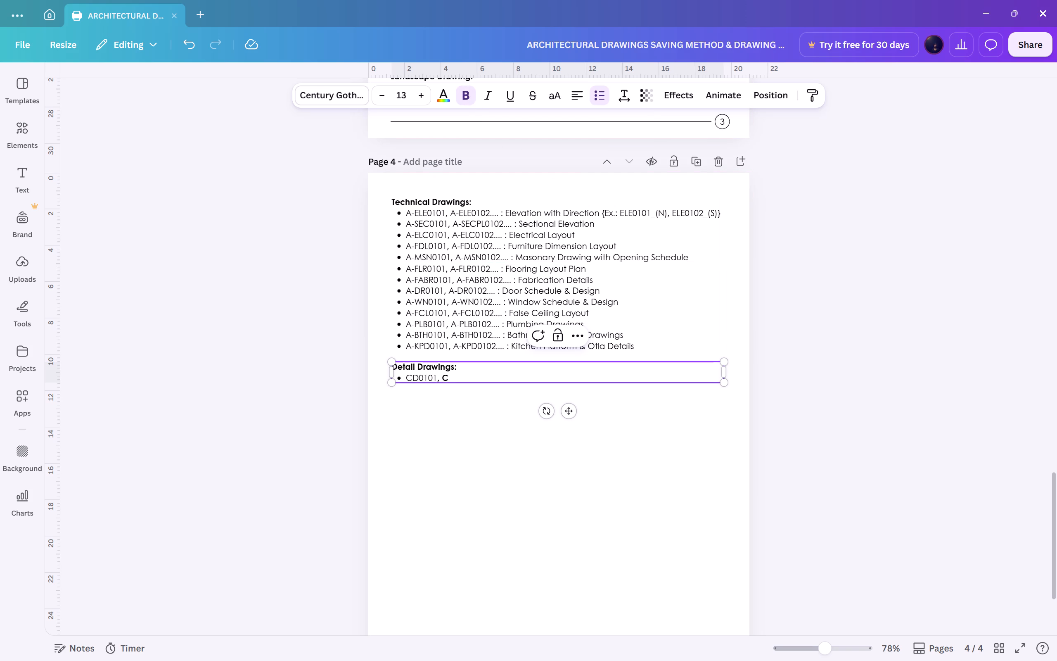
key("d")
key("BackSpace")
key("BackSpace")
left_click(475, 99)
key("c")
type("D0")
key("1")
type("02....")
key("space")
type(":")
key("space")
Complete the CD0101 entry with the description Customized Component Detail, checking the wording in the reference PDF in Chrome.
left_click(570, 651)
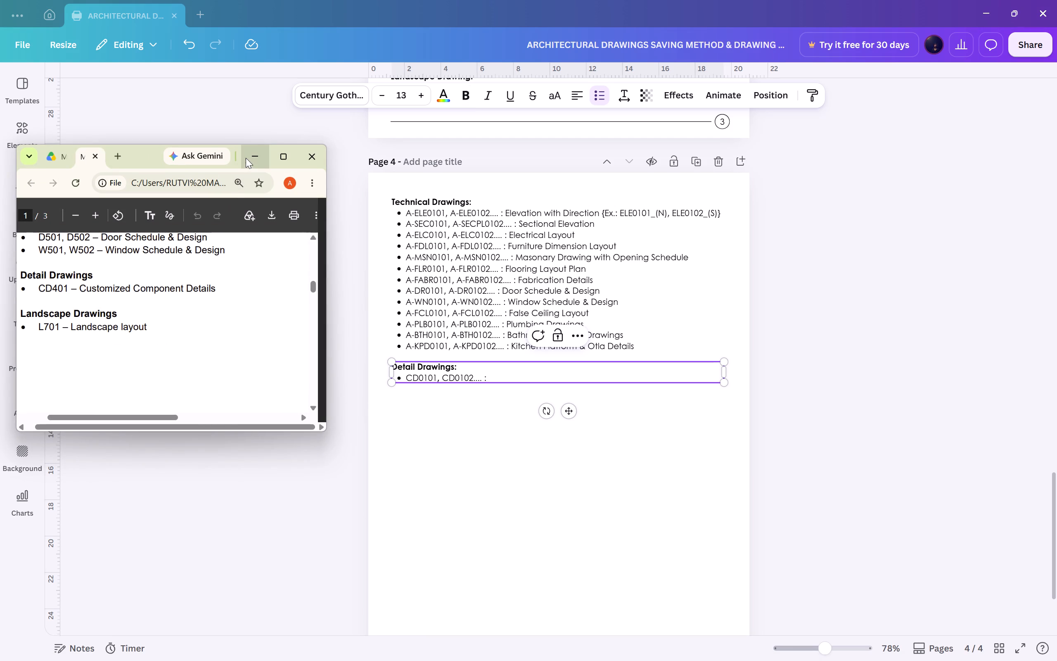
left_click(246, 158)
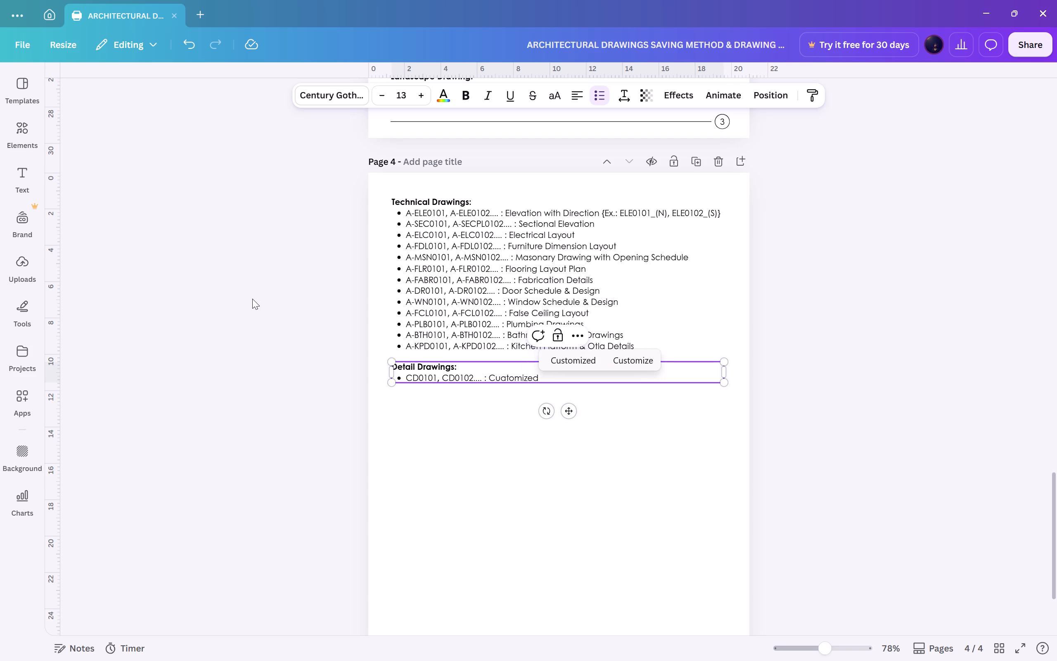
key("BackSpace")
key("BackSpace")
key("BackSpace")
key("BackSpace")
key("BackSpace")
key("BackSpace")
key("BackSpace")
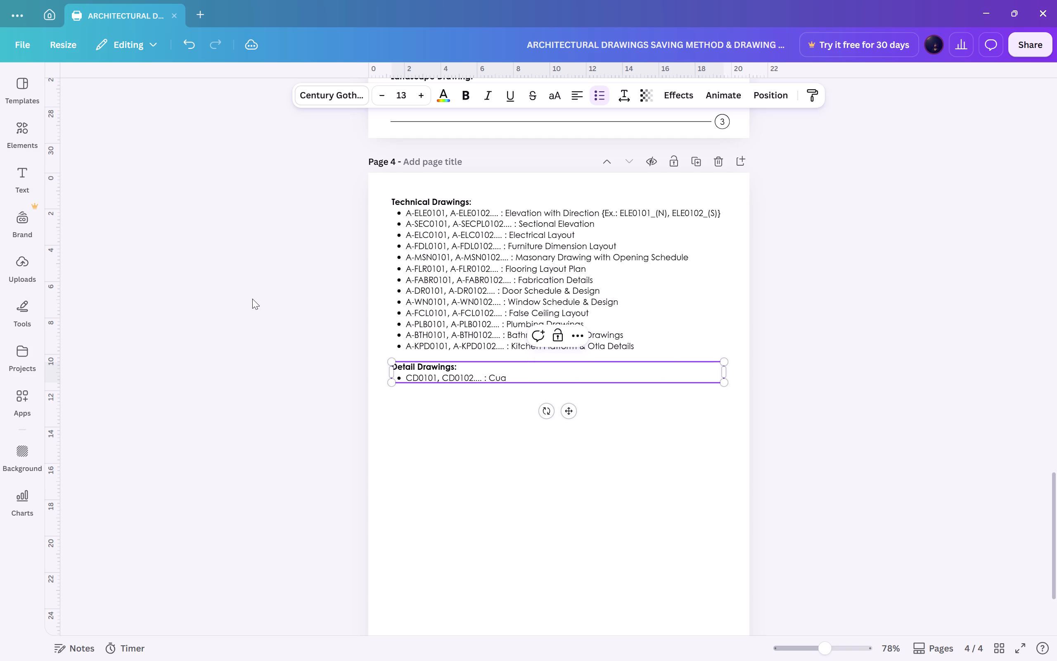
key("BackSpace")
type("stomi")
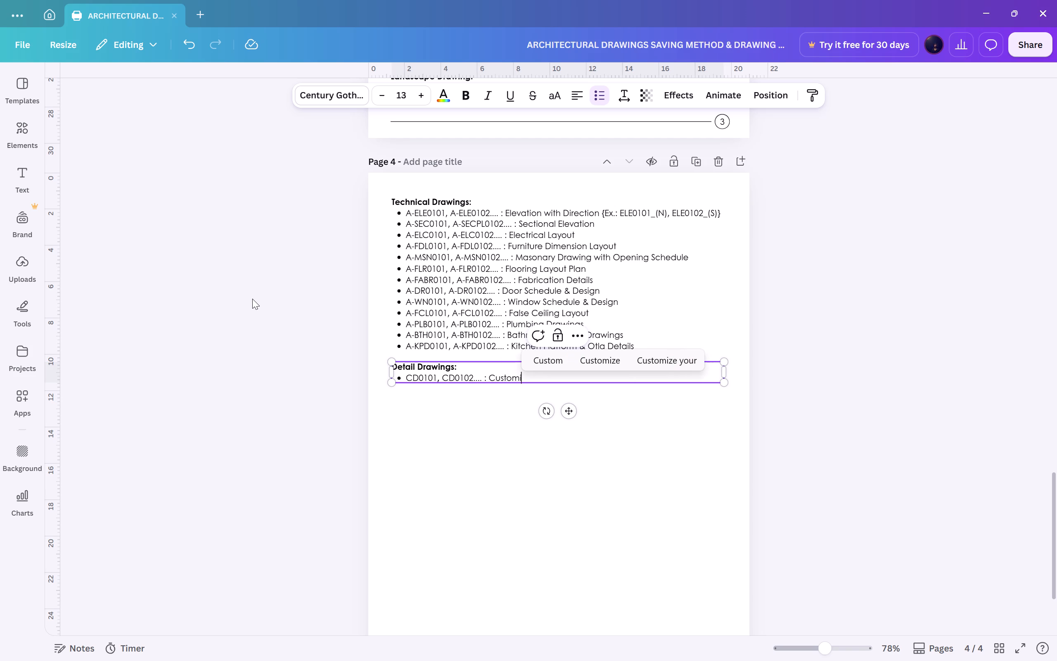
type("zed")
key("space")
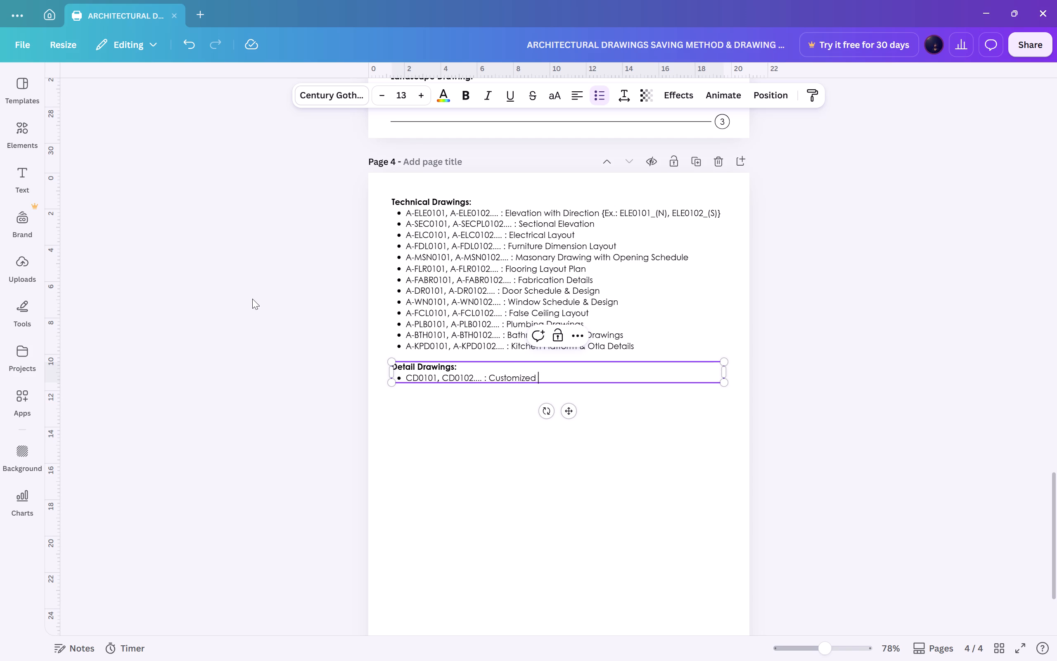
type("omponent")
key("space")
type("etail")
left_click(810, 332)
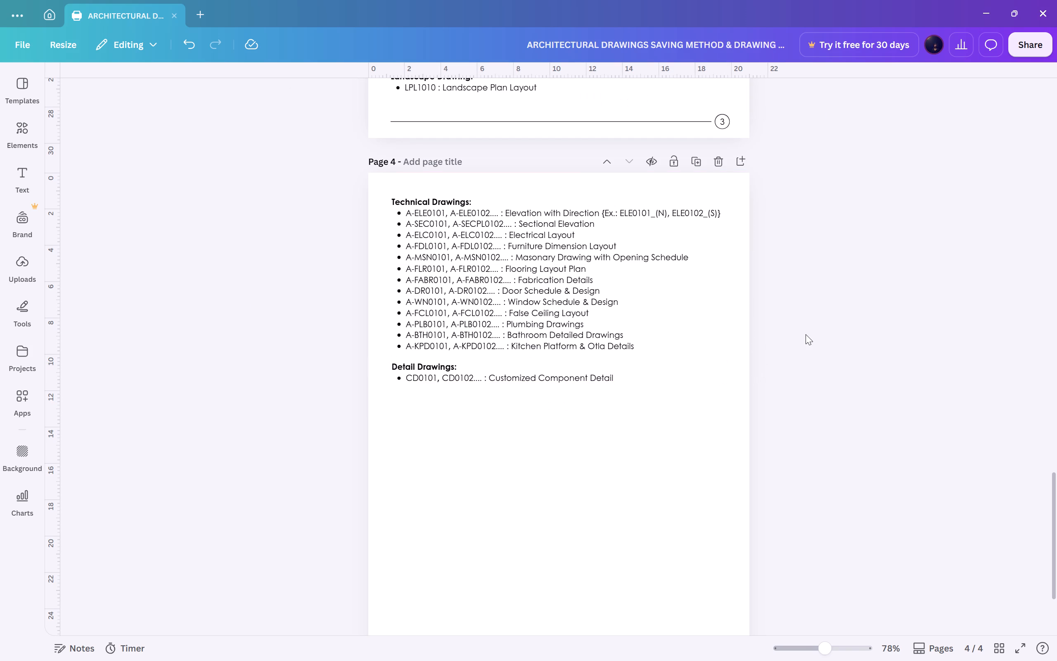
Review all four pages, comparing the interior code lists on pages 1 and 2 with the architectural lists on pages 3 and 4.
scroll(806, 334, "up", 5)
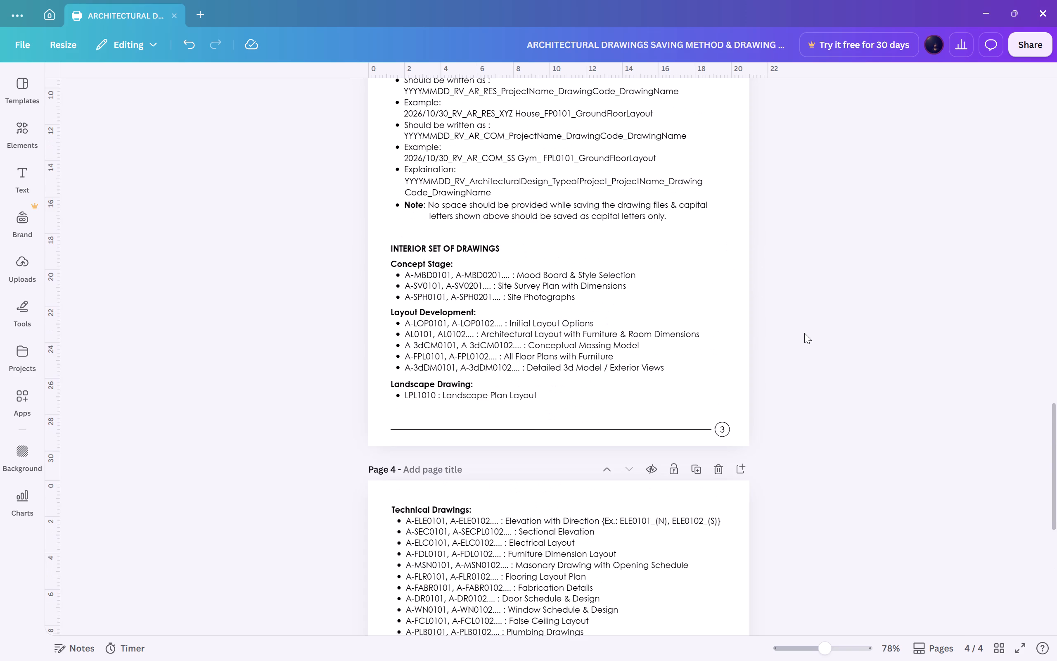
scroll(803, 330, "up", 9)
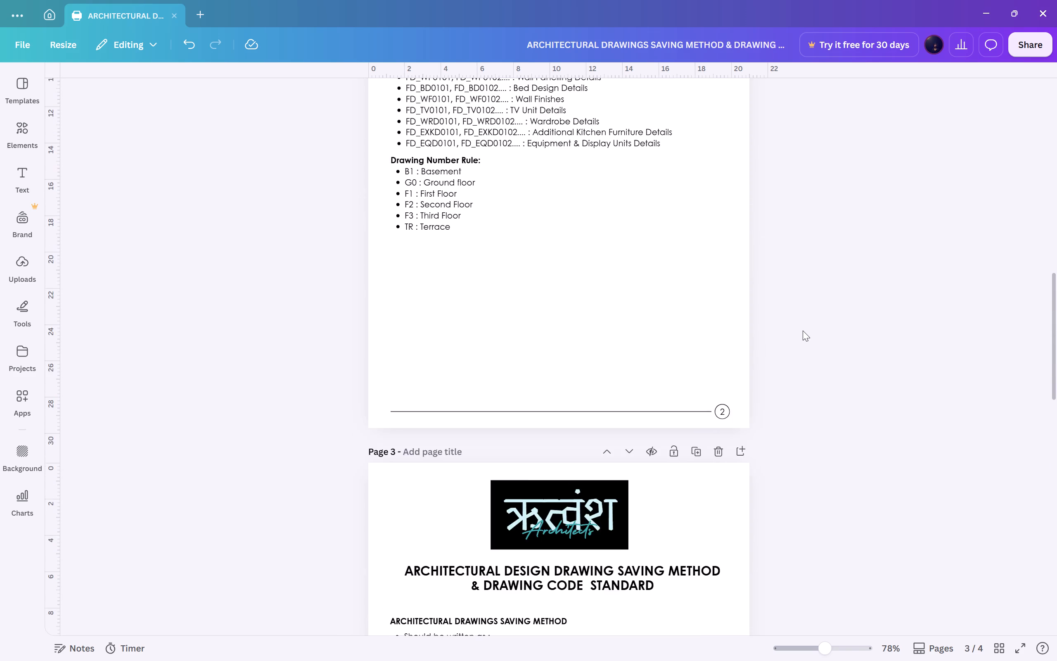
scroll(803, 330, "up", 15)
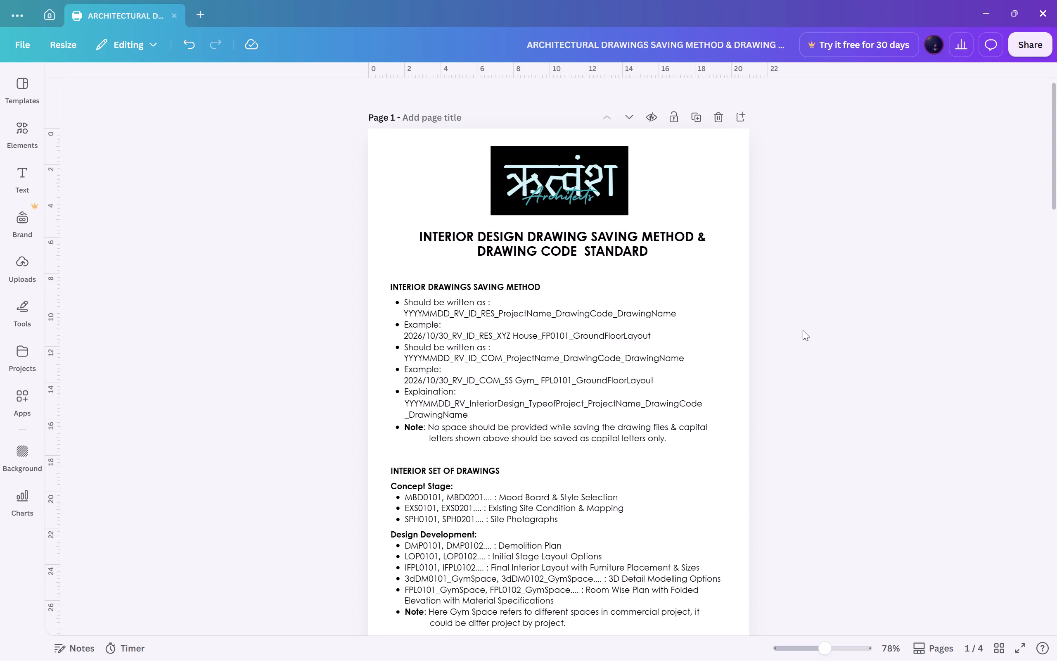
scroll(803, 330, "down", 9)
scroll(803, 330, "up", 3)
scroll(803, 330, "down", 2)
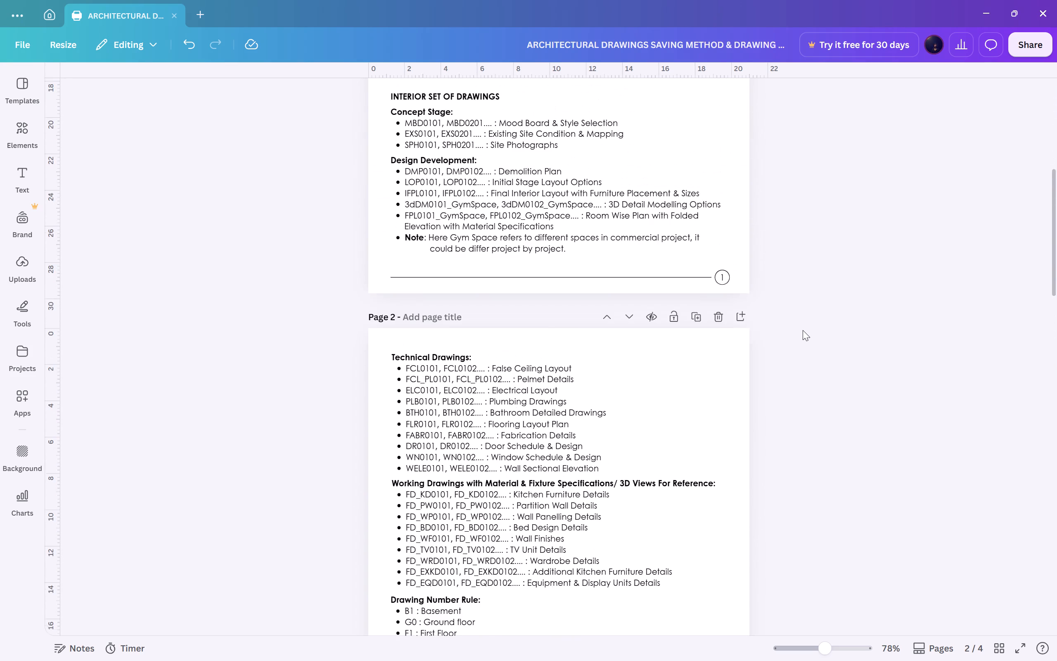
scroll(803, 330, "down", 13)
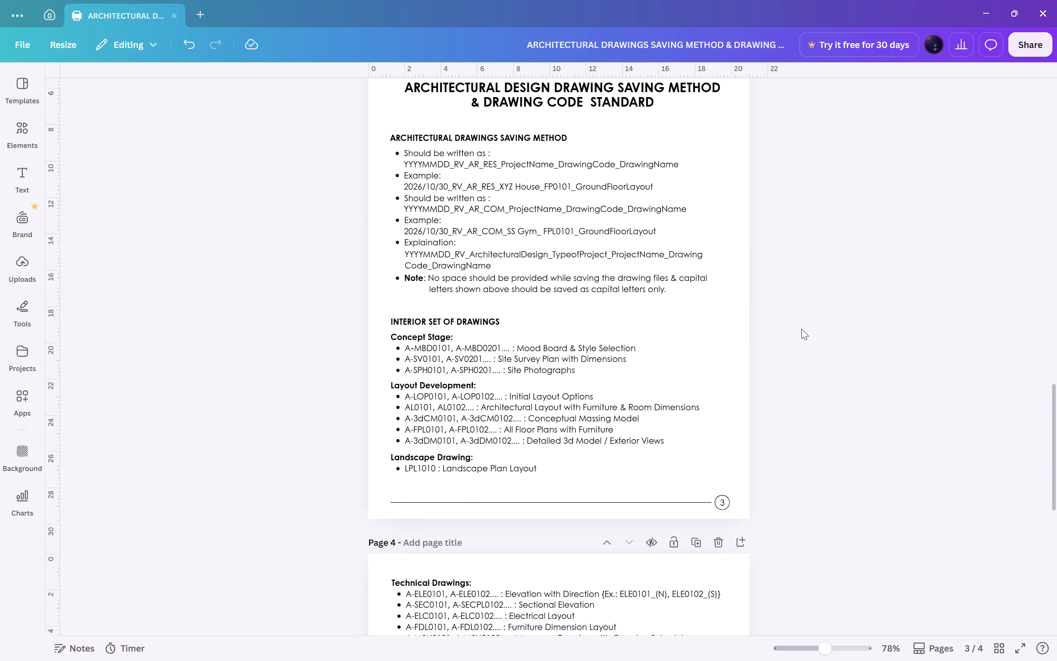
scroll(801, 329, "down", 5)
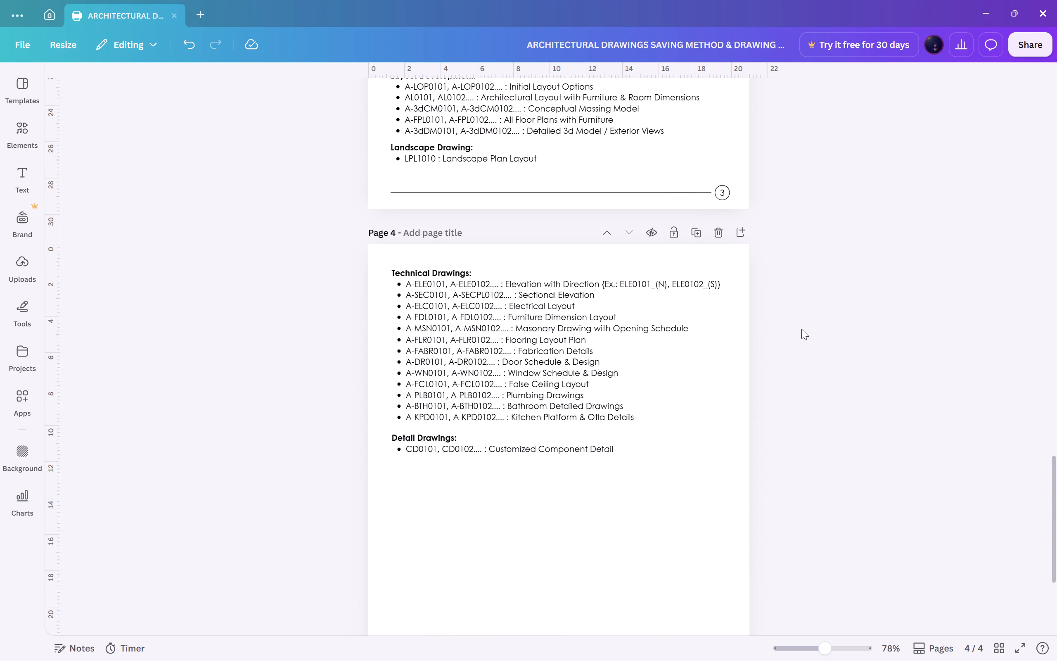
scroll(801, 329, "down", 3)
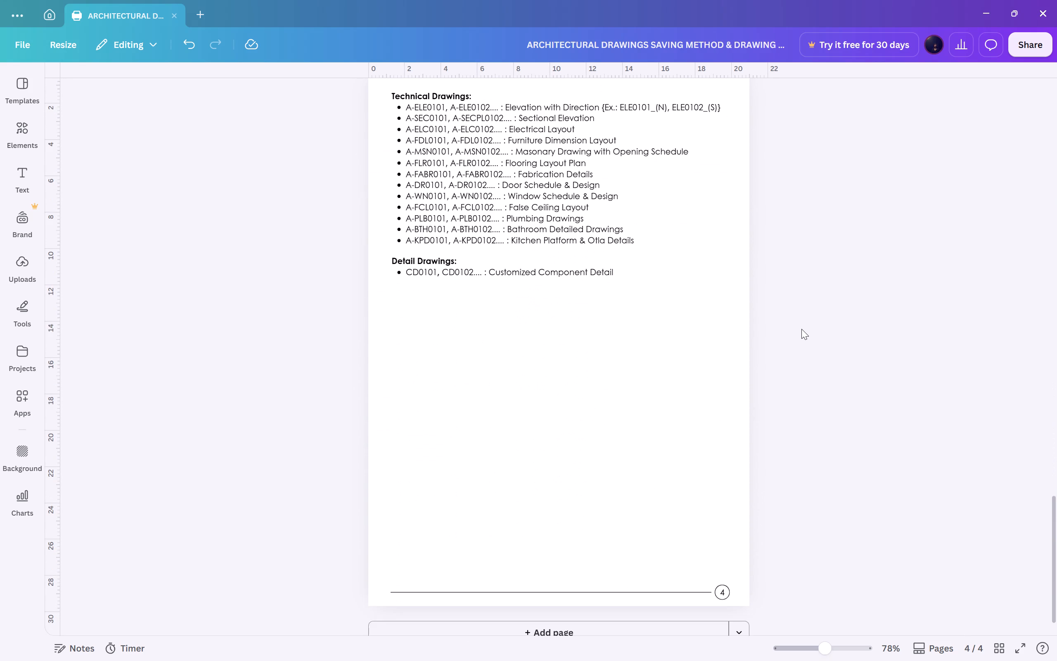
scroll(801, 329, "down", 8)
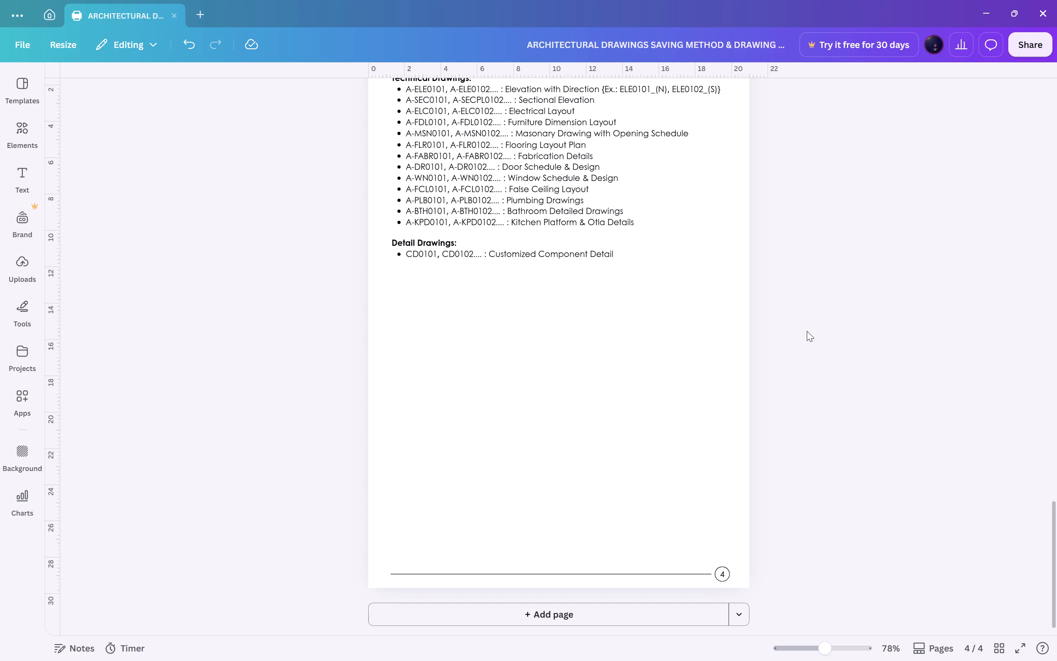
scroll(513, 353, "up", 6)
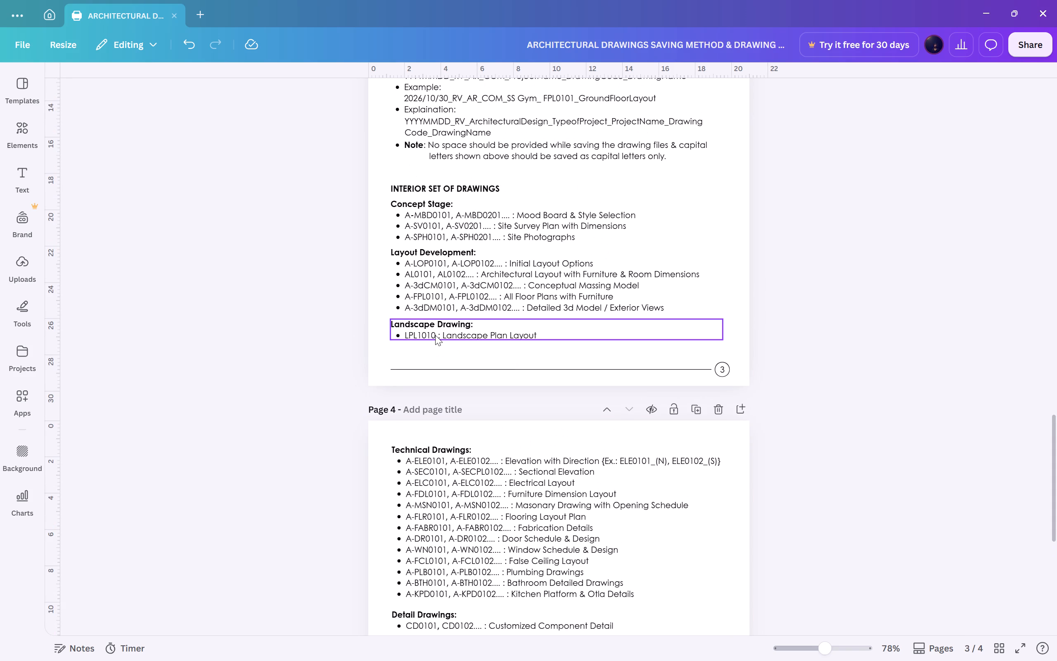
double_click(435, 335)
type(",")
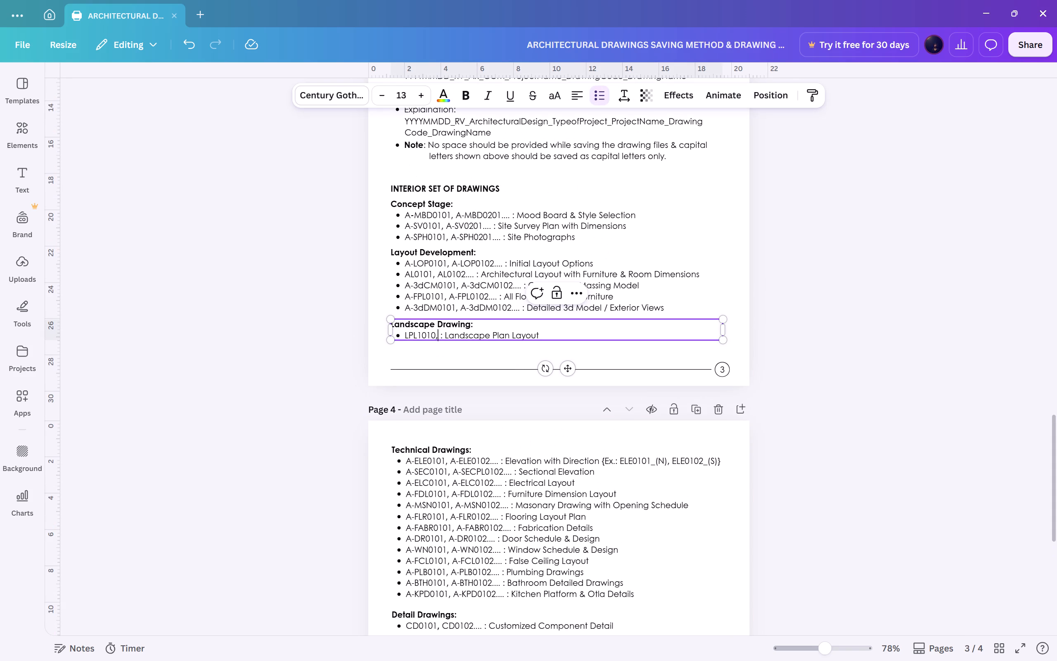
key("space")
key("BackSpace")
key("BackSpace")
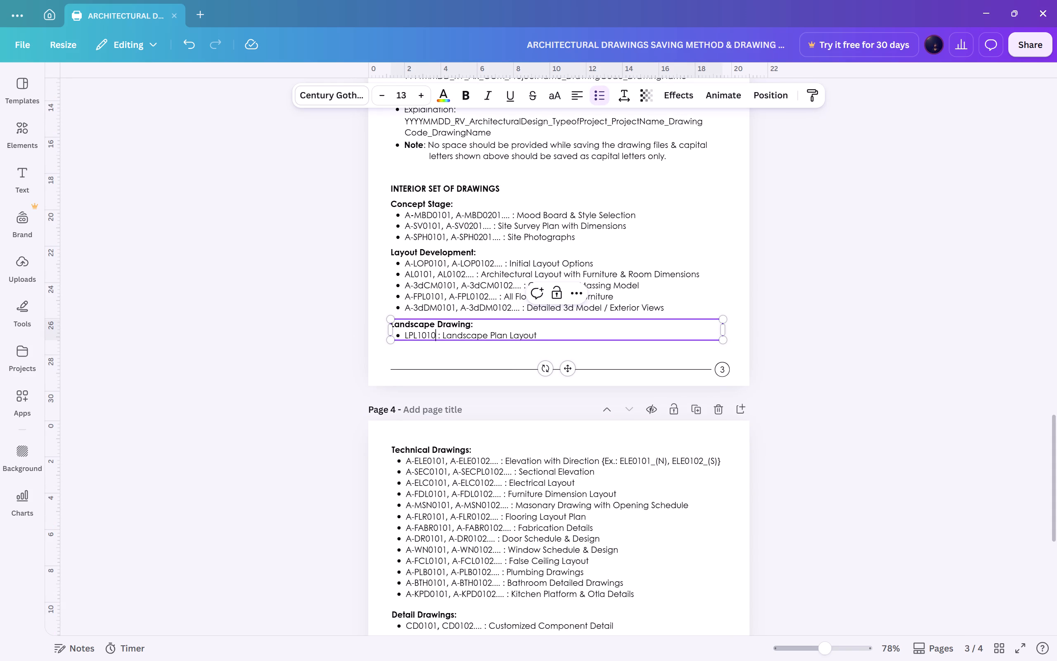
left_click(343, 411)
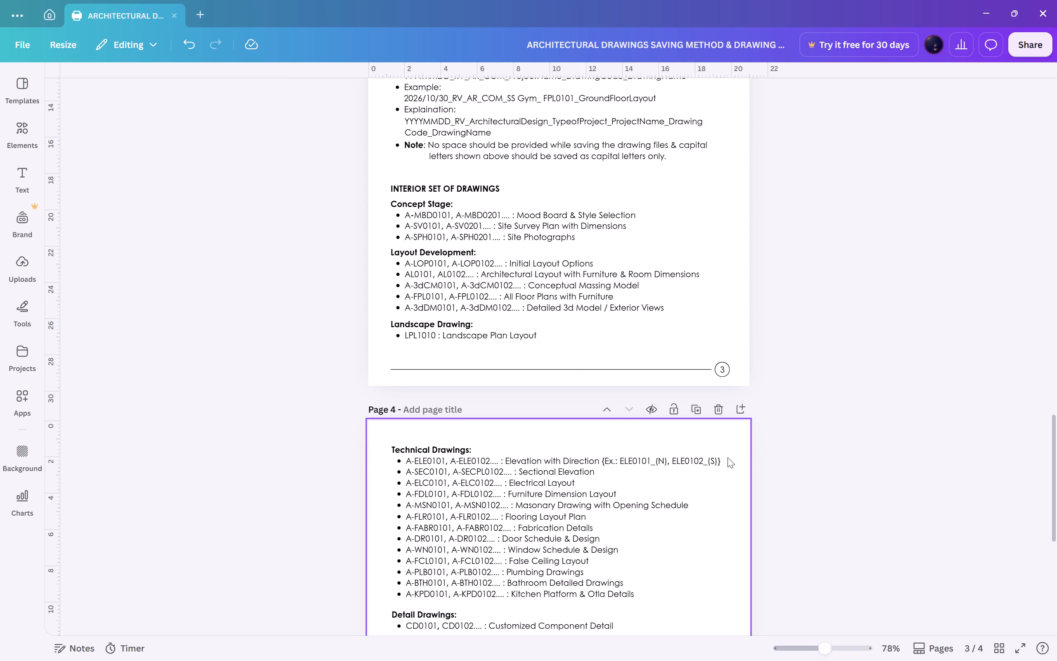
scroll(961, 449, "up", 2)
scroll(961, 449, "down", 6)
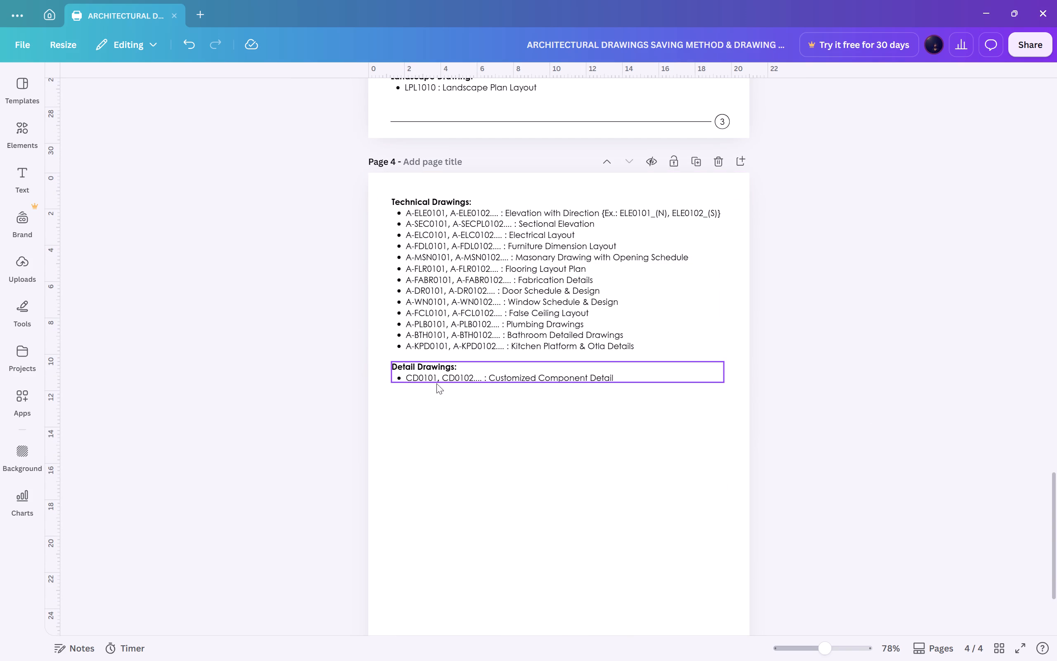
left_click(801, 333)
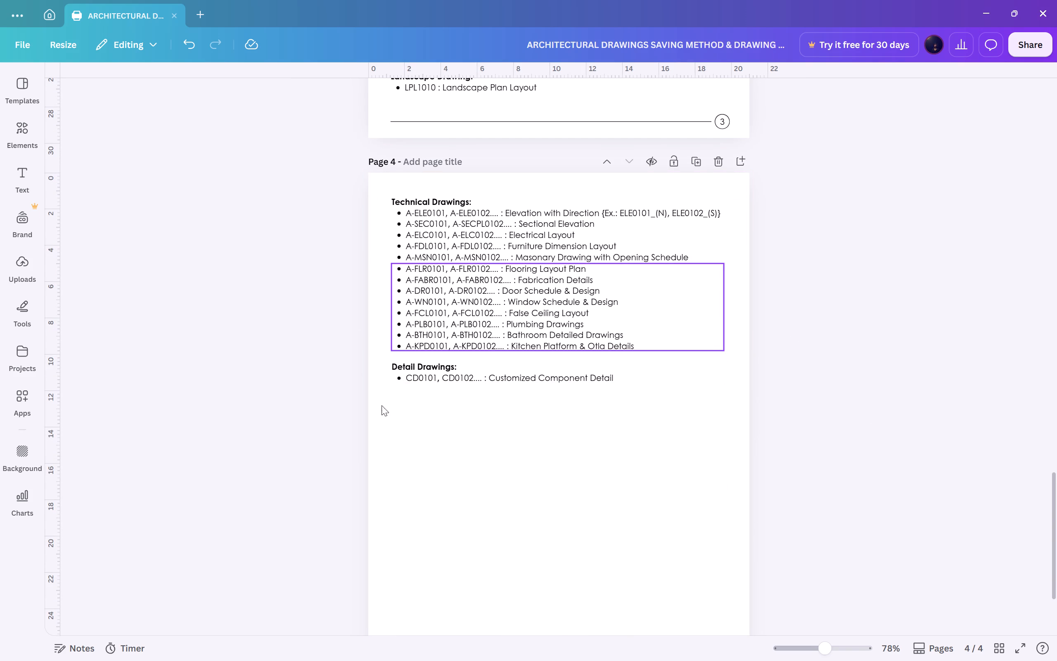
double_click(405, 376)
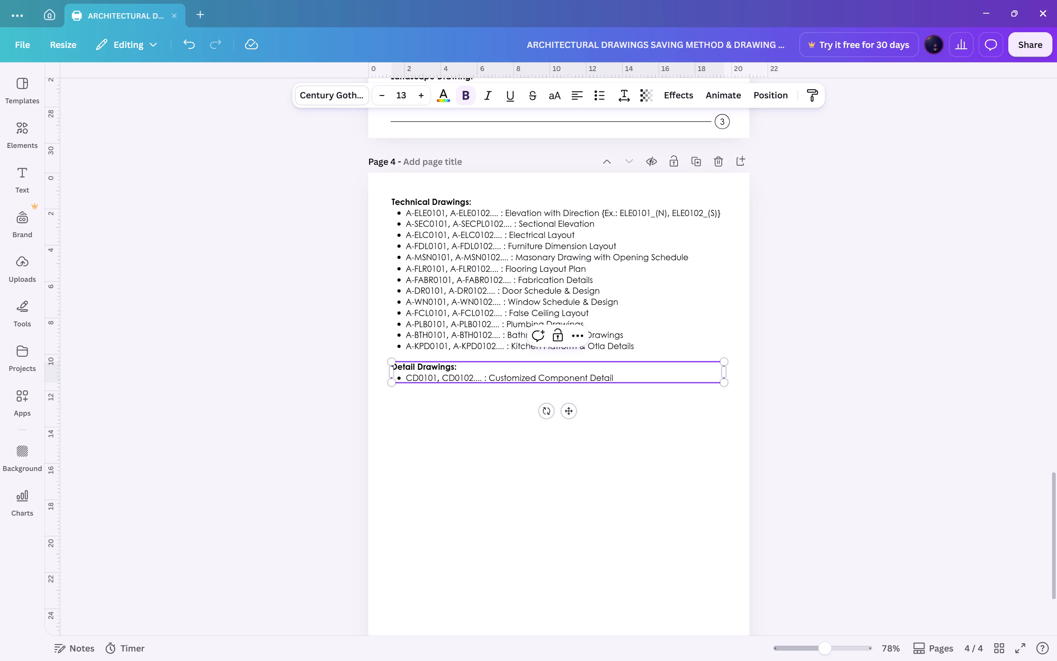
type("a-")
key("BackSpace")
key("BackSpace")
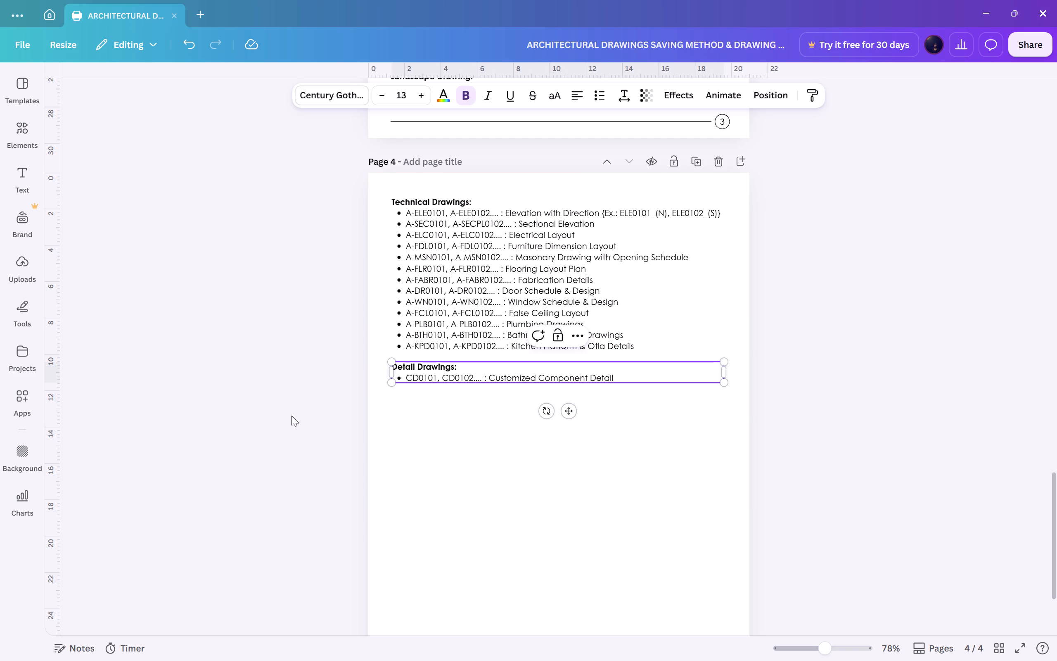
Add the prefix A- before CD0101 in the Detail Drawings bullet on page 4 and remove the prefix's bold formatting.
left_click(408, 376)
type("A-")
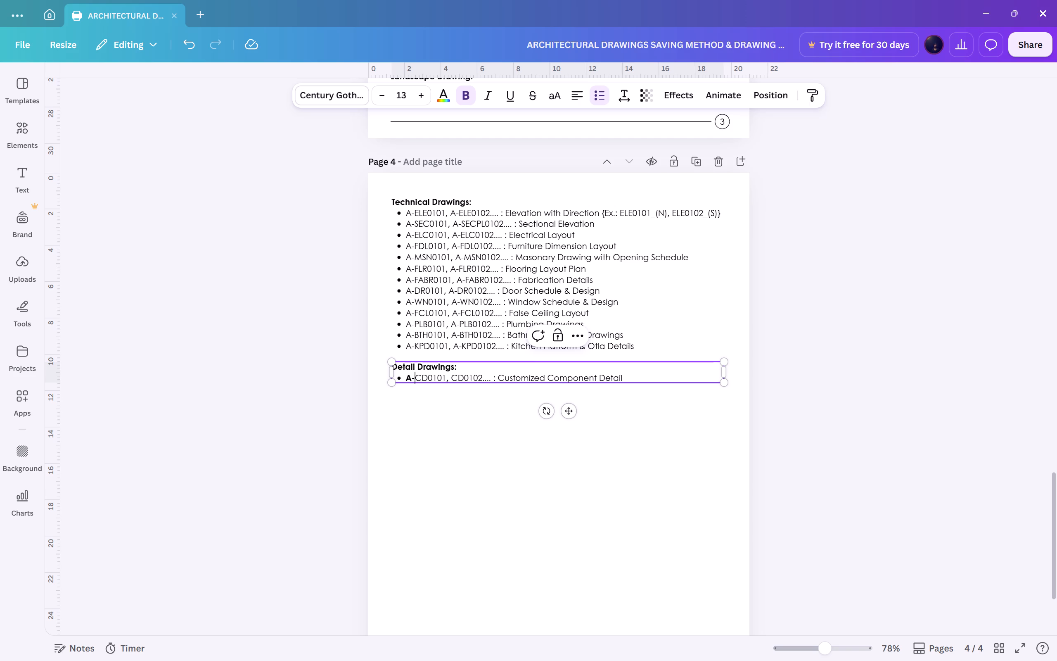
left_click_drag(412, 378, 408, 381)
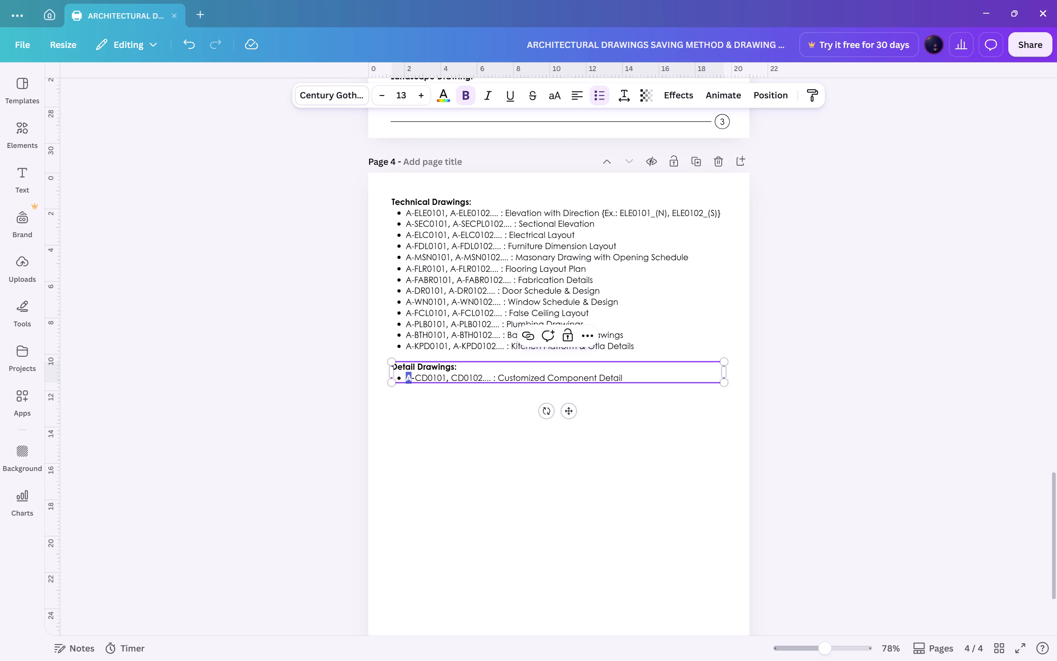
left_click(458, 95)
left_click(329, 305)
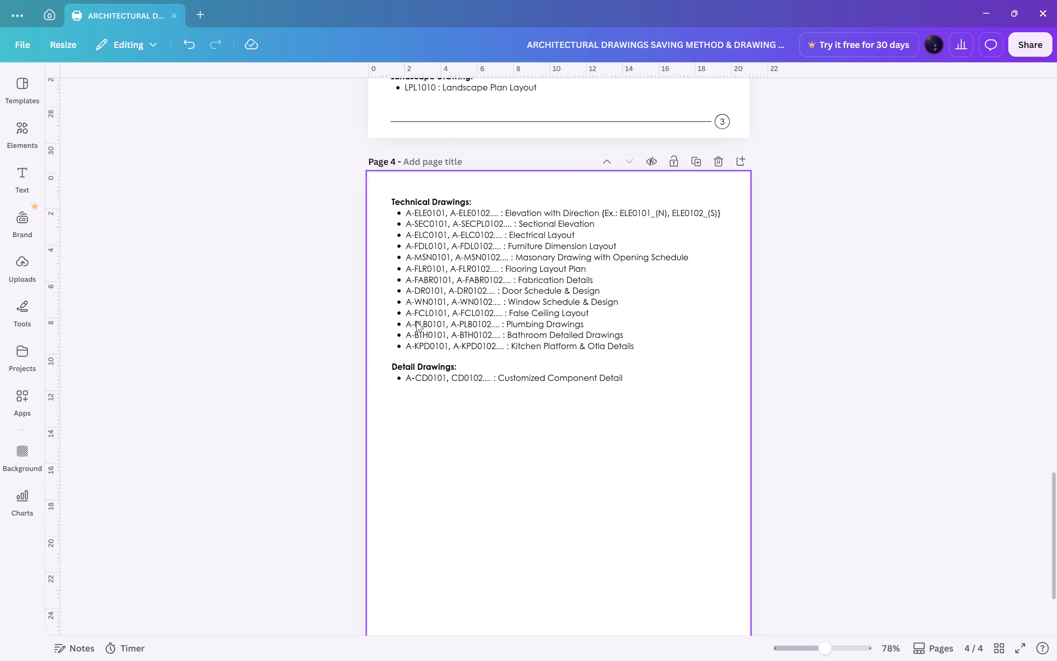
left_click(863, 375)
Review the architectural saving method, its examples and the drawing code lists on pages 3 and 4.
scroll(845, 385, "up", 2)
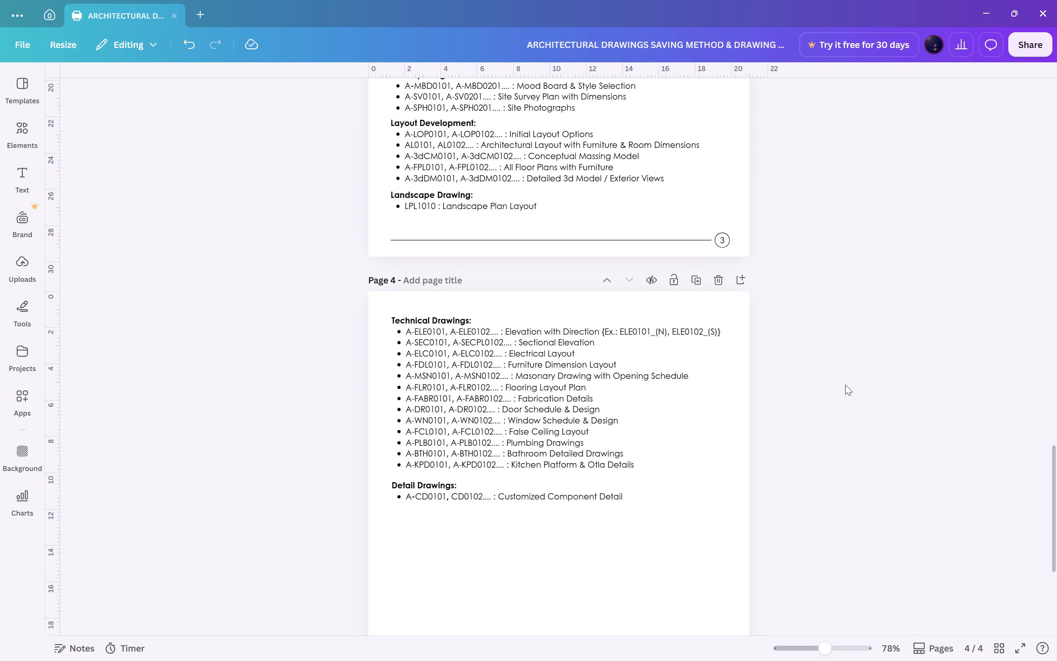
scroll(845, 385, "up", 2)
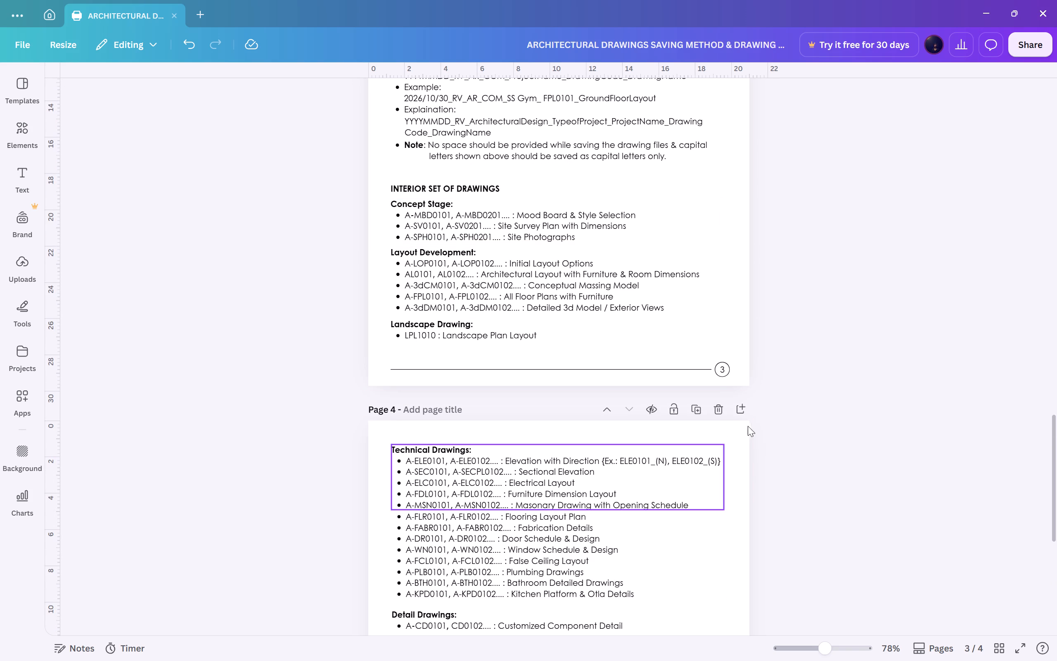
scroll(818, 404, "up", 4)
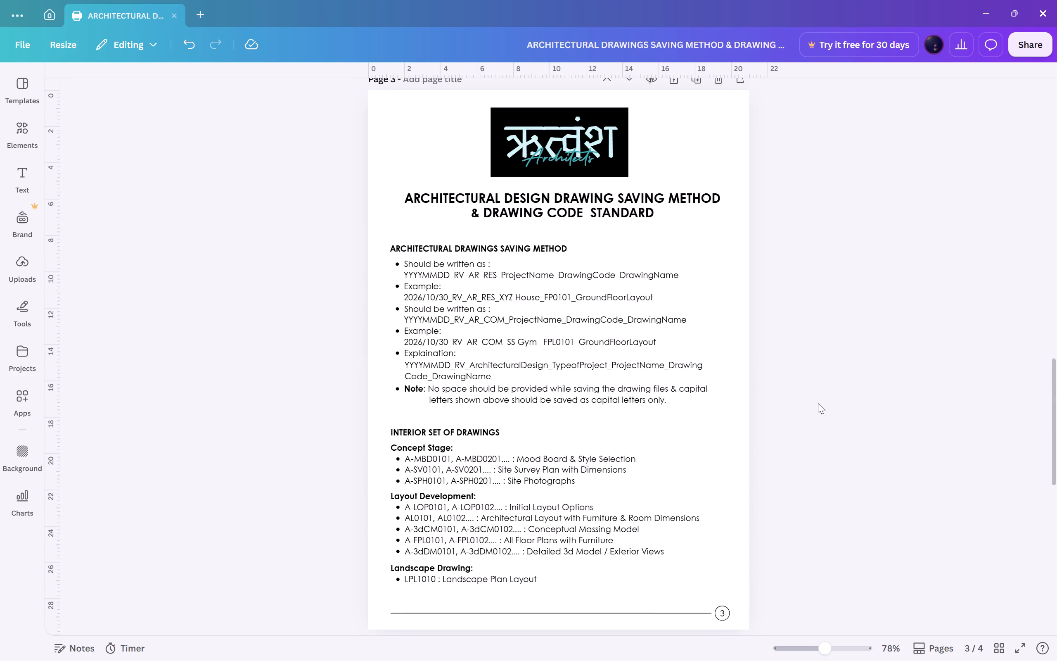
scroll(818, 403, "up", 1)
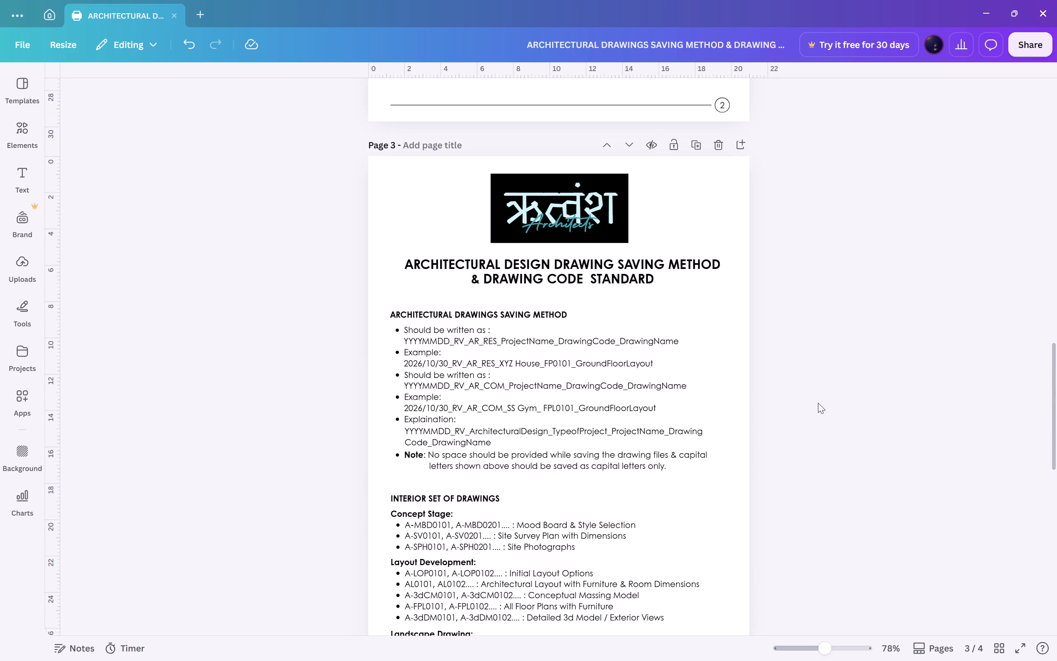
scroll(818, 403, "up", 2)
key("ctrl+super+F24")
type("=]")
key("Return")
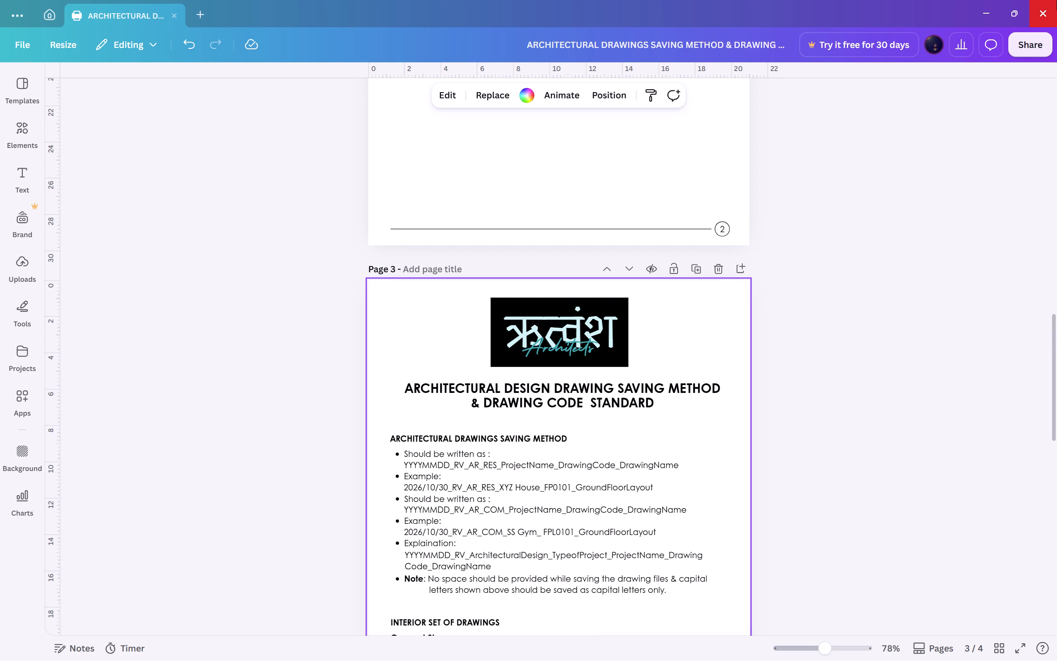
left_click(815, 398)
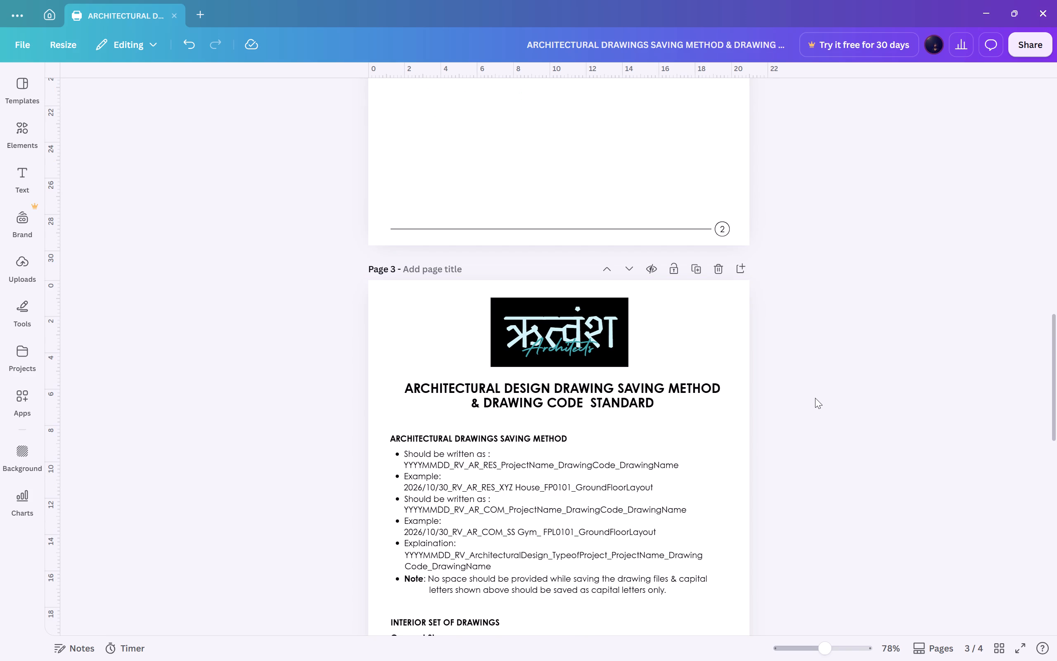
scroll(815, 398, "down", 4)
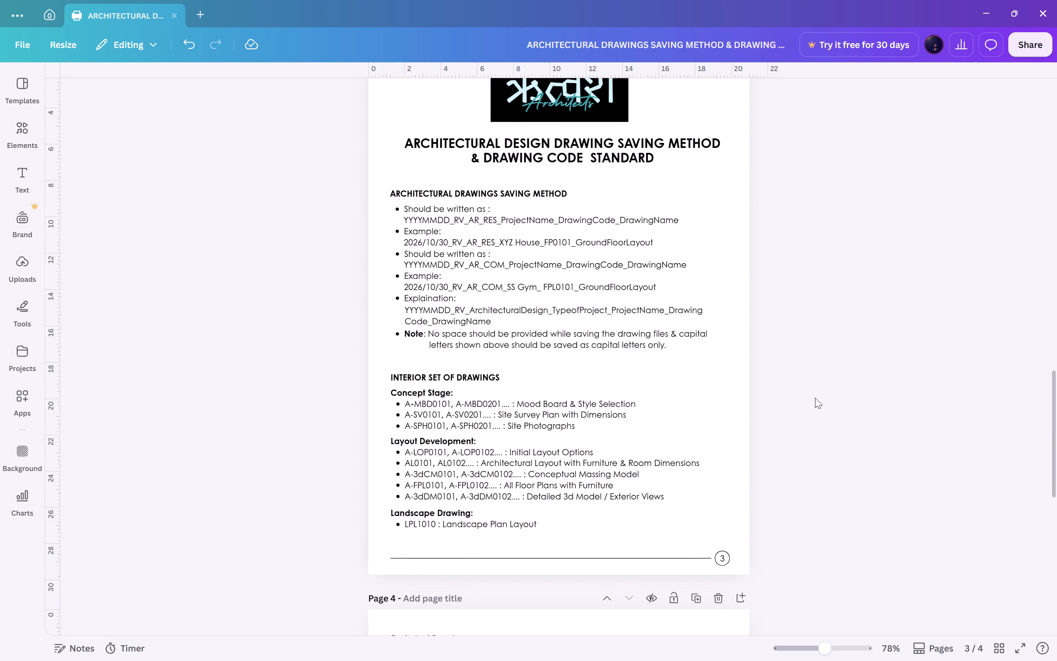
scroll(815, 398, "down", 2)
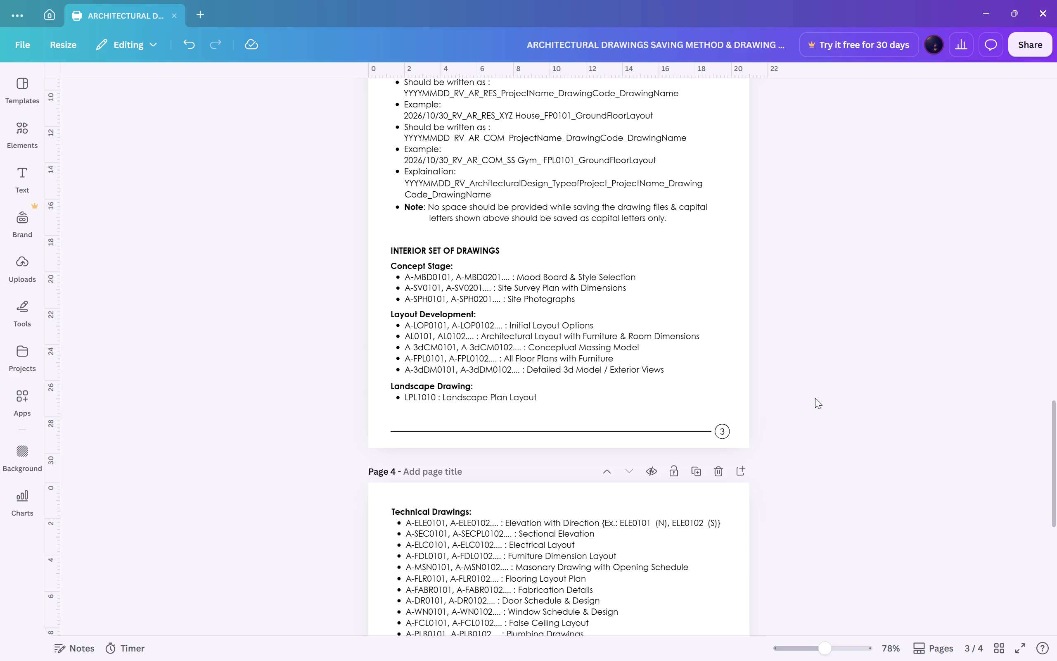
Compare the Drawing Number Rule floor codes on page 2 with the example file names and code lists on pages 3 and 4.
scroll(815, 398, "up", 9)
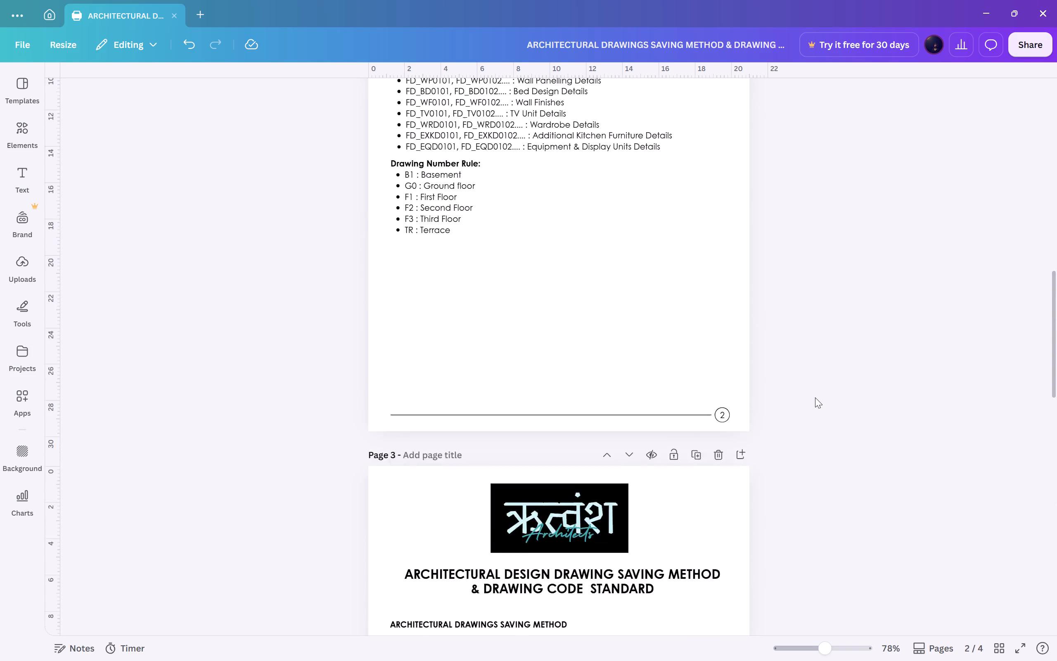
scroll(815, 397, "up", 2)
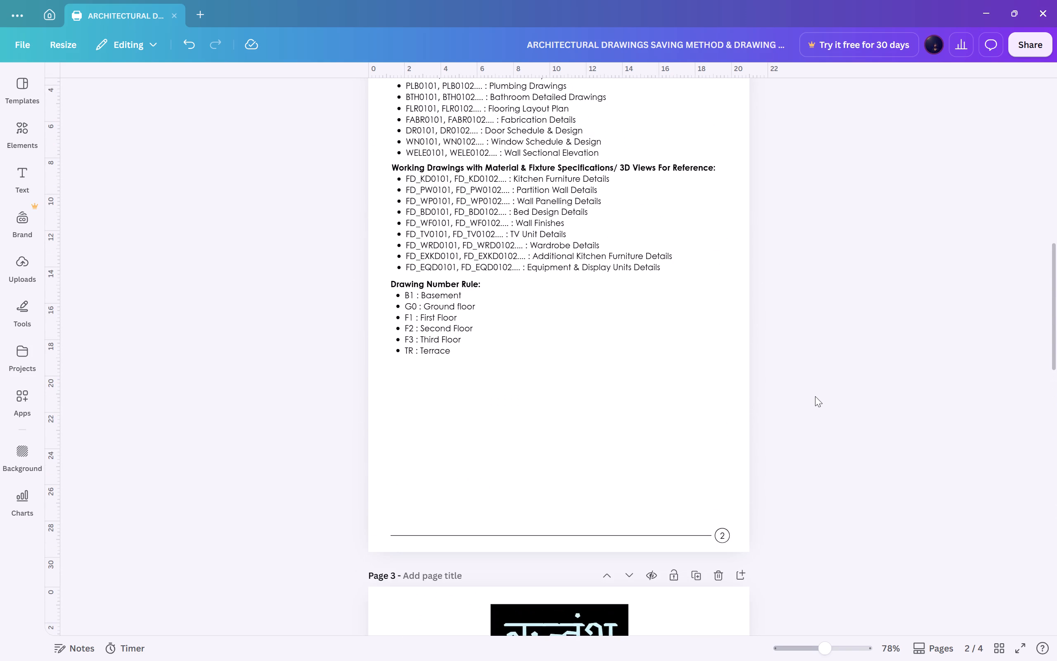
scroll(815, 396, "down", 6)
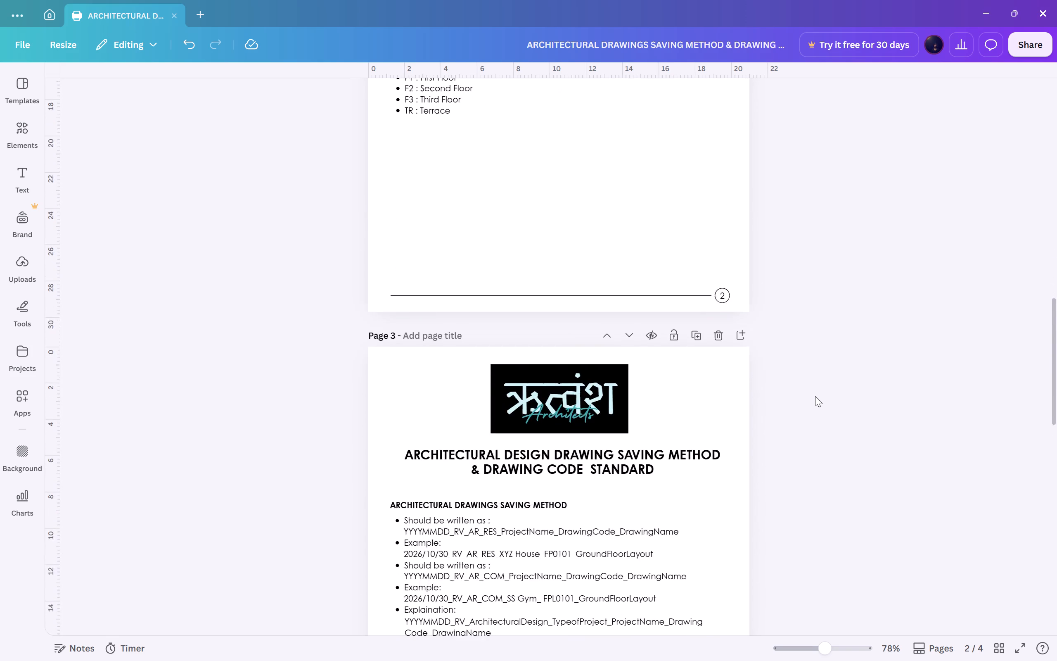
scroll(815, 396, "down", 4)
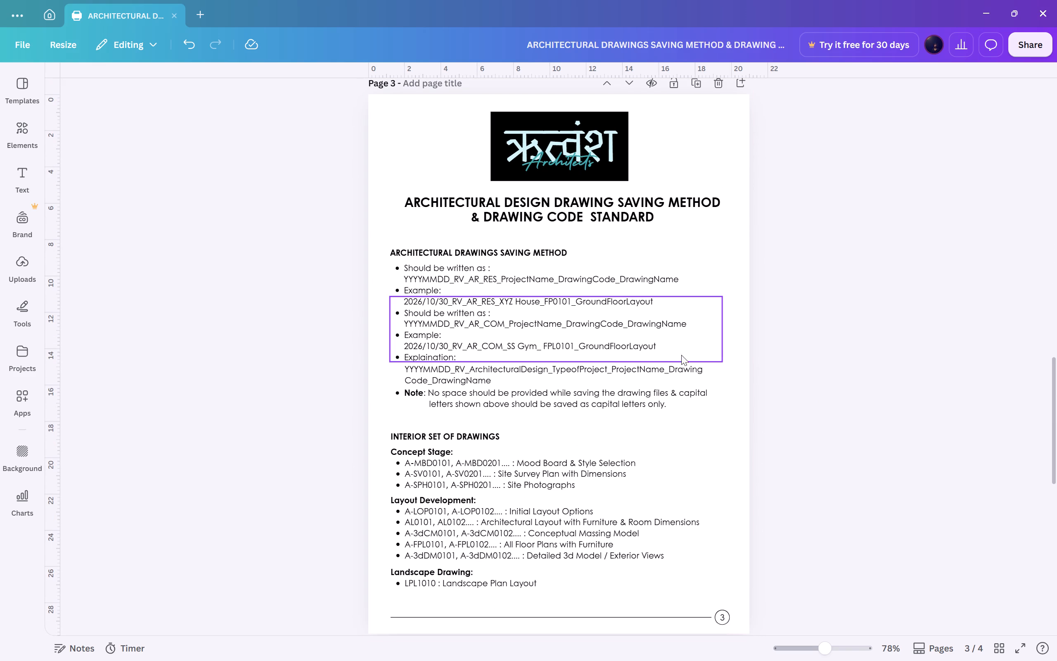
left_click(573, 350)
left_click(774, 307)
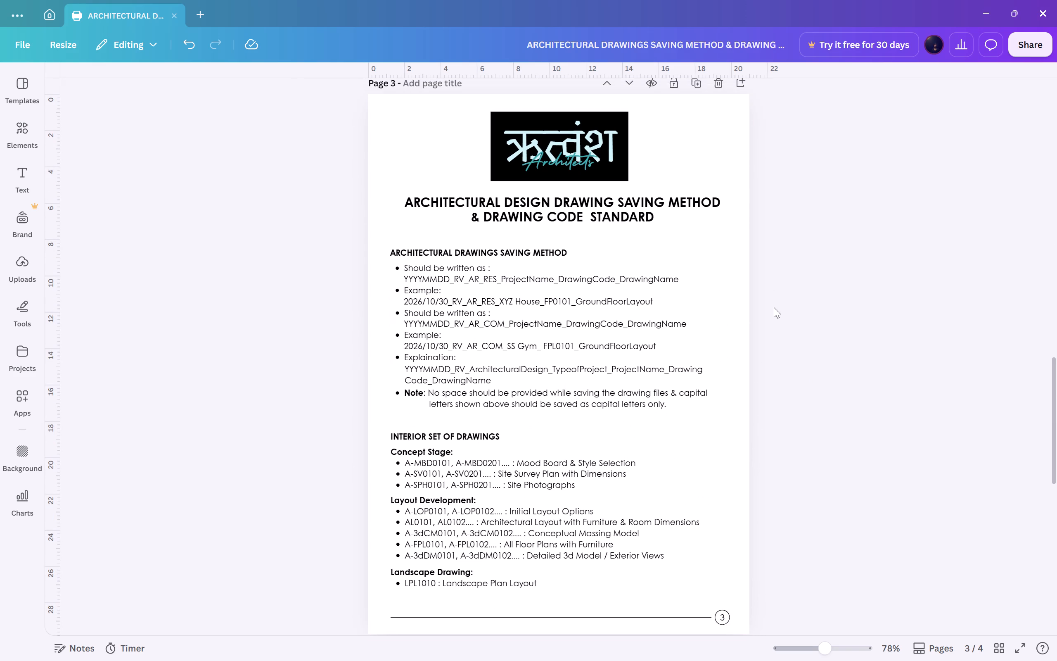
scroll(774, 307, "up", 2)
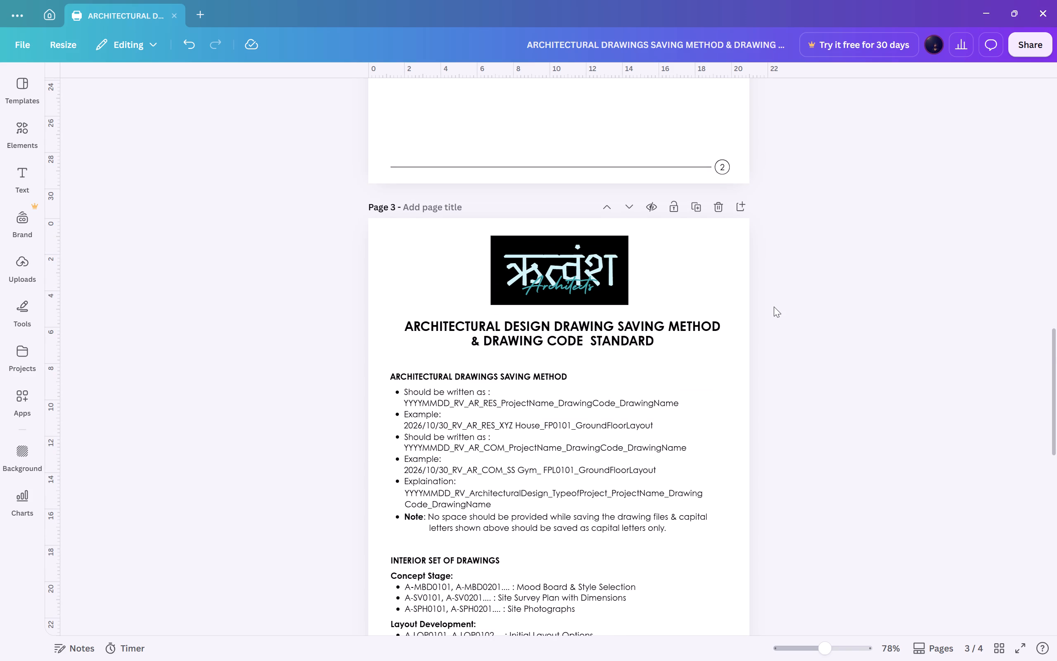
scroll(774, 307, "down", 7)
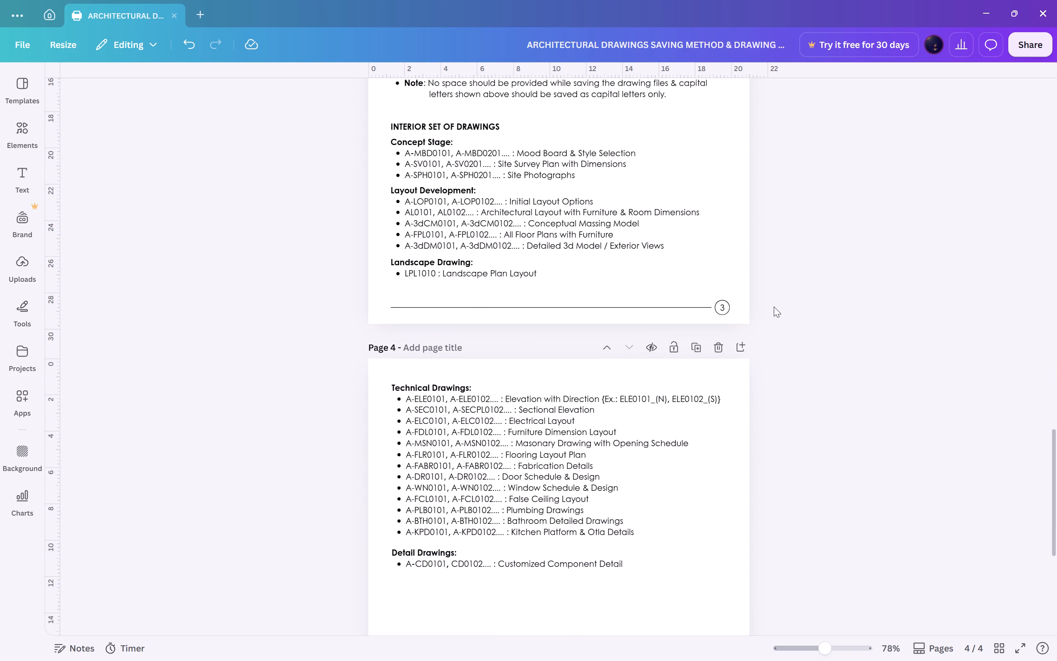
scroll(774, 307, "down", 3)
scroll(774, 307, "up", 13)
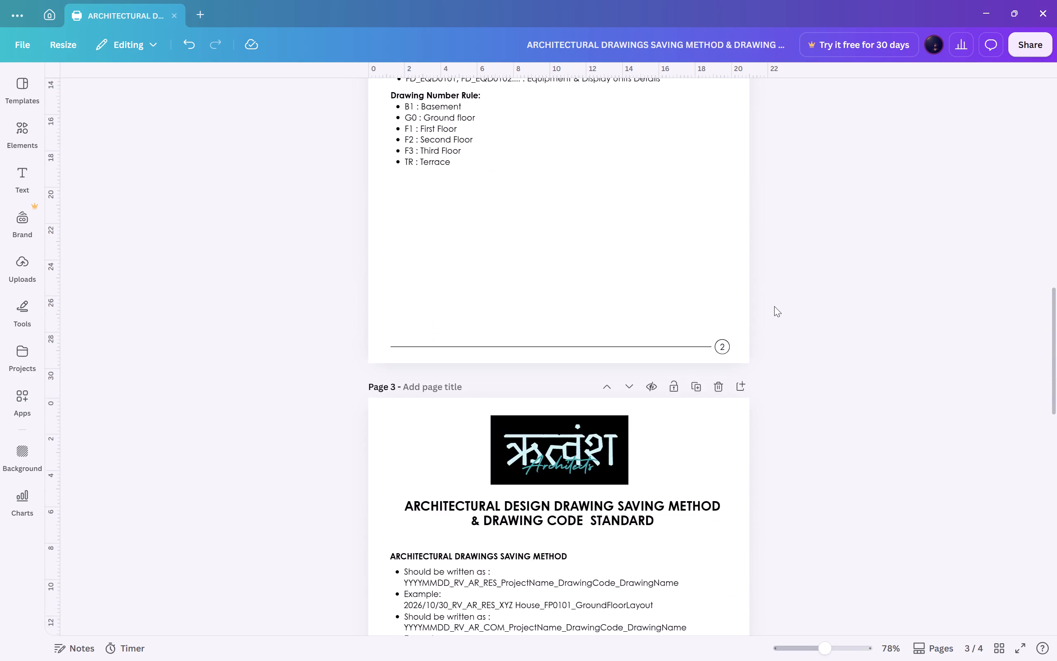
scroll(774, 306, "up", 6)
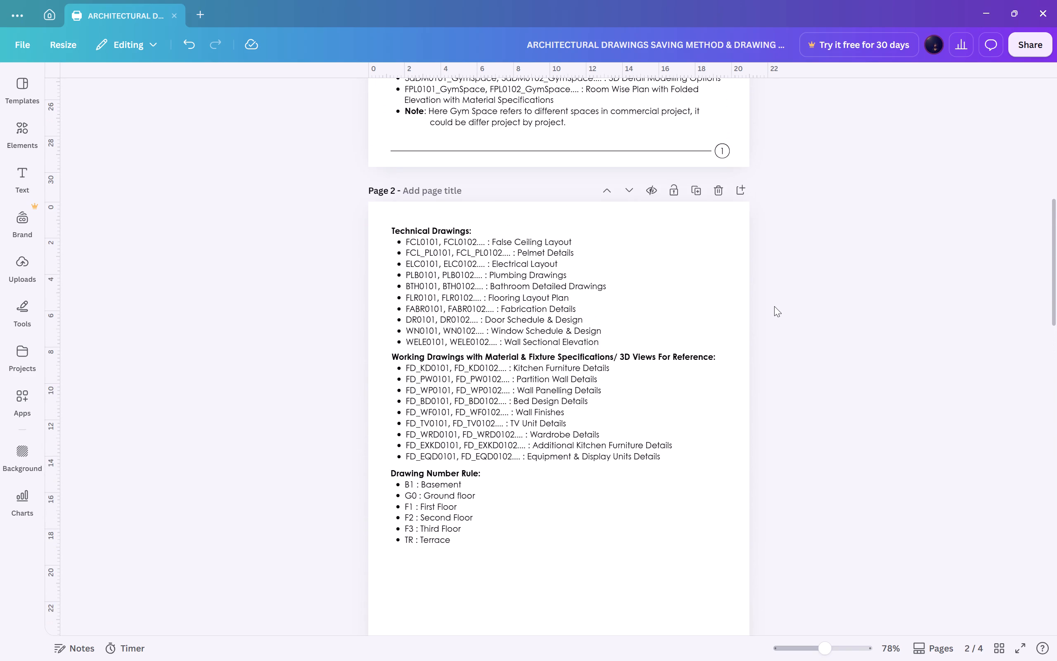
scroll(774, 306, "down", 3)
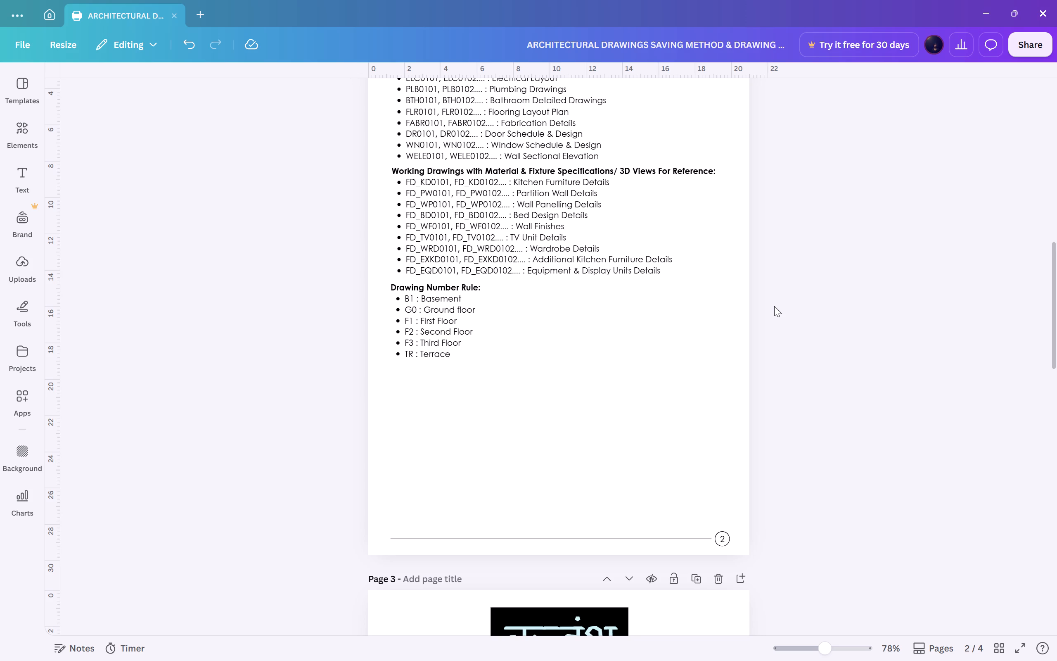
scroll(774, 306, "down", 2)
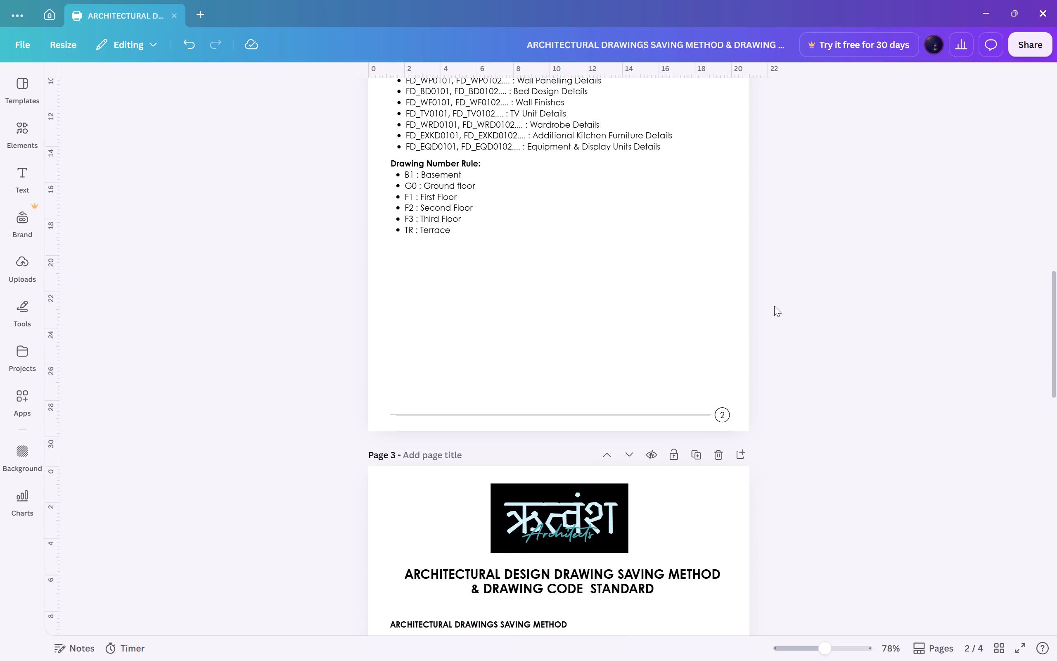
Insert the floor code (G0) after FPL in the SS Gym example on page 3, making it FPL(G0)0101.
scroll(774, 306, "up", 2)
scroll(774, 306, "down", 7)
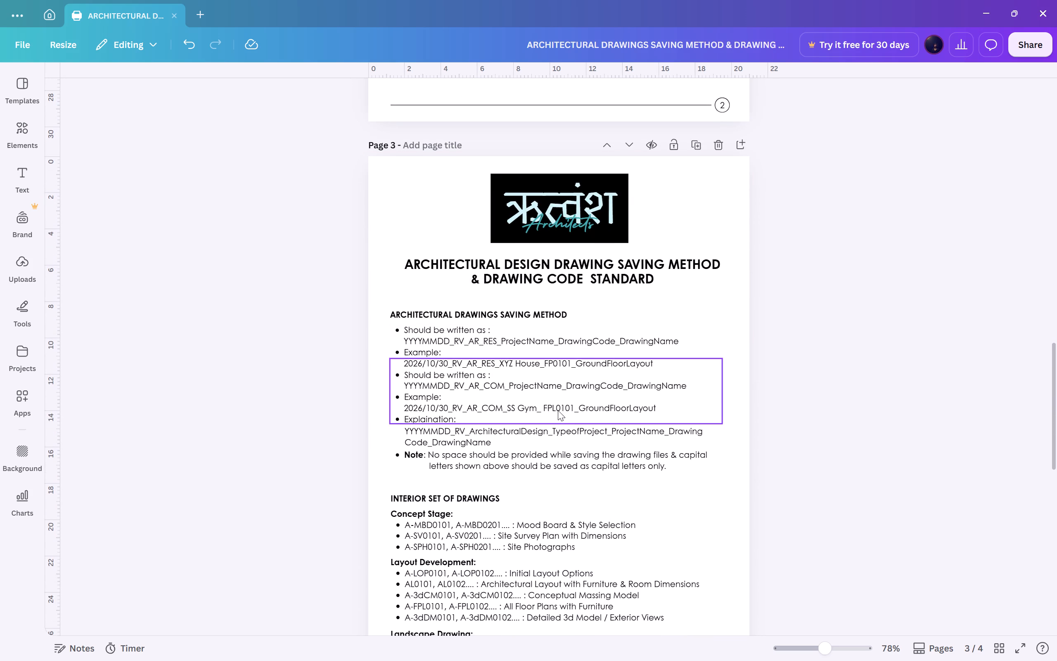
double_click(555, 409)
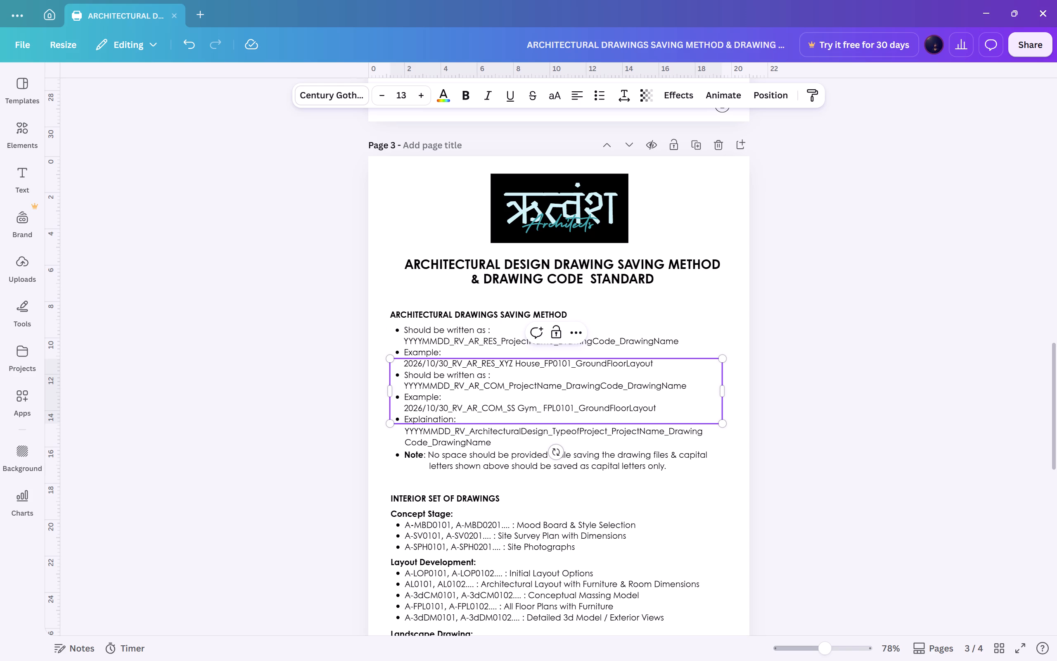
key("shift+parenleft")
key("g")
key("0")
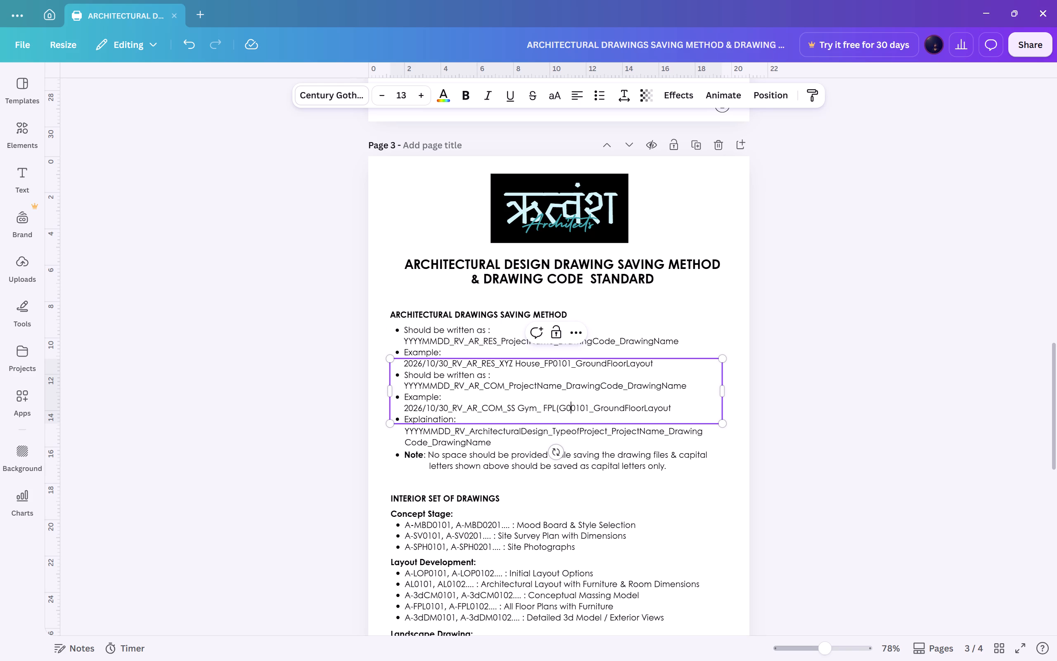
key("shift+parenright")
left_click(775, 373)
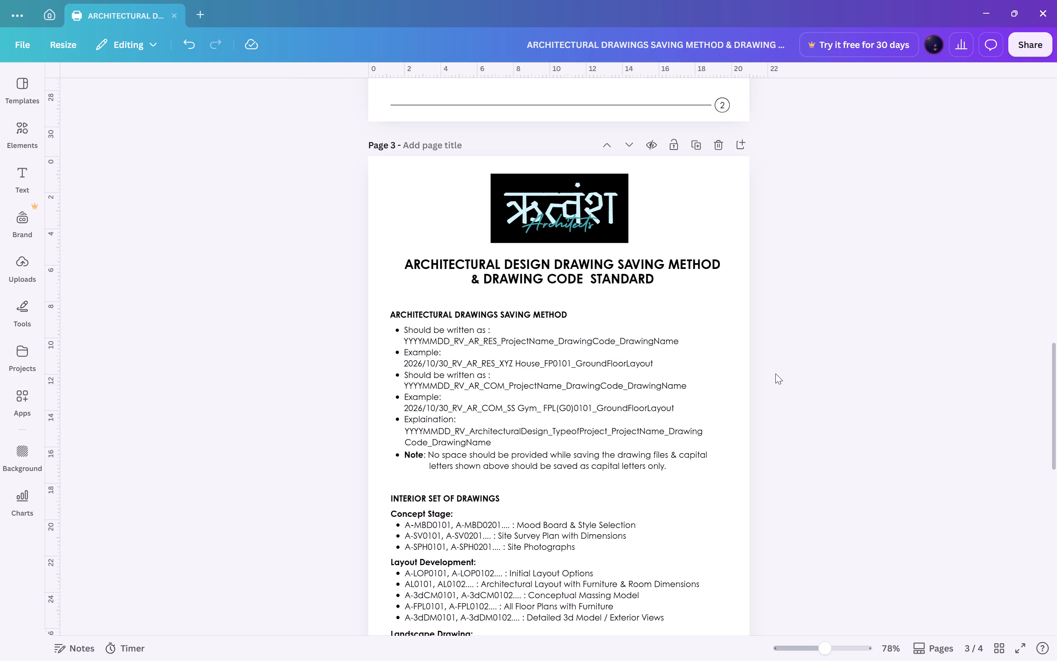
Insert the floor code (G0) after FPL in the SS Gym example on page 1, making it FPL(G0)0101.
scroll(775, 373, "up", 4)
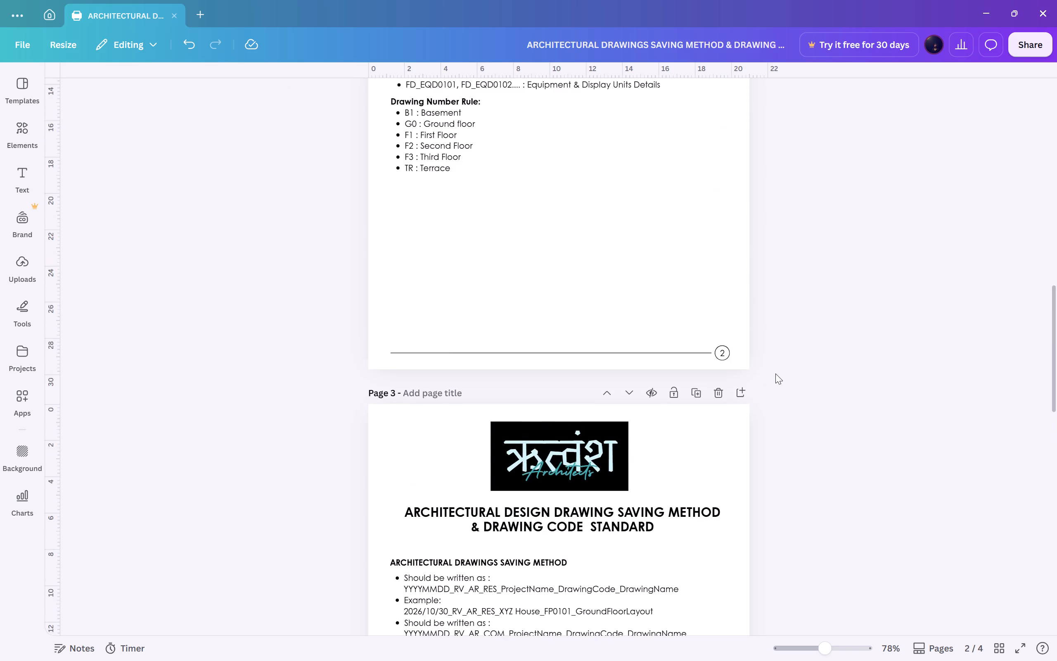
scroll(775, 373, "up", 12)
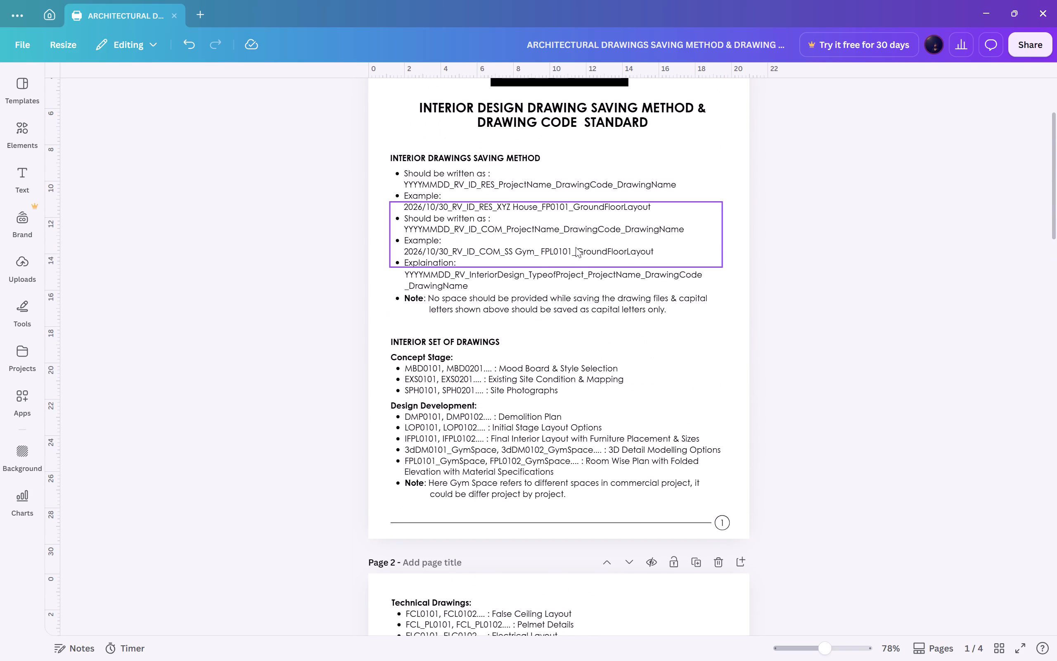
double_click(551, 253)
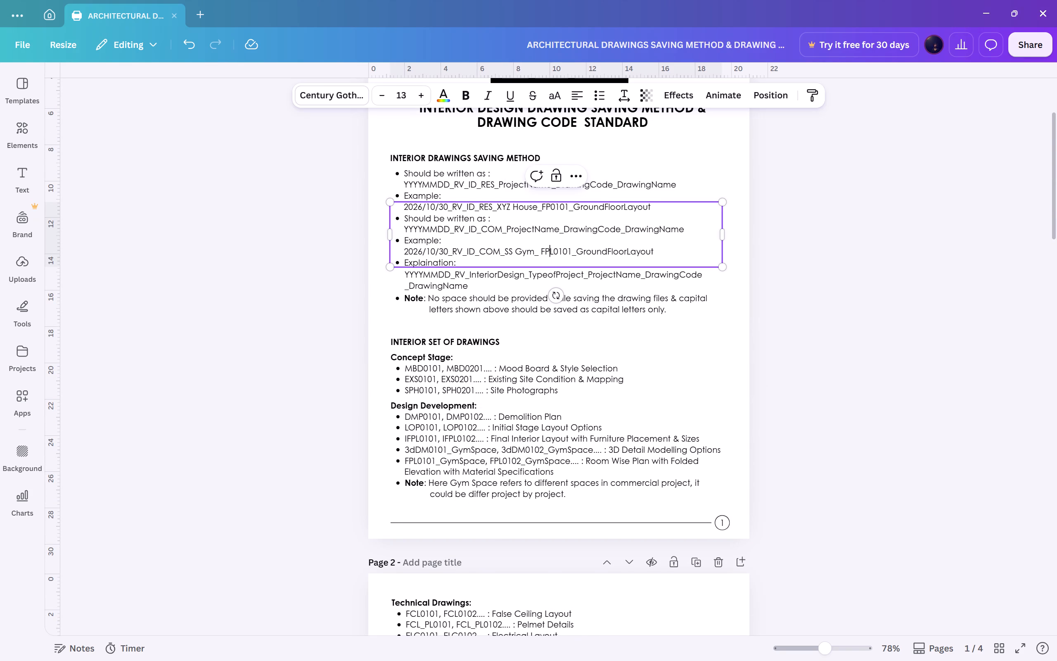
left_click(553, 252)
key("shift+parenleft")
type("G0")
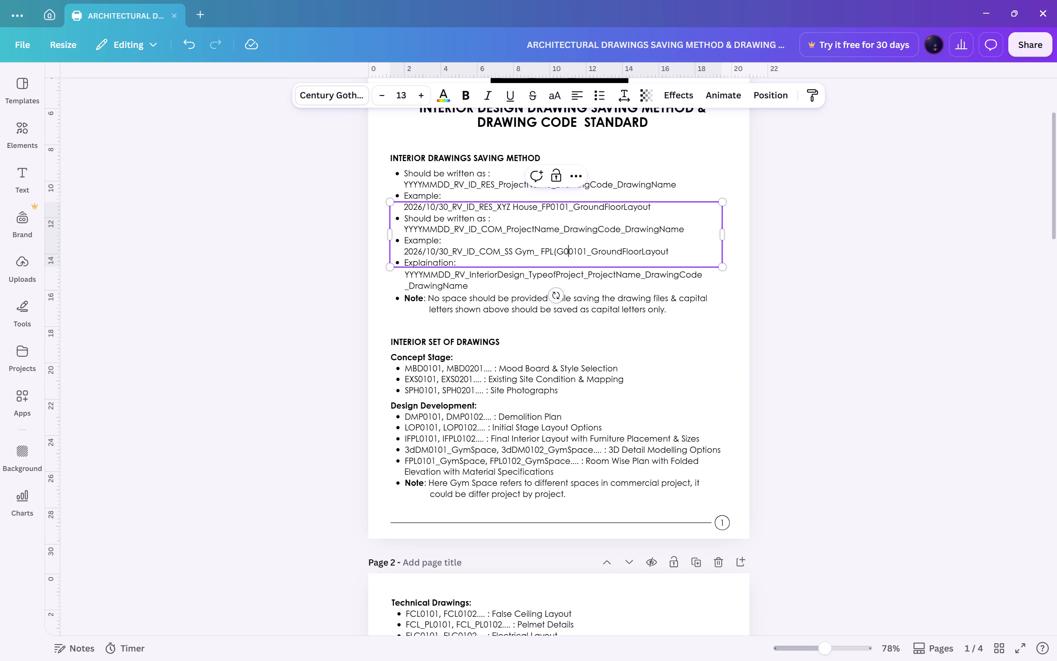
key("shift+parenright")
left_click(788, 278)
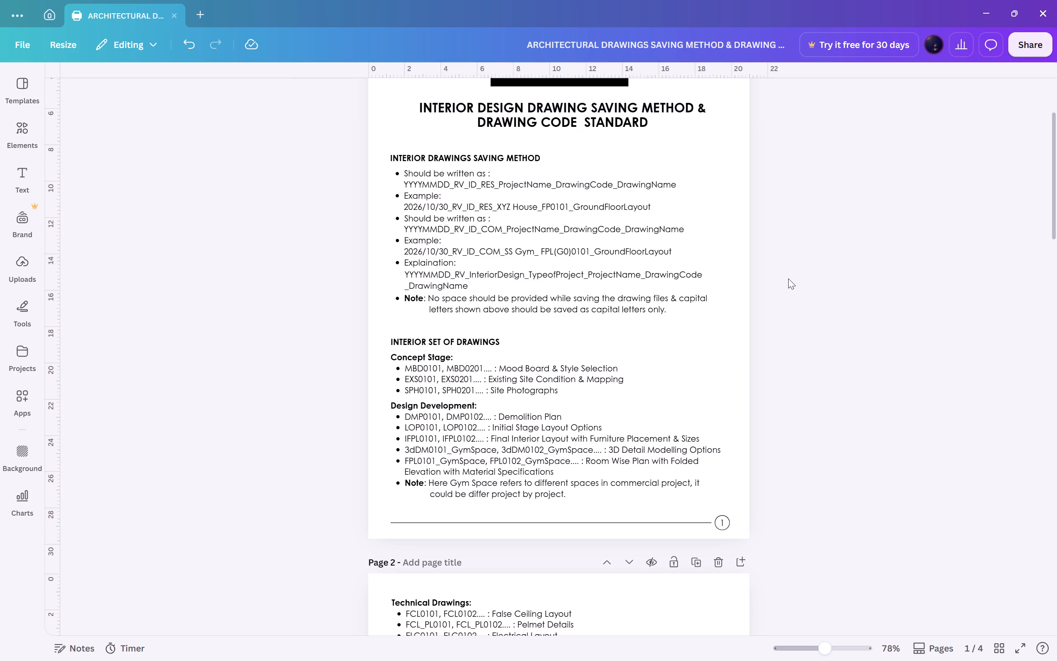
Insert (G0) into the first All Floor Plans code under Layout Development on page 3, making it A-FPL(G0)0101.
scroll(788, 278, "down", 2)
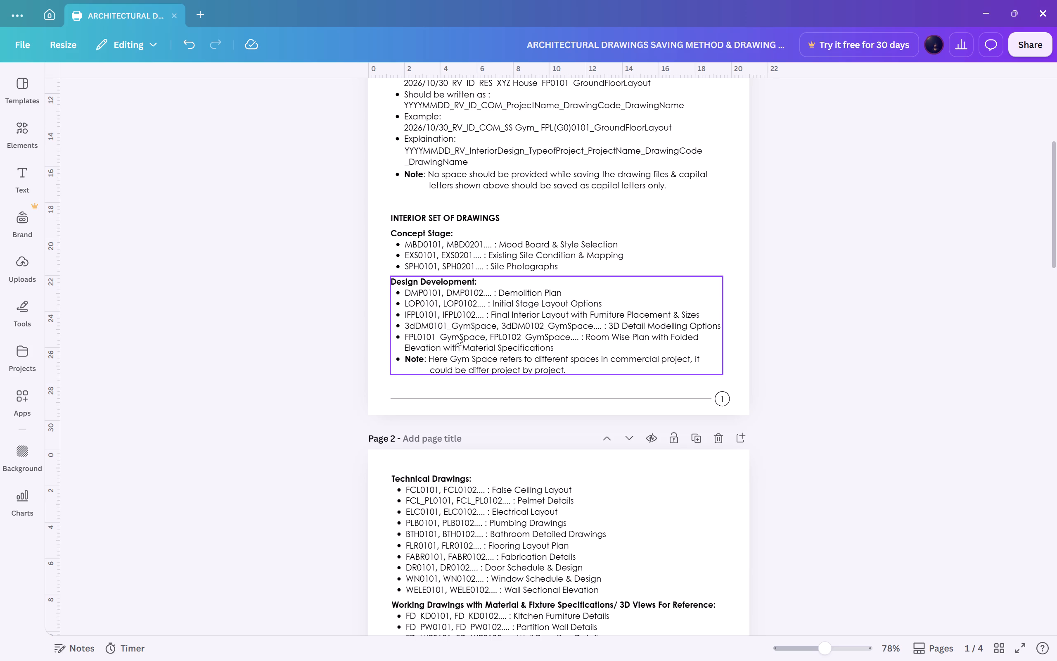
scroll(456, 335, "down", 3)
scroll(456, 335, "up", 1)
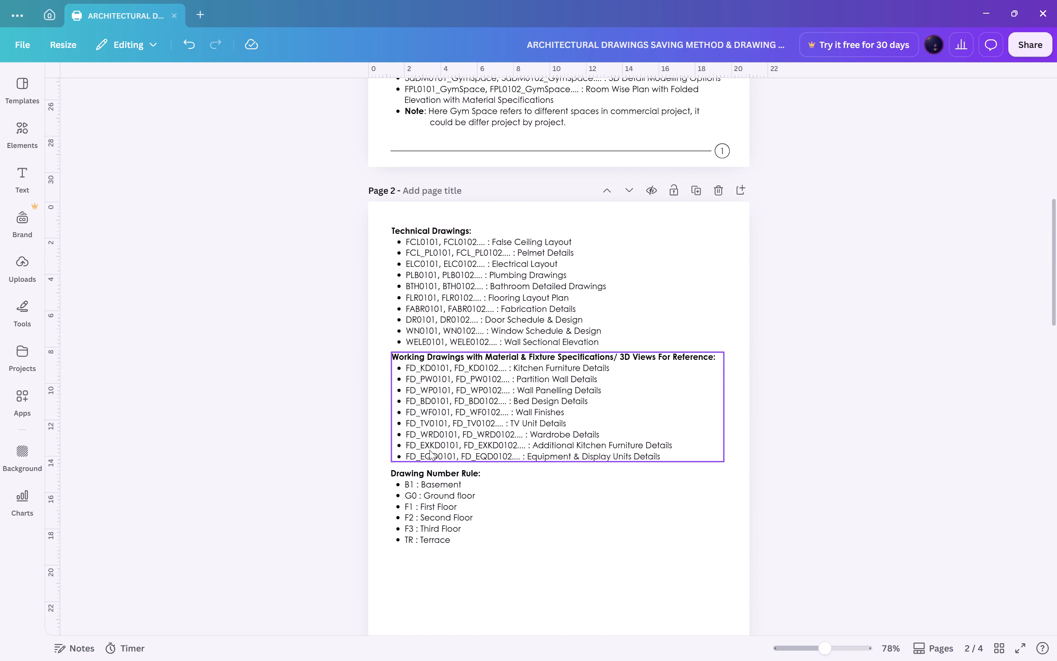
scroll(432, 441, "down", 5)
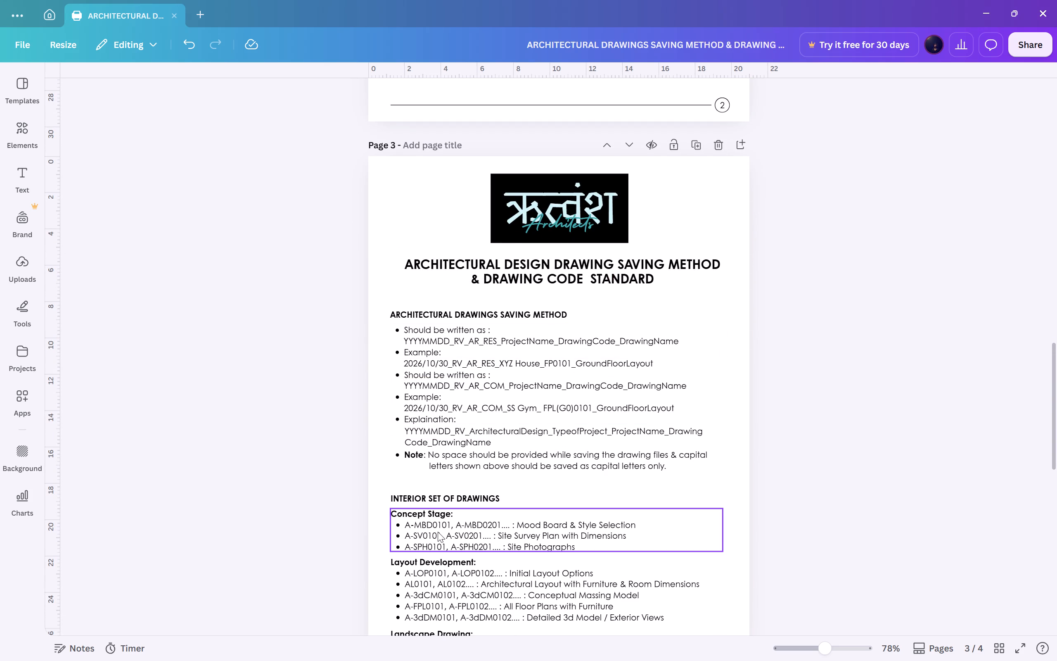
scroll(438, 531, "down", 1)
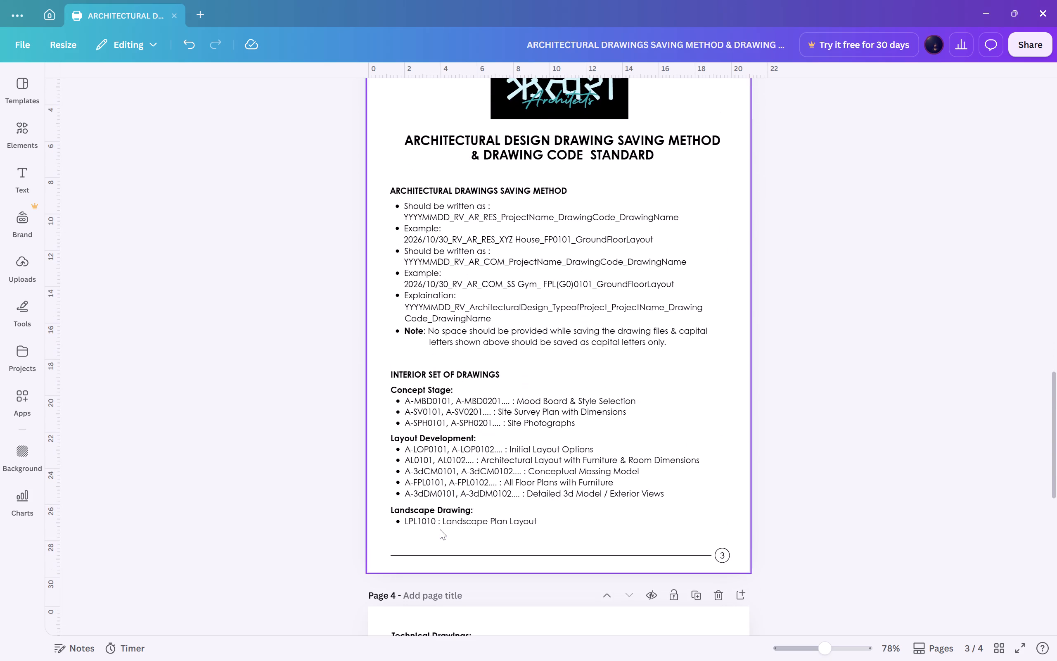
double_click(426, 483)
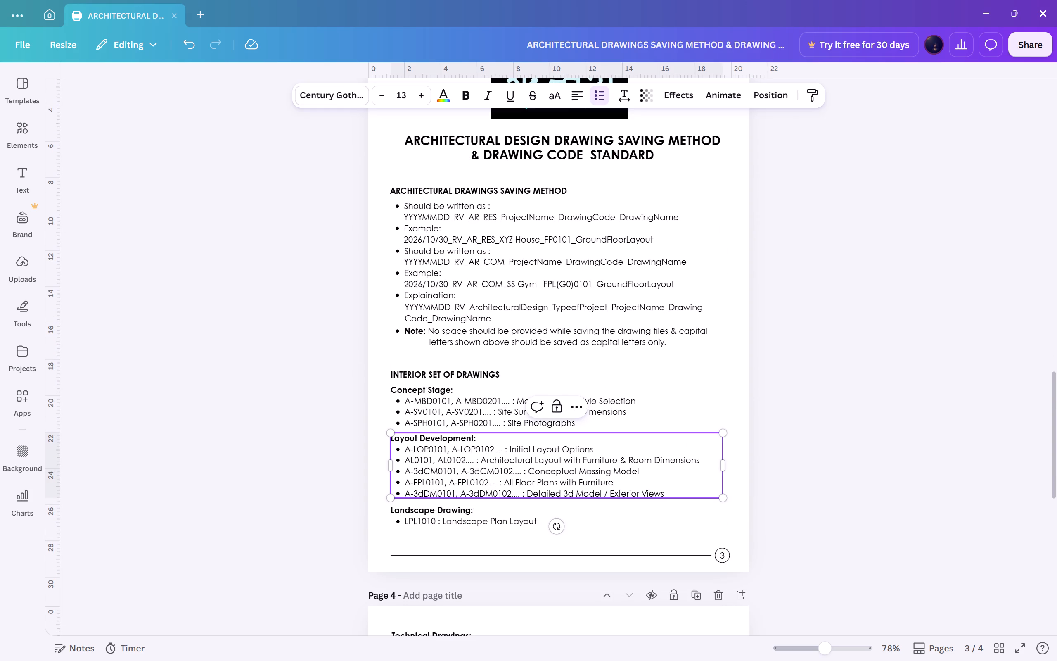
key("shift+parenleft")
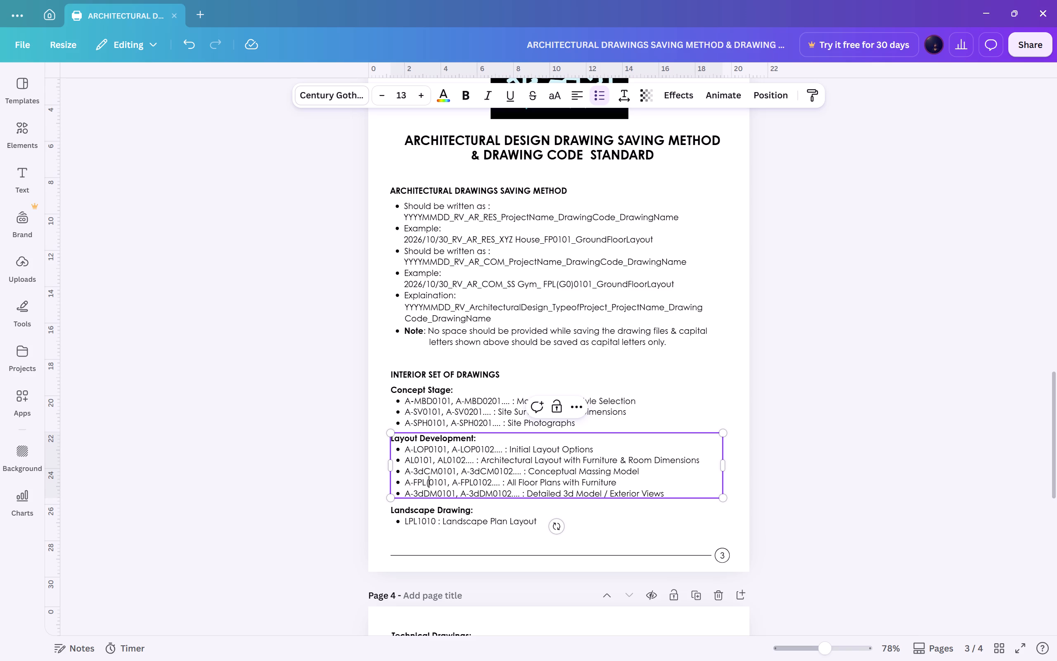
type("G0)")
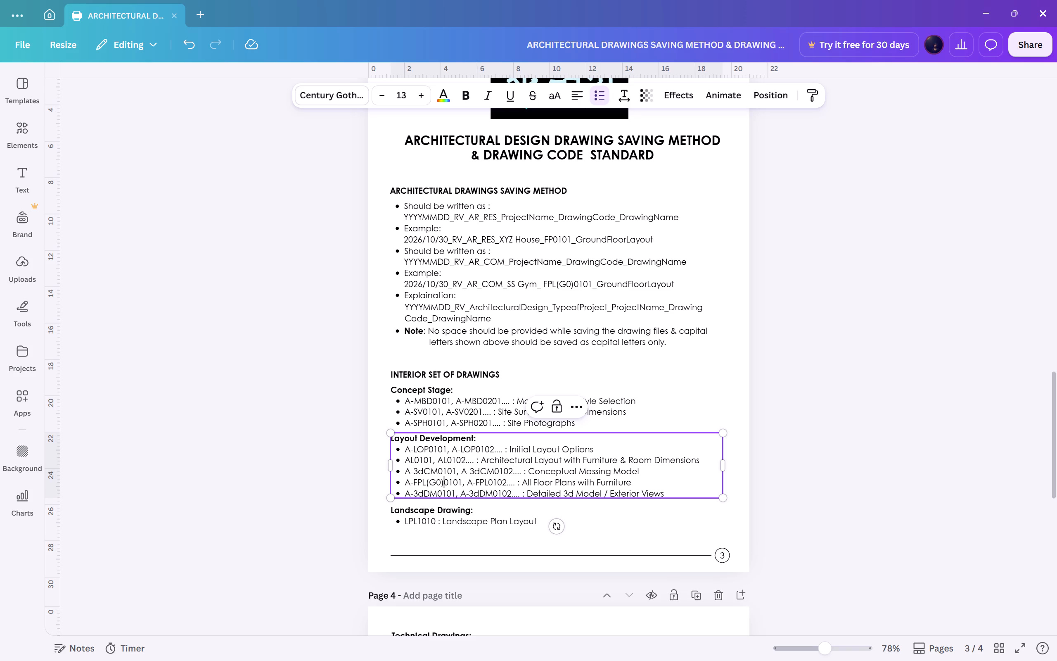
Add the floor code (F1) to the second All Floor Plans code on page 3, making it A-FPL(F1)0102.
left_click(484, 485)
key("shift+parenleft")
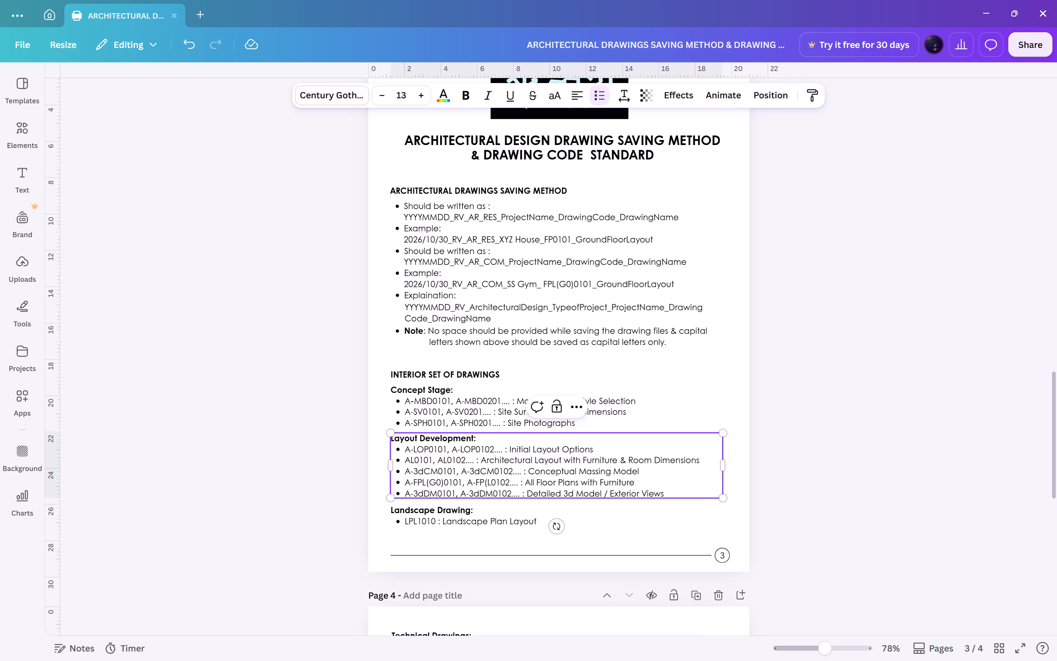
type("F1)")
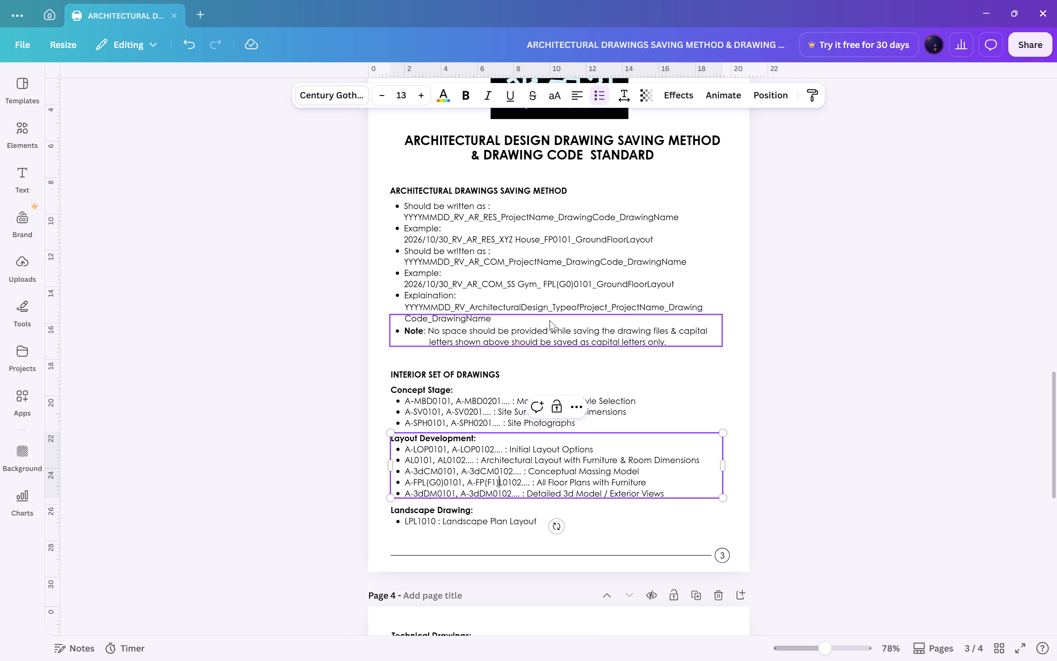
left_click(841, 351)
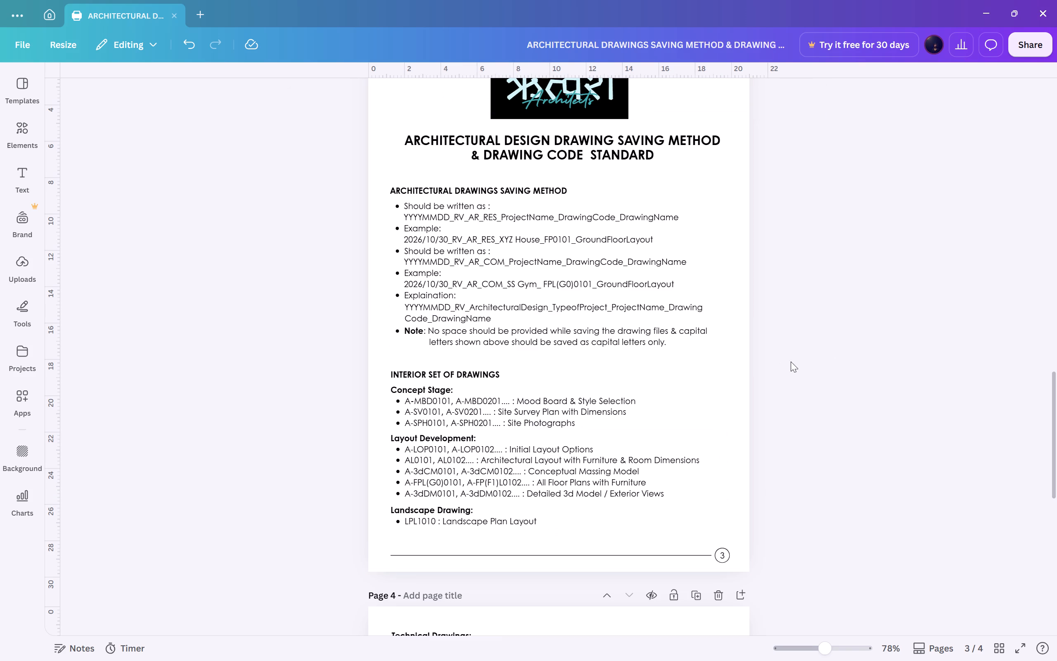
double_click(502, 482)
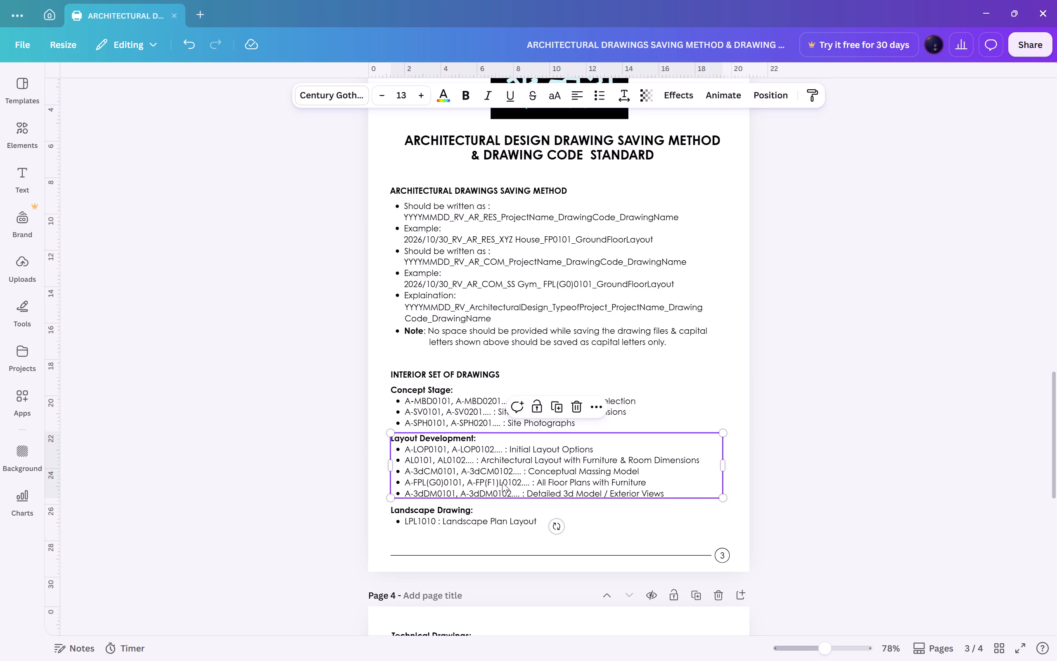
key("BackSpace")
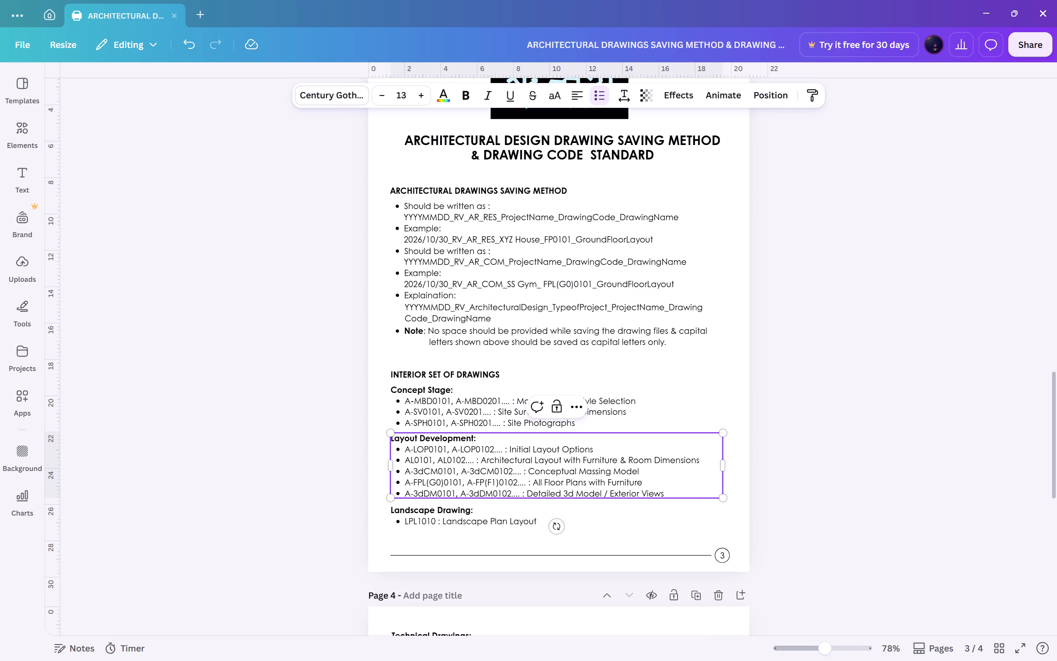
left_click(482, 485)
key("l")
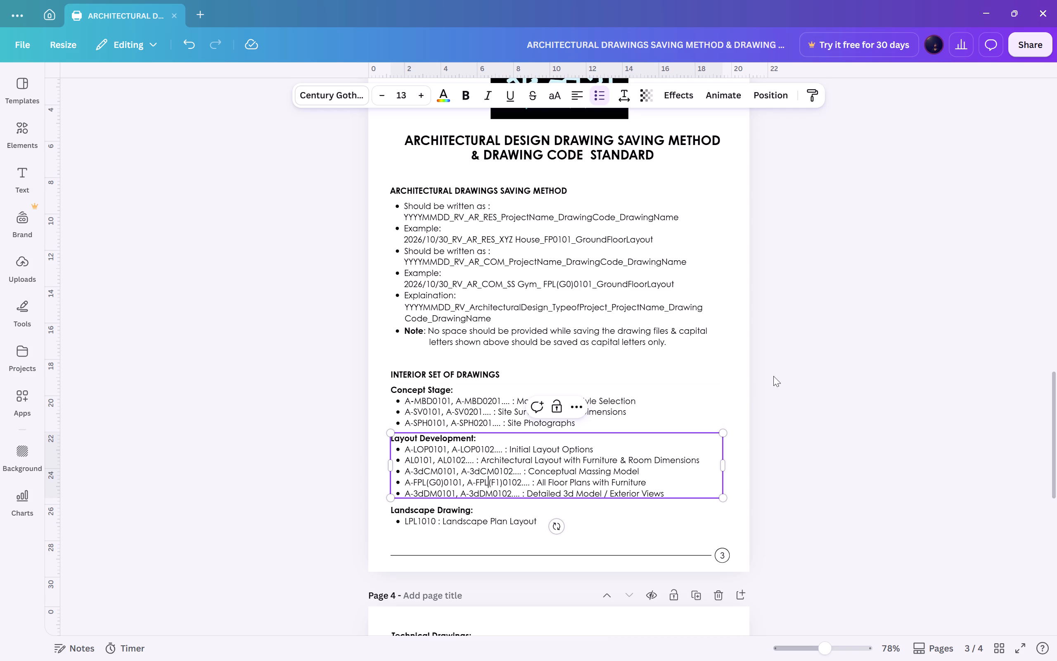
left_click(792, 366)
left_click(791, 365)
Copy the Drawing Number Rule text block from page 2 and paste it onto page 4.
scroll(791, 365, "up", 3)
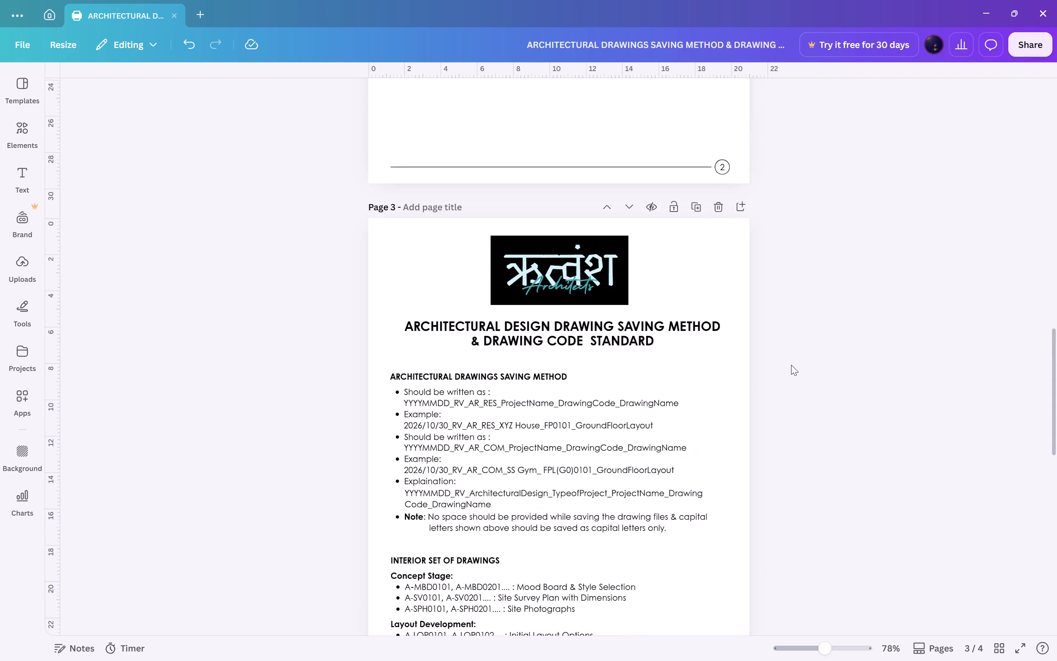
scroll(791, 365, "up", 5)
left_click(501, 258)
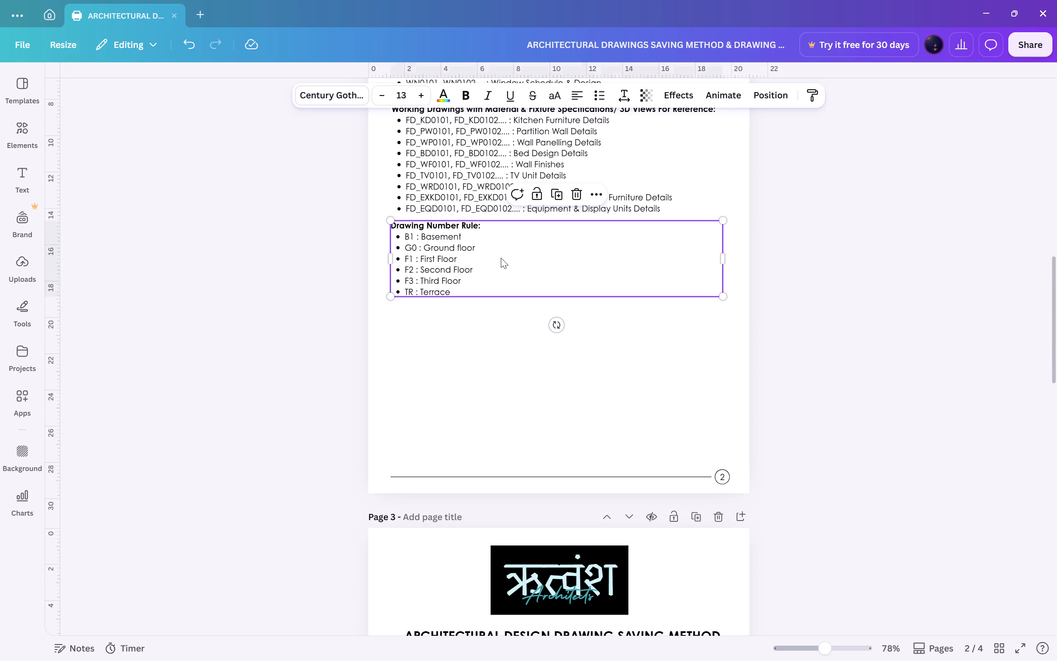
key("ctrl+c")
left_click(845, 263)
scroll(827, 271, "down", 18)
left_click(691, 367)
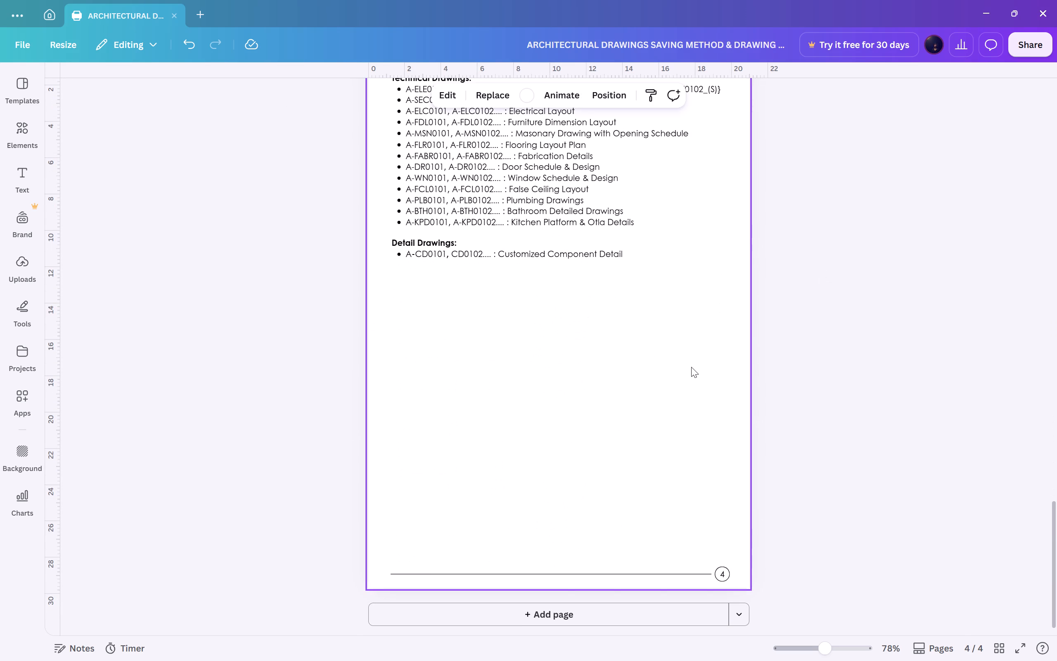
key("ctrl+v")
Move the pasted Drawing Number Rule block up beneath Detail Drawings on page 4, matching the 0.6 spacing between the sections above.
key("Up")
key("Up")
key("Up")
key("Up")
key("Up")
key("Up")
key("Up")
key("Up")
key("Up")
key("Up")
key("Up")
key("Up")
key("Up")
key("Up")
key("Up")
key("Up")
key("Up")
key("Up")
key("Up")
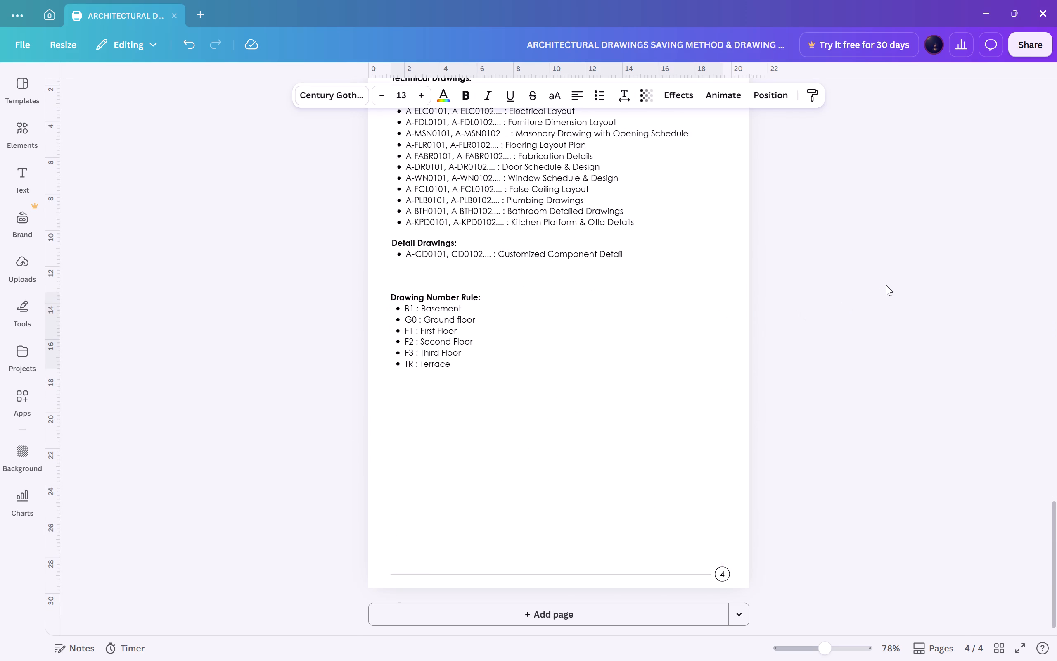
key("Up")
key("Up")
key("Up")
key("Up")
key("Up")
key("Up")
key("Up")
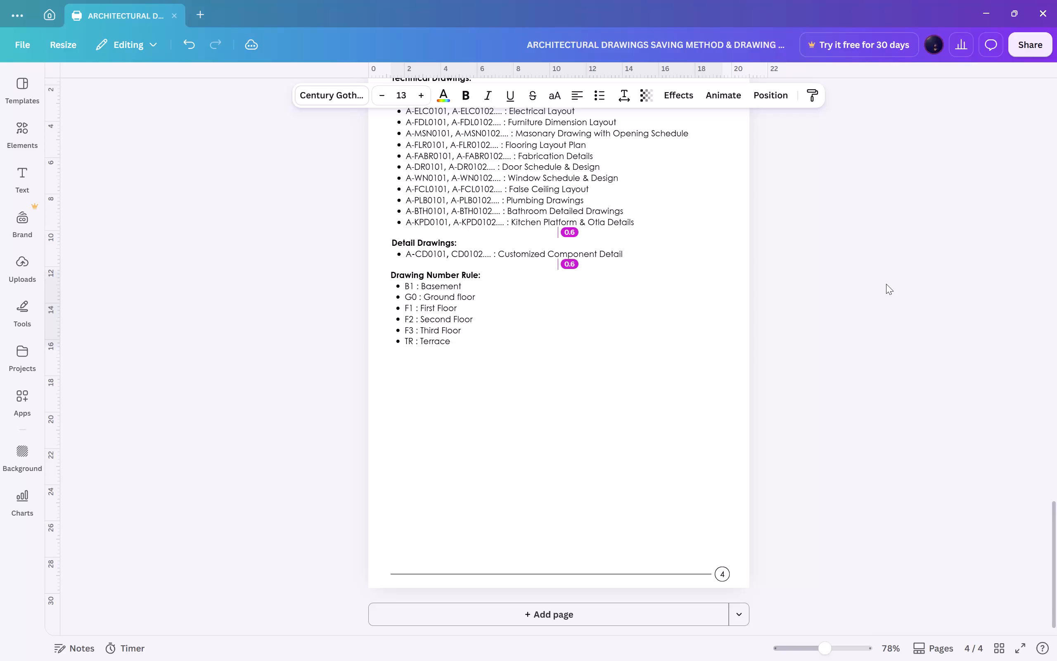
left_click(886, 284)
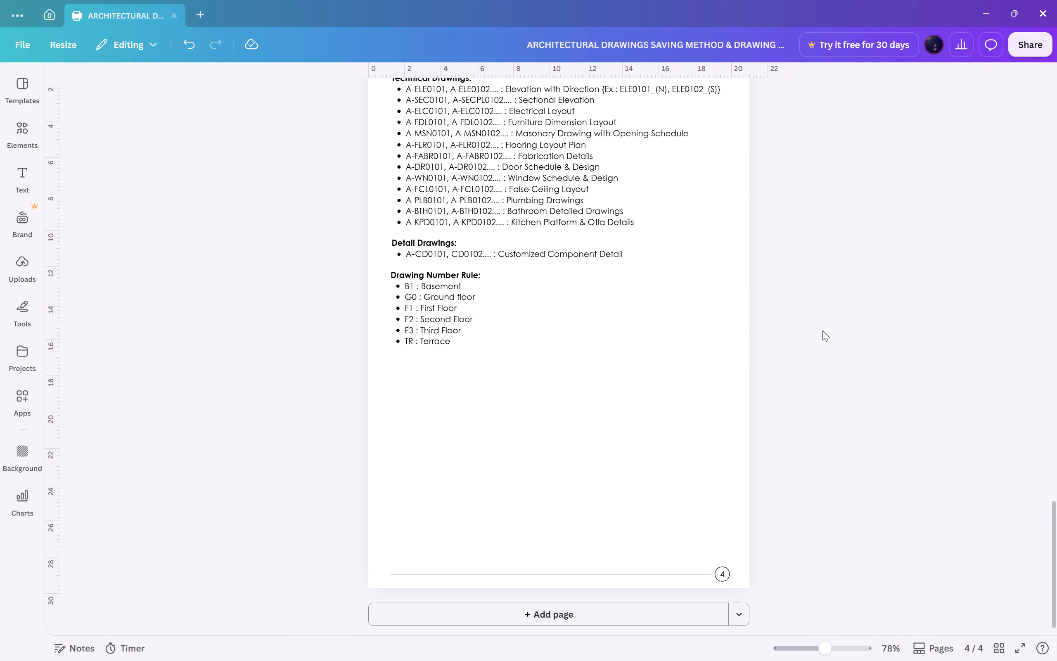
Review the Drawing Number Rule placement and the code lists across pages 2 to 4.
scroll(822, 330, "down", 7)
scroll(820, 337, "up", 20)
scroll(820, 337, "up", 1)
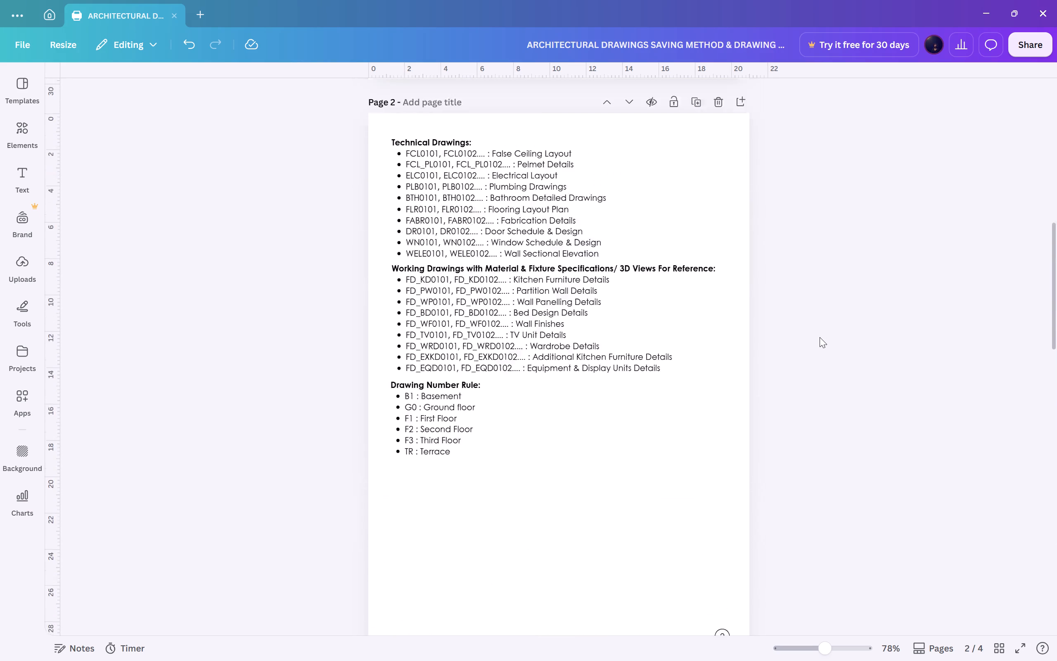
scroll(820, 337, "up", 14)
scroll(820, 337, "down", 14)
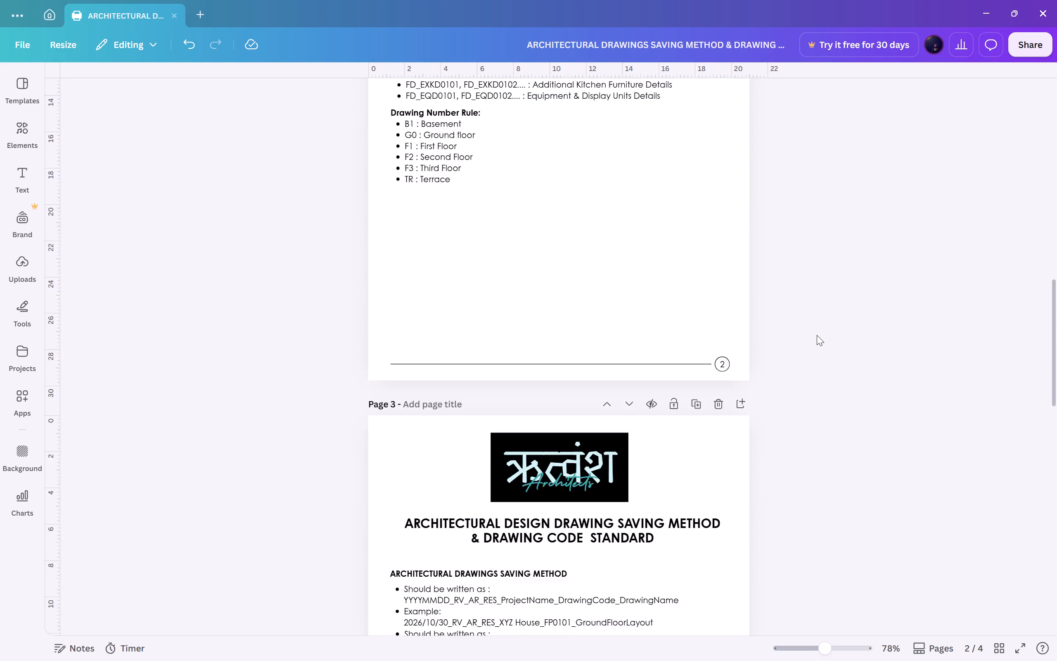
scroll(817, 335, "down", 18)
scroll(816, 331, "down", 4)
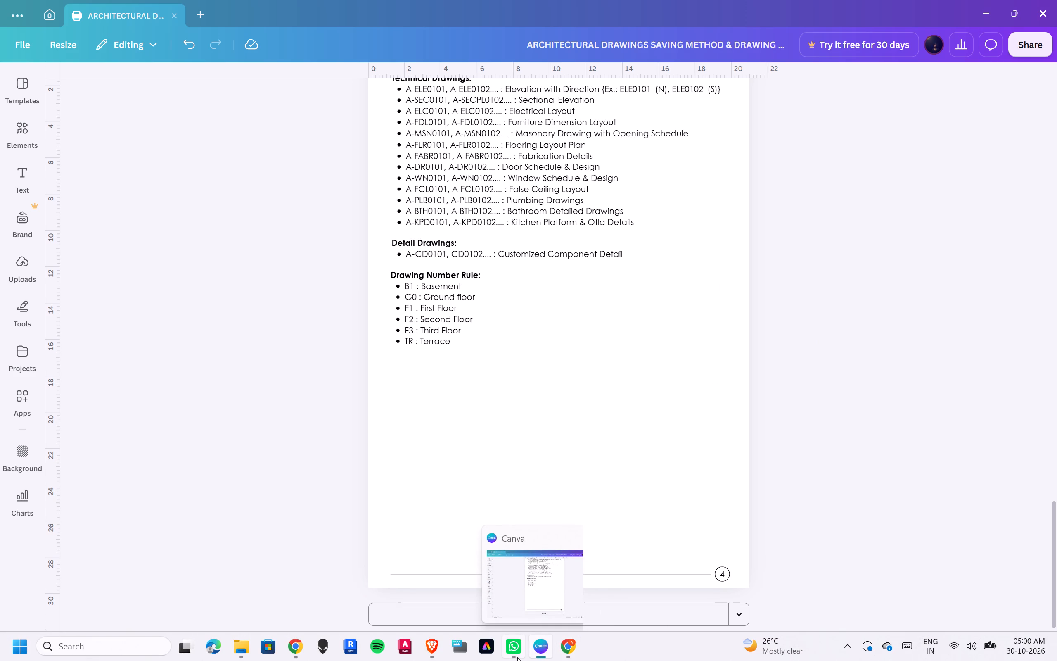
Switch to Chrome and examine the interior code list and the drawing type number table in the file saving standards PDF.
left_click(576, 654)
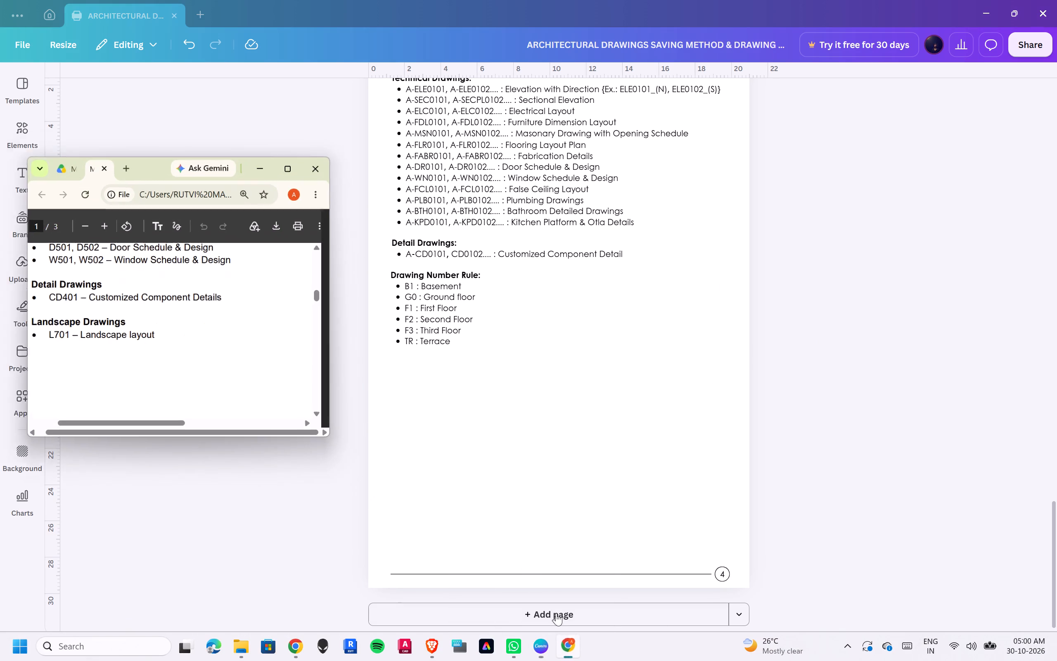
left_click(276, 160)
scroll(570, 534, "down", 7)
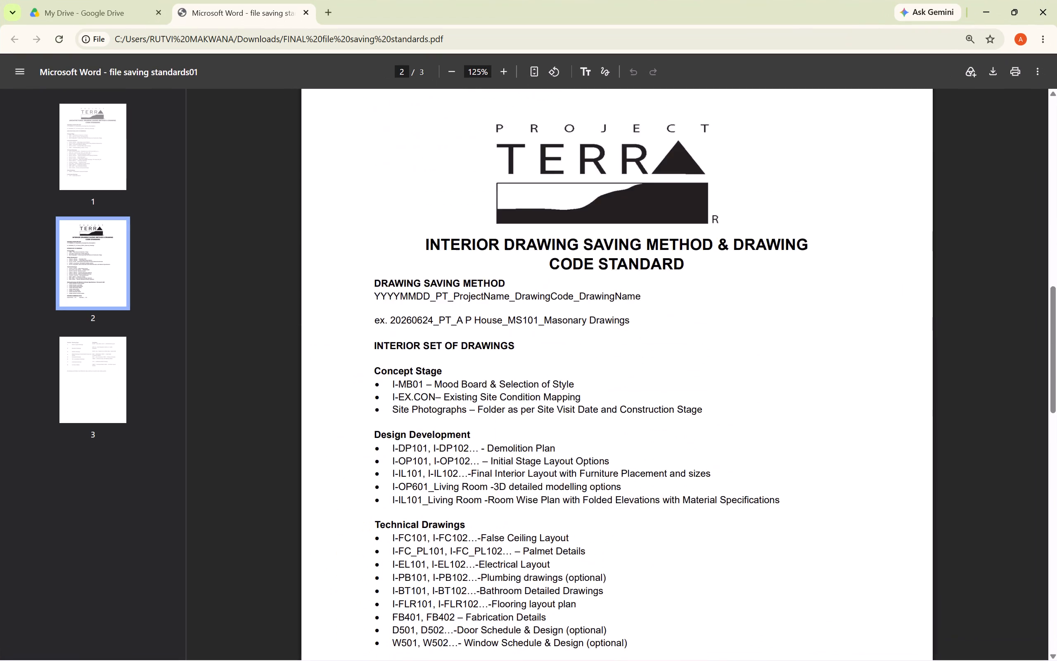
scroll(564, 530, "down", 9)
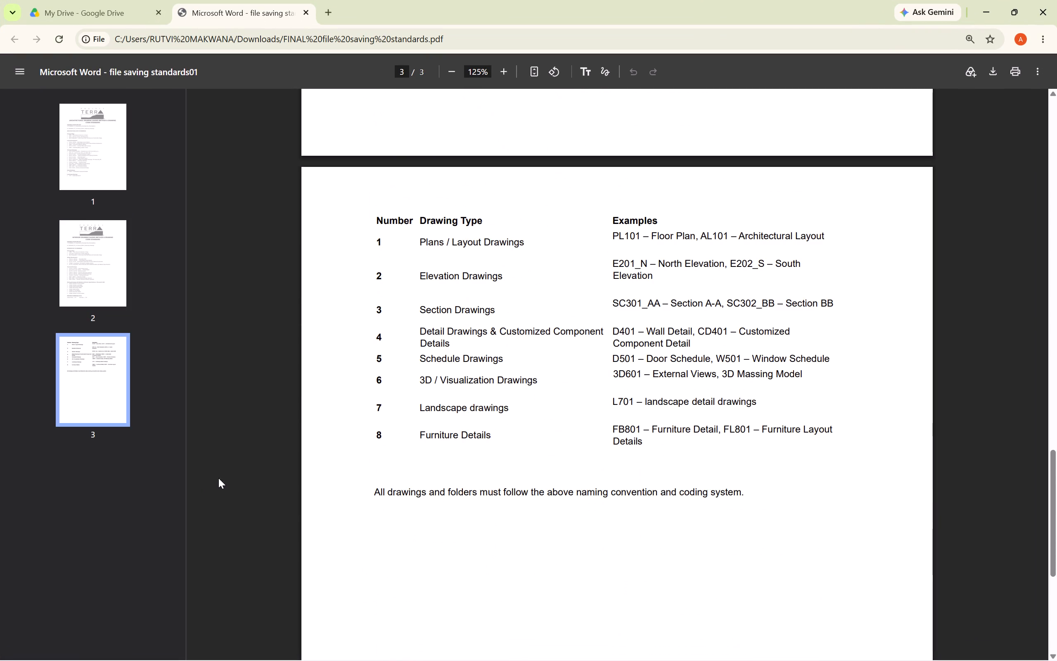
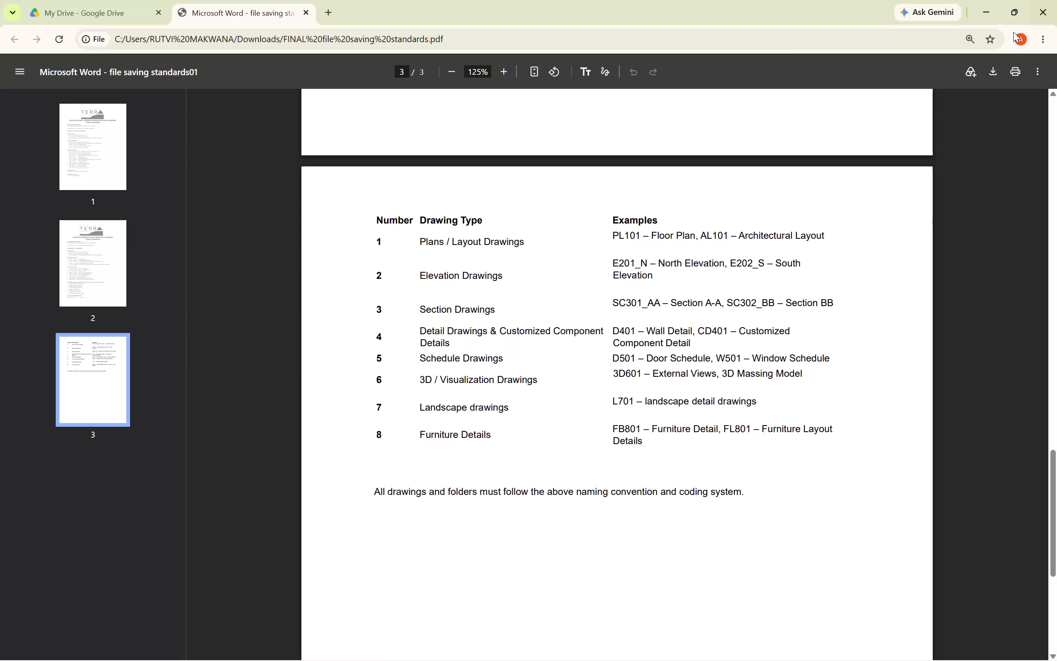
Switch back to Canva and shorten the Mood Board & Style Selection codes on page 1 to MBD101 and MBD201.
left_click(994, 15)
scroll(452, 492, "up", 2)
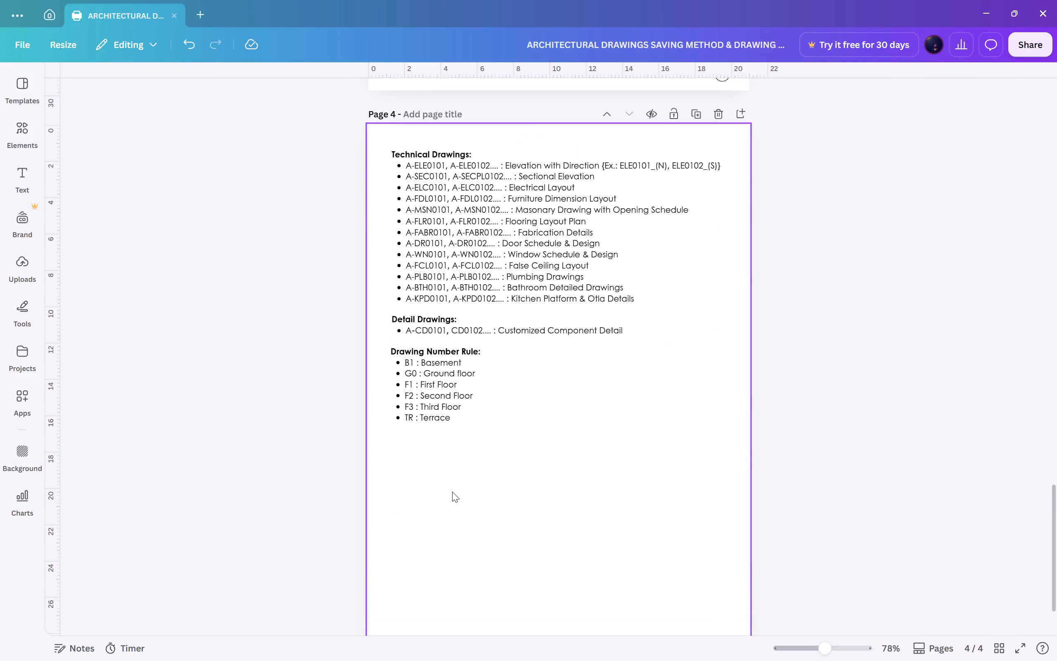
scroll(452, 492, "up", 10)
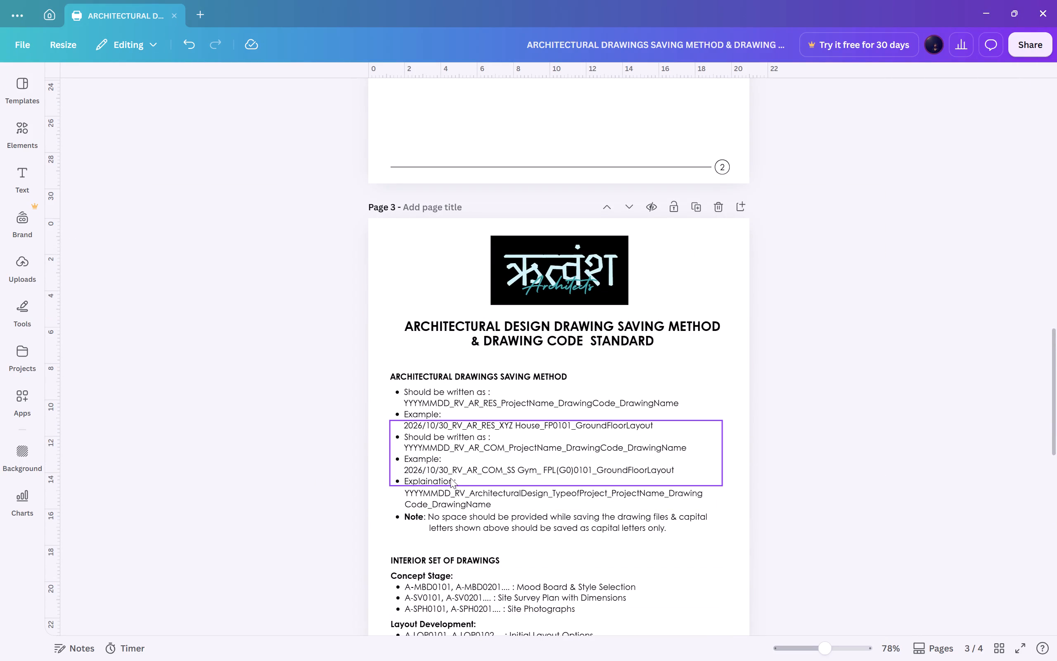
scroll(450, 477, "up", 9)
scroll(442, 427, "down", 2)
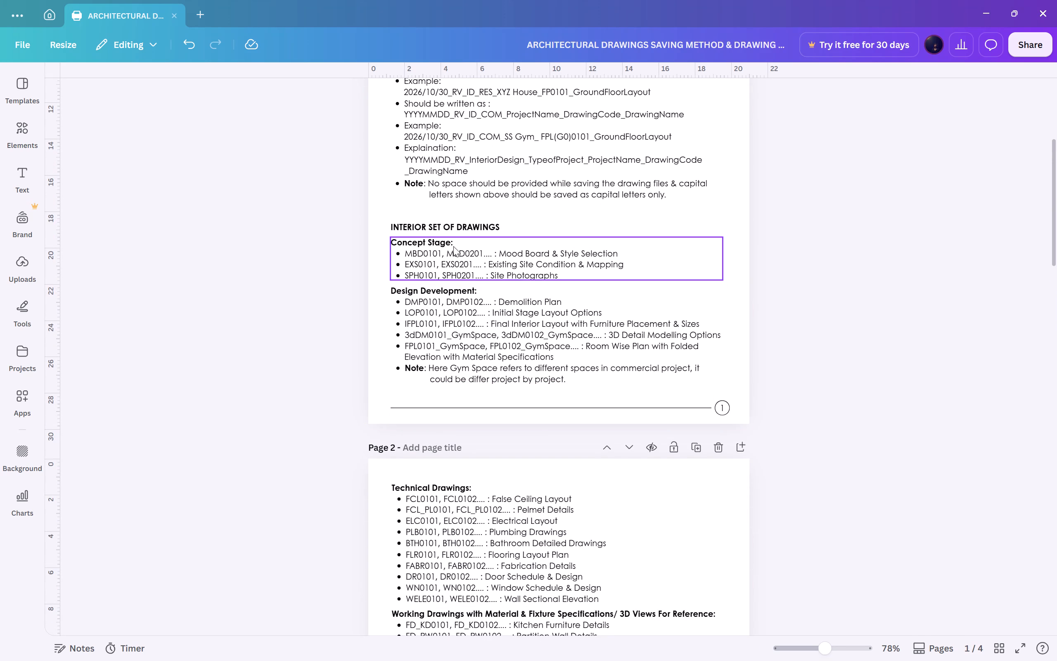
double_click(426, 257)
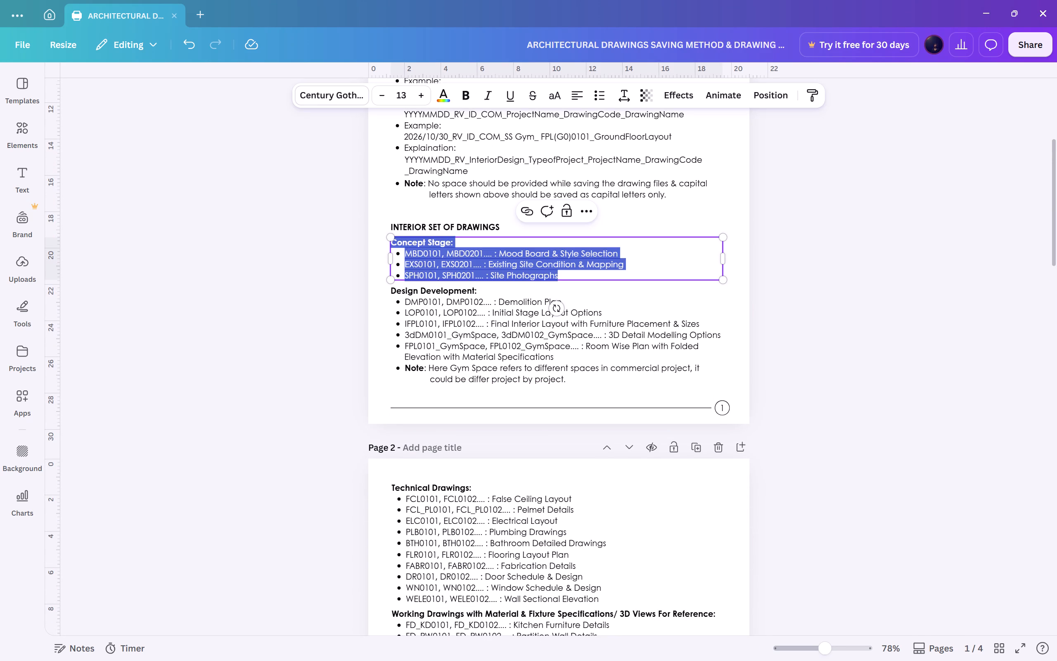
left_click(427, 255)
key("BackSpace")
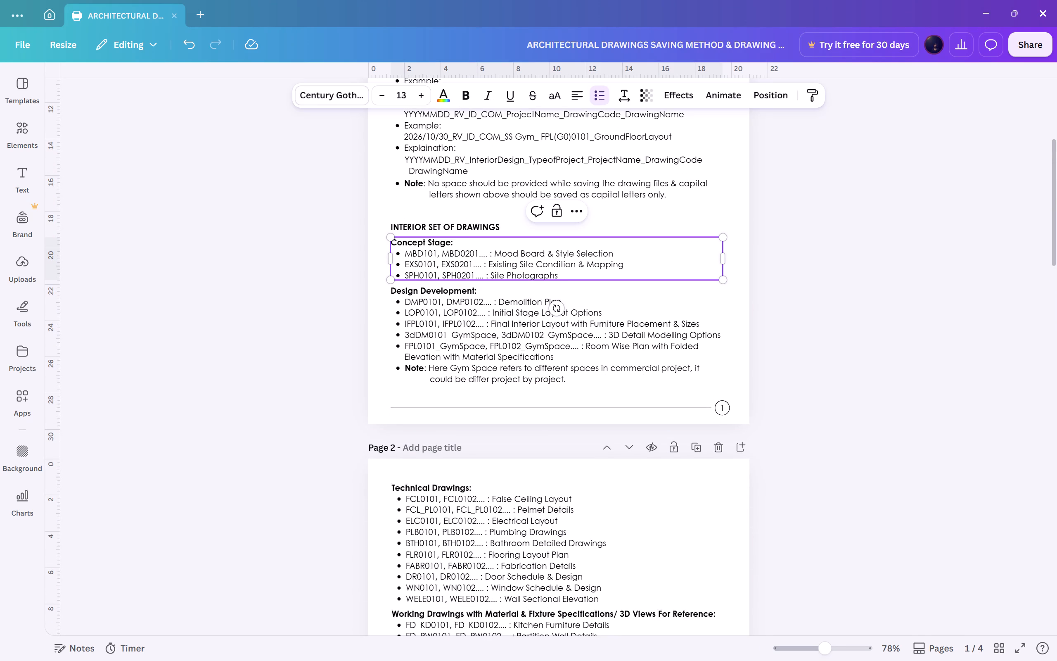
left_click(464, 255)
key("BackSpace")
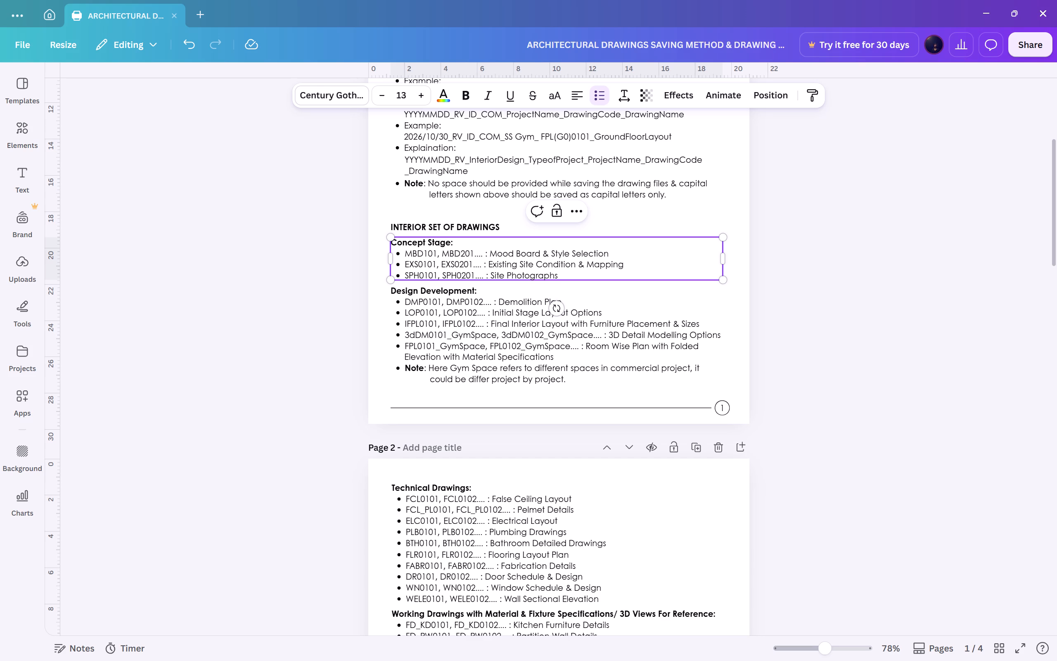
Remove the leading zero from the other Concept Stage codes, making them EXS101, EXS201 and SPH101.
left_click(458, 263)
key("BackSpace")
left_click(422, 261)
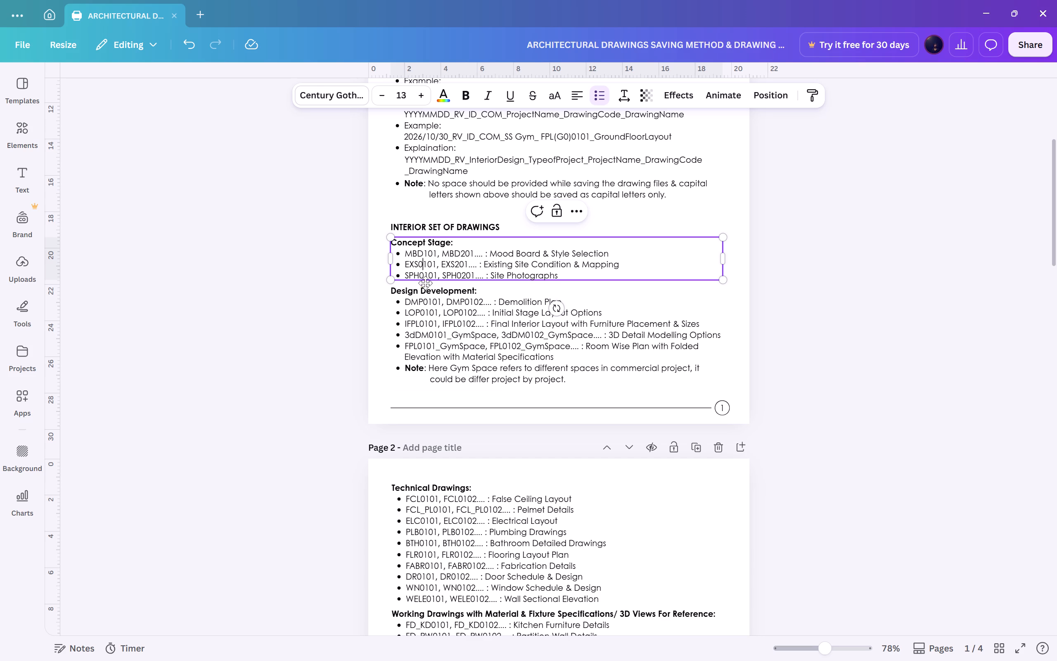
key("BackSpace")
left_click(424, 276)
key("BackSpace")
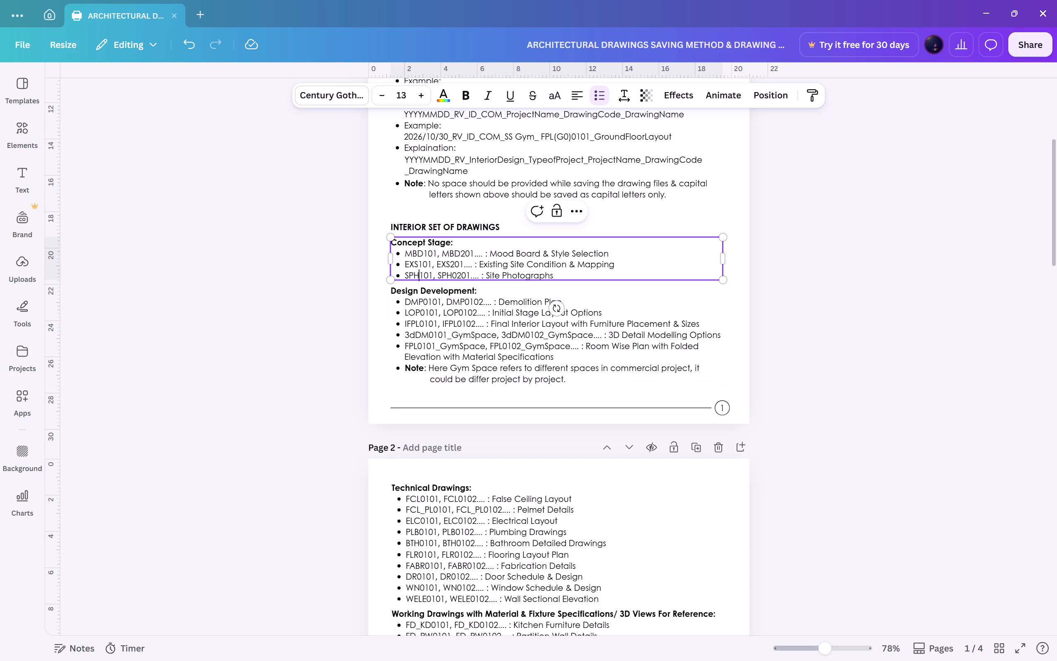
Shorten the first three Design Development code pairs to DMP101, DMP102, LOP101, LOP102, IFPL101 and IFPL102.
left_click(429, 300)
left_click(429, 300)
left_click(427, 301)
left_click(427, 301)
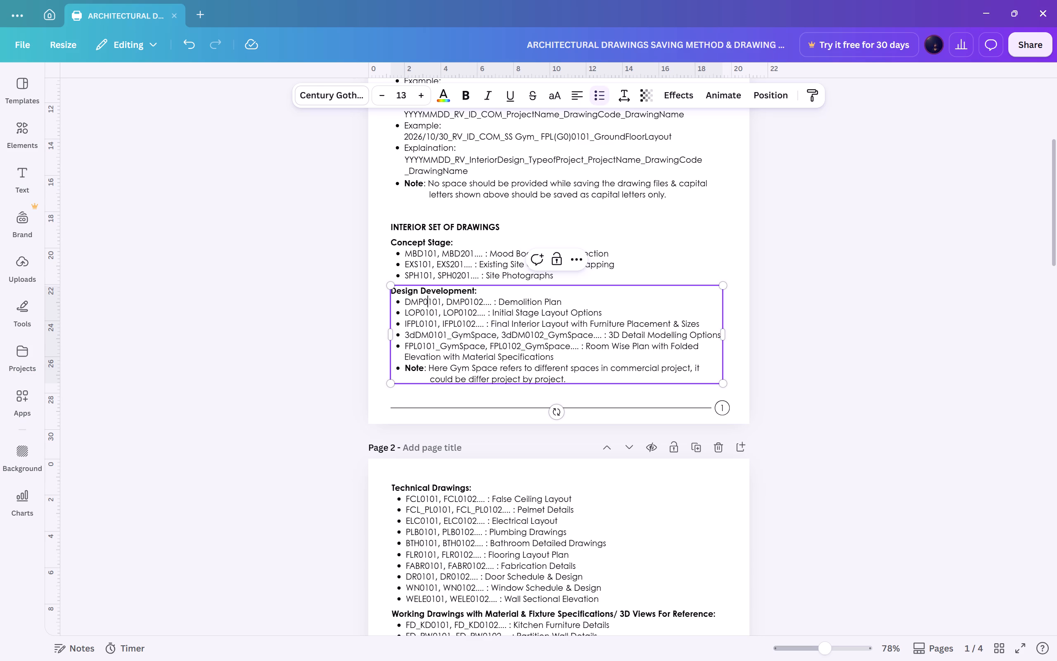
key("BackSpace")
left_click(464, 303)
key("BackSpace")
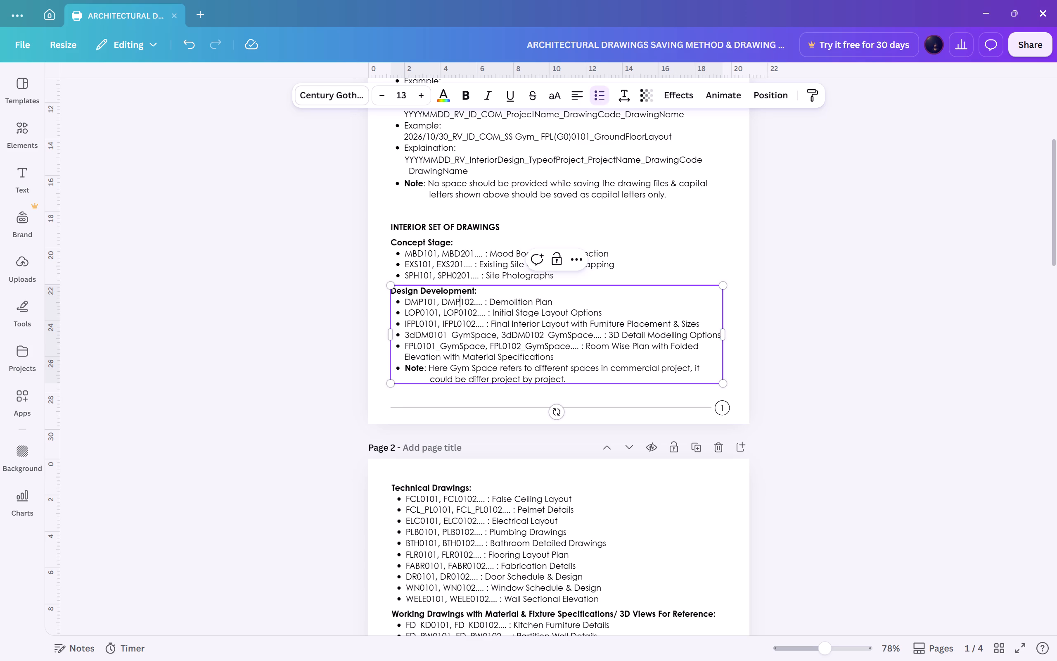
left_click(464, 314)
key("BackSpace")
left_click(424, 314)
key("BackSpace")
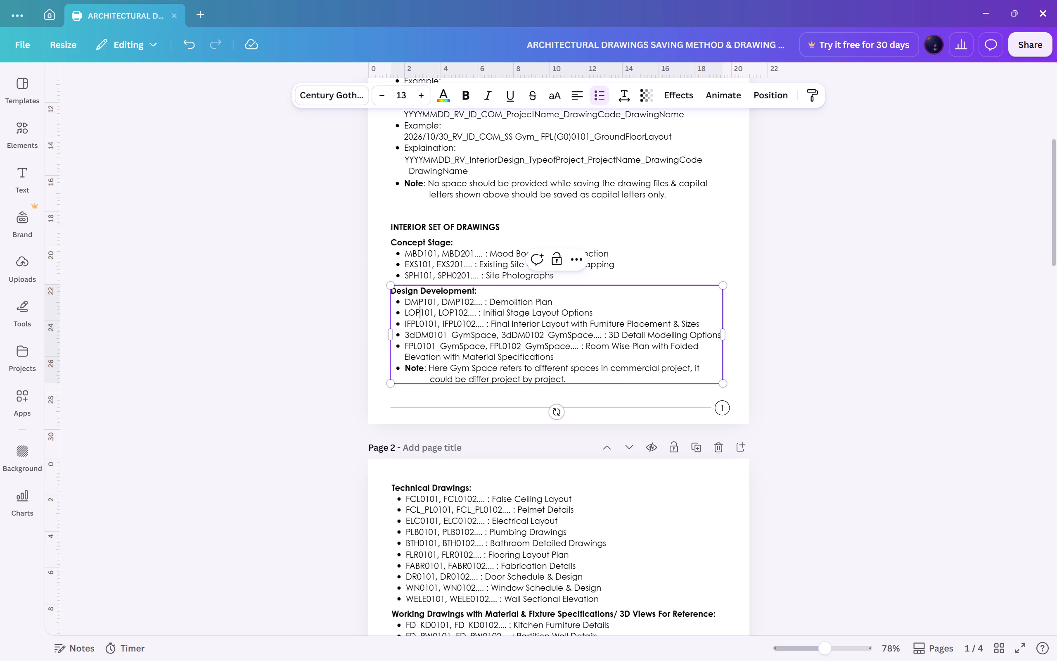
left_click(424, 327)
key("BackSpace")
left_click(457, 325)
key("BackSpace")
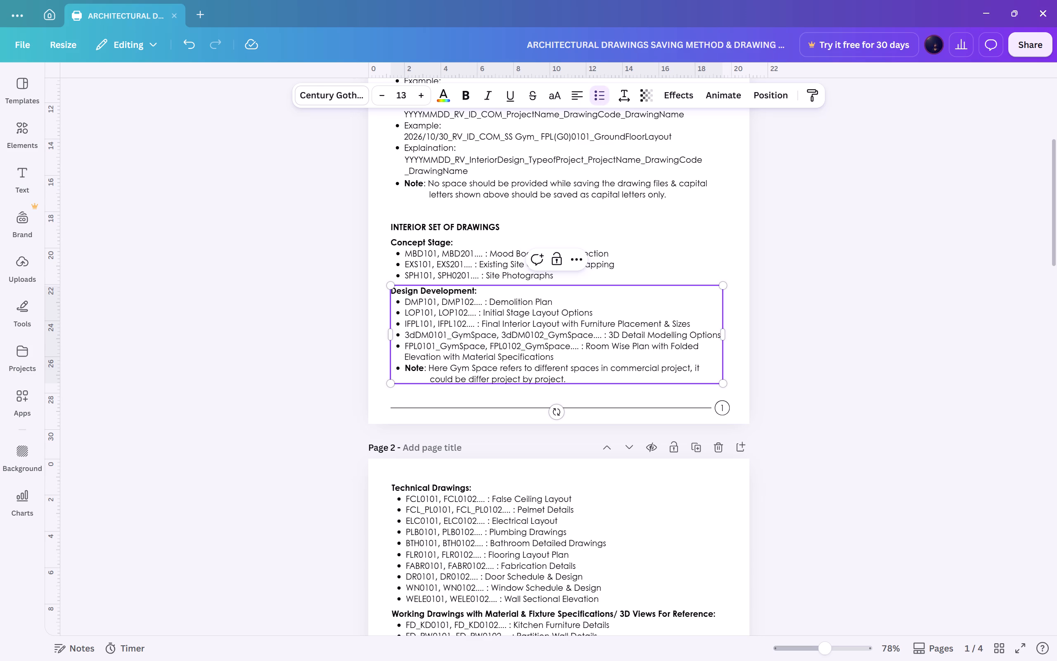
Shorten the GymSpace codes under Design Development to 3dDM101, 3dDM102, FPL101 and FPL102, keeping their _GymSpace suffixes.
left_click(432, 335)
key("BackSpace")
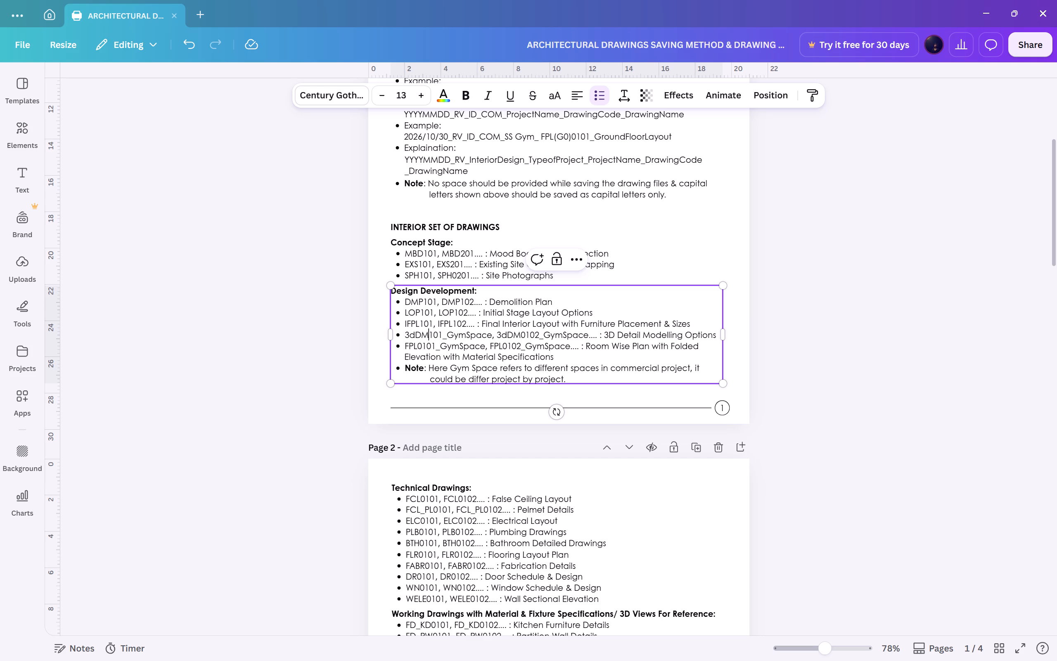
left_click(525, 335)
key("BackSpace")
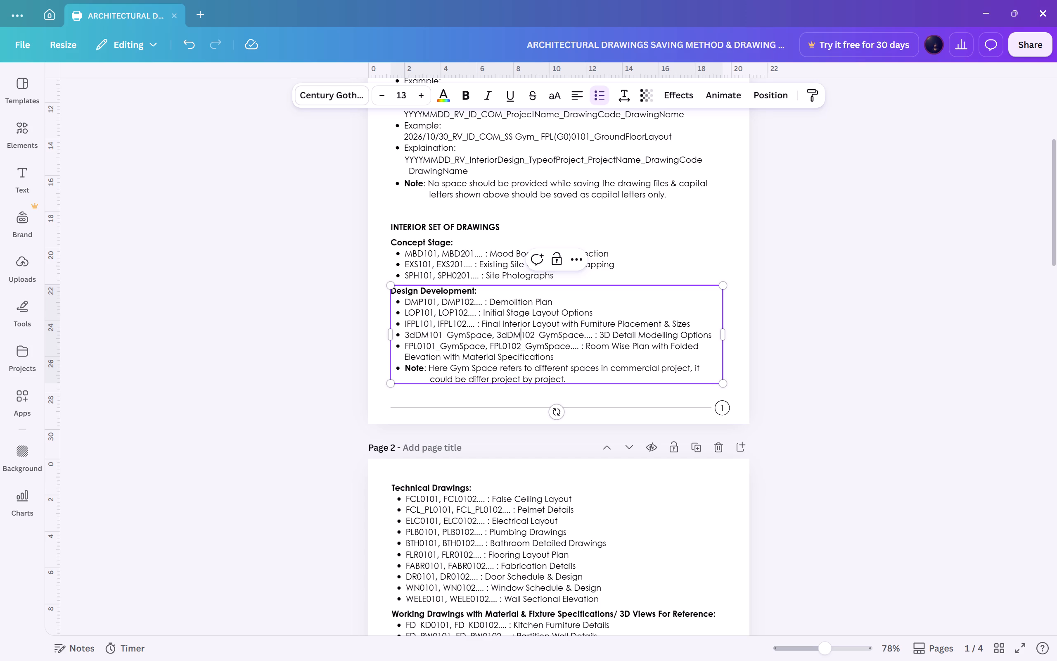
left_click(506, 346)
key("BackSpace")
left_click(422, 347)
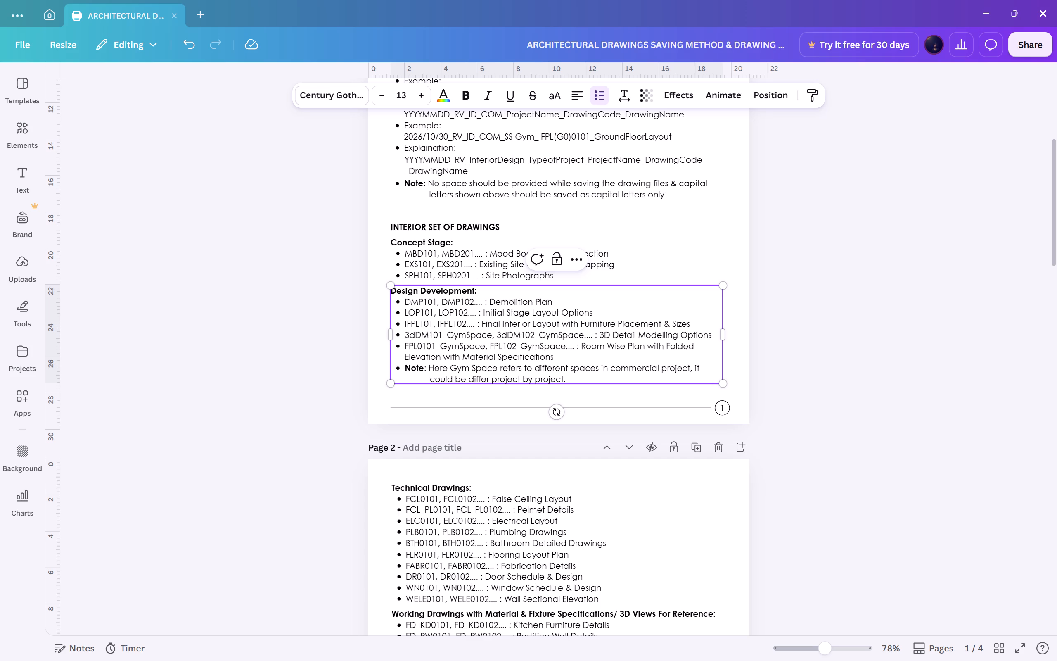
key("BackSpace")
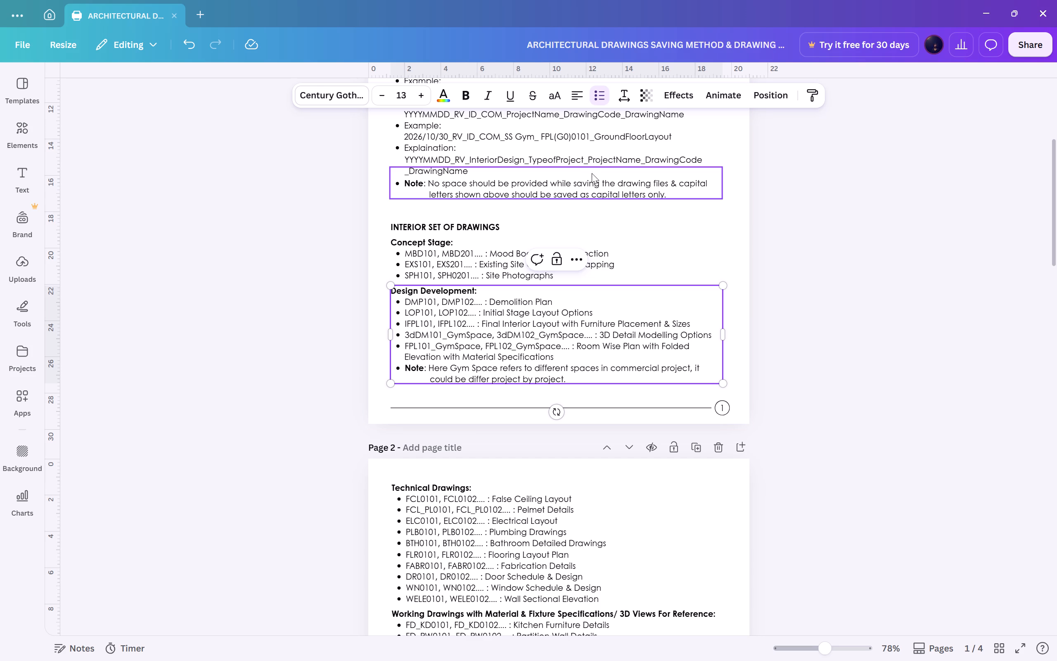
Change the drawing code in the commercial SS Gym example on page 1 to FPL(G0)101.
double_click(576, 136)
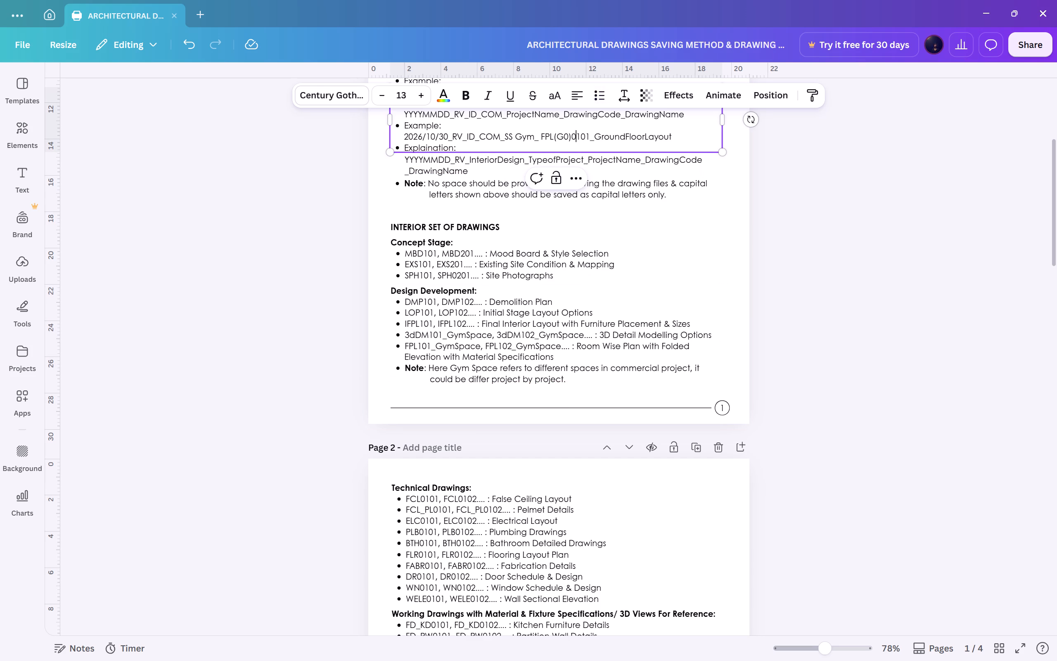
key("BackSpace")
Change the drawing code in the residential XYZ House example on page 1 to FP(G0)101.
scroll(405, 409, "up", 1)
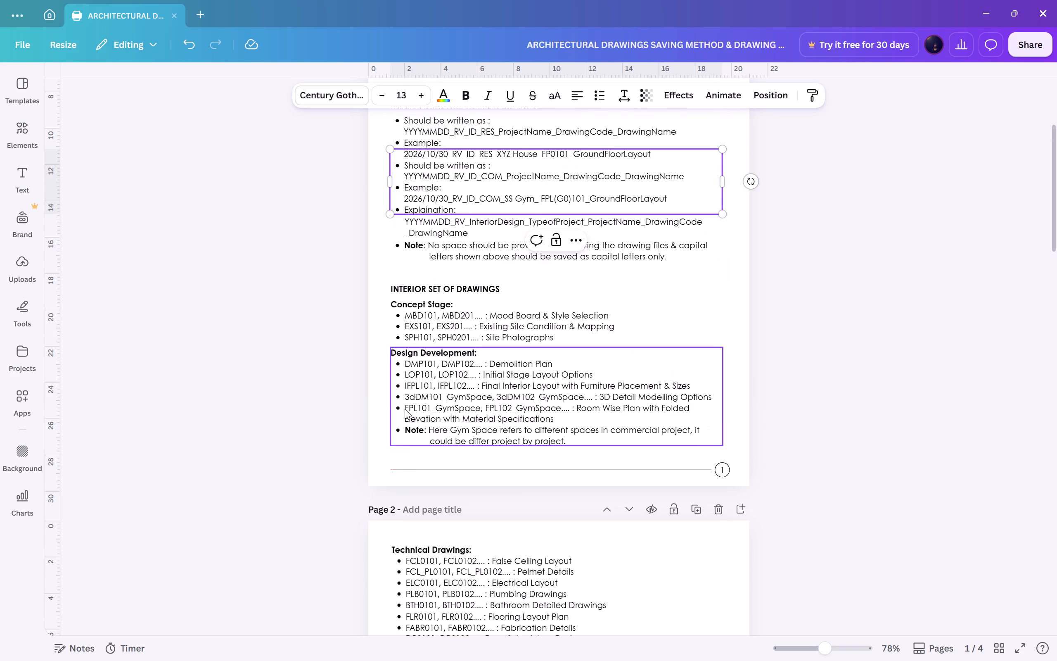
scroll(405, 409, "up", 1)
left_click(555, 278)
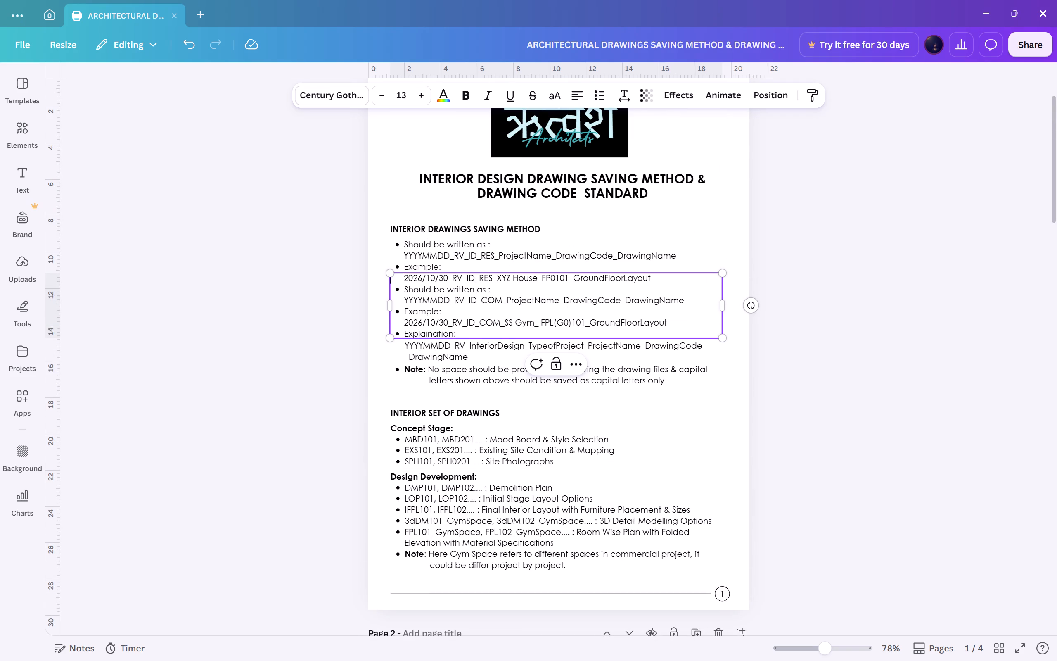
left_click(555, 279)
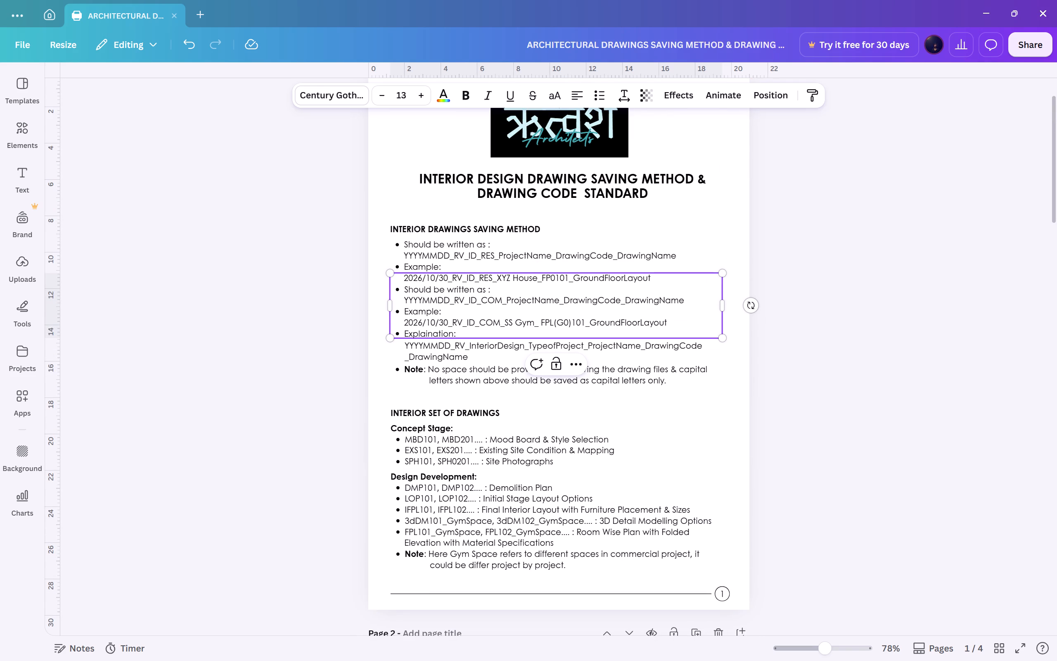
left_click(557, 277)
left_click(554, 282)
left_click(559, 279)
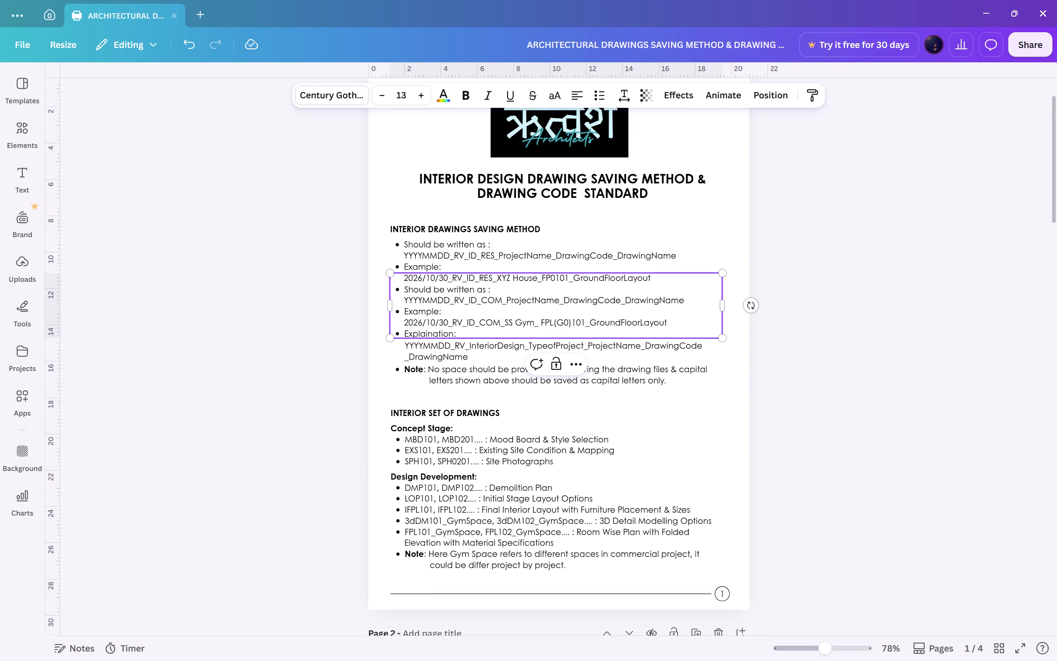
left_click(557, 279)
double_click(556, 279)
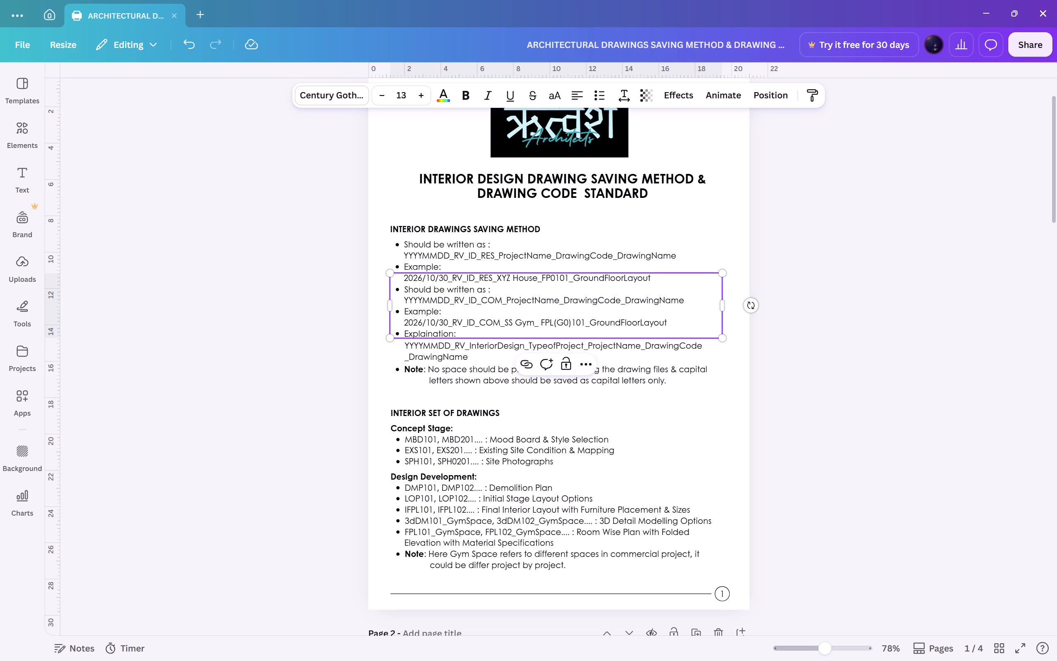
left_click(839, 278)
left_click(554, 274)
left_click(555, 274)
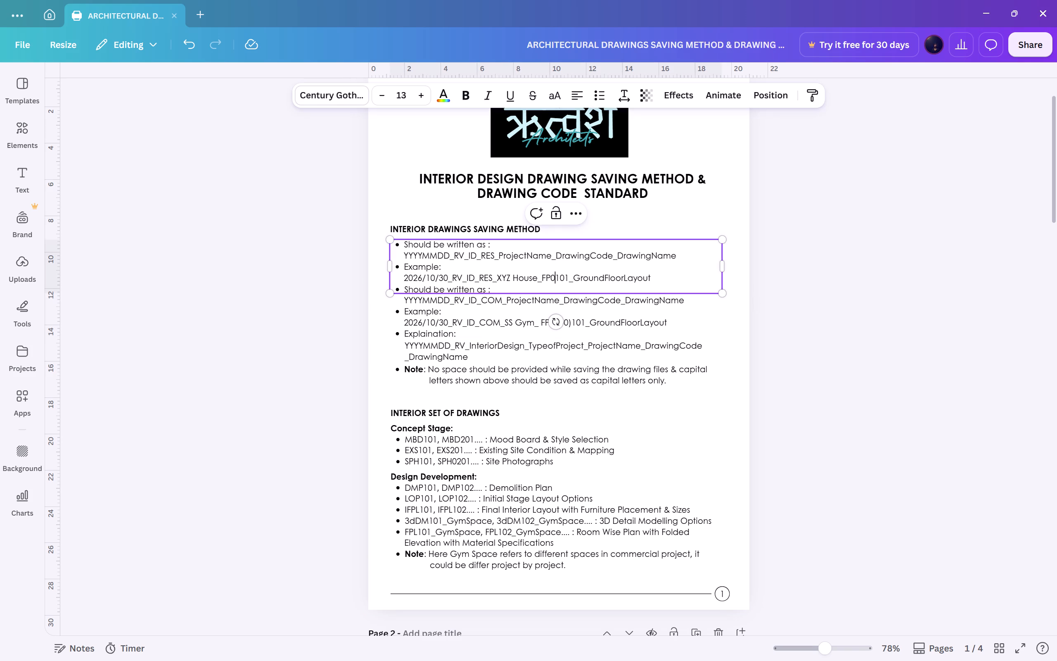
left_click(555, 275)
key("BackSpace")
key("shift+parenleft")
type("G0)")
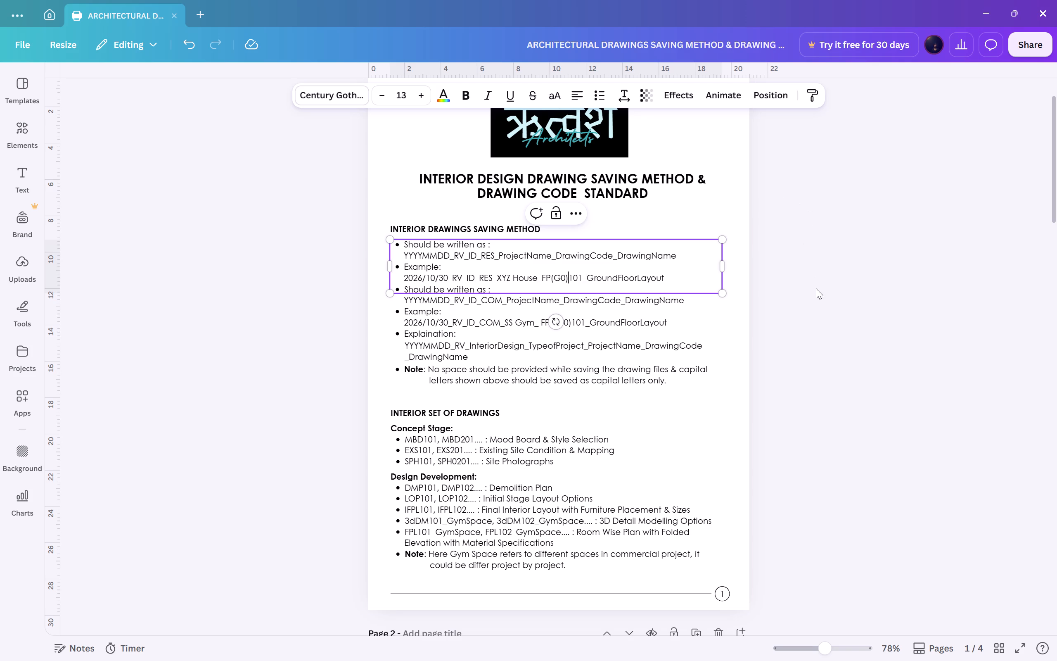
left_click(816, 288)
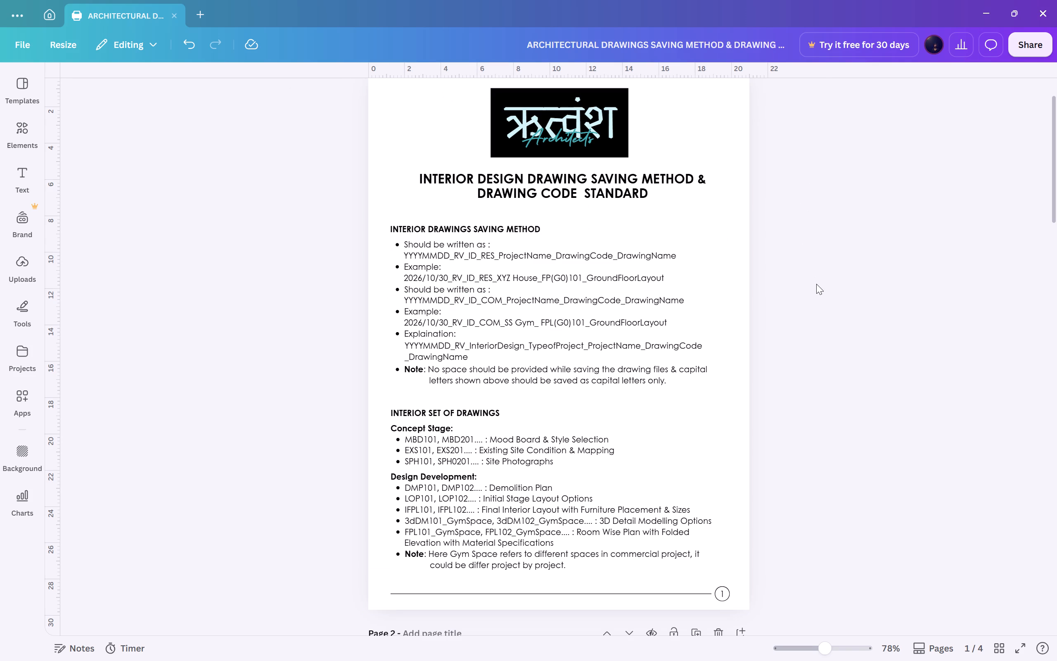
Shorten the False Ceiling and Pelmet codes under Technical Drawings on page 2 to FCL101, FCL102, FCL_PL101 and FCL_PL102.
scroll(813, 279, "down", 2)
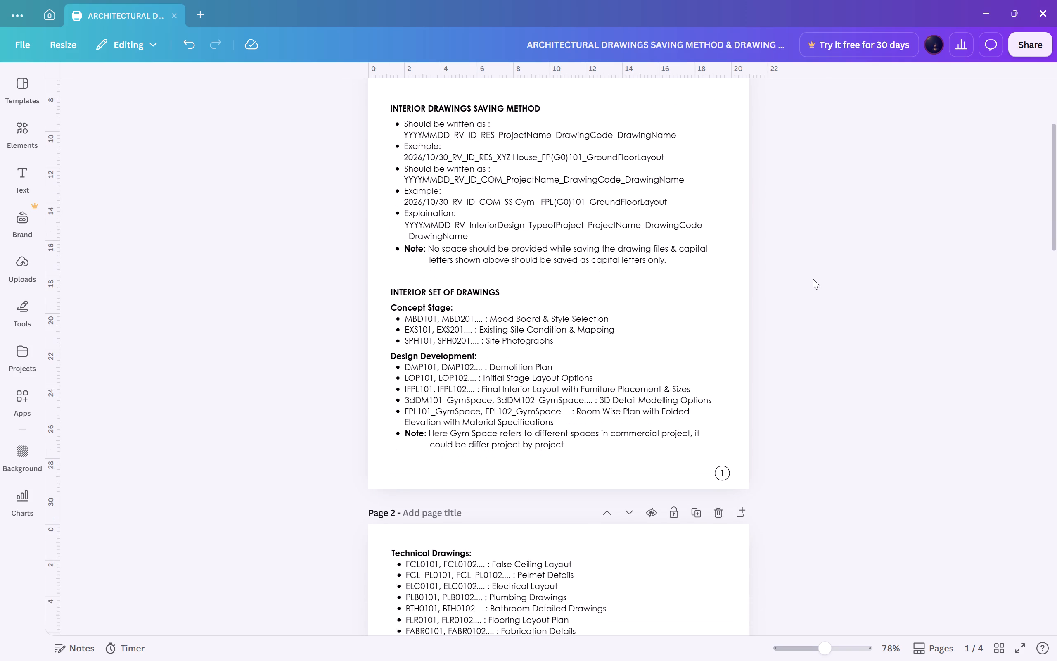
scroll(813, 278, "down", 5)
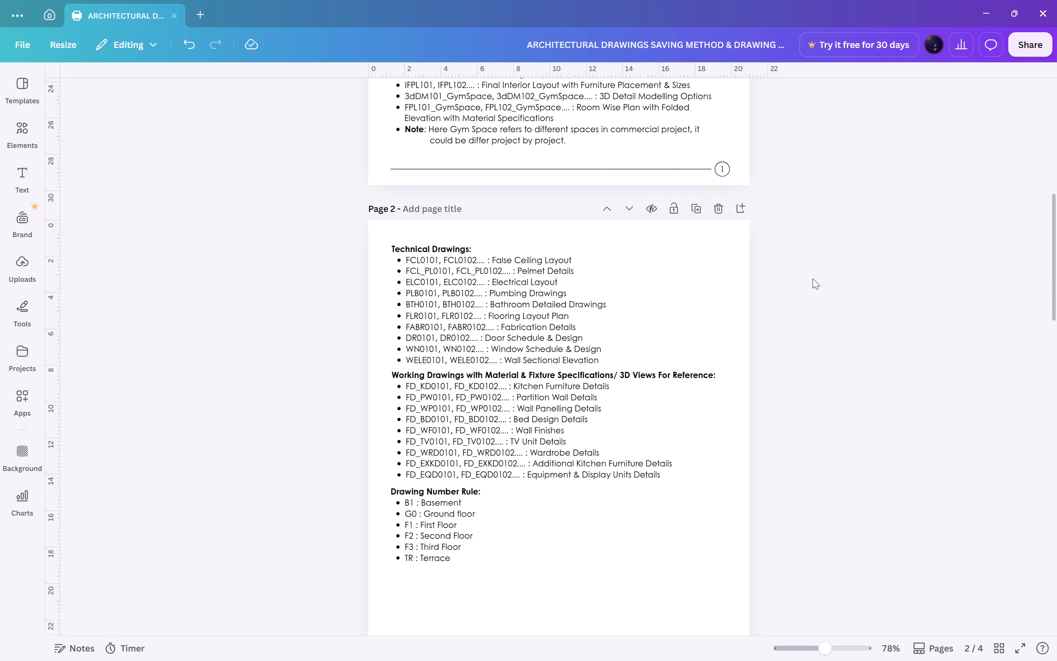
double_click(423, 252)
left_click(424, 251)
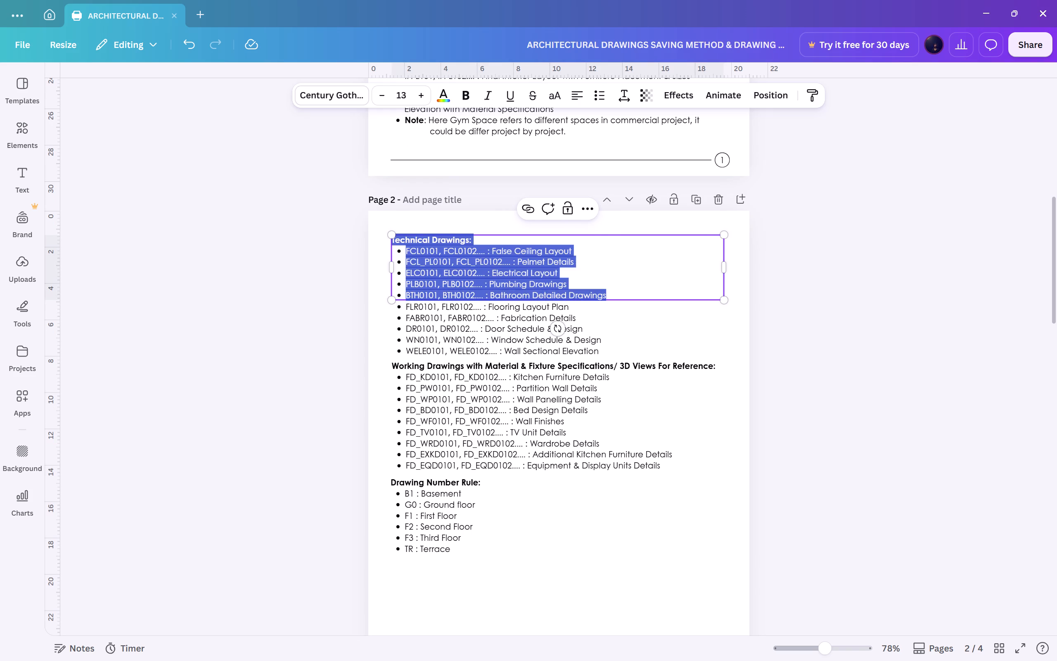
key("BackSpace")
left_click(458, 254)
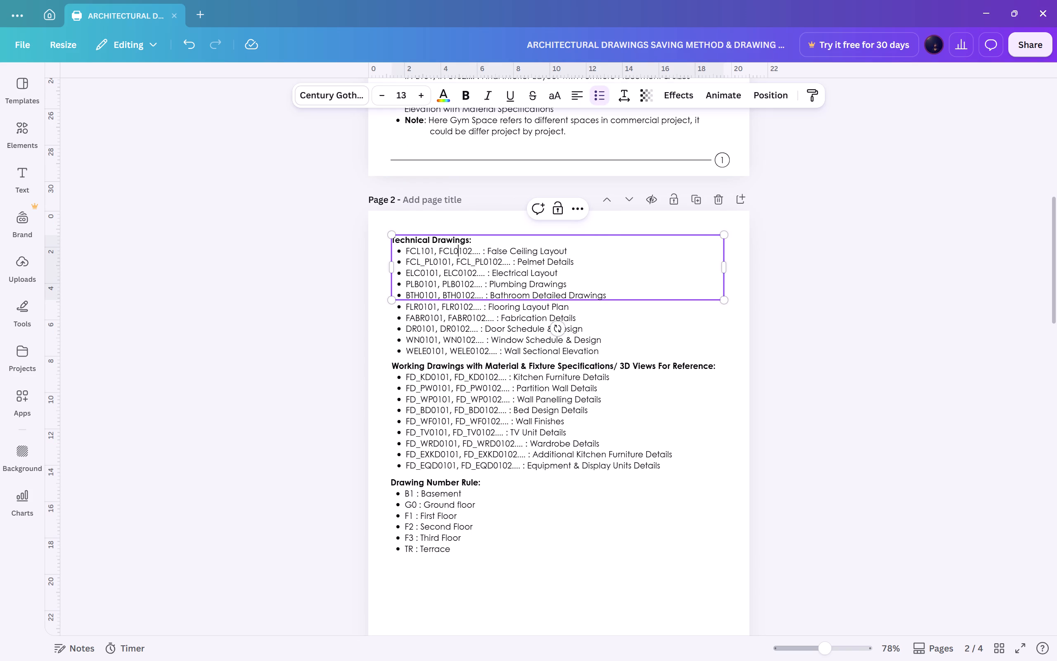
key("BackSpace")
left_click(486, 262)
key("BackSpace")
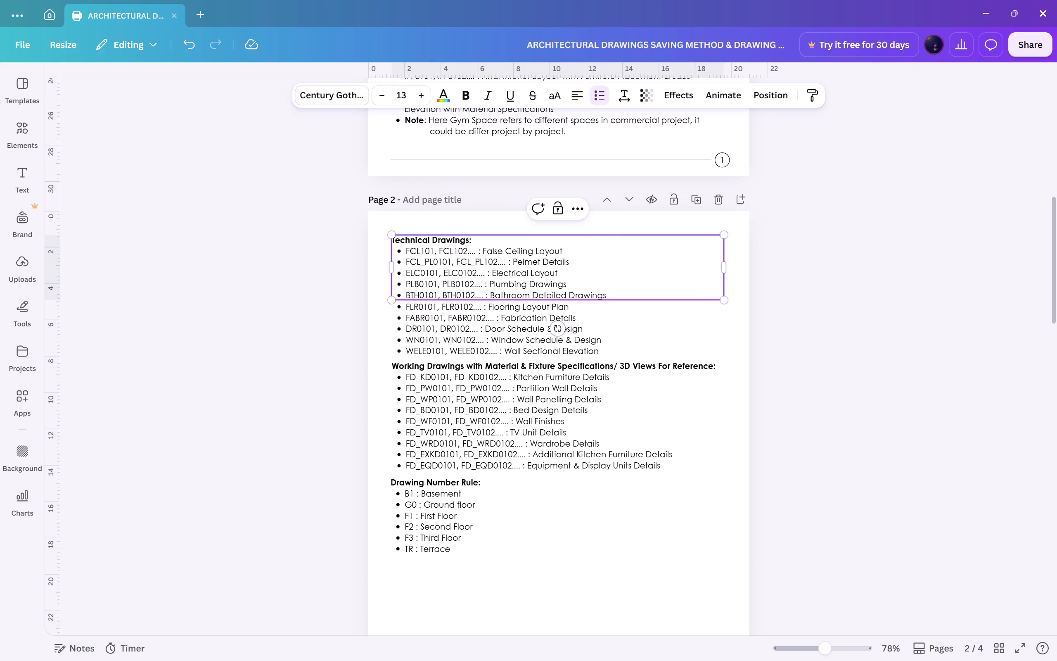
left_click(436, 262)
key("BackSpace")
Shorten the Electrical, Plumbing and Bathroom codes on page 2 to ELC101, ELC102, PLB101, PLB102, BTH101 and BTH102.
left_click(425, 275)
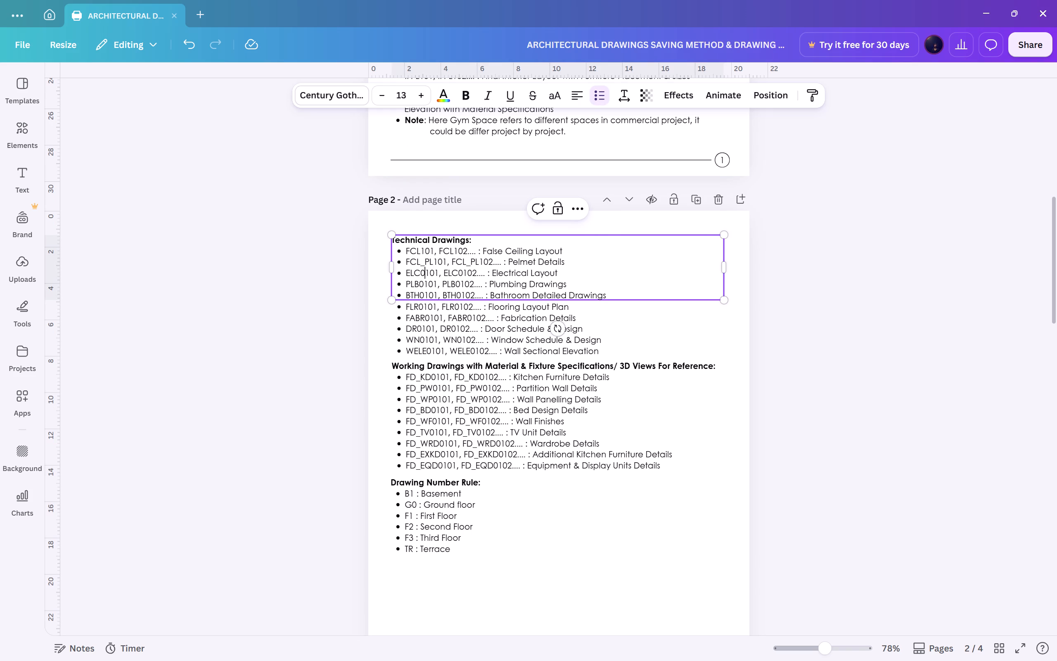
key("BackSpace")
left_click(458, 276)
key("BackSpace")
left_click(459, 286)
key("BackSpace")
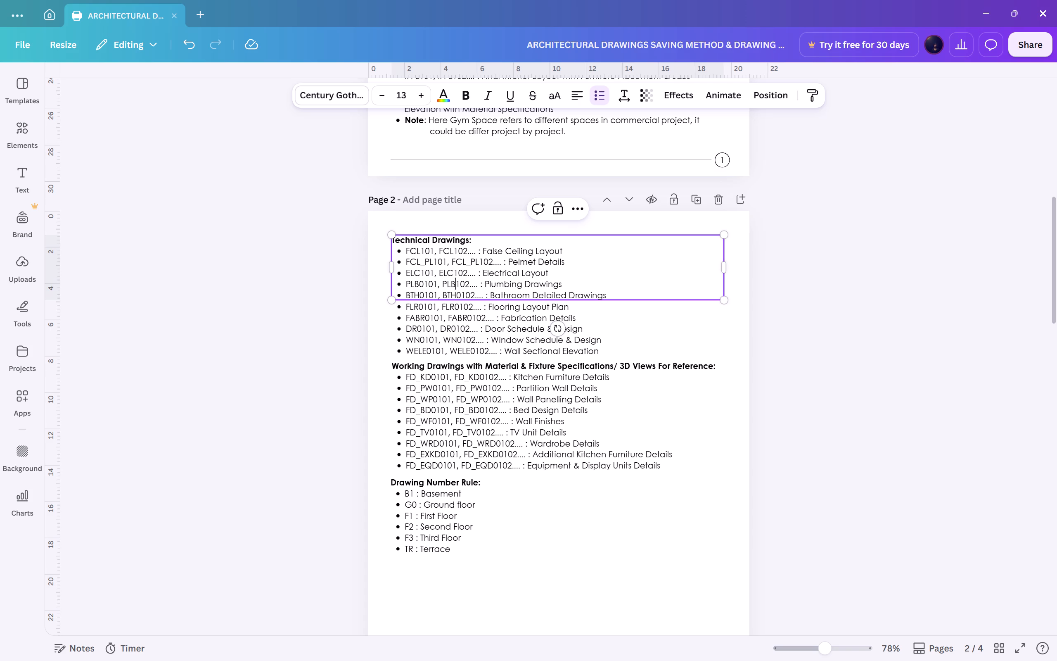
left_click(422, 286)
key("BackSpace")
left_click(422, 297)
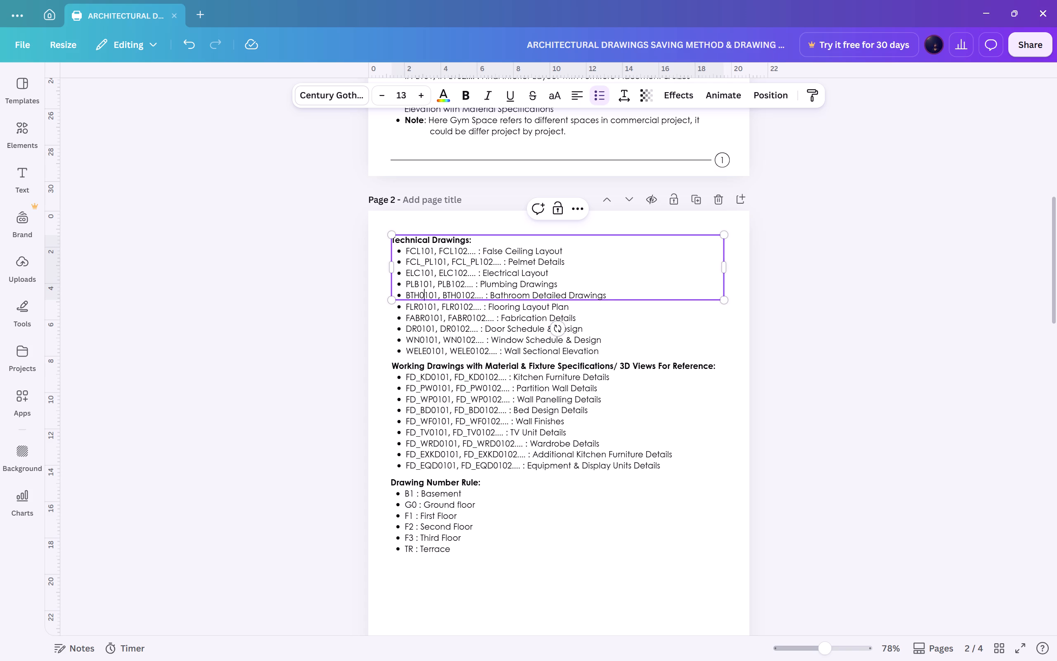
key("BackSpace")
left_click(456, 298)
key("BackSpace")
Shorten the Flooring and Fabrication codes under Technical Drawings on page 2 to FLR101, FLR102, FABR101 and FABR102.
double_click(424, 309)
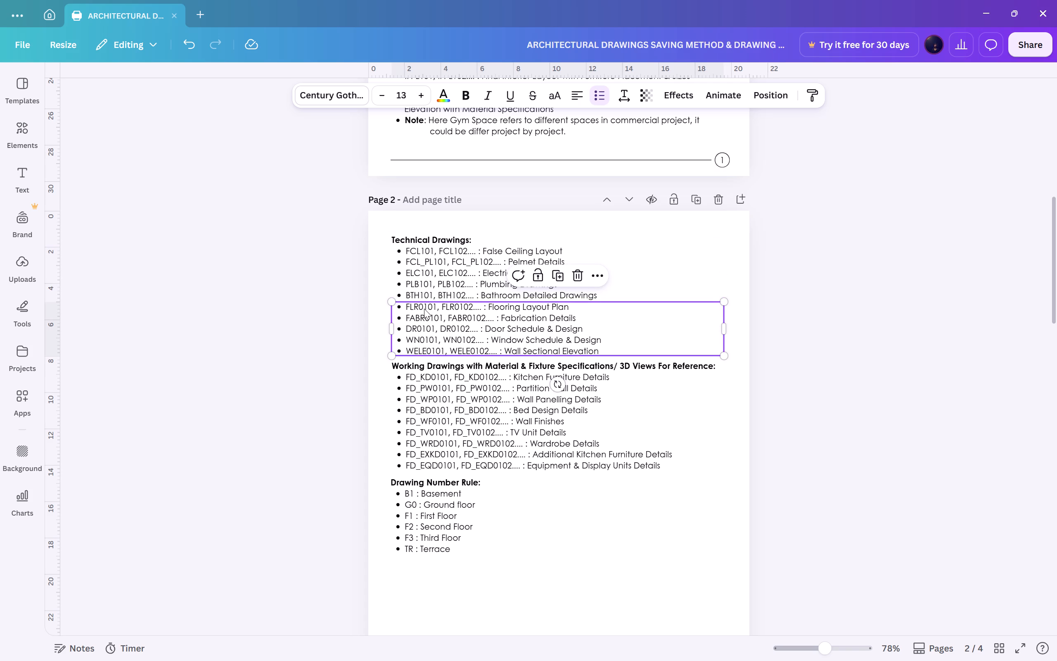
key("BackSpace")
left_click(454, 308)
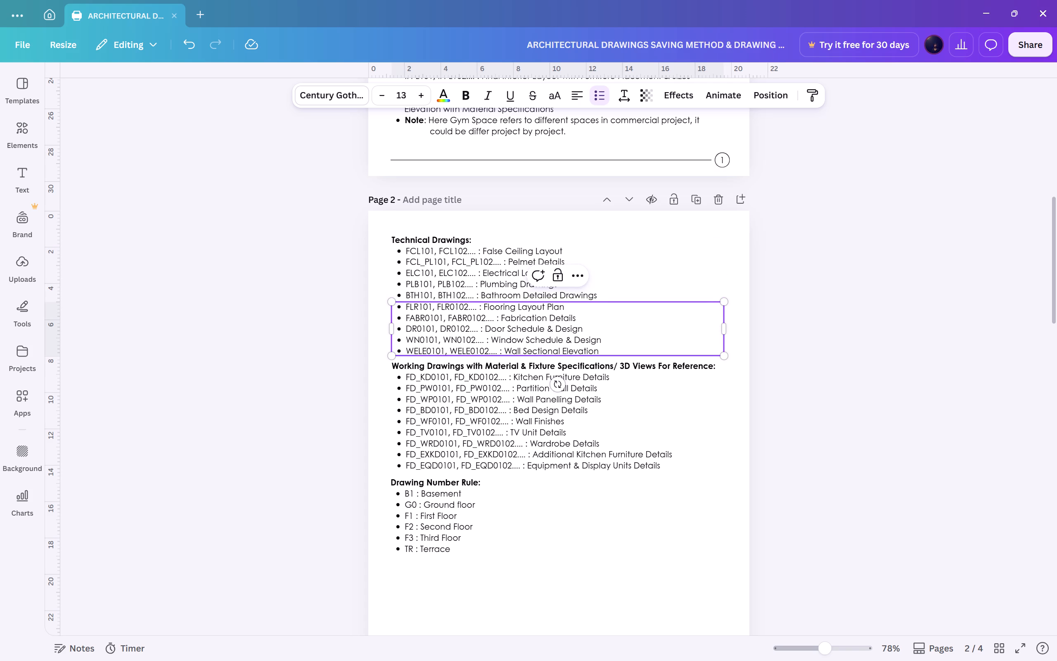
key("BackSpace")
left_click(429, 321)
key("BackSpace")
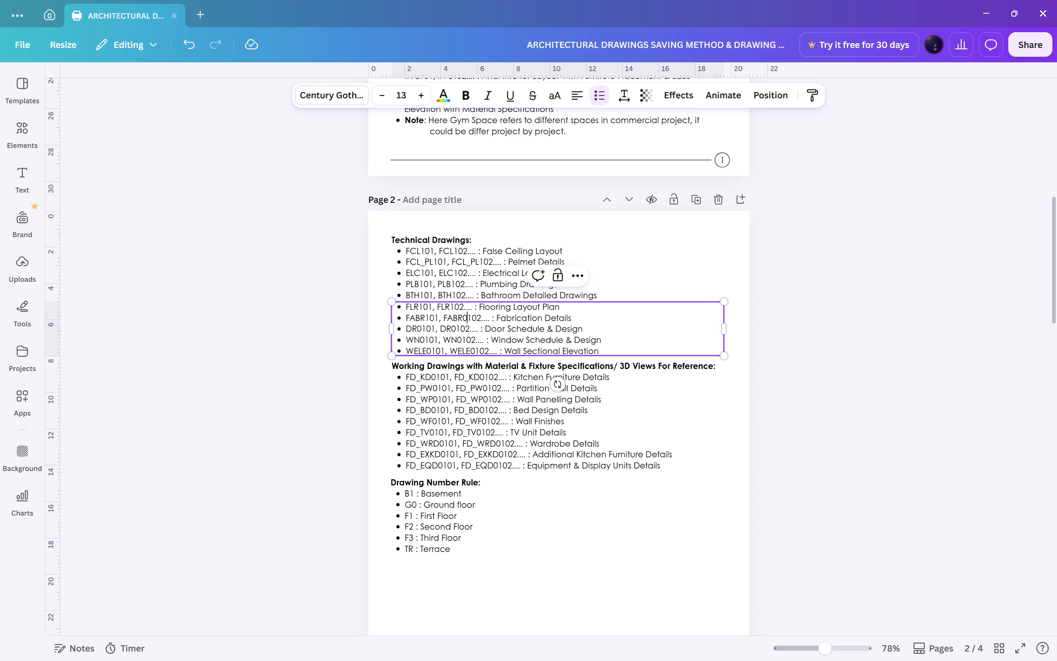
left_click(467, 319)
key("BackSpace")
Shorten the Door, Window and Wall Sectional Elevation codes on page 2 to DR101, DR102, WN101, WN102, WELE101 and WELE102.
left_click(455, 331)
key("BackSpace")
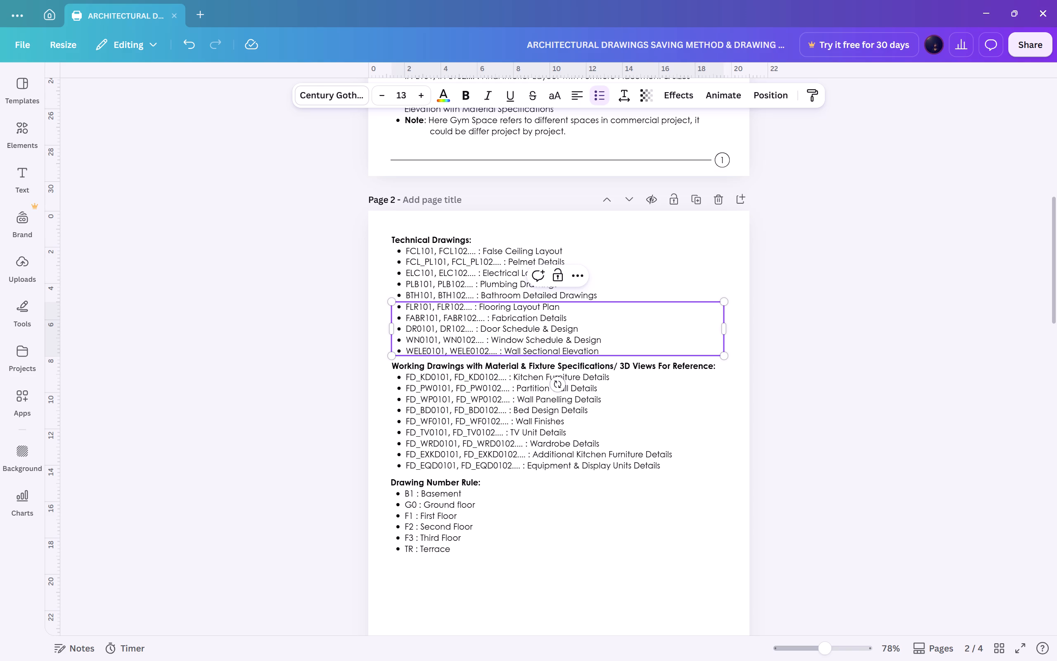
left_click(421, 330)
key("BackSpace")
left_click(423, 340)
key("BackSpace")
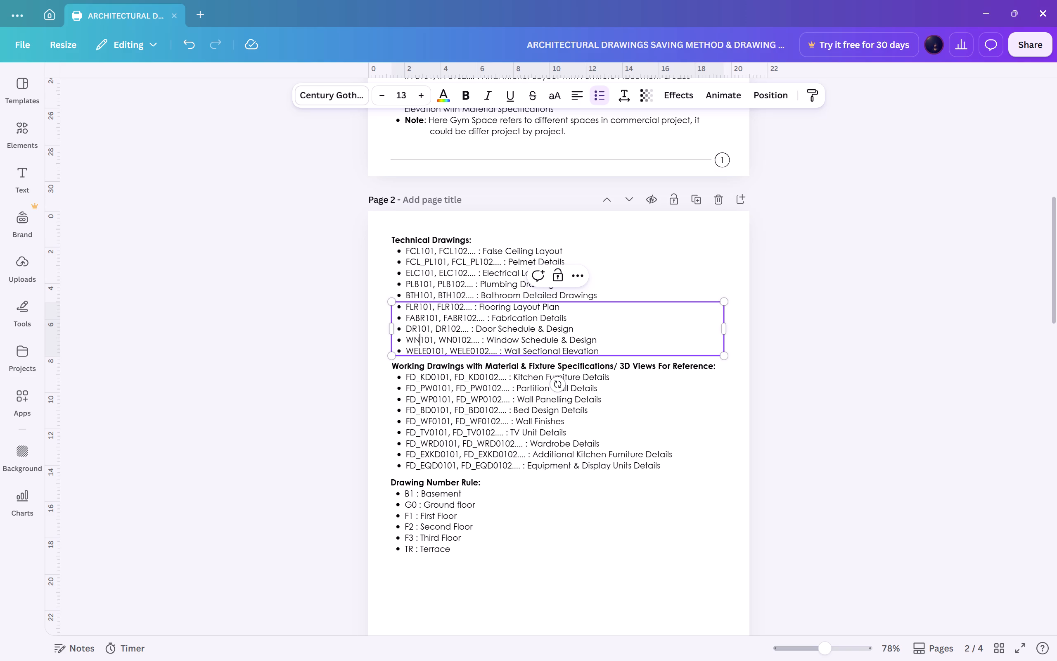
left_click(455, 340)
key("BackSpace")
left_click(474, 351)
key("BackSpace")
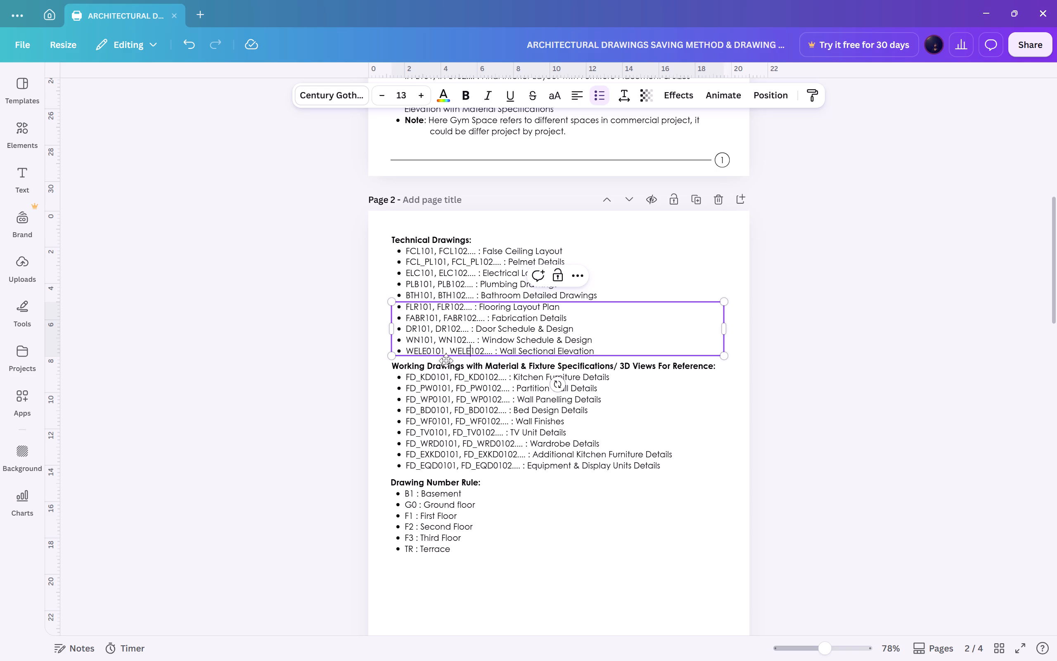
left_click(430, 352)
key("BackSpace")
left_click(336, 352)
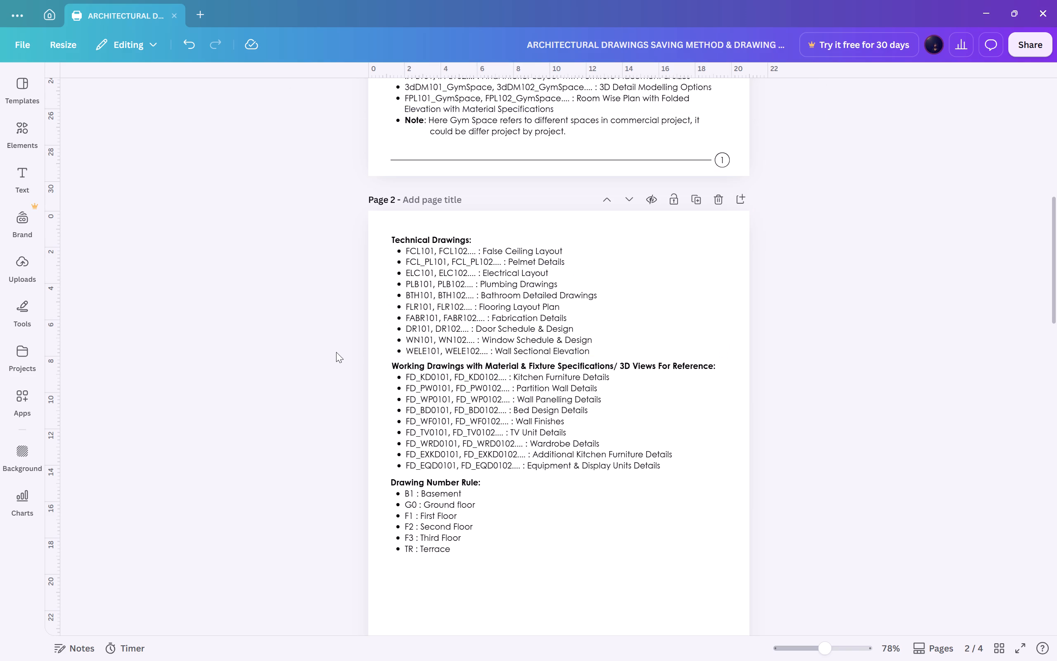
Shorten the Kitchen Furniture and Partition Wall codes under Working Drawings on page 2 to FD_KD101, FD_KD102, FD_PW101 and FD_PW102.
scroll(336, 352, "down", 1)
double_click(416, 351)
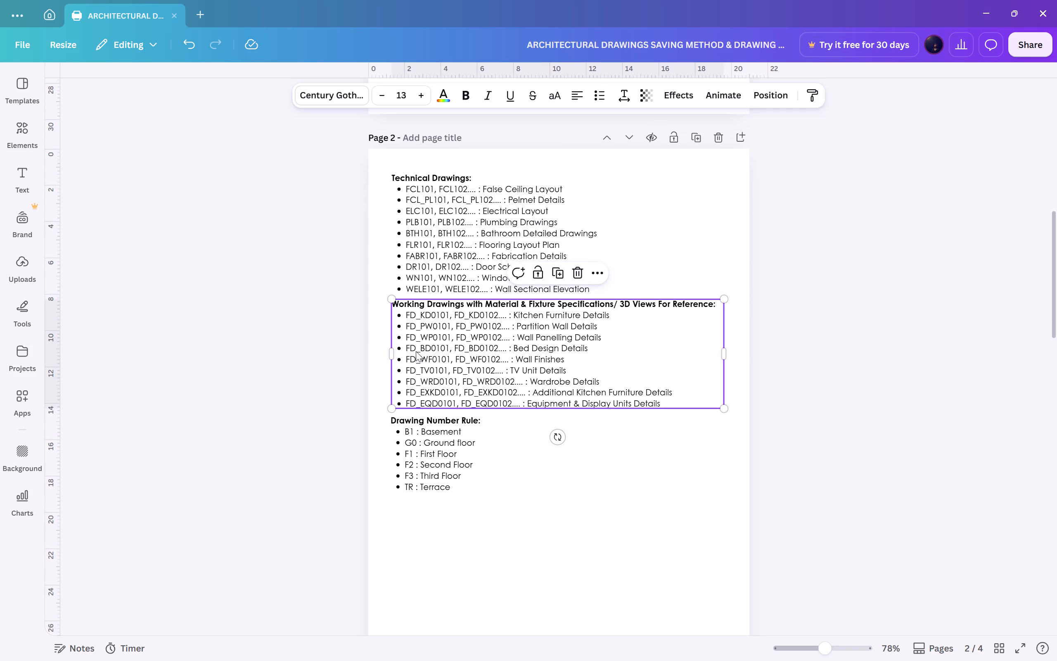
left_click(436, 316)
key("BackSpace")
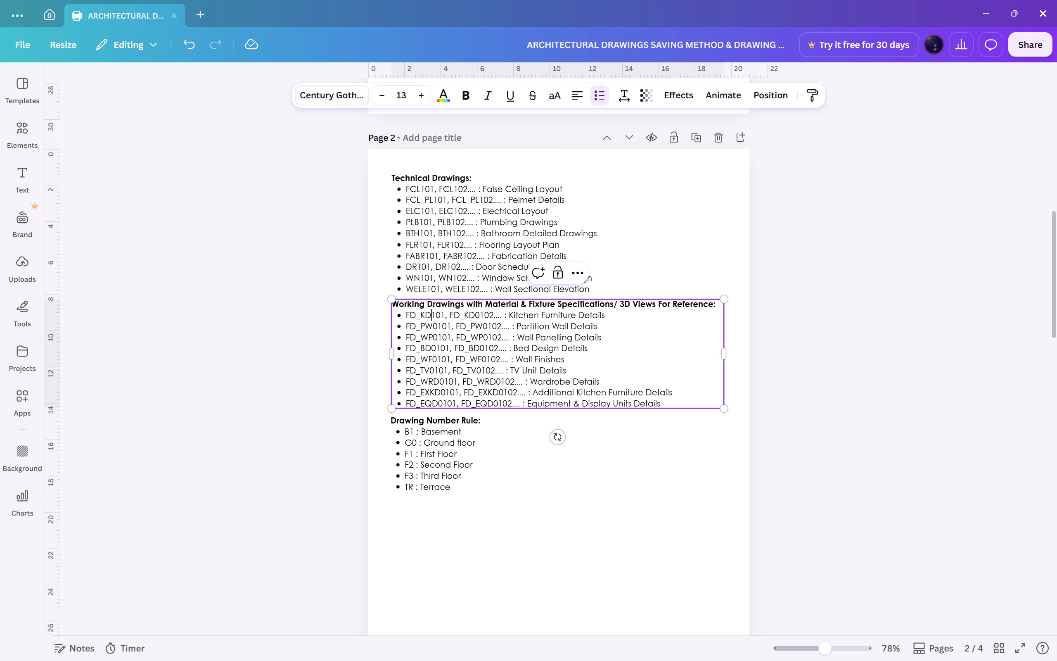
left_click(479, 315)
key("BackSpace")
left_click(487, 328)
key("BackSpace")
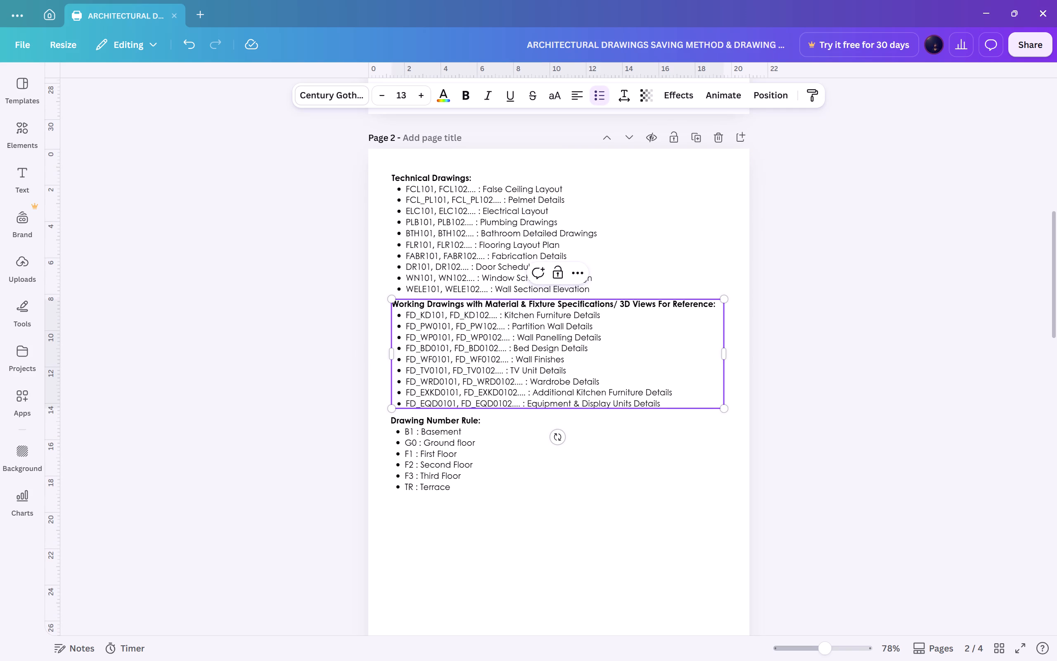
left_click(436, 328)
key("BackSpace")
Shorten the first code of each remaining Working Drawings entry to FD_WP101, FD_BD101, FD_WF101, FD_TV101, FD_WRD101, FD_EXKD101 and FD_EQD101.
left_click(436, 340)
key("BackSpace")
left_click(436, 351)
key("BackSpace")
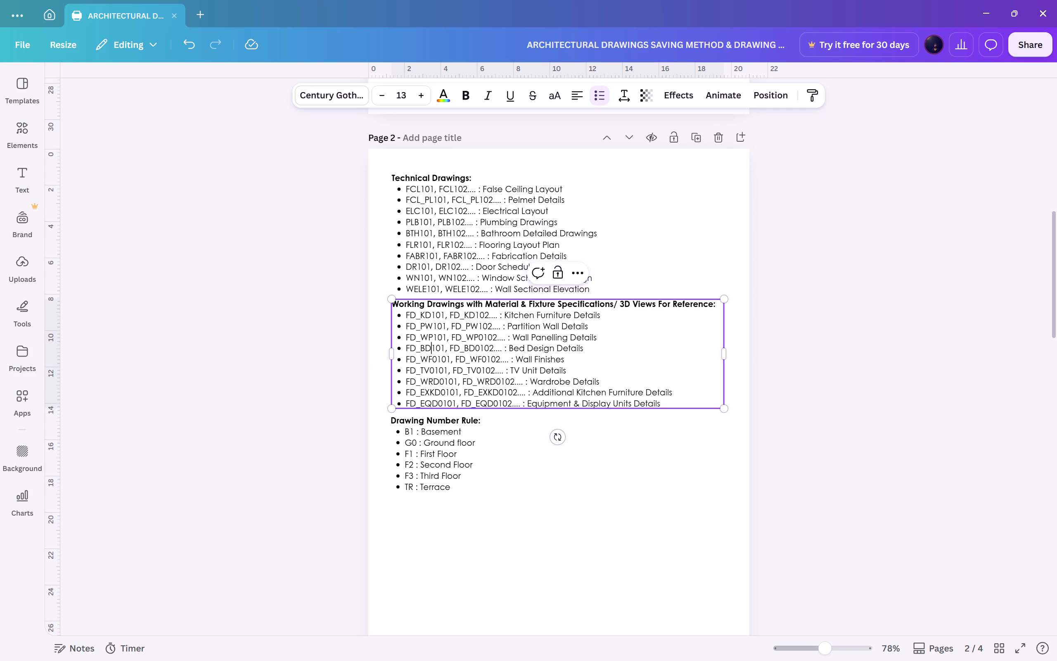
left_click(436, 359)
key("BackSpace")
left_click(434, 370)
key("BackSpace")
left_click(444, 380)
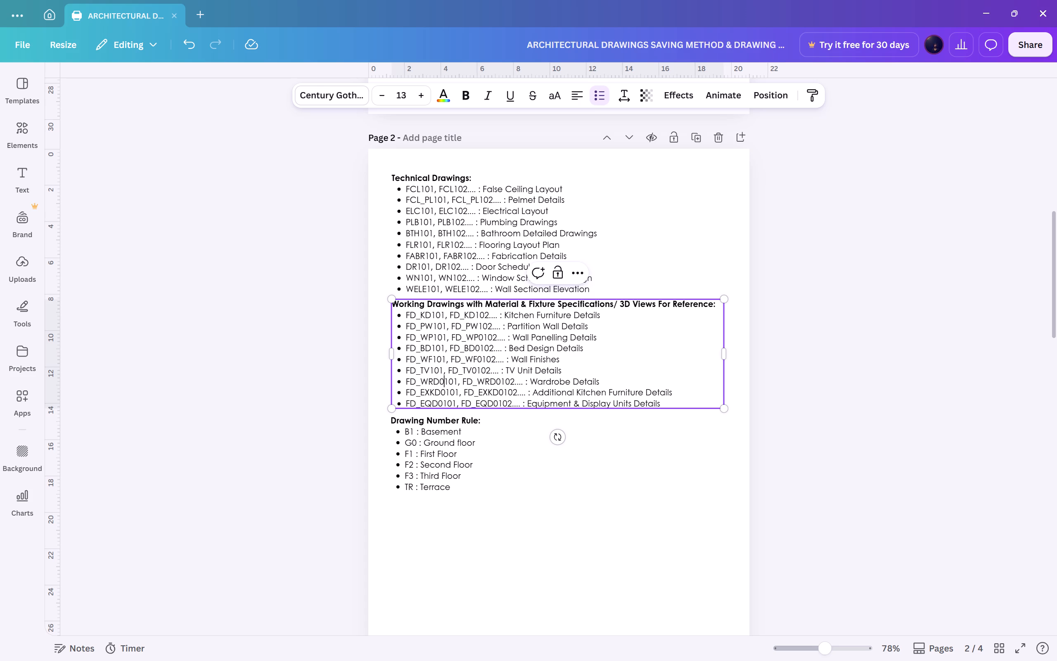
key("BackSpace")
left_click(446, 392)
key("BackSpace")
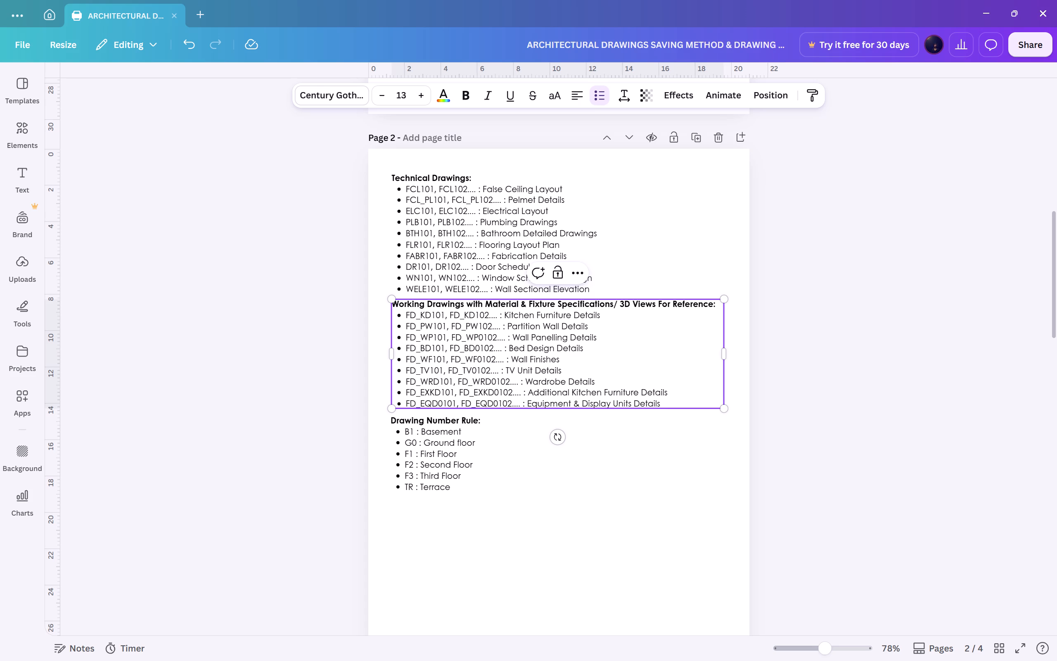
left_click(443, 400)
key("BackSpace")
Shorten the second code of those Working Drawings entries to FD_EQD102, FD_EXKD102, FD_WRD102, FD_TV102, FD_WF102, FD_BD102 and FD_WP102.
left_click(493, 403)
key("BackSpace")
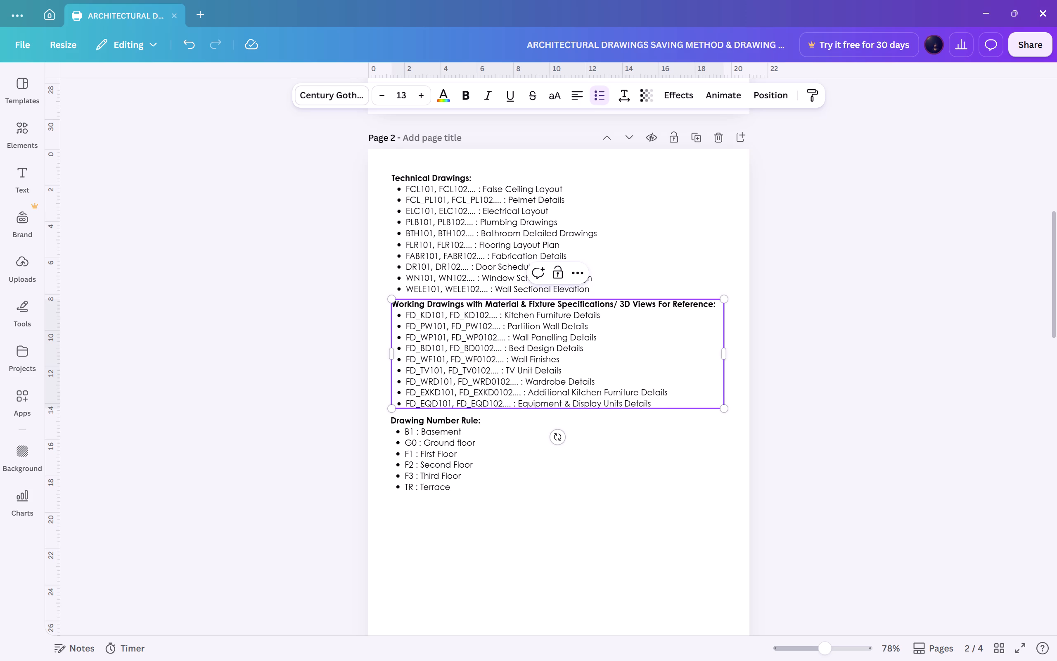
left_click(498, 394)
key("BackSpace")
left_click(495, 382)
key("BackSpace")
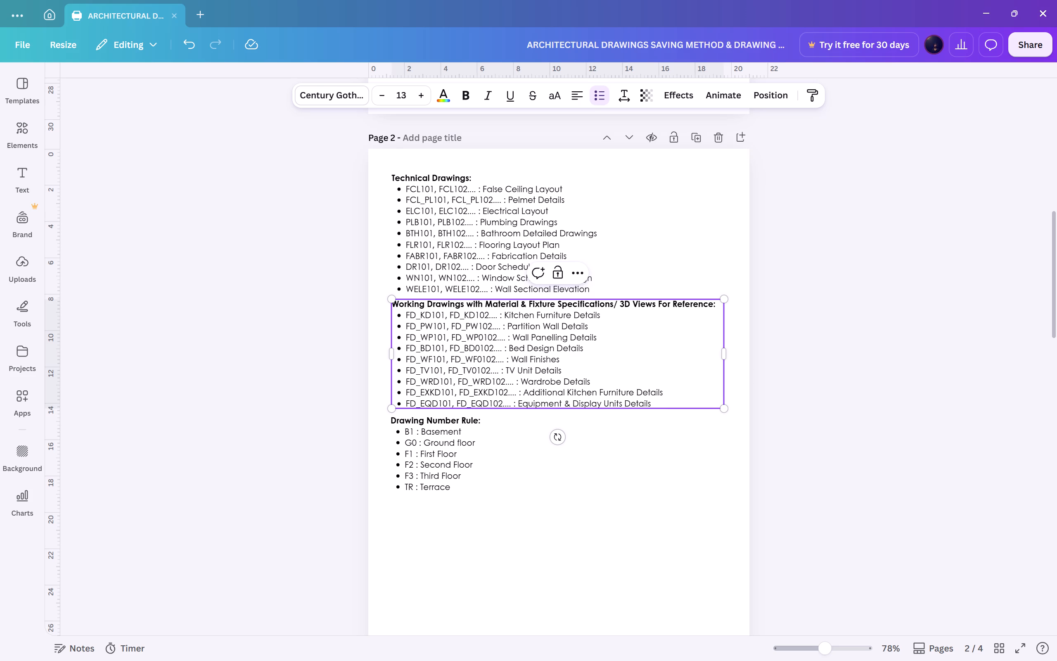
left_click(475, 371)
key("BackSpace")
left_click(481, 360)
key("BackSpace")
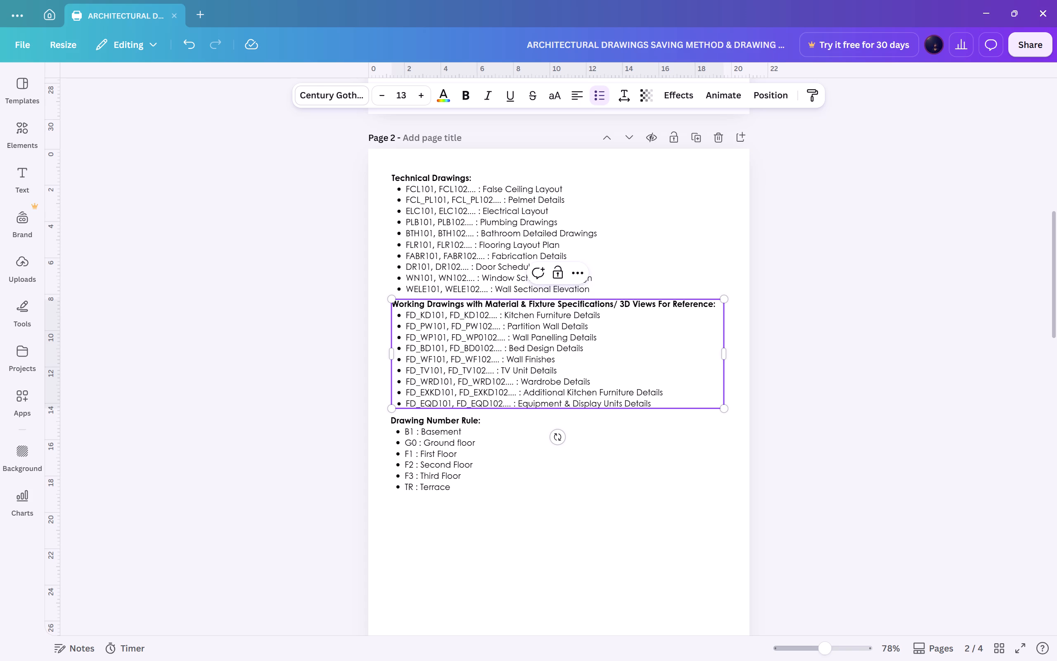
left_click(480, 349)
key("BackSpace")
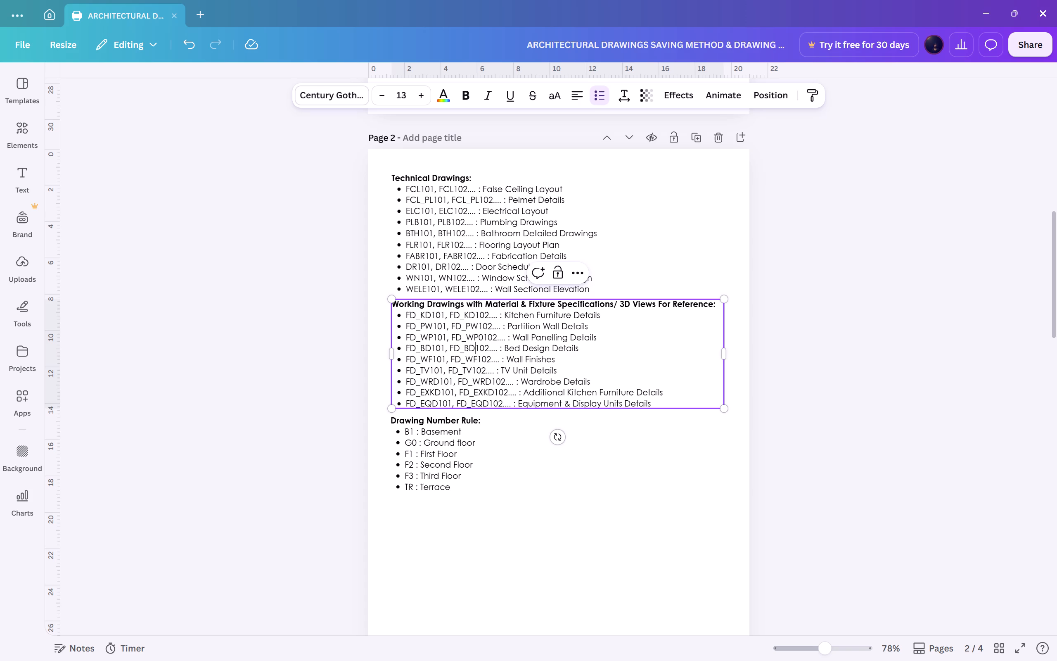
left_click(483, 340)
key("BackSpace")
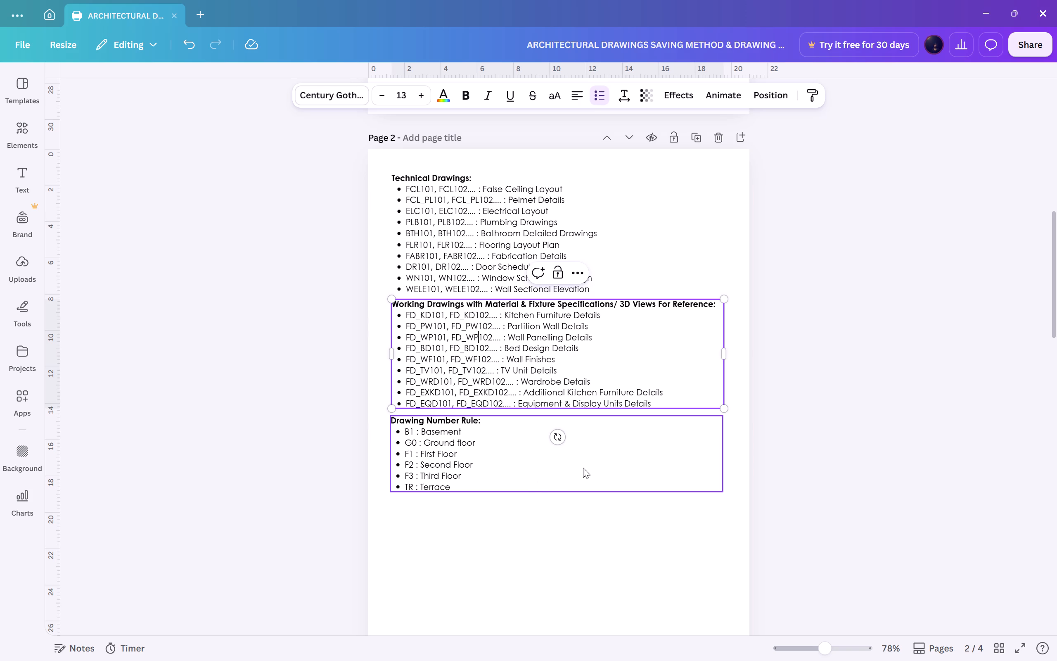
left_click(776, 392)
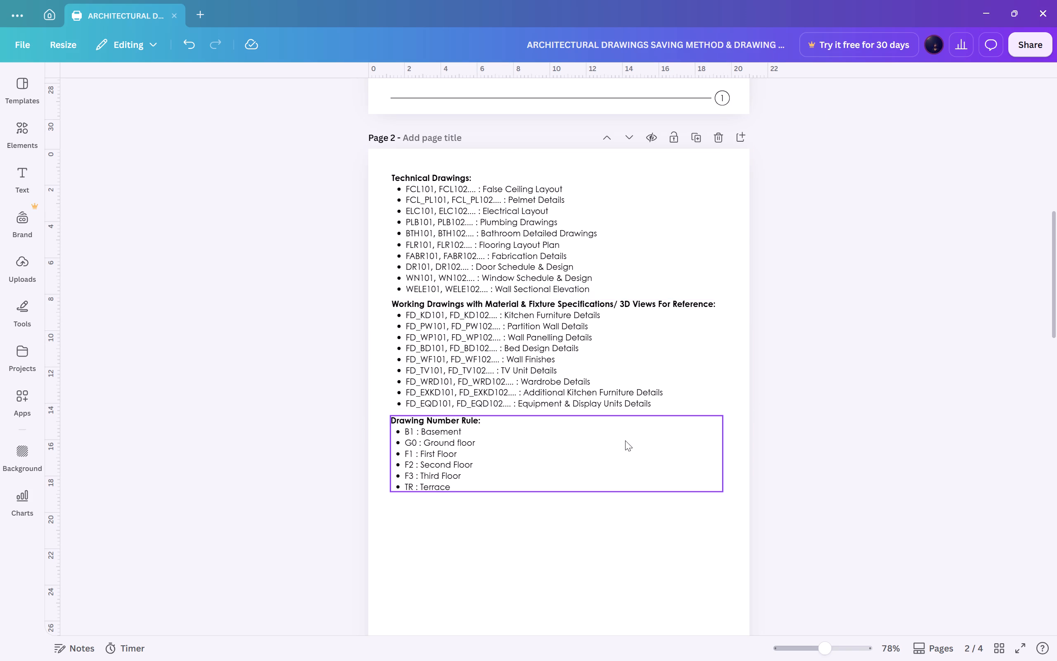
Change the drawing code in the residential XYZ House example on page 3 to FP(G0)101.
scroll(625, 441, "down", 1)
scroll(481, 355, "down", 4)
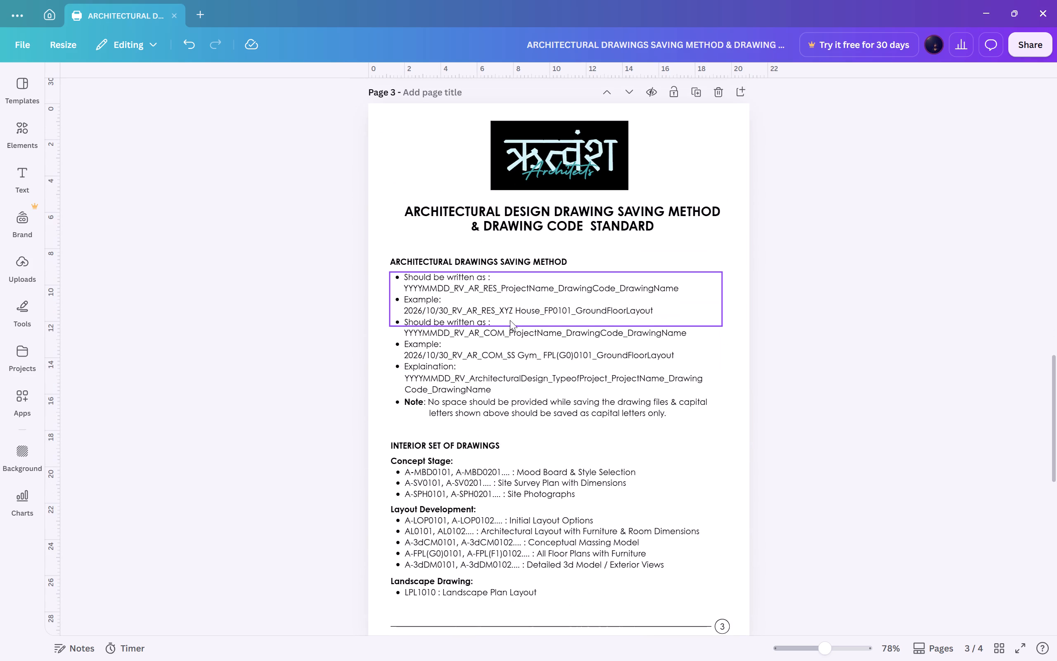
left_click(533, 303)
left_click(537, 308)
left_click(558, 314)
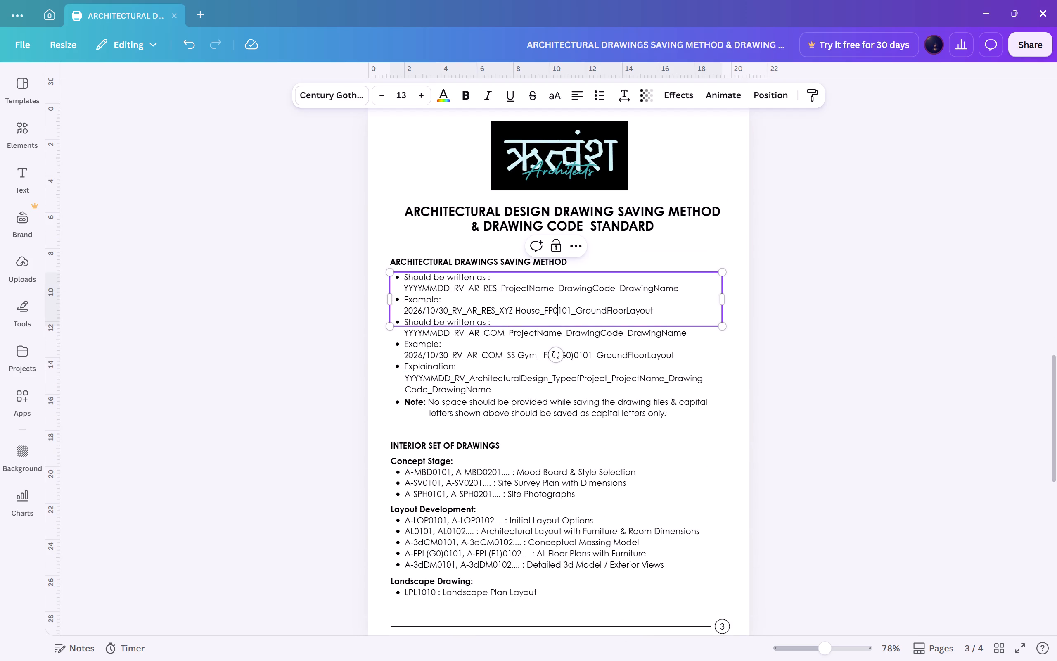
key("BackSpace")
type("(G0)")
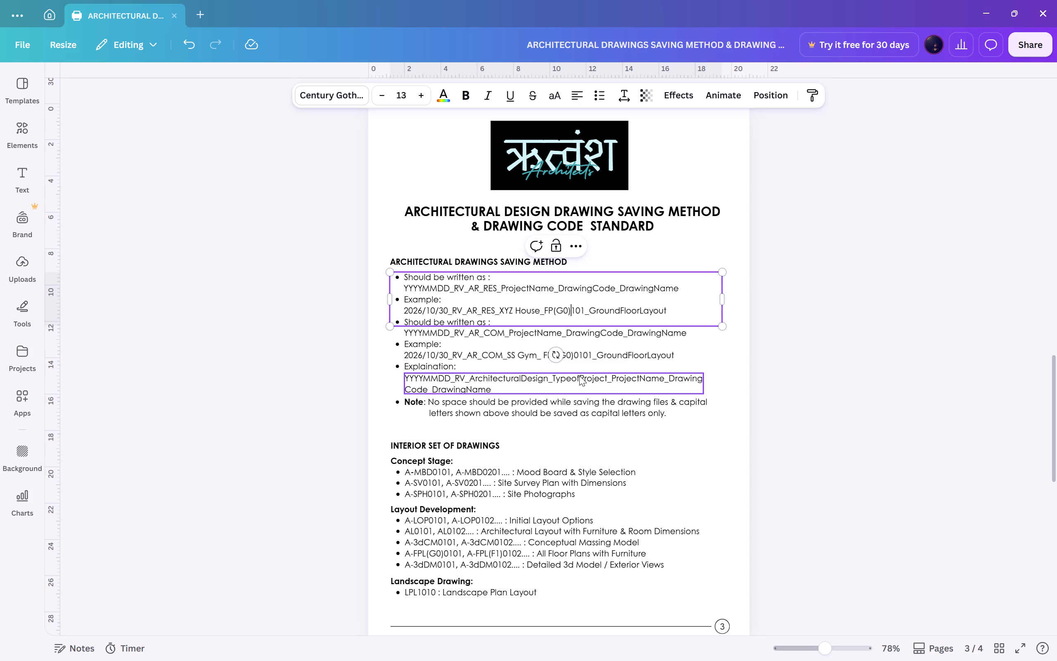
Change the drawing code in the commercial SS Gym example on page 3 to FPL(G0)101.
double_click(576, 355)
left_click(578, 357)
key("BackSpace")
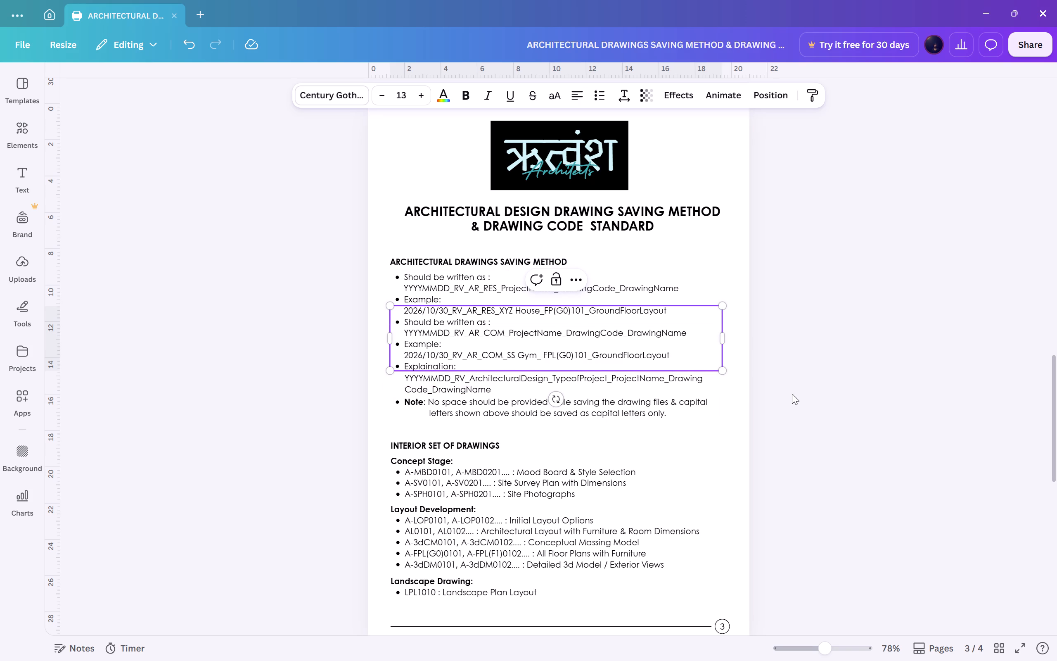
Shorten the Concept Stage codes on page 3 to A-MBD101, A-MBD201, A-SV101, A-SV201, A-SPH101 and A-SPH201.
scroll(792, 393, "down", 2)
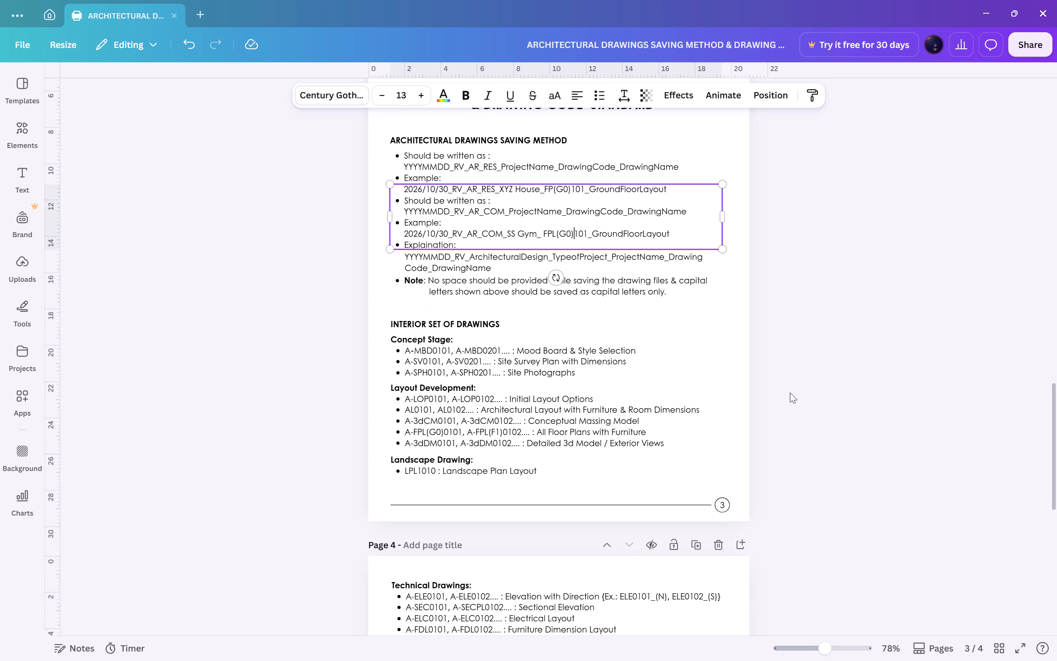
double_click(434, 350)
left_click(436, 349)
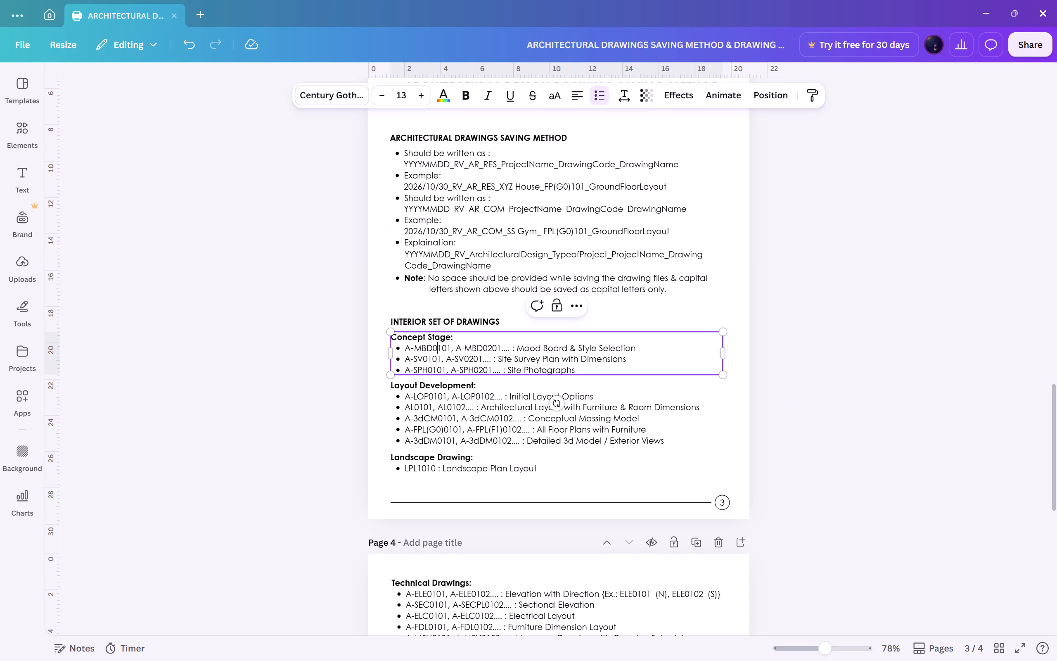
key("BackSpace")
left_click(427, 360)
key("BackSpace")
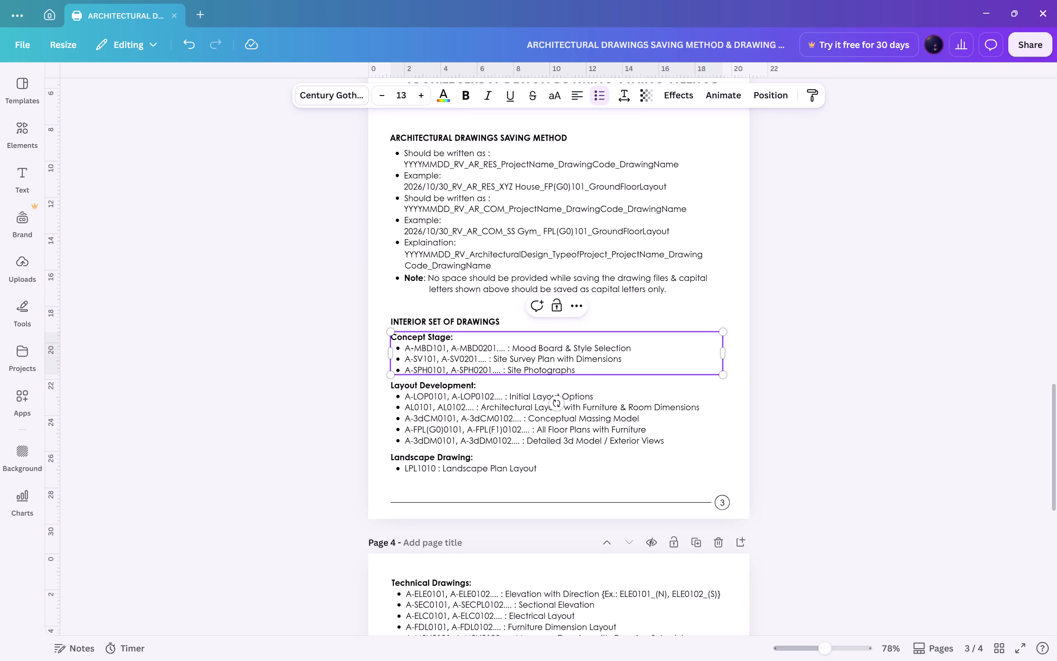
left_click(432, 371)
key("BackSpace")
left_click(481, 349)
key("BackSpace")
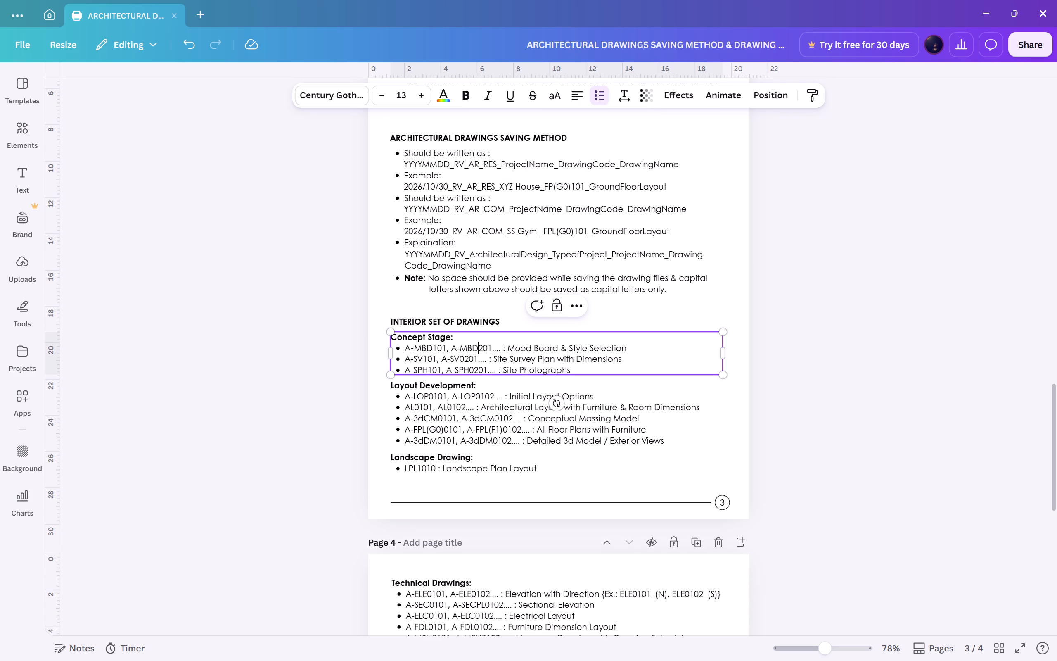
left_click(463, 361)
key("BackSpace")
left_click(474, 373)
key("BackSpace")
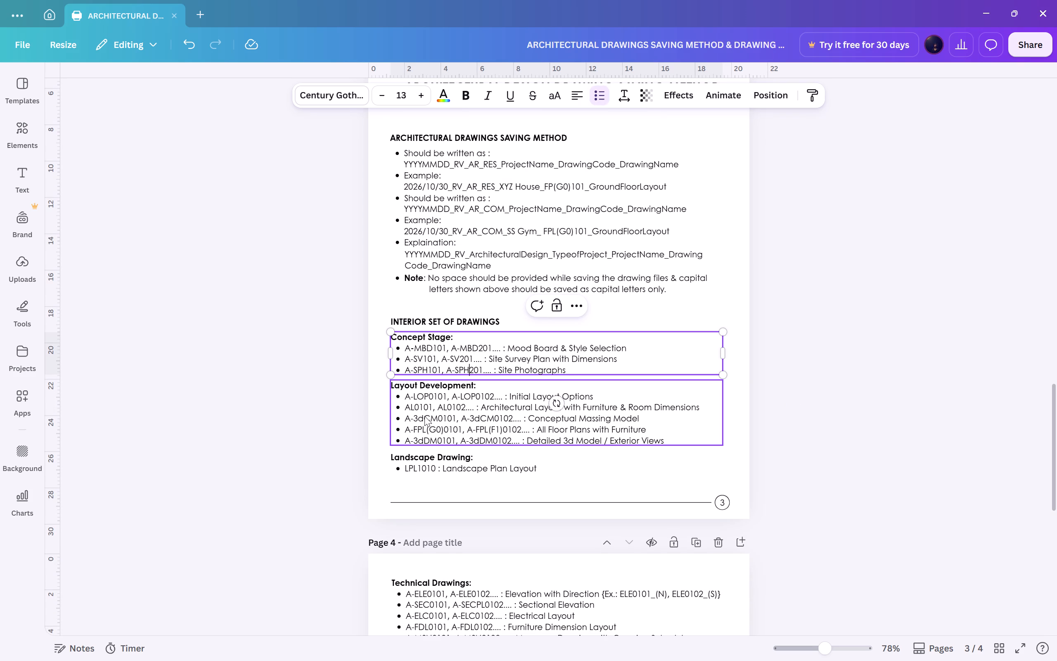
Shorten the Initial Layout and Architectural Layout codes under Layout Development on page 3 to A-LOP101, A-LOP102, AL101 and AL102.
double_click(435, 398)
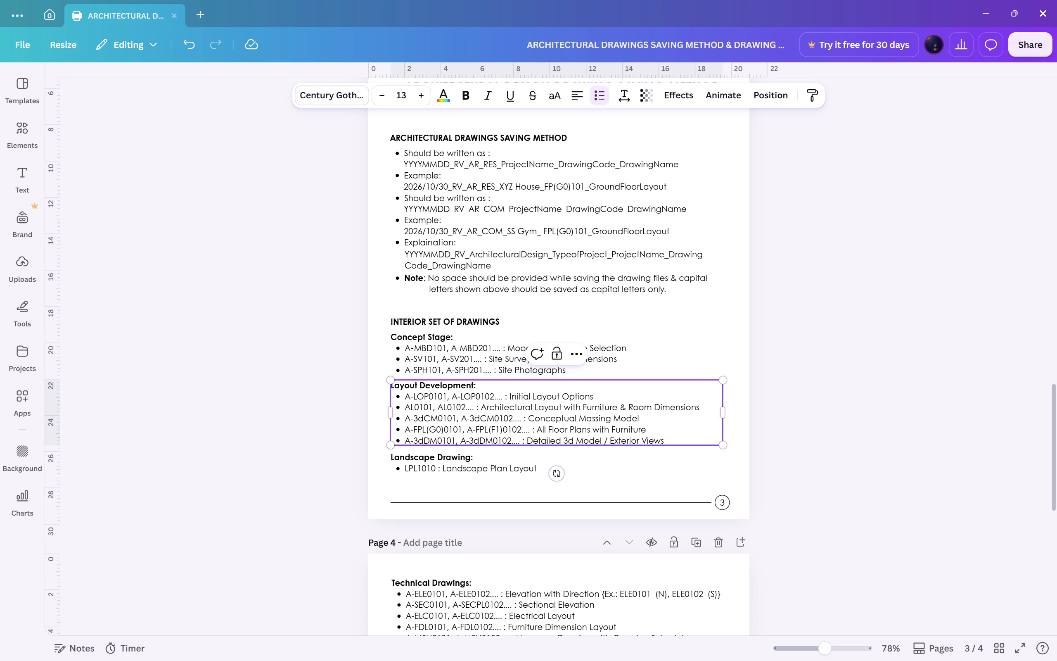
key("BackSpace")
left_click(476, 399)
key("BackSpace")
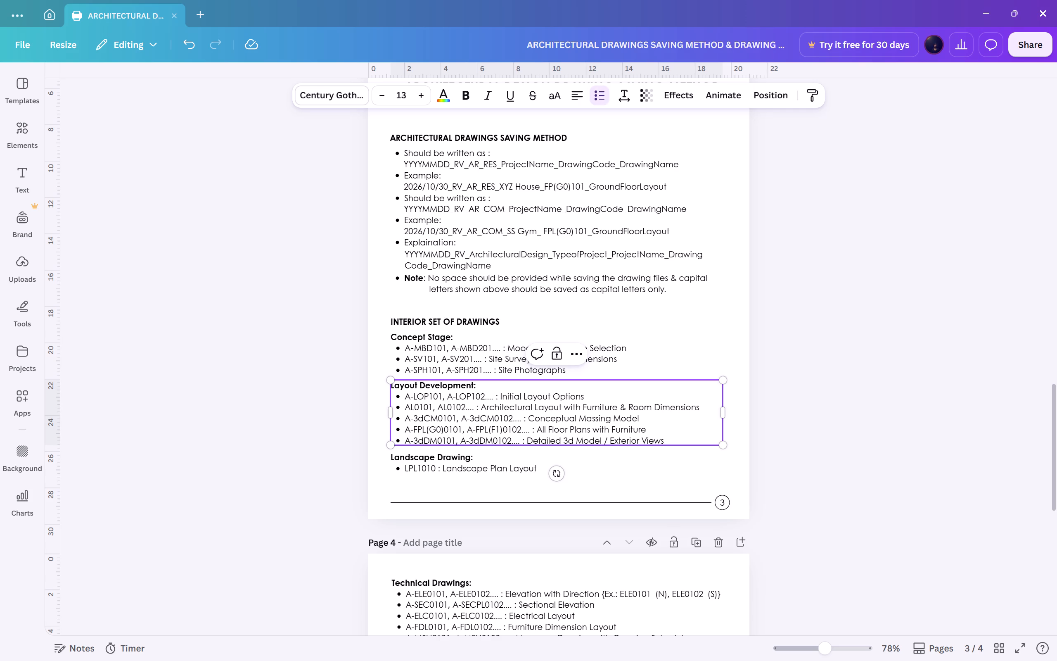
left_click(418, 409)
key("BackSpace")
left_click(446, 409)
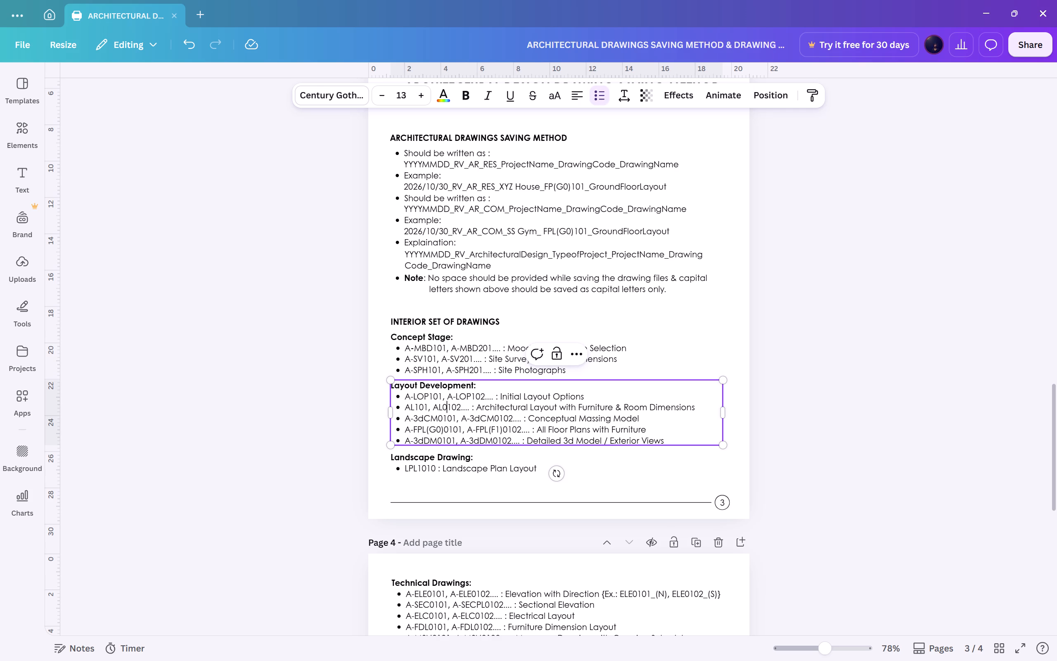
key("BackSpace")
Shorten the massing, floor plan and detailed 3D model codes on page 3 to A-3dCM101, A-3dCM102, A-FPL(G0)101, A-FPL(F1)102, A-3dDM101 and A-3dDM102.
left_click(442, 419)
key("BackSpace")
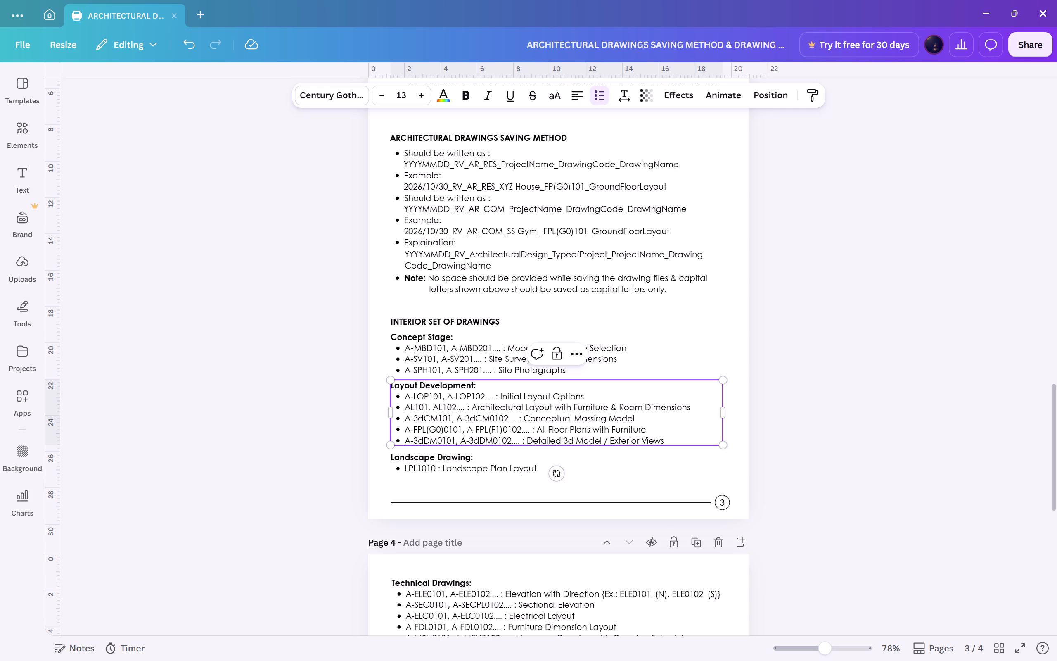
left_click(448, 432)
key("BackSpace")
left_click(442, 440)
key("BackSpace")
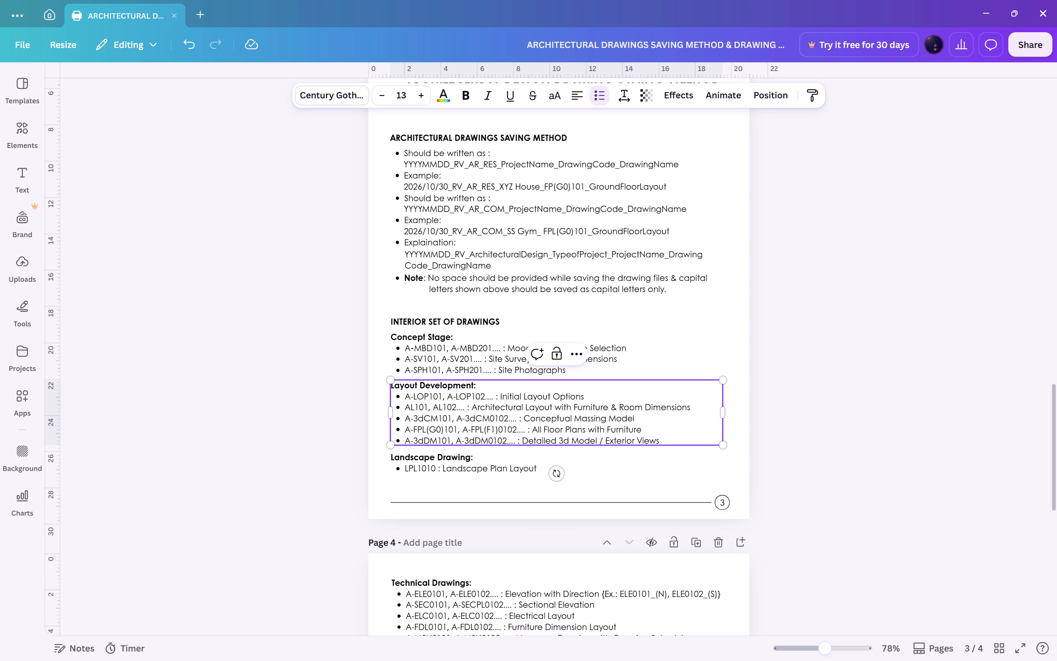
left_click(494, 421)
key("BackSpace")
left_click(501, 431)
key("BackSpace")
left_click(492, 441)
key("BackSpace")
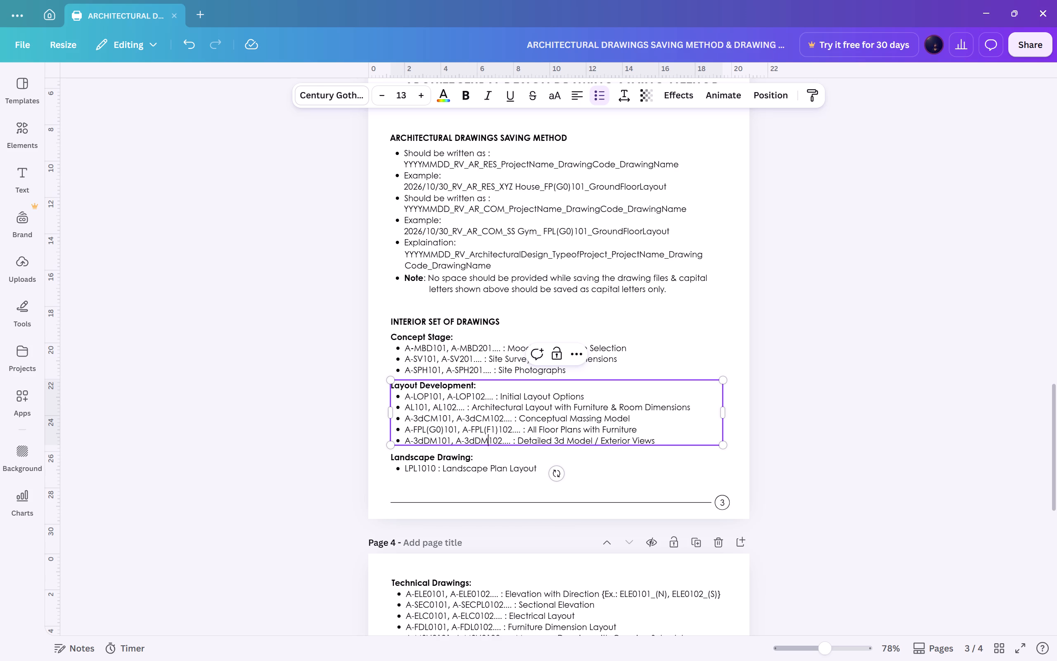
Shorten the first codes of the top five Technical Drawings entries on page 4 to A-ELE101, A-SEC101, A-ELC101, A-FDL101 and A-MSN101.
scroll(365, 421, "down", 3)
double_click(453, 423)
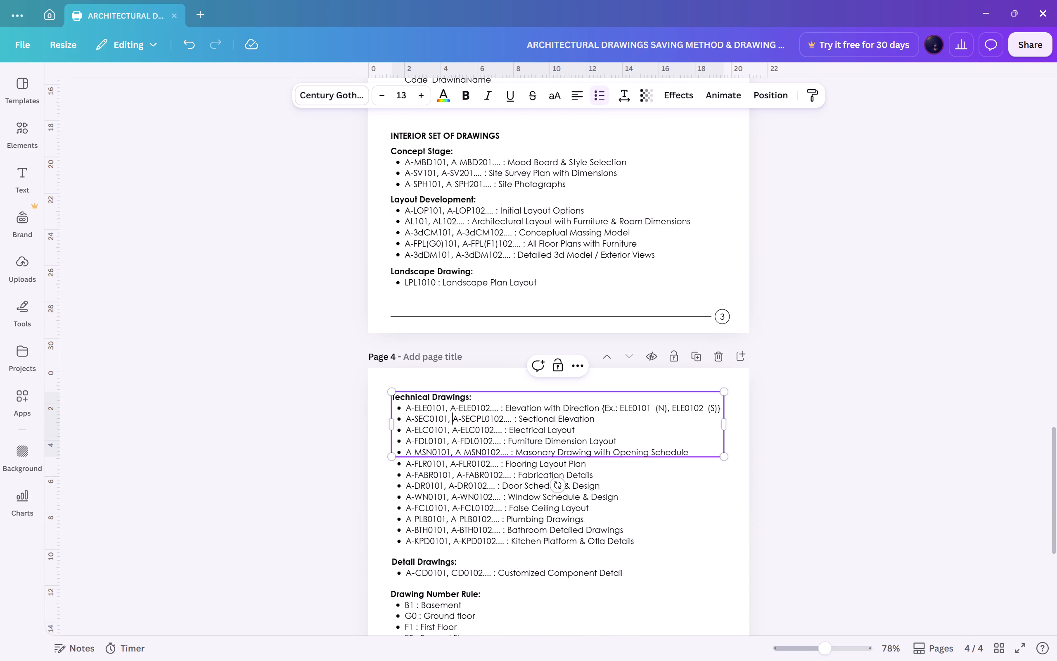
left_click(432, 409)
key("BackSpace")
left_click(435, 420)
key("BackSpace")
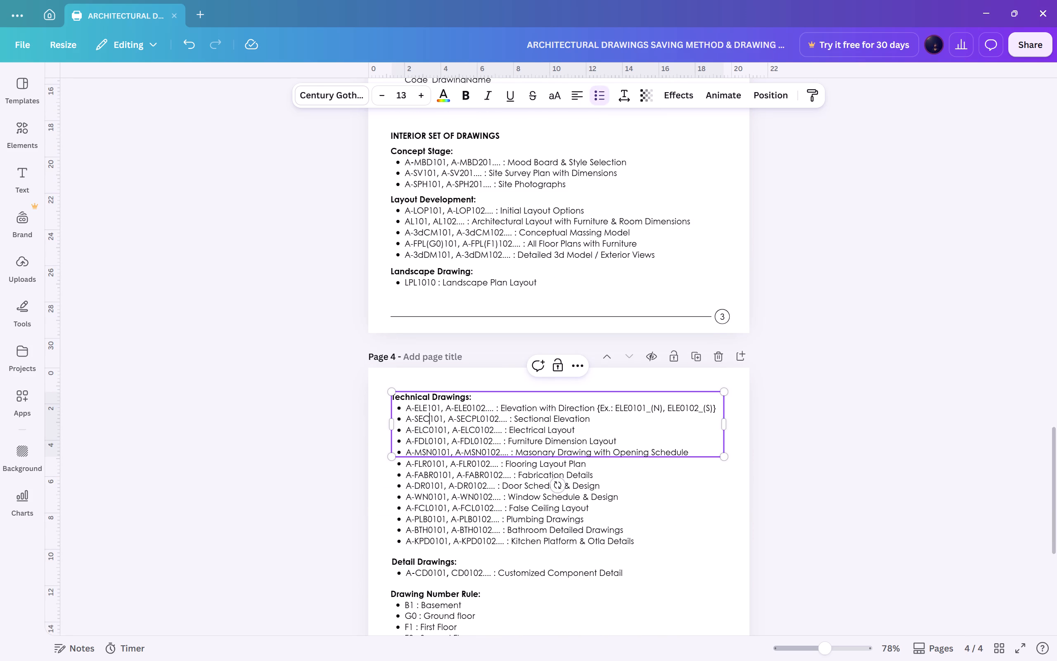
left_click(434, 430)
key("BackSpace")
left_click(432, 440)
key("BackSpace")
left_click(437, 453)
key("BackSpace")
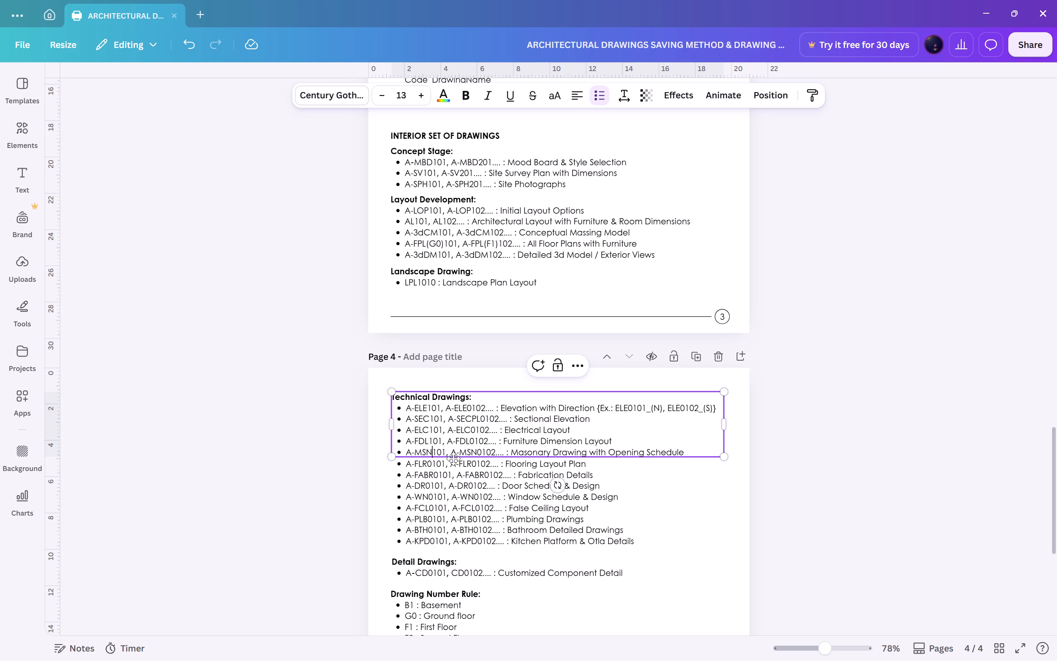
Shorten the second codes of the same five Technical Drawings entries to A-MSN102, A-FDL102, A-ELC102, A-SECPL102 and A-ELE102.
left_click(481, 453)
key("BackSpace")
left_click(473, 442)
key("BackSpace")
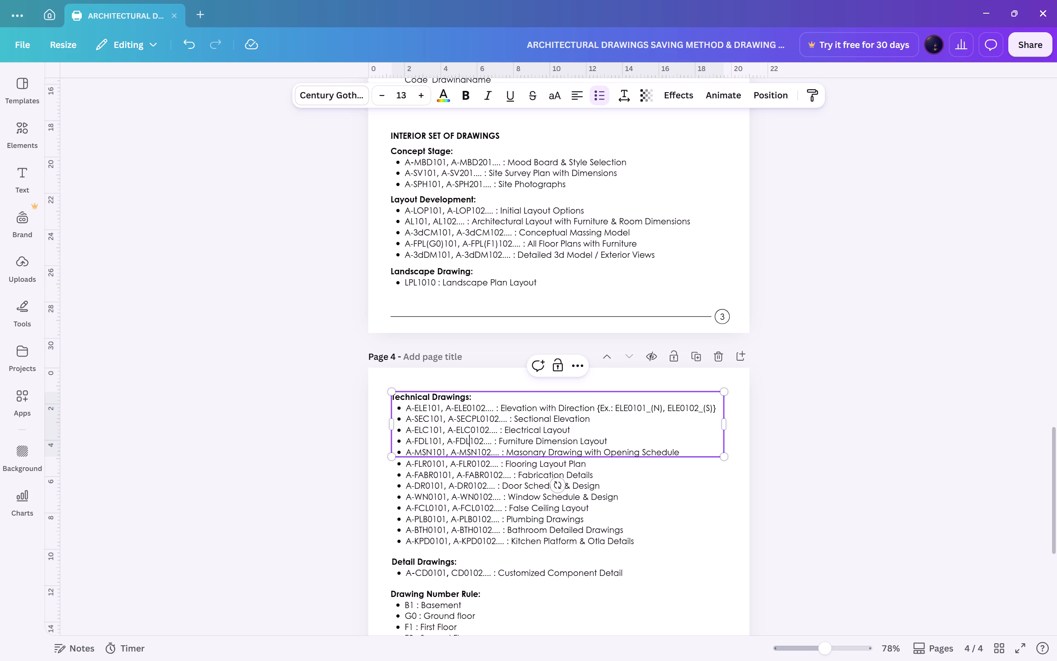
left_click(474, 430)
key("BackSpace")
left_click(485, 418)
key("BackSpace")
left_click(471, 409)
key("BackSpace")
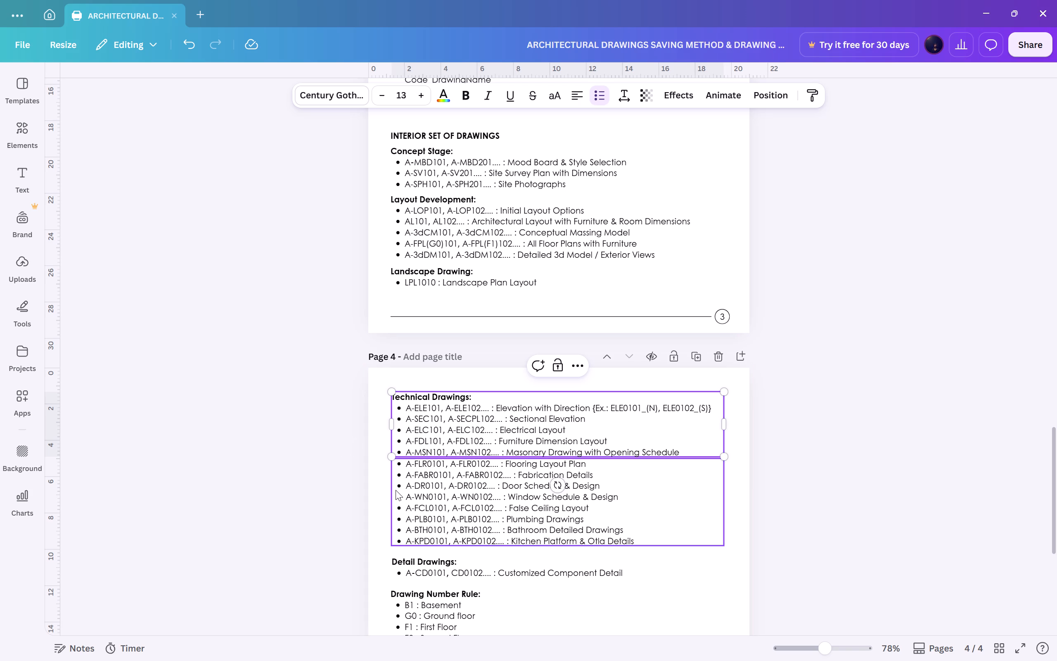
Shorten the first codes of the flooring, fabrication, door and window entries on page 4 to A-FLR101, A-FABR101, A-DR101 and A-WN101.
double_click(403, 490)
left_click(430, 466)
key("BackSpace")
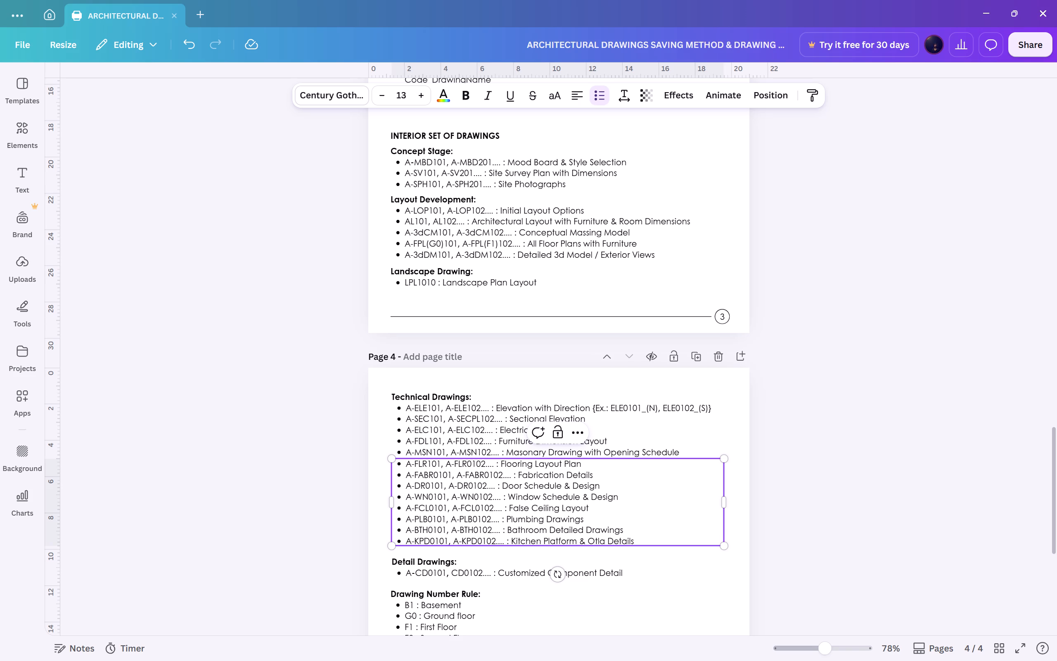
left_click(438, 478)
key("BackSpace")
left_click(429, 488)
key("BackSpace")
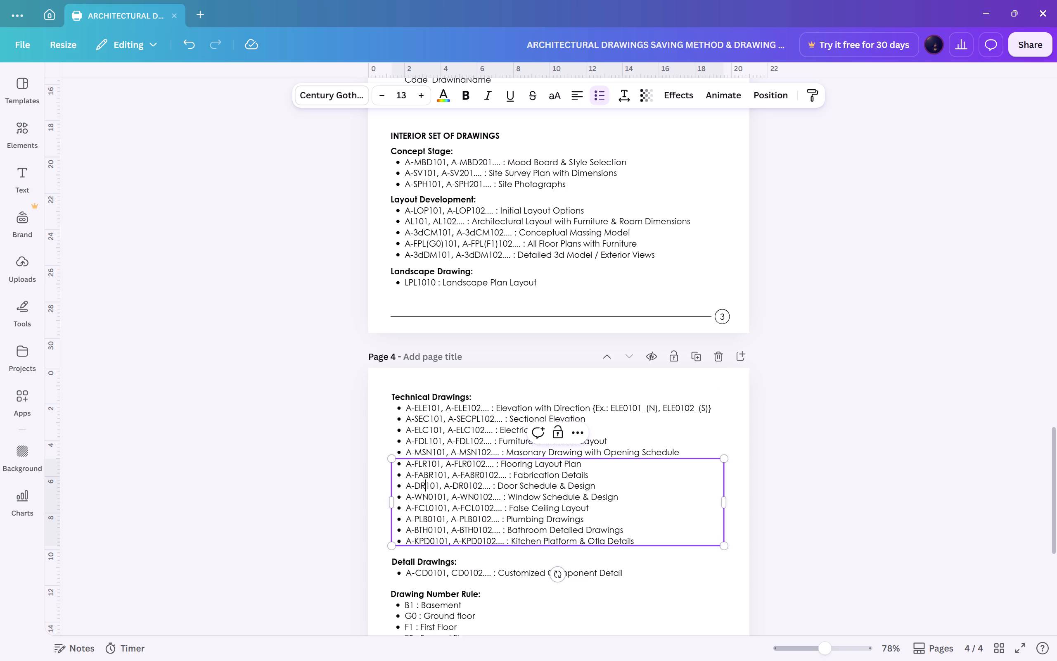
left_click(431, 496)
key("BackSpace")
Shorten the first codes of the false ceiling, plumbing, bathroom and kitchen entries to A-FCL101, A-PLB101, A-BTH101 and A-KPD101.
left_click(432, 510)
key("BackSpace")
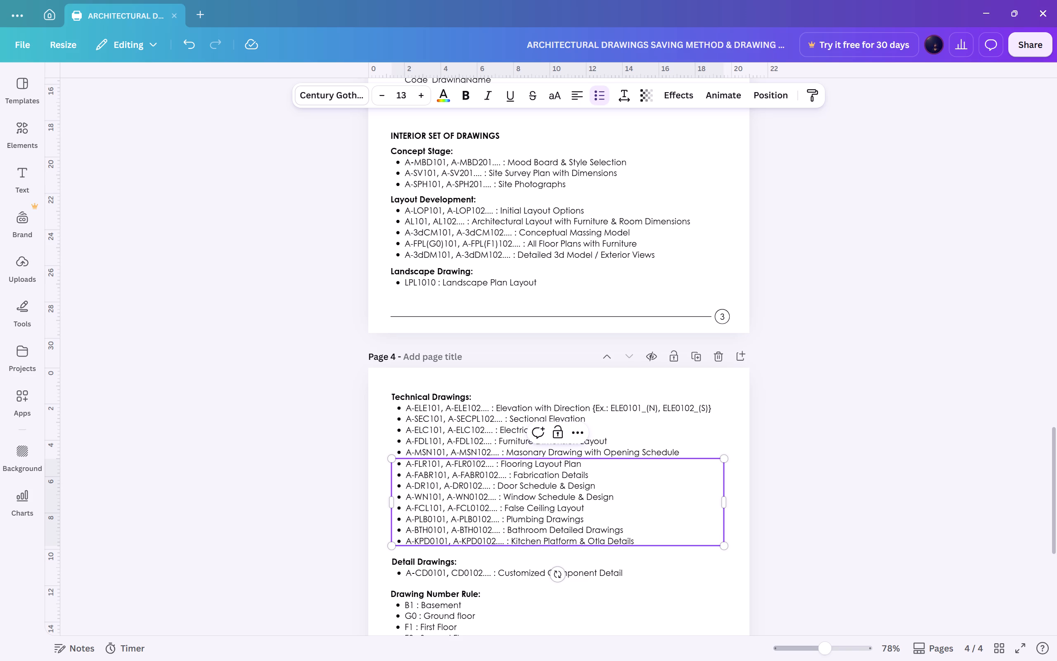
left_click(433, 521)
key("BackSpace")
left_click(432, 532)
key("BackSpace")
left_click(434, 540)
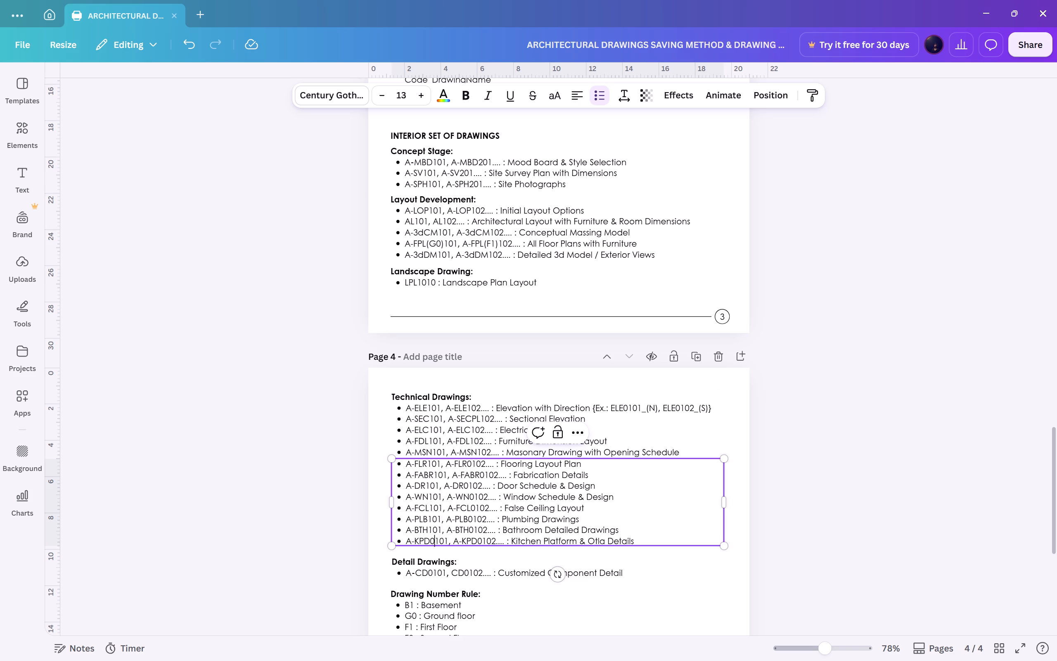
key("BackSpace")
Shorten the second codes of the kitchen, bathroom, plumbing and false ceiling entries to A-KPD102, A-BTH102, A-PLB102 and A-FCL102.
left_click(476, 541)
key("BackSpace")
left_click(473, 529)
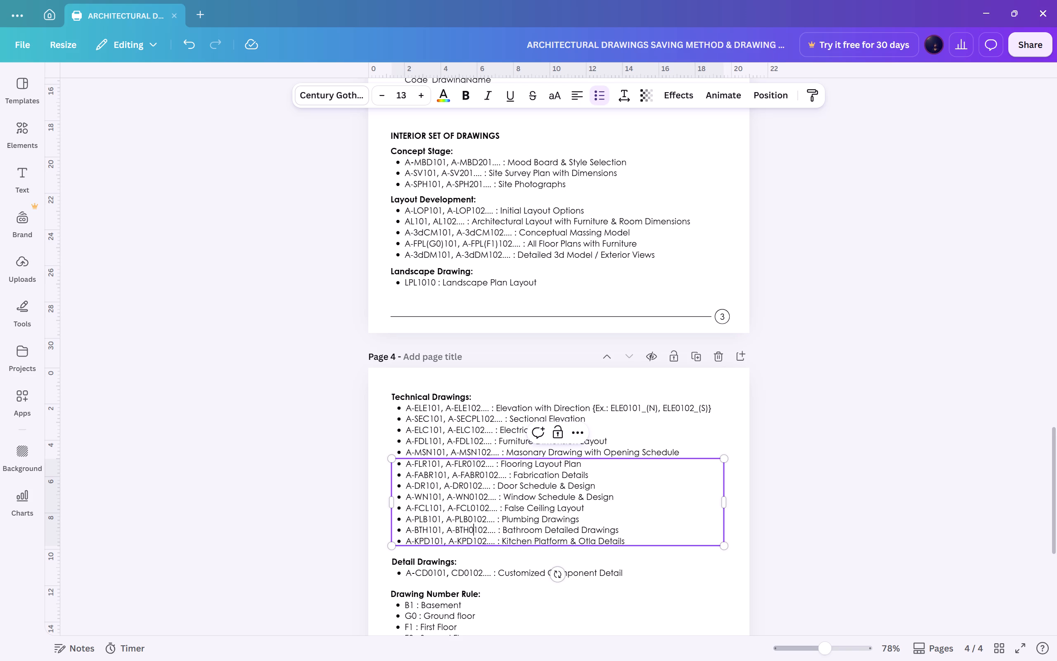
key("BackSpace")
left_click(471, 519)
key("BackSpace")
left_click(475, 510)
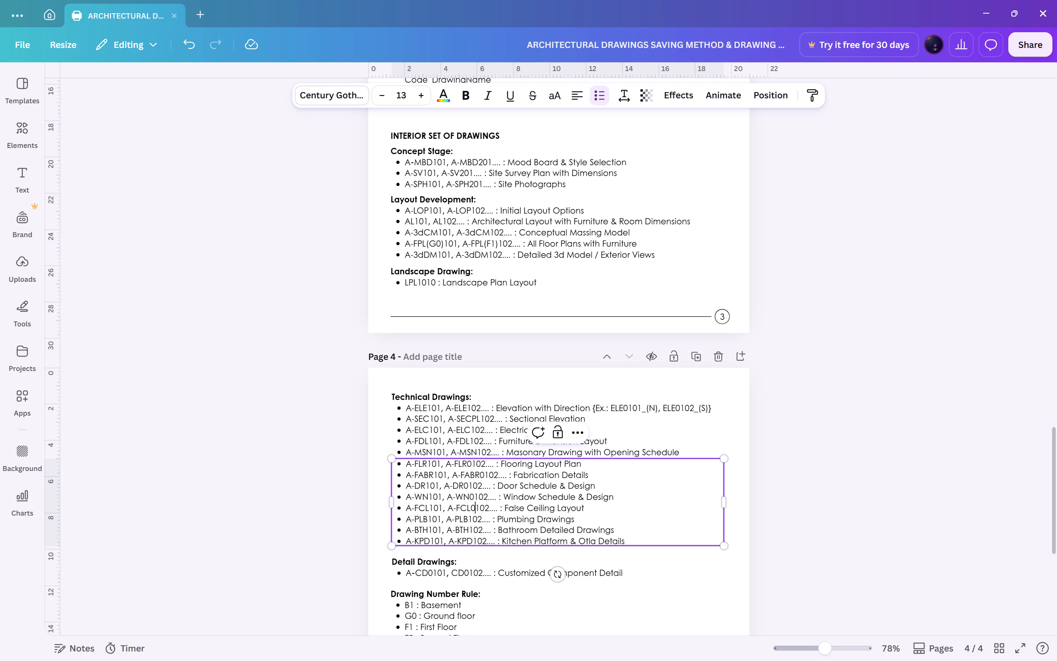
key("BackSpace")
Shorten the second codes of the window, door, fabrication and flooring entries to A-WN102, A-DR102, A-FABR102 and A-FLR102.
left_click(473, 498)
key("BackSpace")
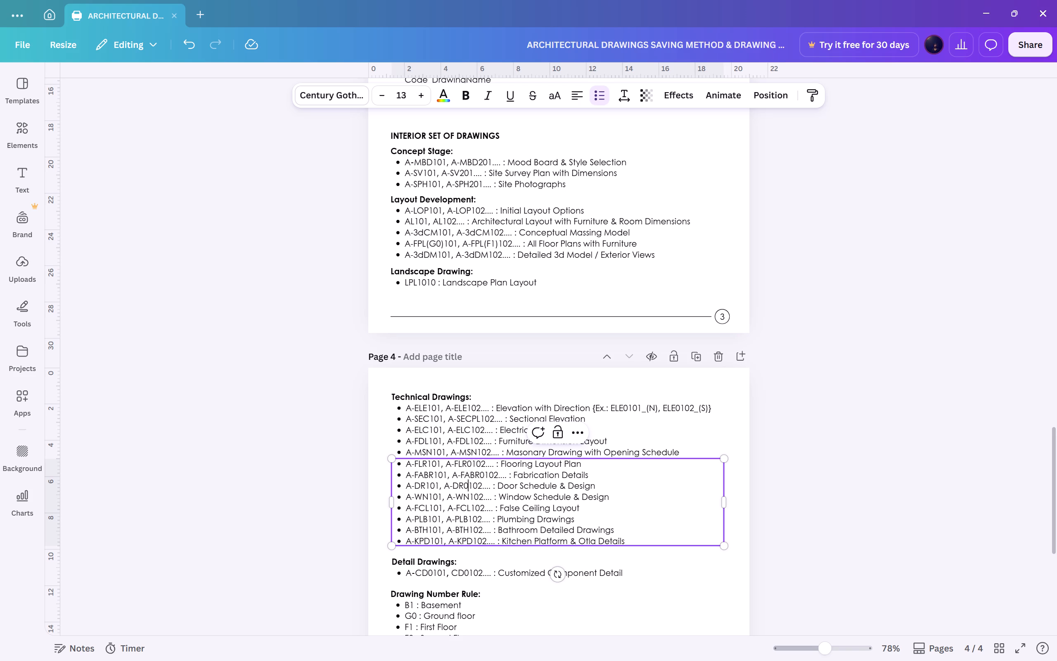
left_click(468, 487)
key("BackSpace")
left_click(483, 476)
key("BackSpace")
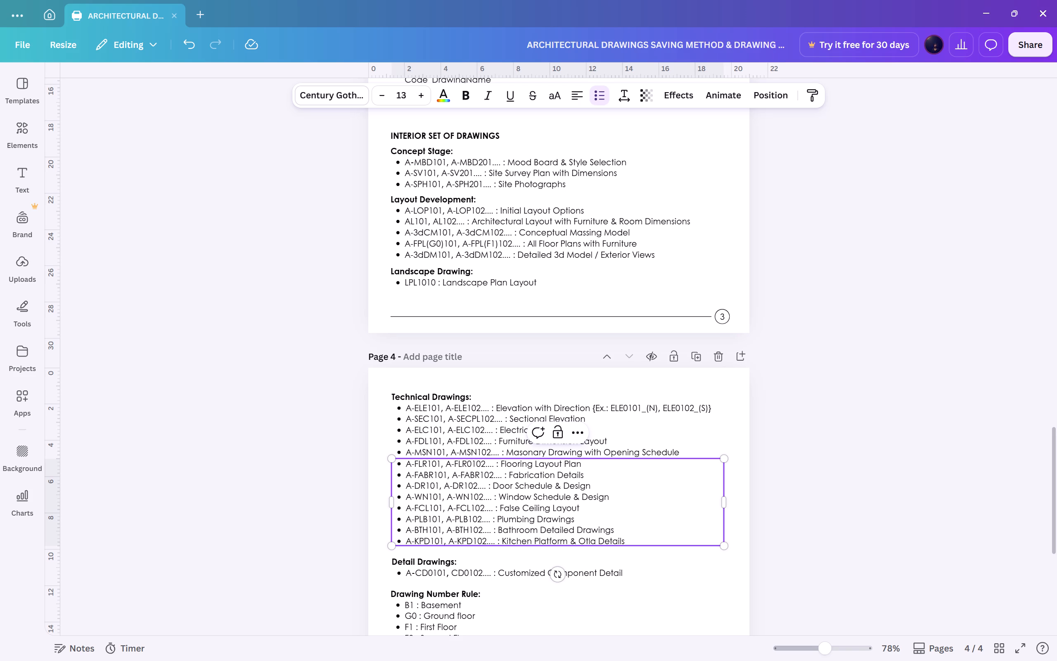
left_click(471, 465)
key("BackSpace")
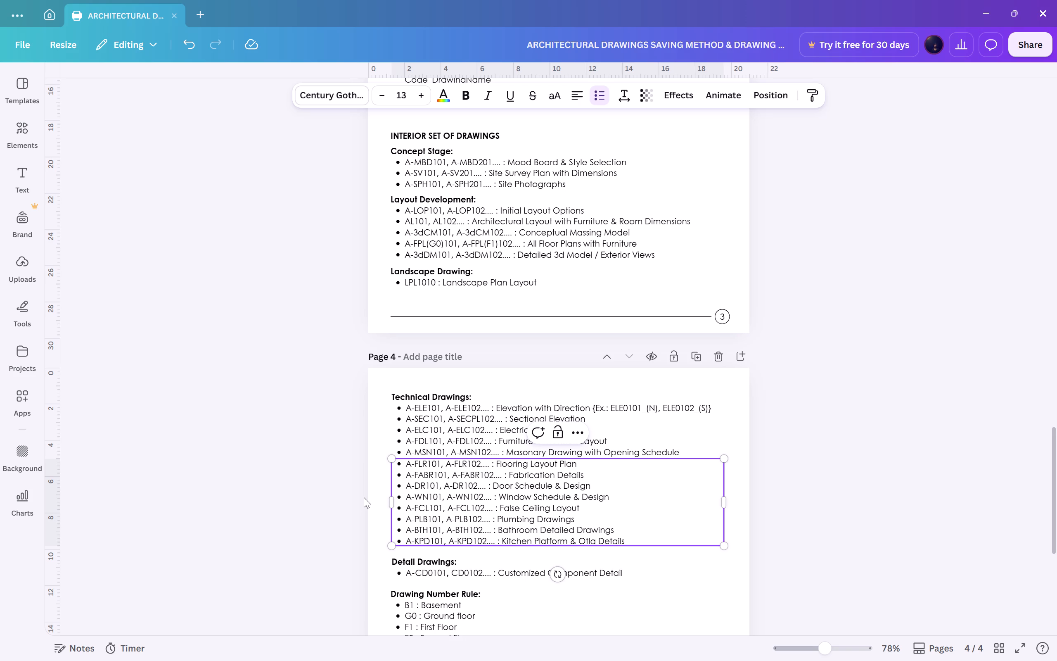
left_click(364, 497)
Shorten the Customized Component Detail codes under Detail Drawings on page 4 to A-CD101 and CD102.
scroll(370, 485, "down", 2)
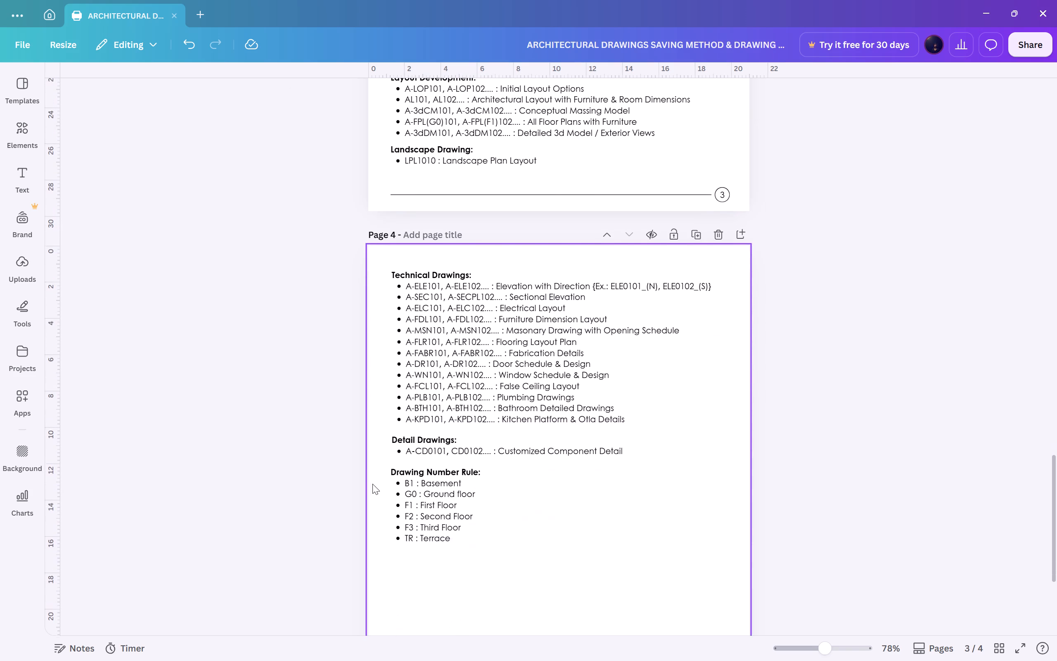
double_click(433, 453)
key("BackSpace")
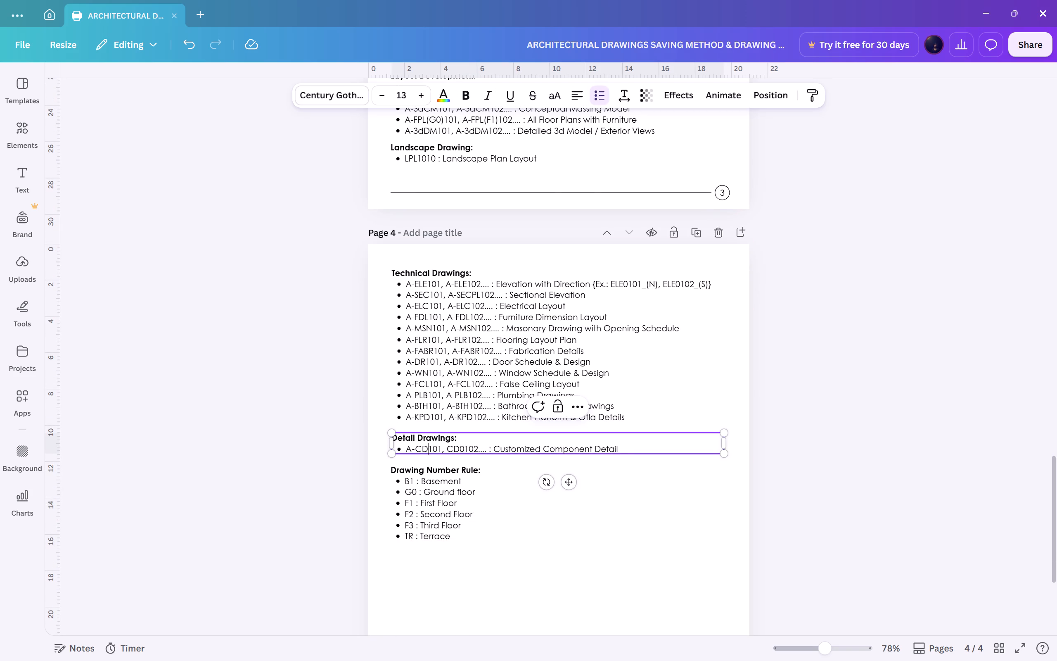
left_click(463, 453)
key("BackSpace")
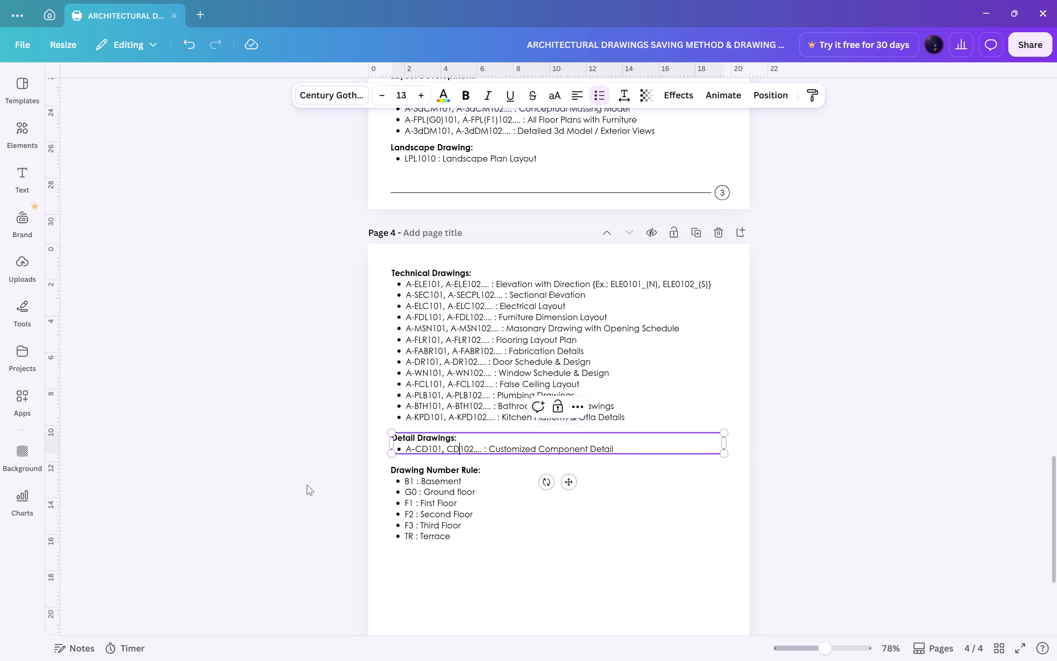
left_click(280, 489)
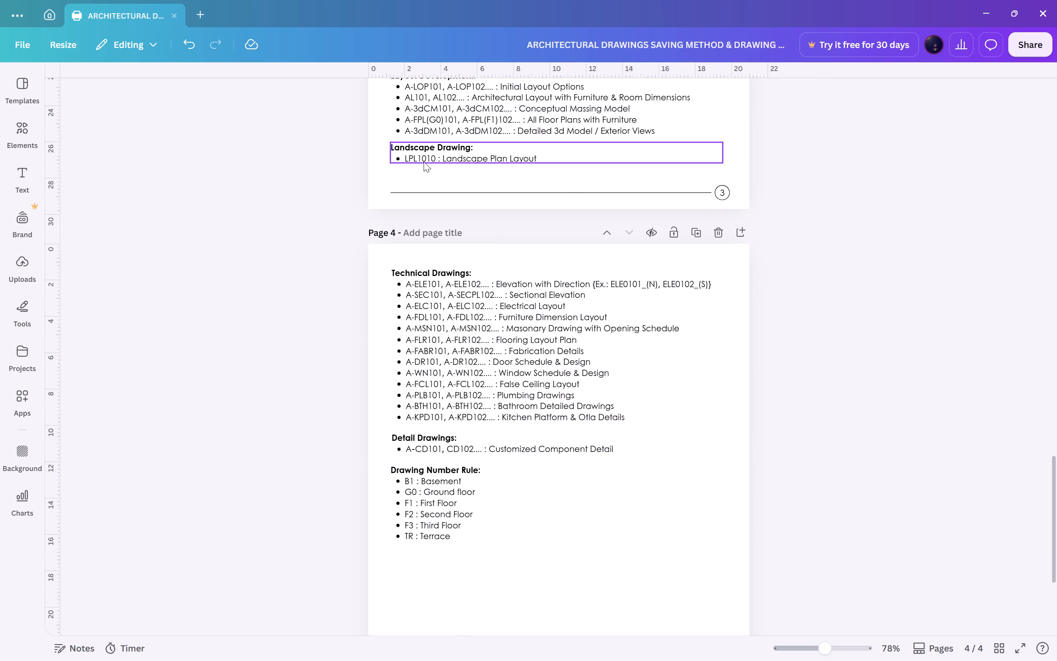
Change the Landscape Plan Layout code under Landscape Drawing on page 3 to LPL101.
double_click(424, 162)
left_click(426, 161)
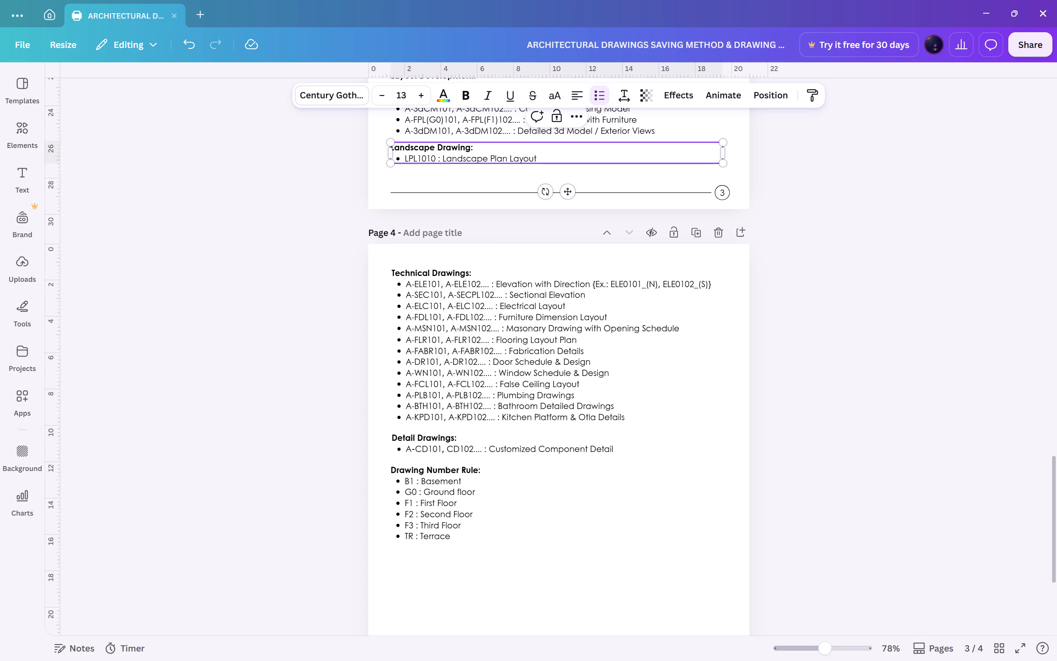
key("BackSpace")
left_click(231, 237)
double_click(422, 158)
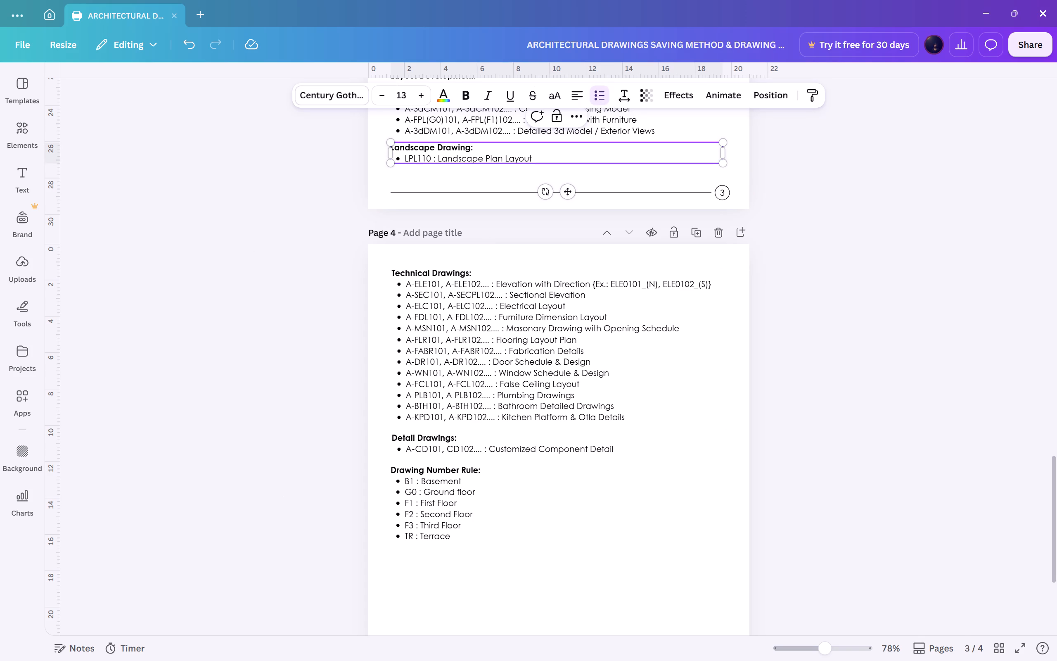
key("BackSpace")
left_click(424, 160)
key("1")
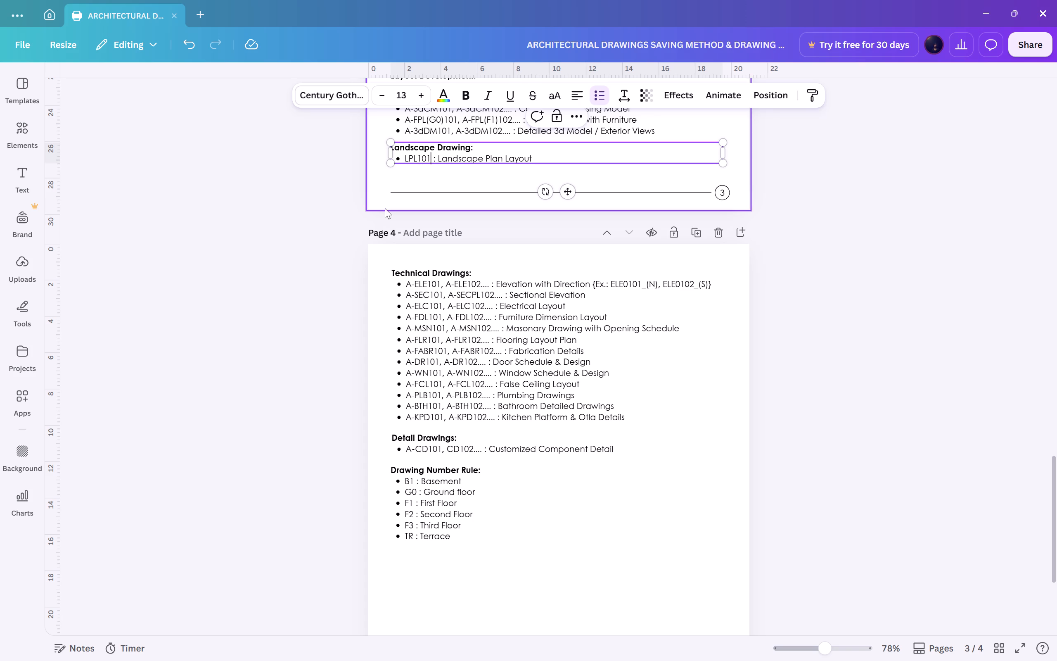
left_click(317, 270)
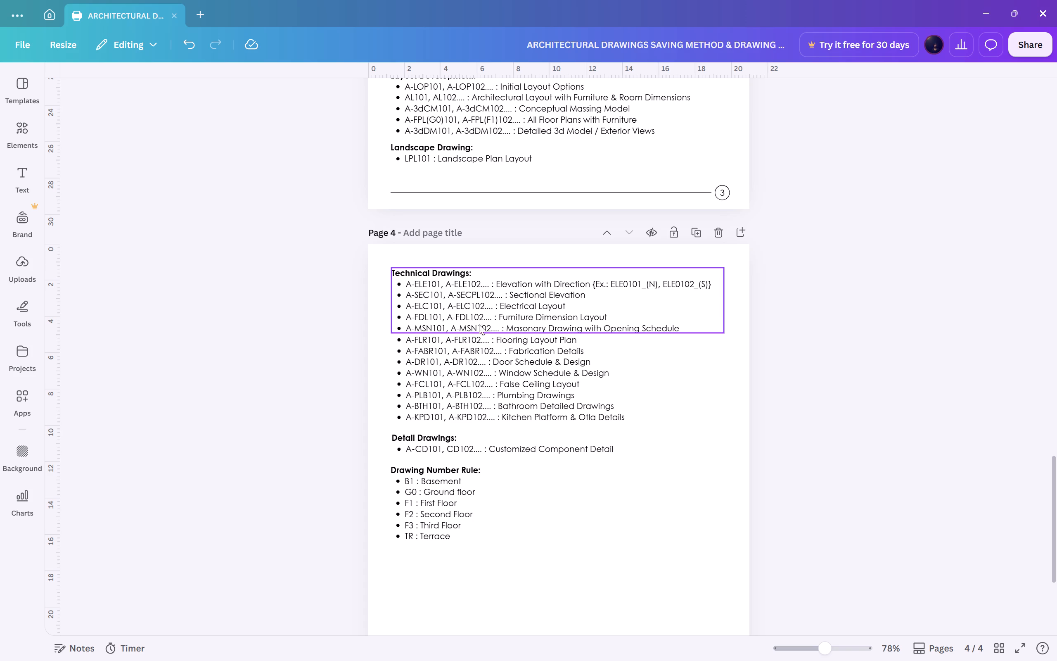
Review the drawing codes across the interior and architectural pages for consistency.
scroll(479, 459, "up", 4)
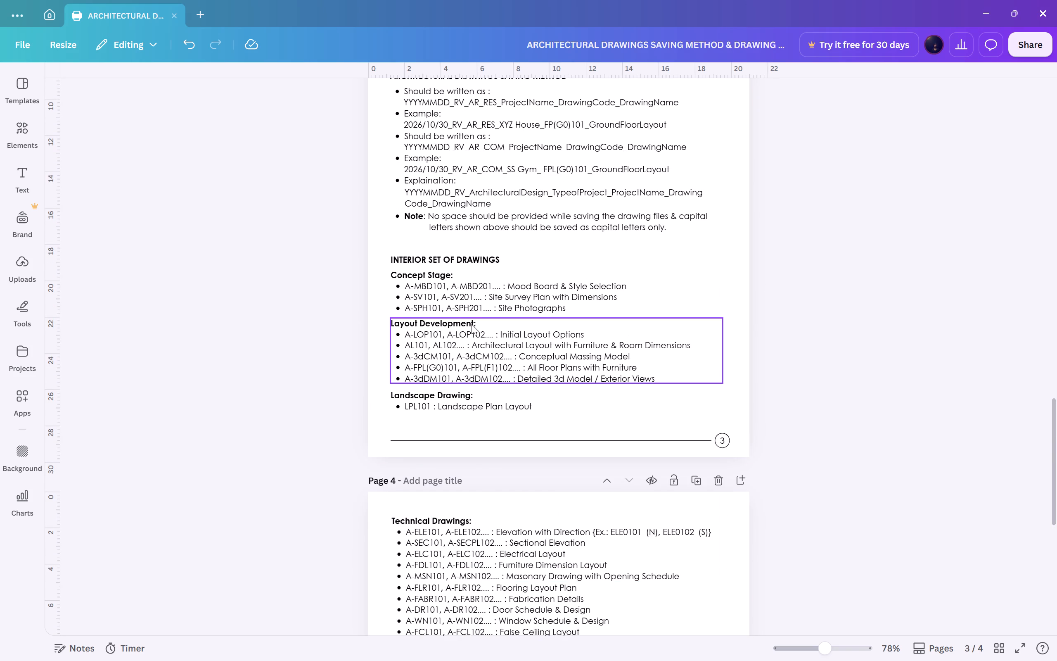
scroll(500, 397, "up", 2)
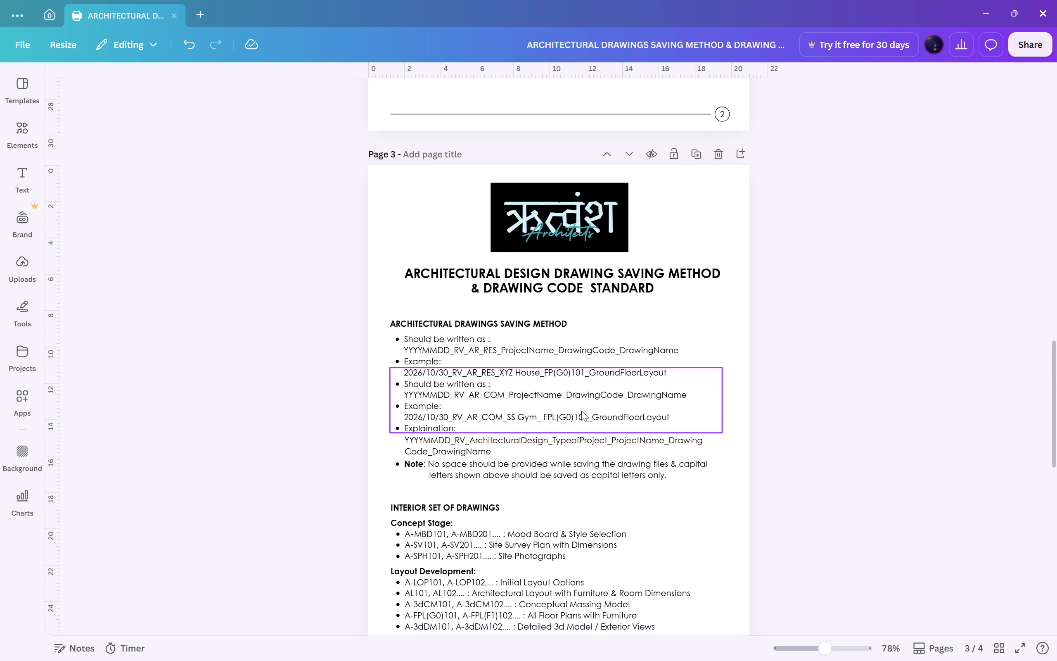
scroll(680, 499, "up", 3)
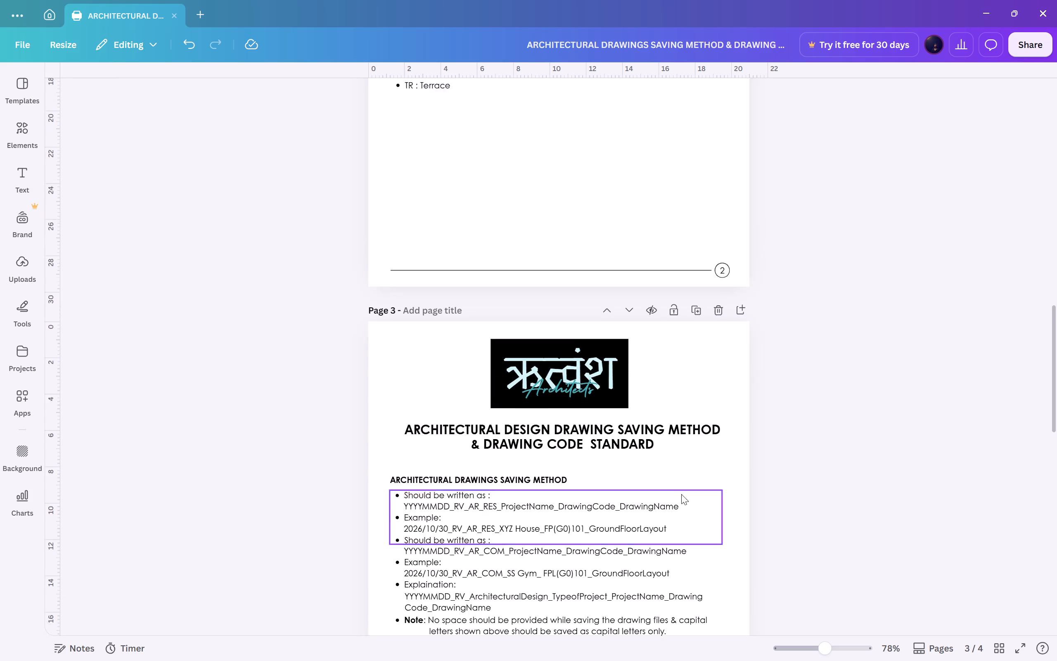
scroll(681, 494, "up", 3)
scroll(339, 376, "up", 1)
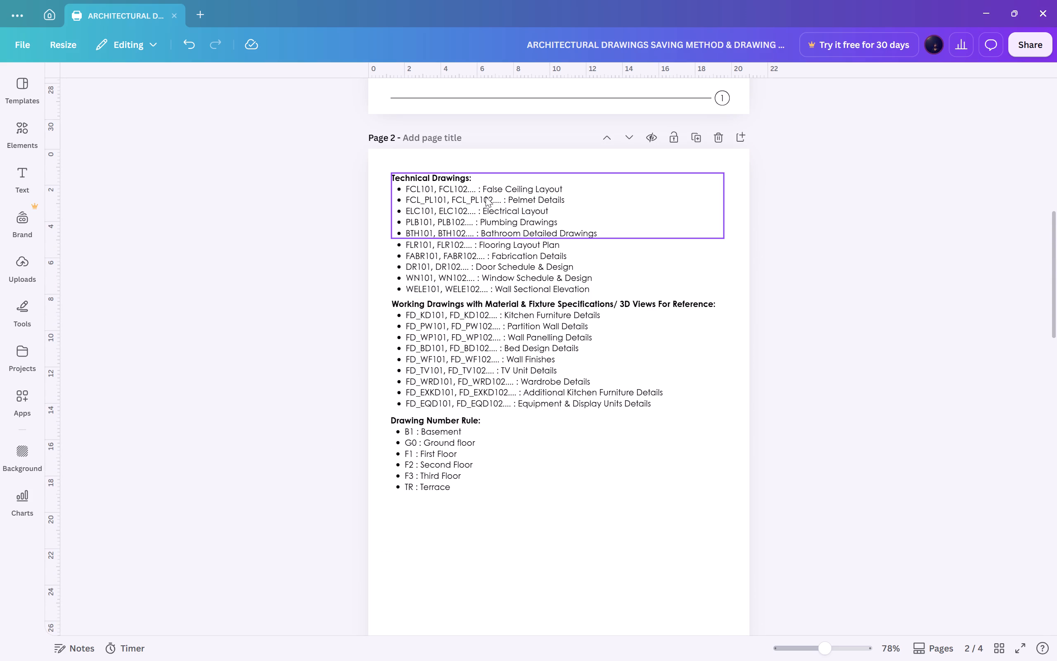
scroll(575, 478, "up", 2)
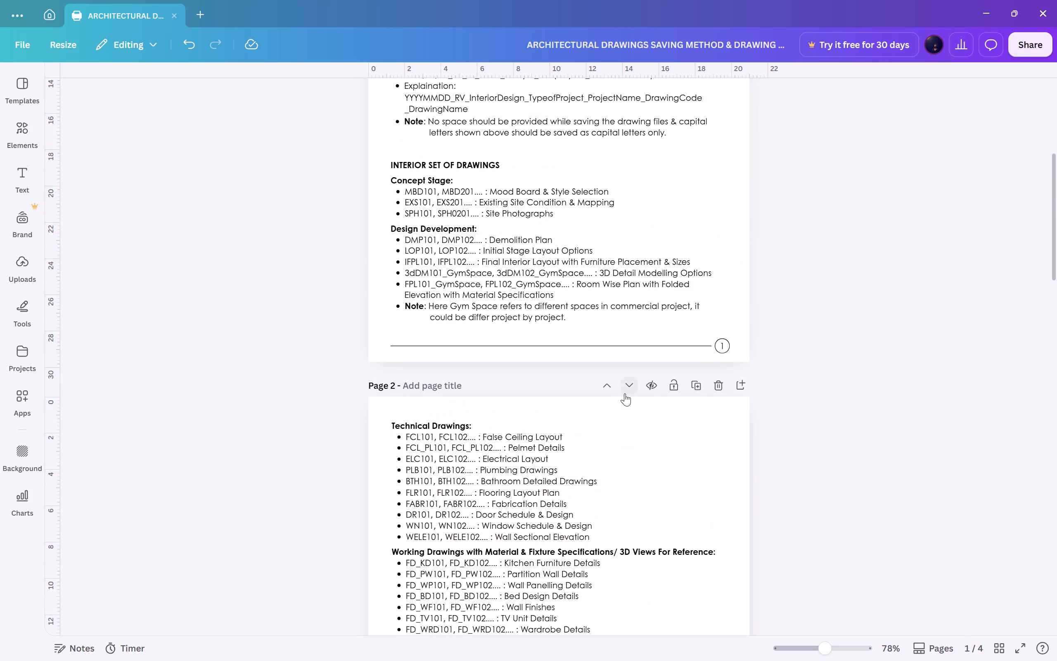
scroll(621, 391, "up", 1)
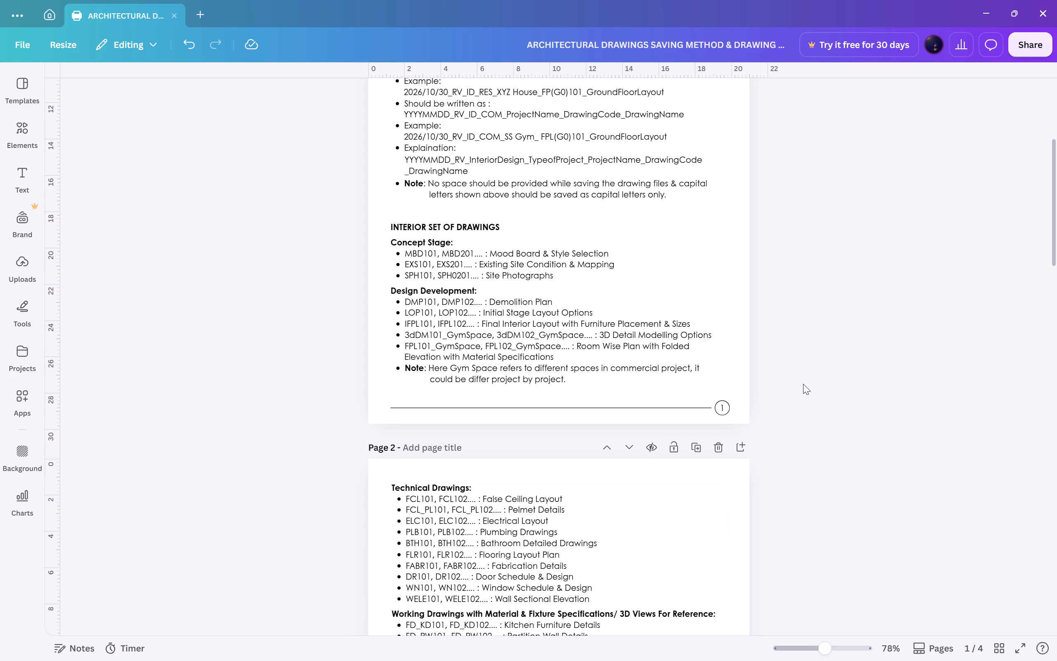
scroll(803, 384, "up", 2)
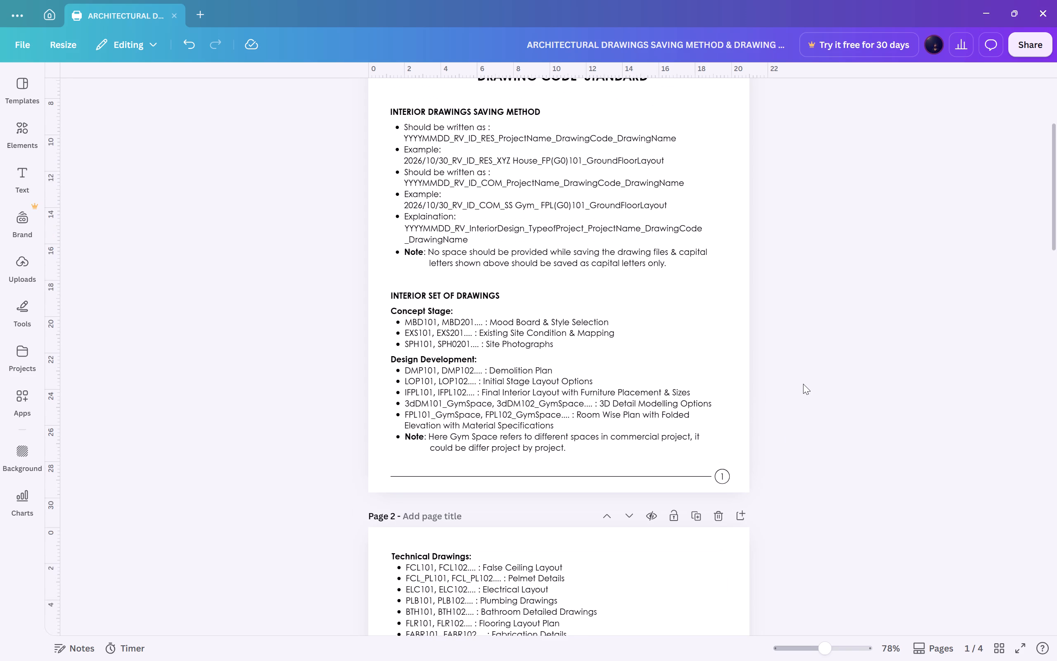
scroll(803, 383, "down", 10)
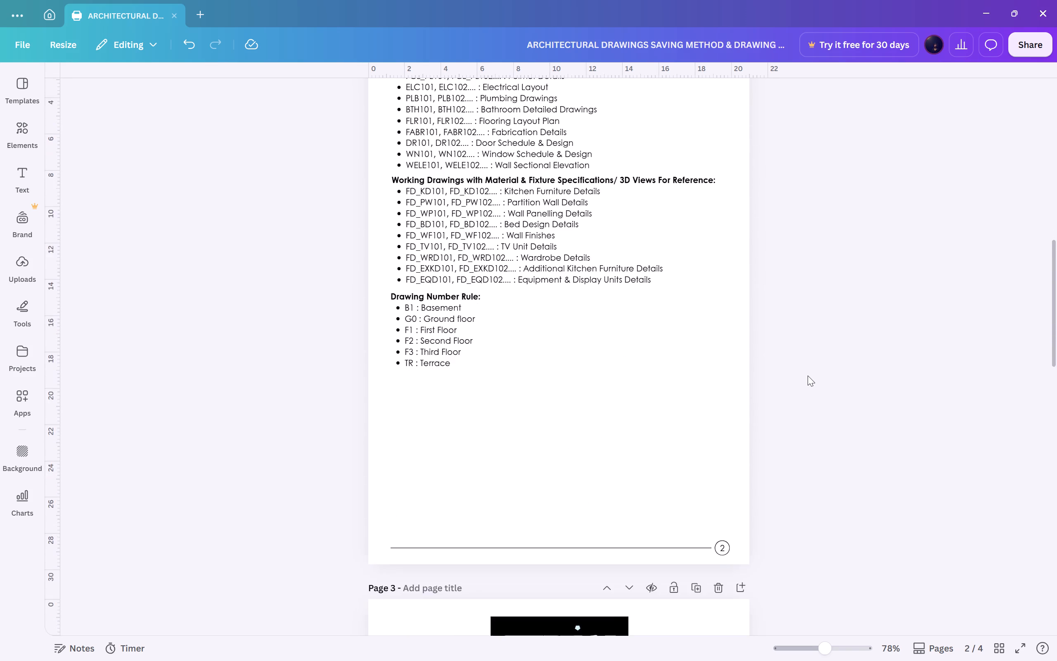
scroll(808, 376, "down", 9)
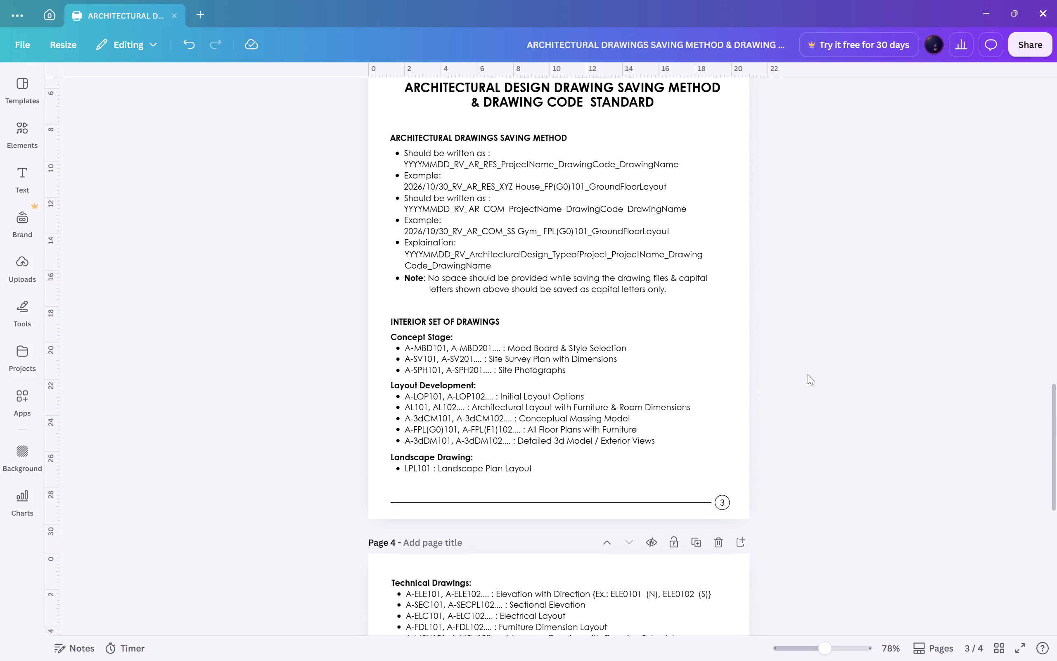
Add the prefix A- to the FPL(G0)101 drawing code in the commercial SS Gym example on page 3.
scroll(548, 385, "up", 1)
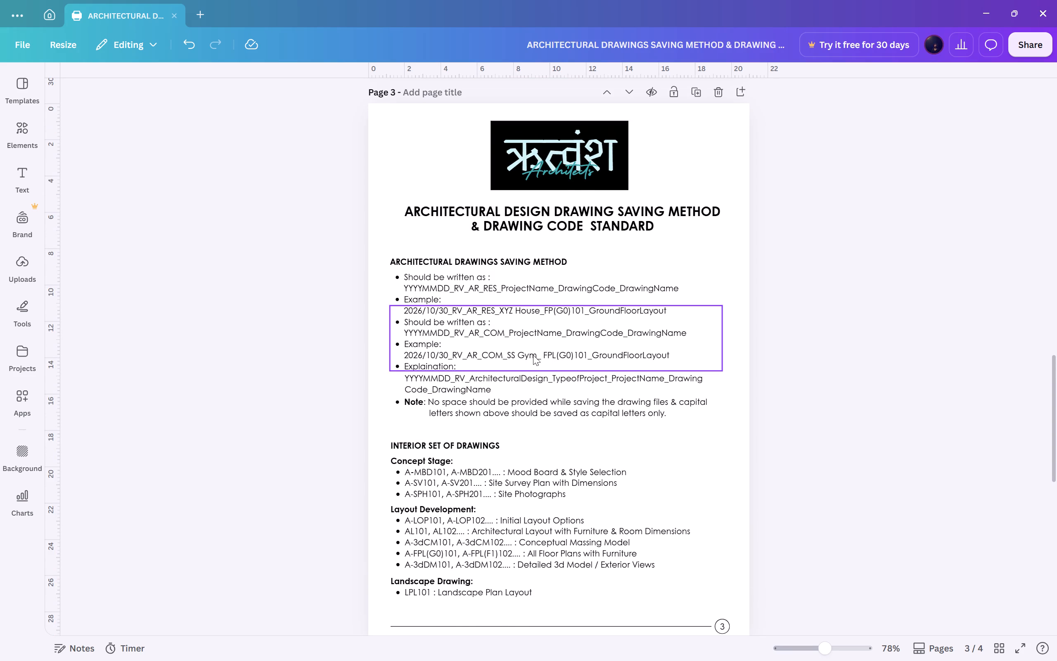
double_click(543, 355)
type("A-")
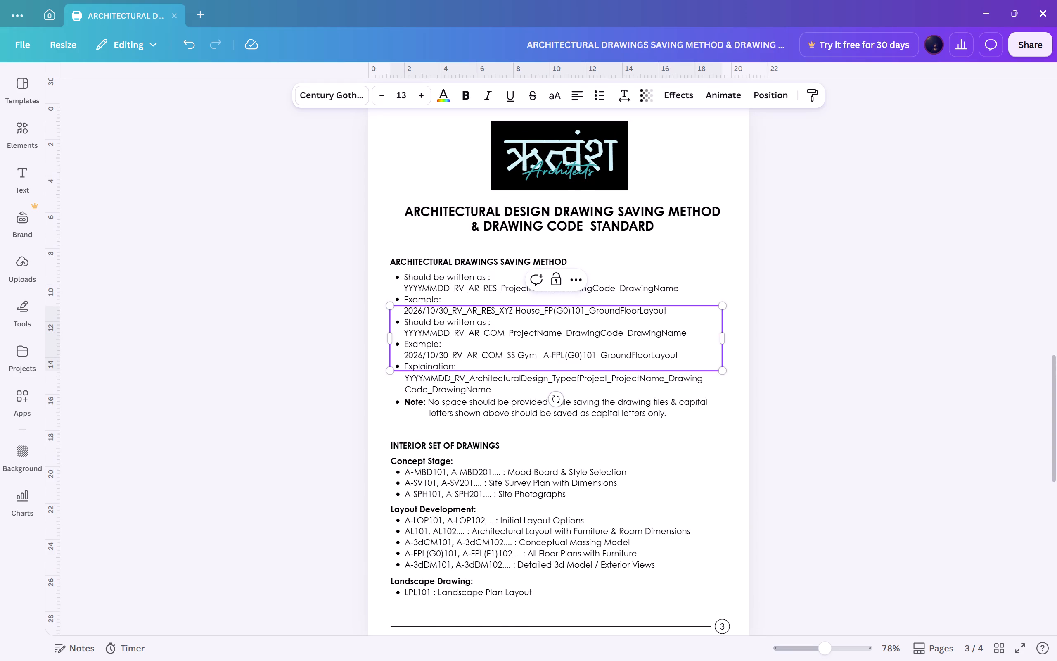
Change the drawing code in the residential XYZ House example on page 3 to A-FPL(G0)101.
left_click(545, 312)
left_click(543, 311)
double_click(545, 312)
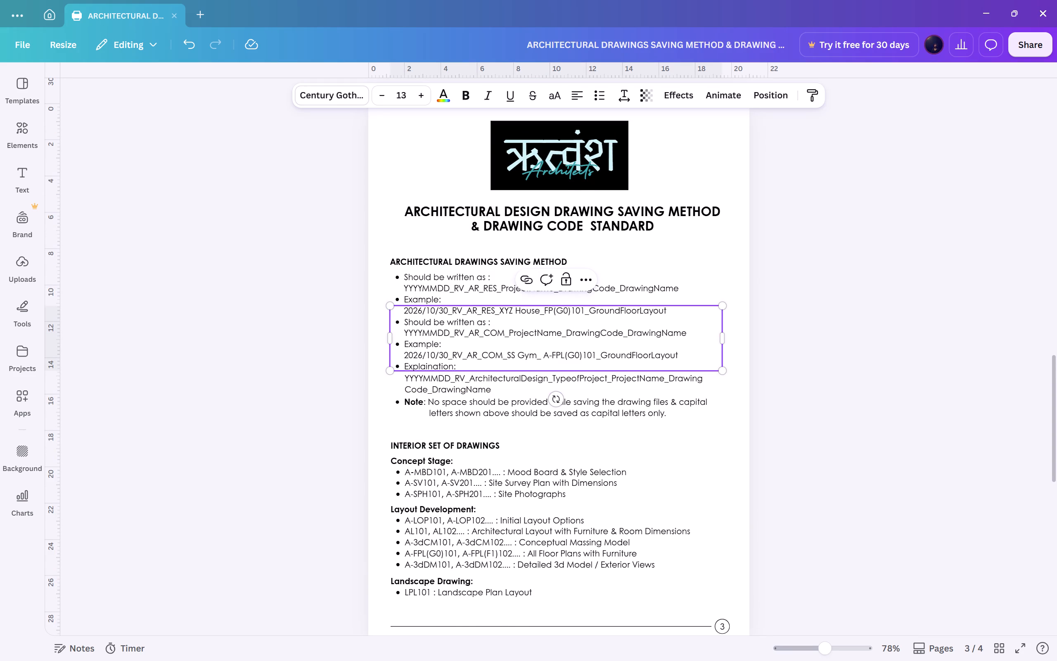
double_click(564, 302)
left_click(544, 312)
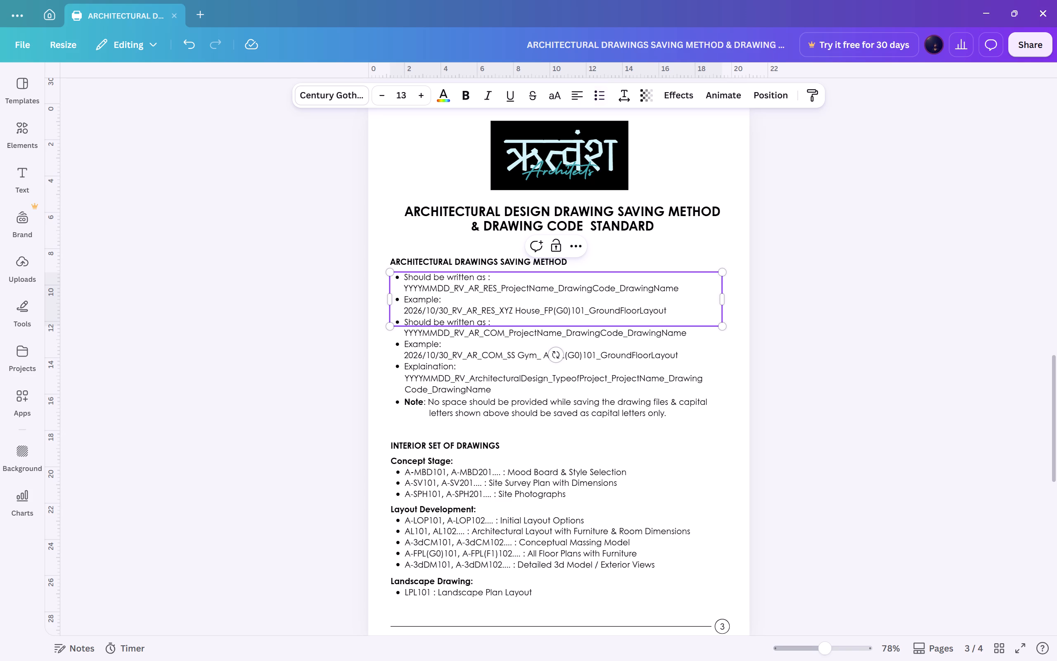
type("A-")
left_click(279, 407)
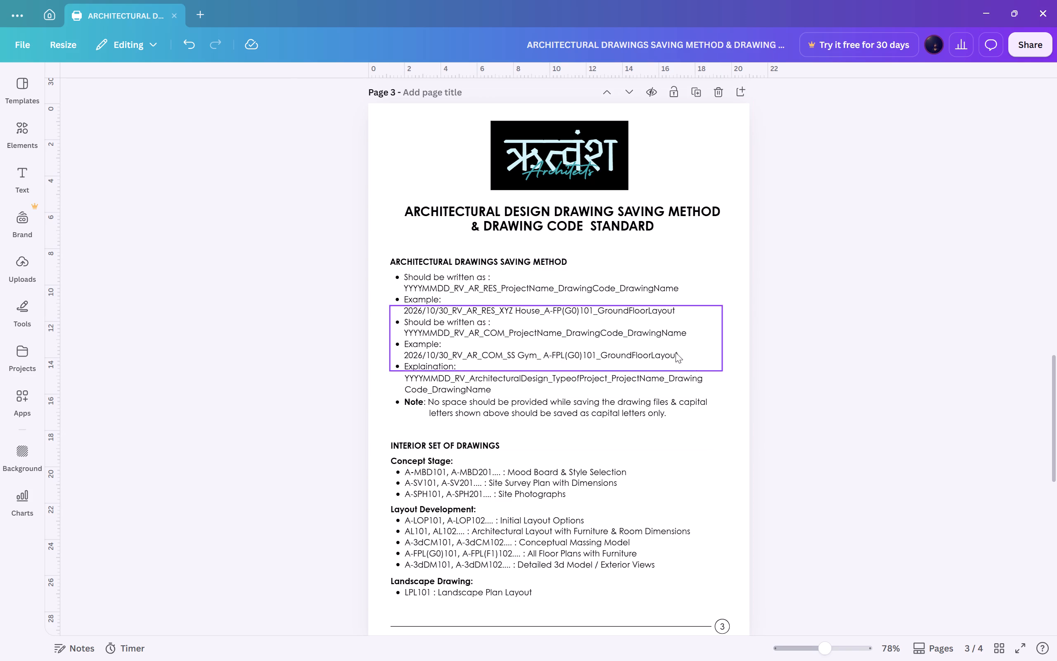
double_click(562, 309)
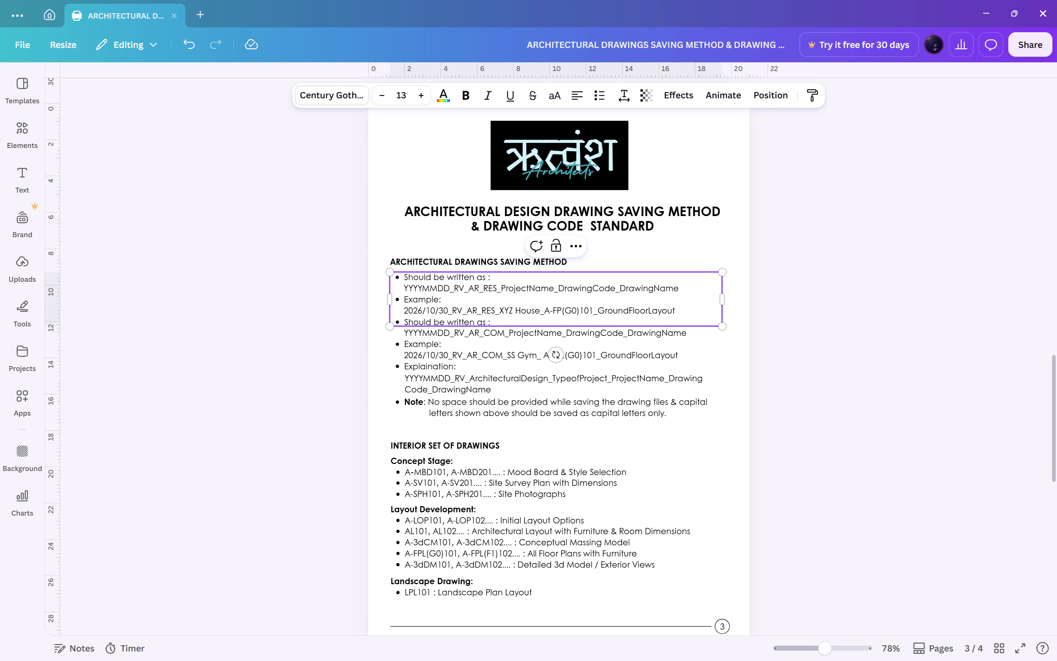
key("l")
left_click(789, 355)
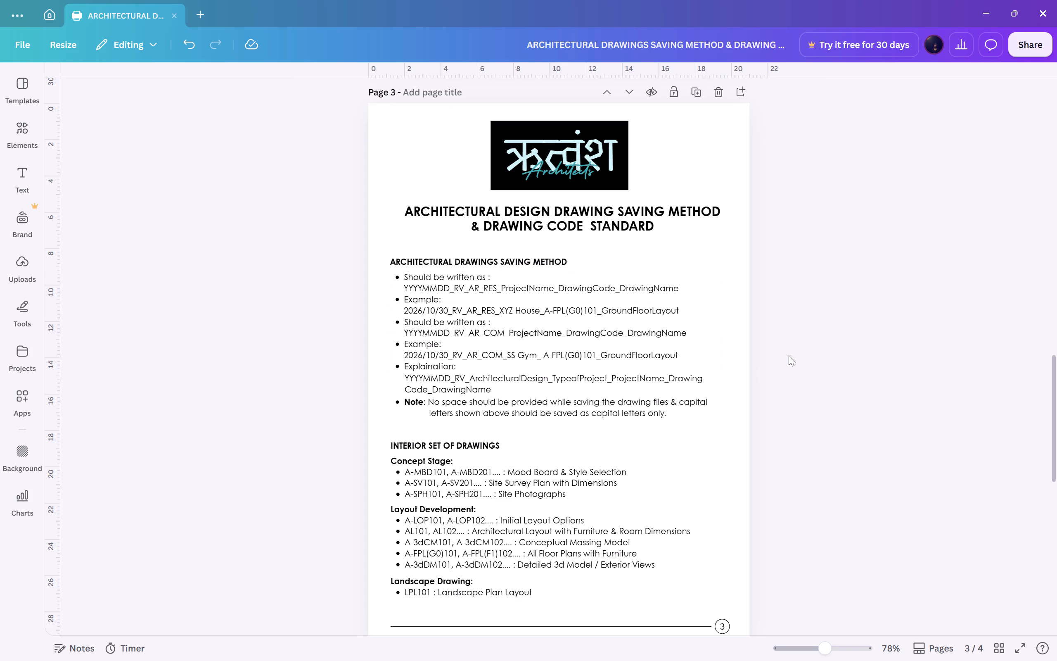
Change the drawing code in the residential XYZ House example on page 1 to FPL(G0)101.
scroll(789, 355, "down", 2)
scroll(789, 355, "up", 2)
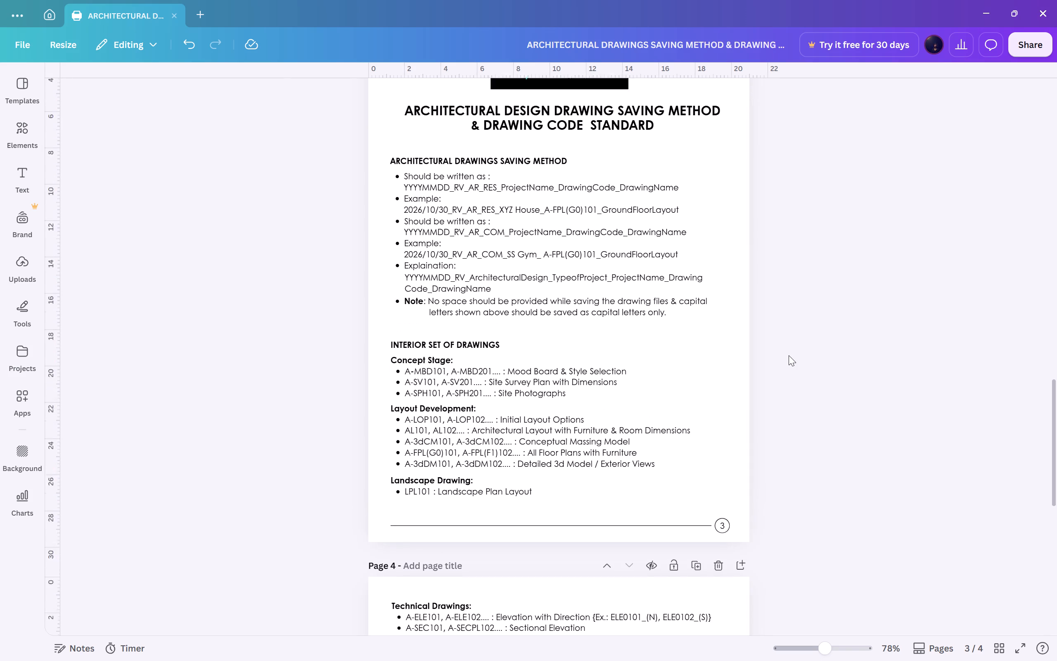
scroll(789, 355, "up", 11)
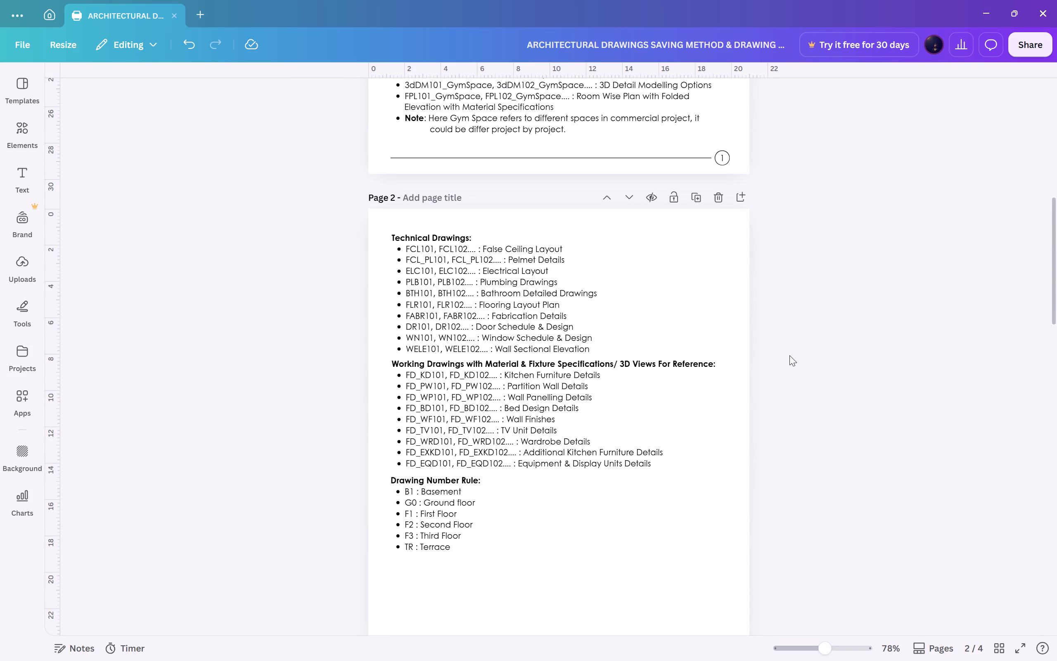
scroll(789, 355, "up", 9)
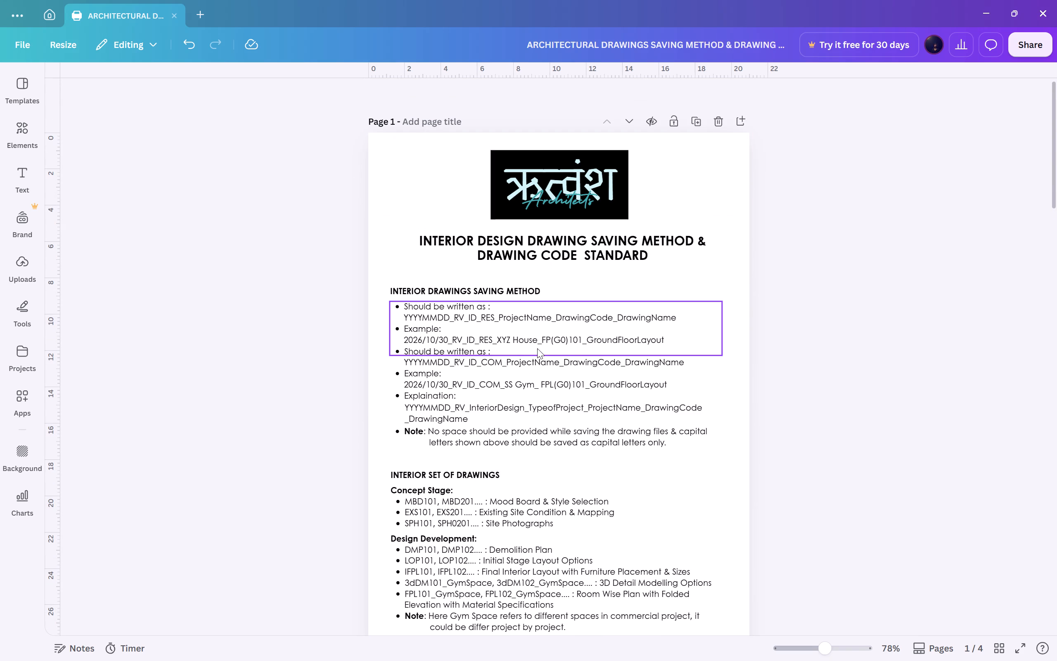
double_click(550, 340)
key("l")
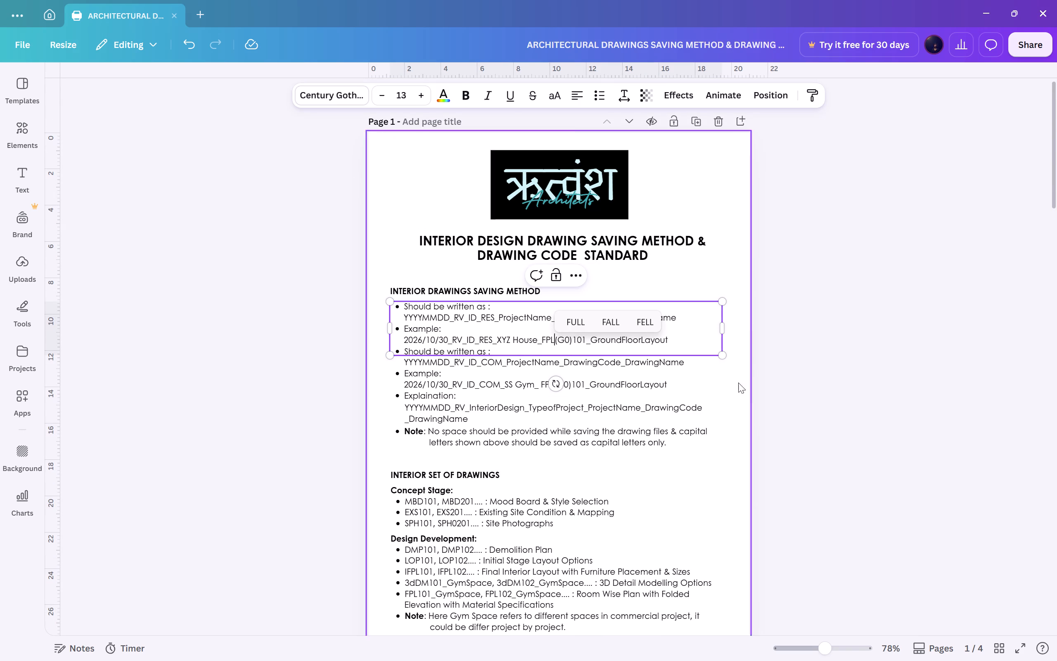
left_click(806, 352)
Review the interior and architectural pages for remaining errors in codes and headings.
scroll(804, 354, "up", 6)
scroll(804, 354, "down", 7)
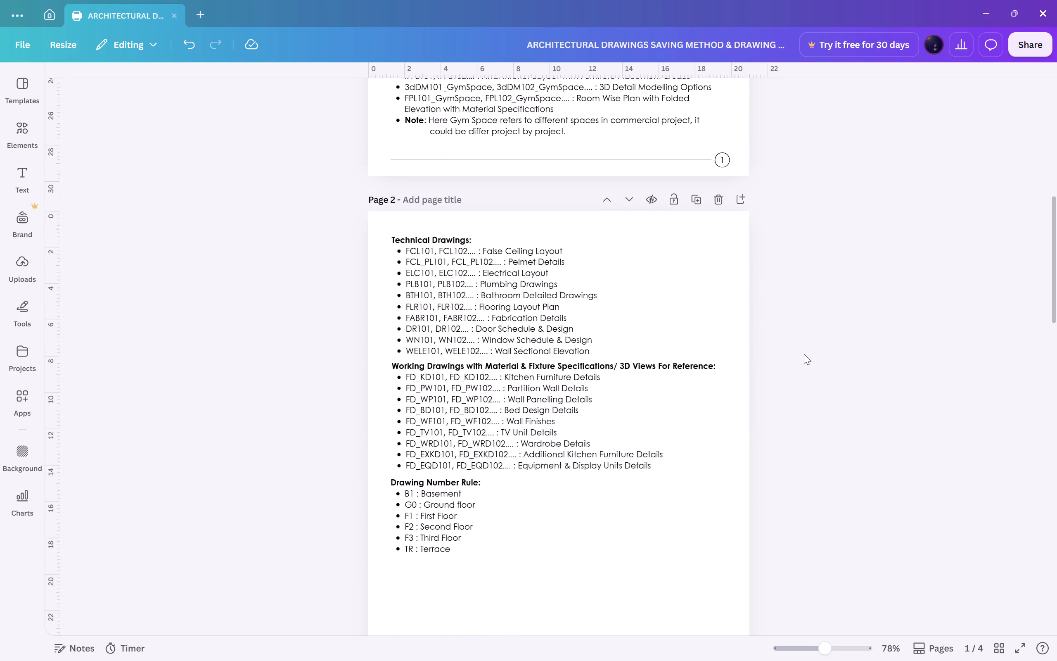
scroll(804, 354, "down", 20)
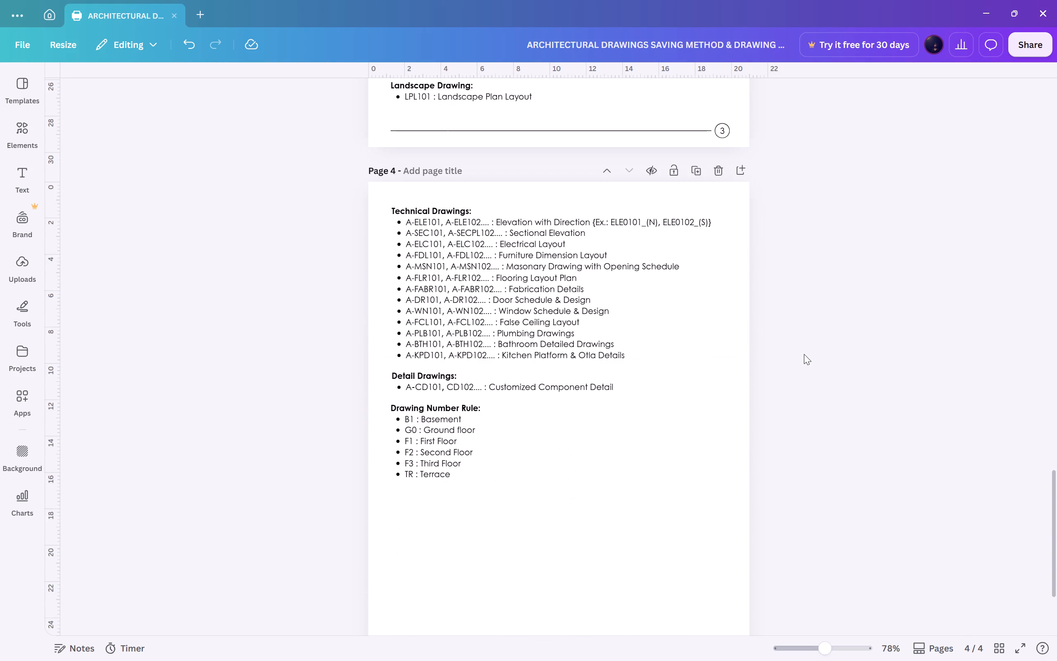
scroll(804, 354, "down", 5)
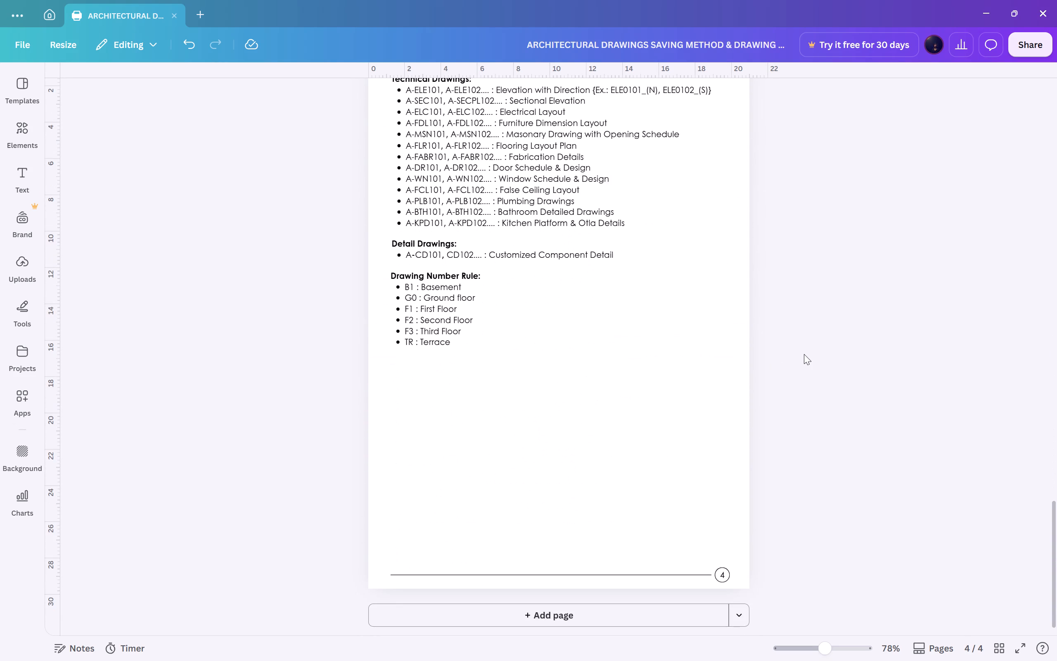
left_click(804, 354)
scroll(804, 354, "up", 2)
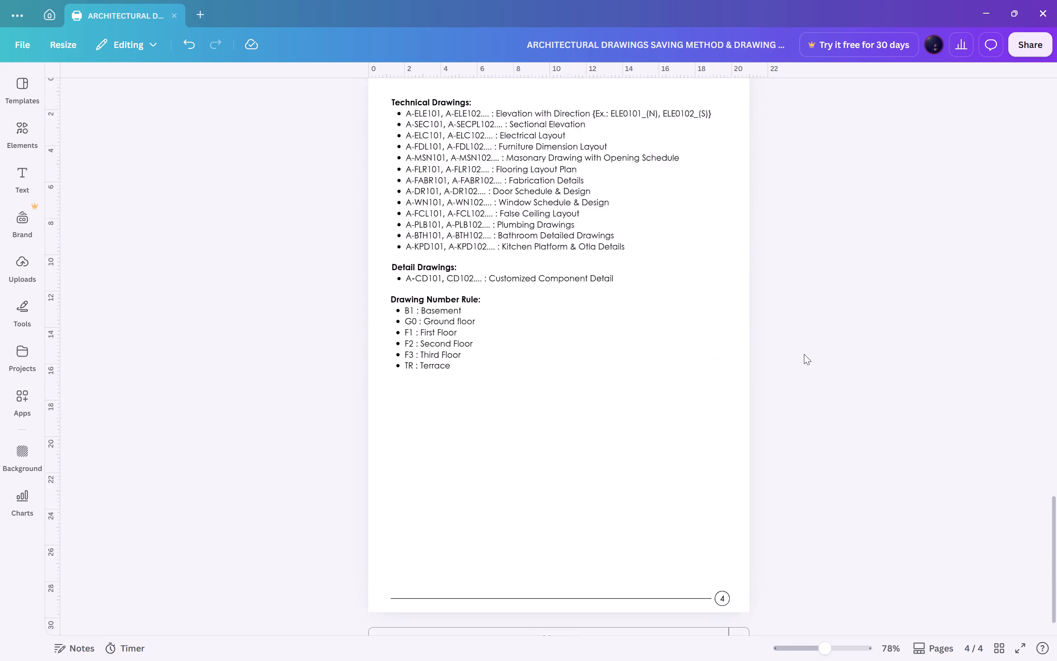
scroll(804, 352, "up", 1)
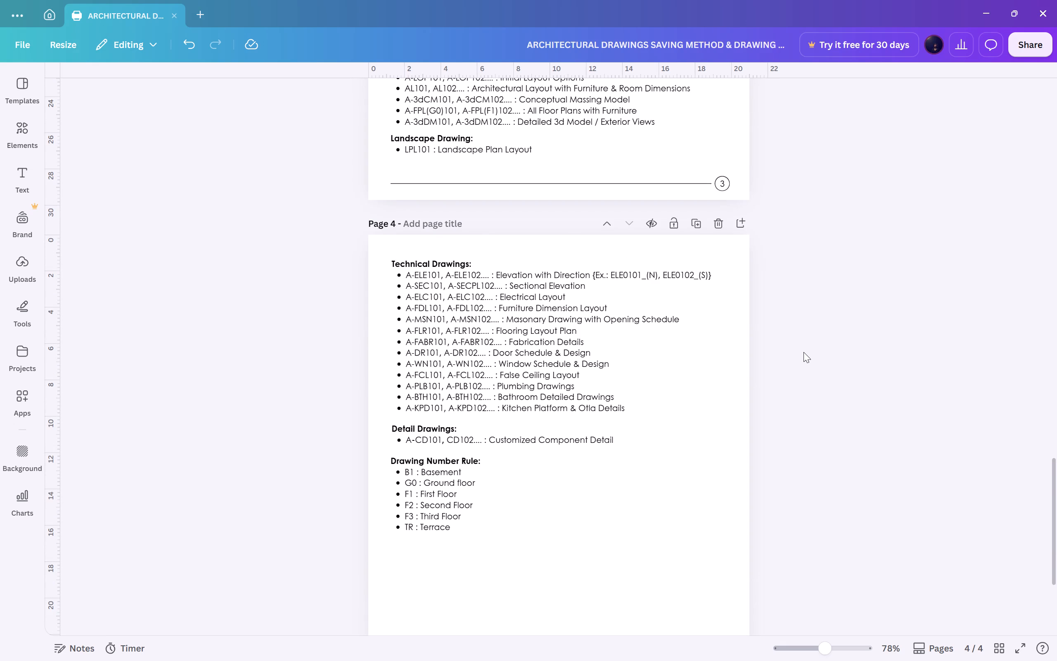
scroll(803, 352, "down", 1)
scroll(803, 351, "up", 6)
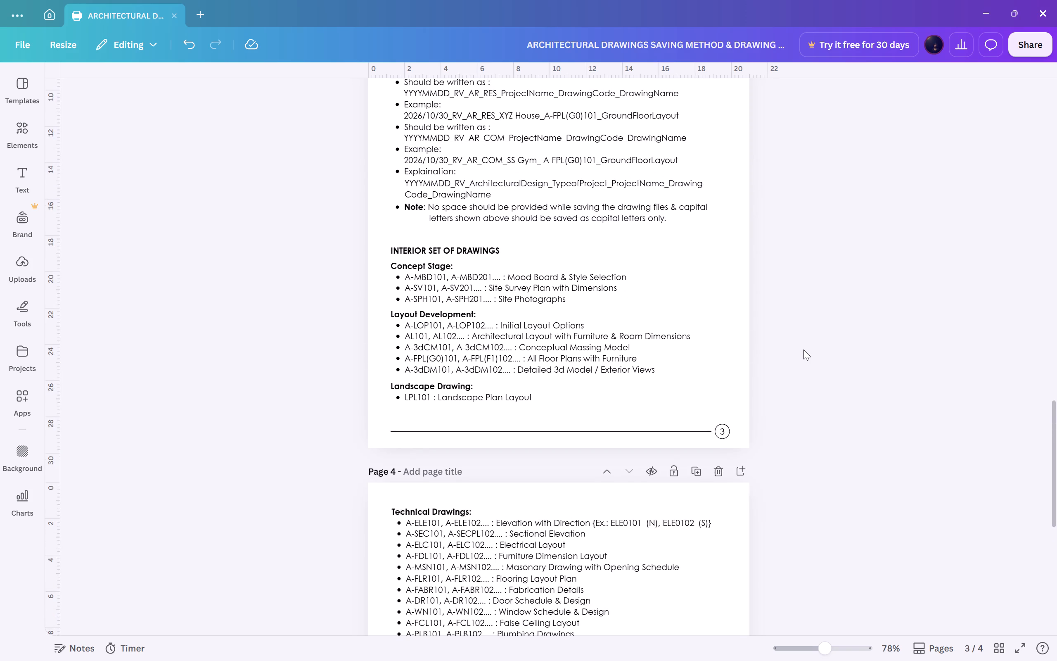
scroll(803, 350, "up", 5)
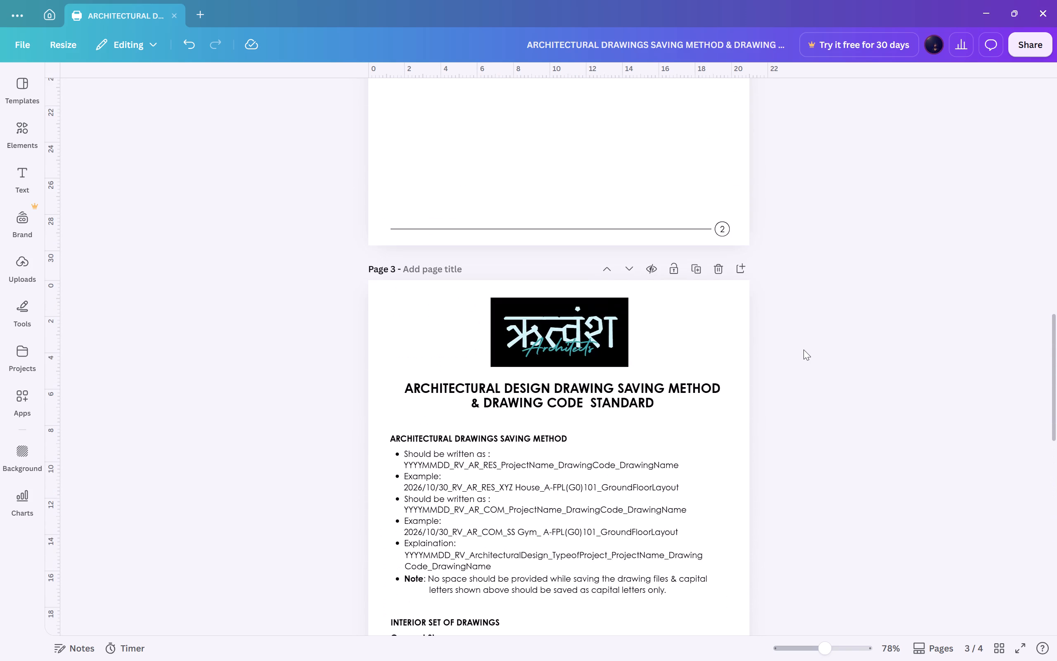
Change the INTERIOR SET OF DRAWINGS heading on page 3 to ARCHITECTURAL SET OF DRAWINGS.
scroll(803, 350, "down", 5)
double_click(427, 314)
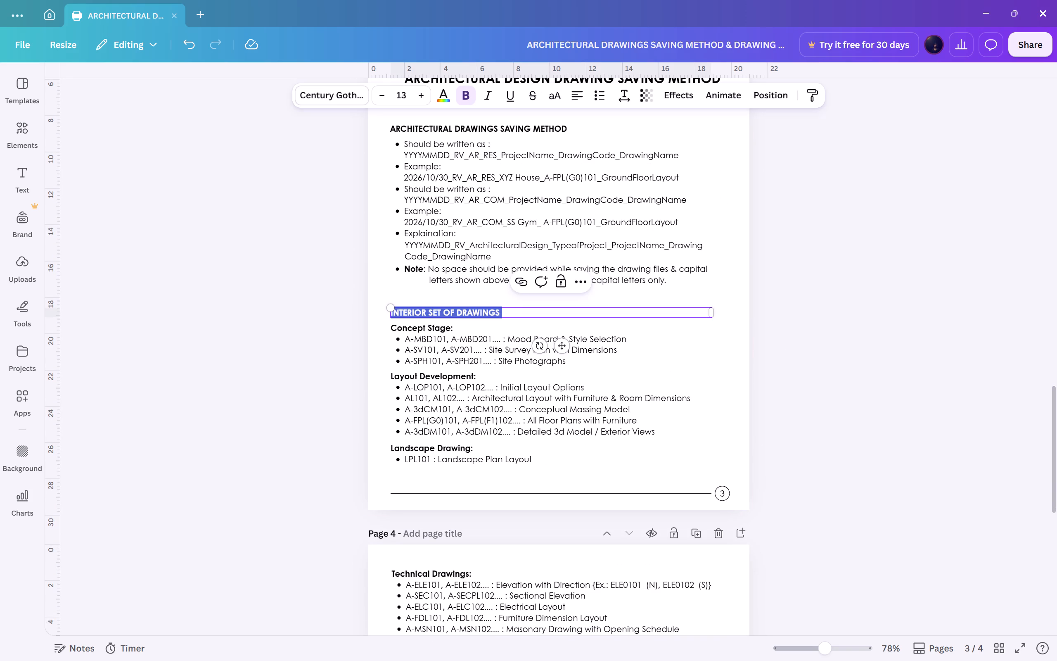
left_click(429, 313)
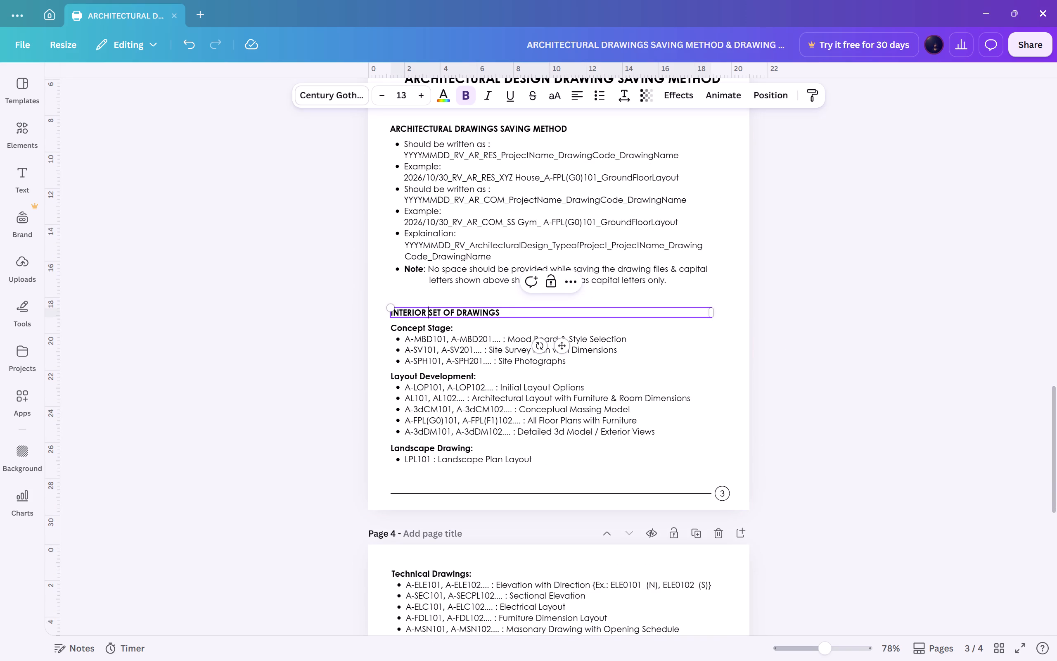
key("BackSpace")
key("BackSpace")
key("BackSpace")
key("BackSpace")
key("BackSpace")
key("BackSpace")
key("BackSpace")
key("BackSpace")
key("BackSpace")
key("BackSpace")
key("BackSpace")
key("BackSpace")
type("ARCHITECTURS")
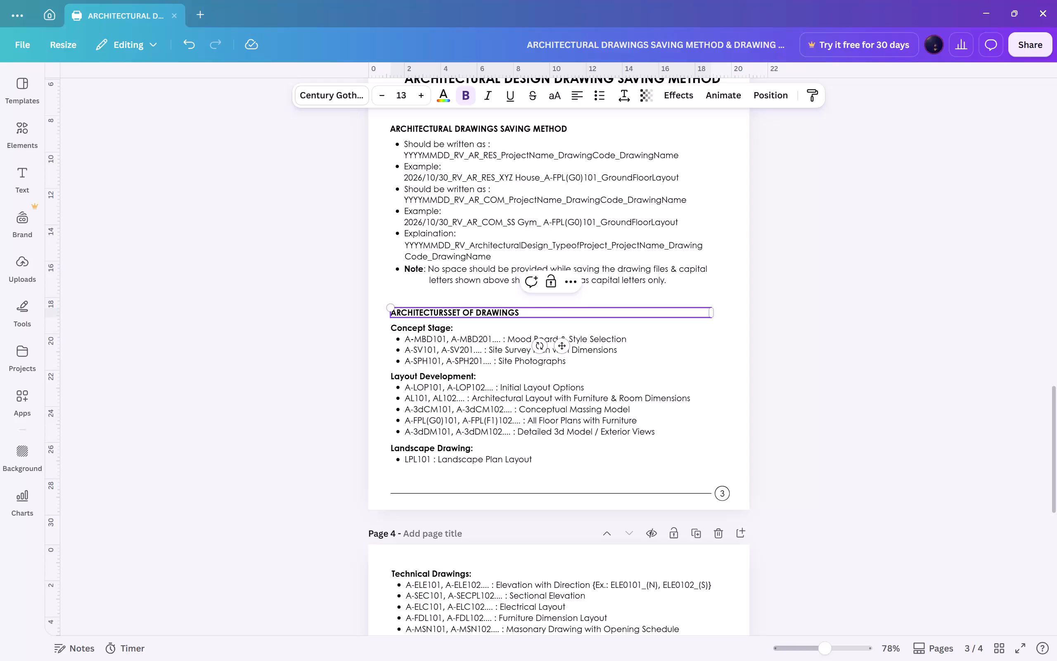
key("BackSpace")
type("AL")
key("space")
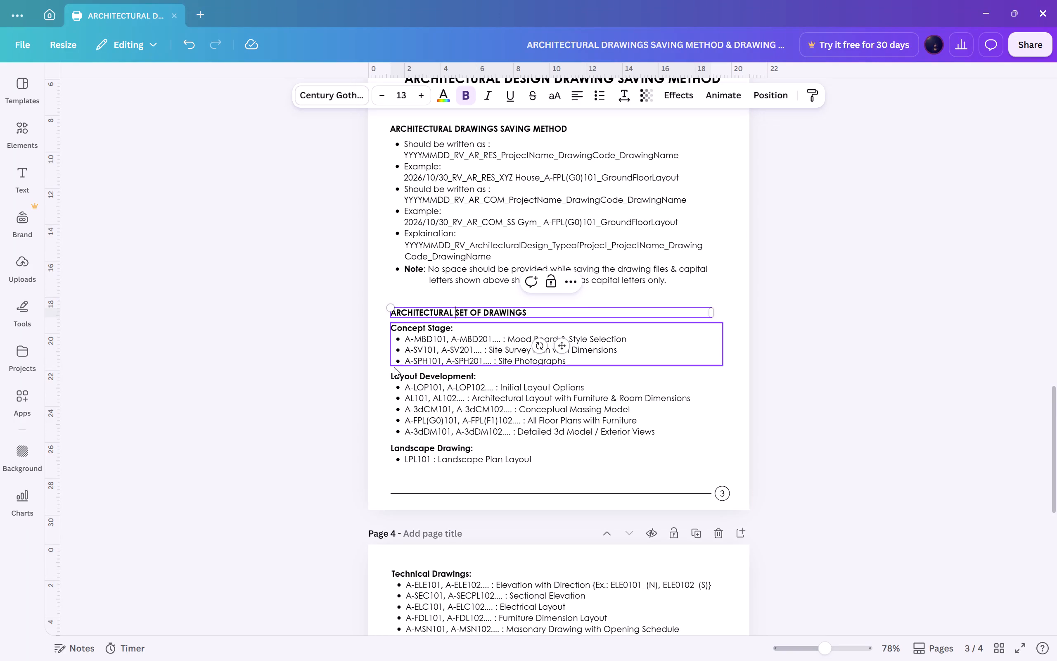
left_click(346, 386)
Check all four pages of the interior and architectural standards once more.
scroll(347, 383, "up", 4)
scroll(347, 383, "down", 11)
scroll(347, 383, "up", 4)
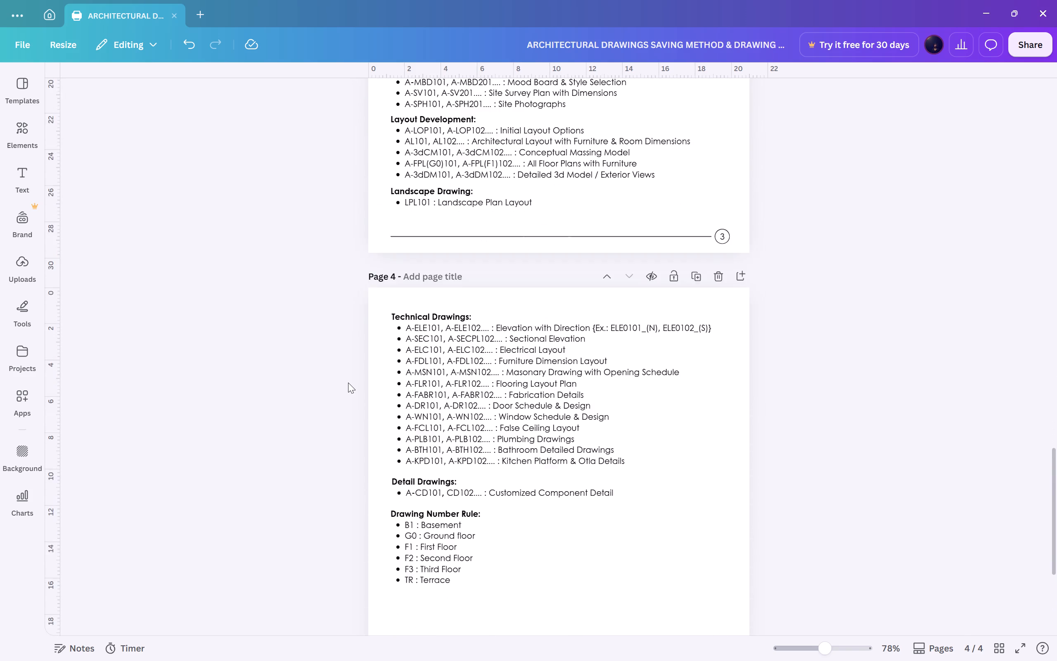
scroll(348, 383, "up", 11)
scroll(468, 347, "up", 4)
scroll(514, 369, "up", 4)
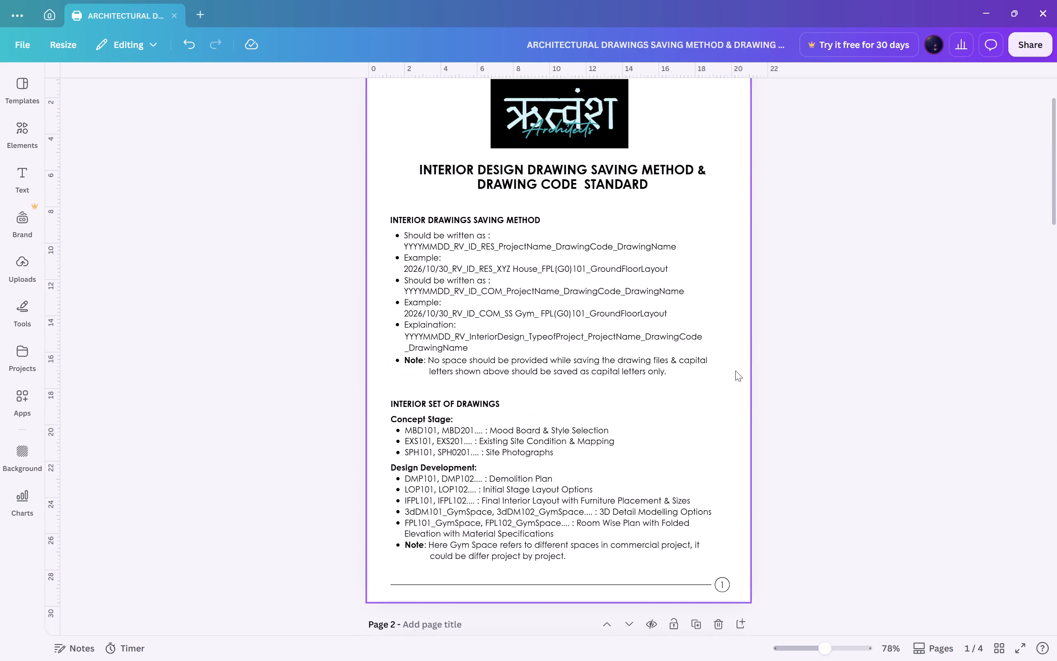
scroll(843, 323, "down", 19)
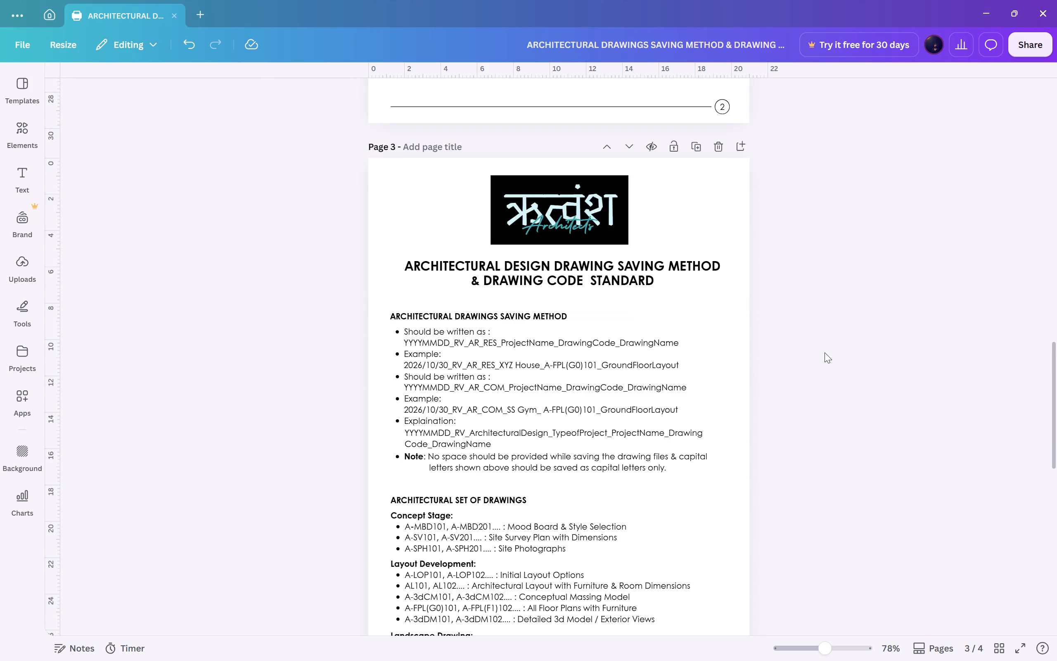
scroll(825, 352, "down", 17)
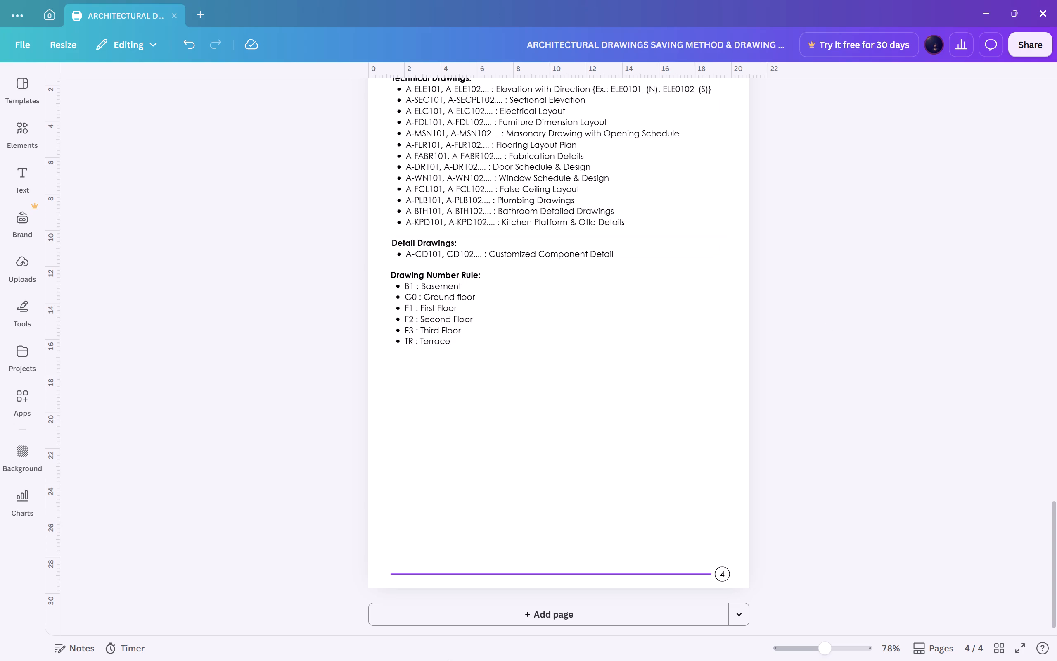
Switch to Chrome and examine the Project Terra reference PDF's interior and architectural drawing code standards.
left_click(574, 650)
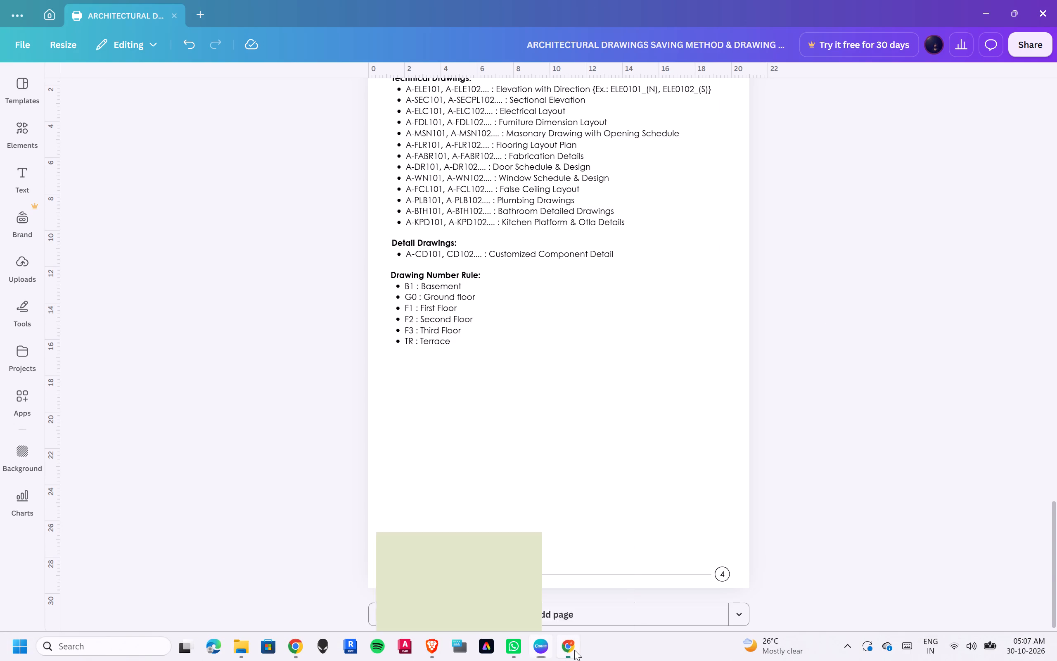
scroll(517, 514, "up", 15)
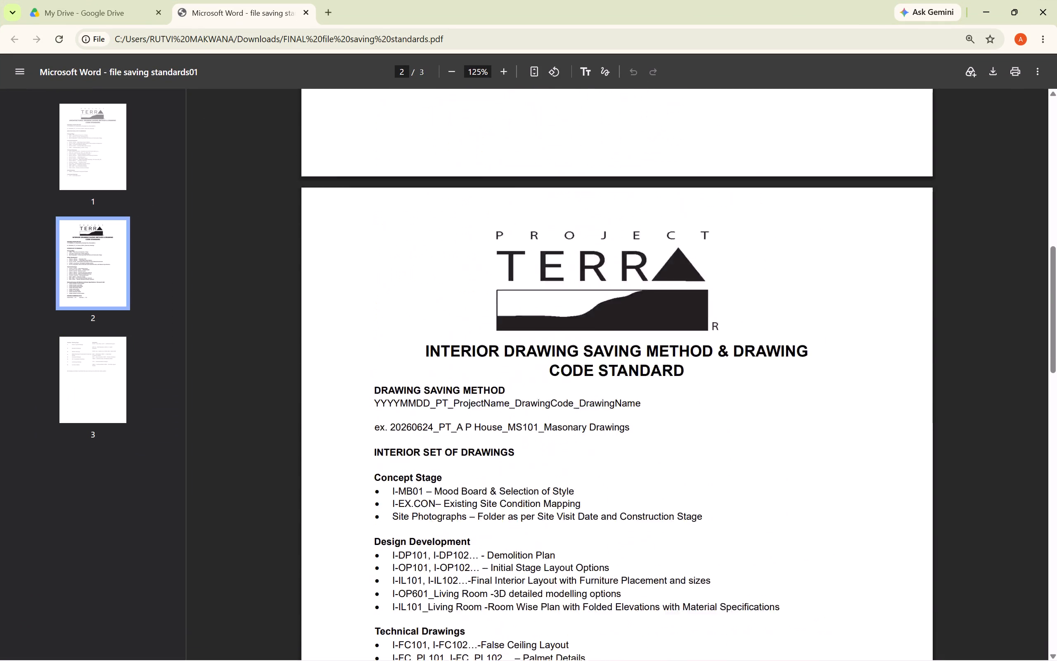
scroll(518, 511, "up", 15)
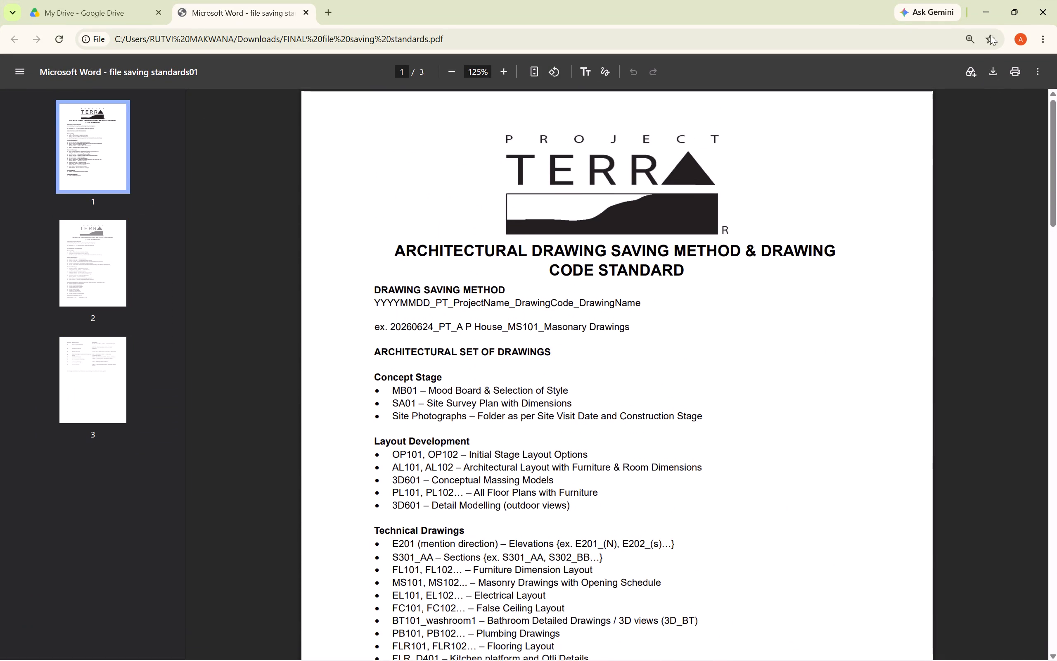
left_click(986, 15)
Back in Canva, download all pages as a print-quality PDF with the RGB colour profile and save it in Downloads.
left_click(777, 294)
scroll(785, 301, "up", 3)
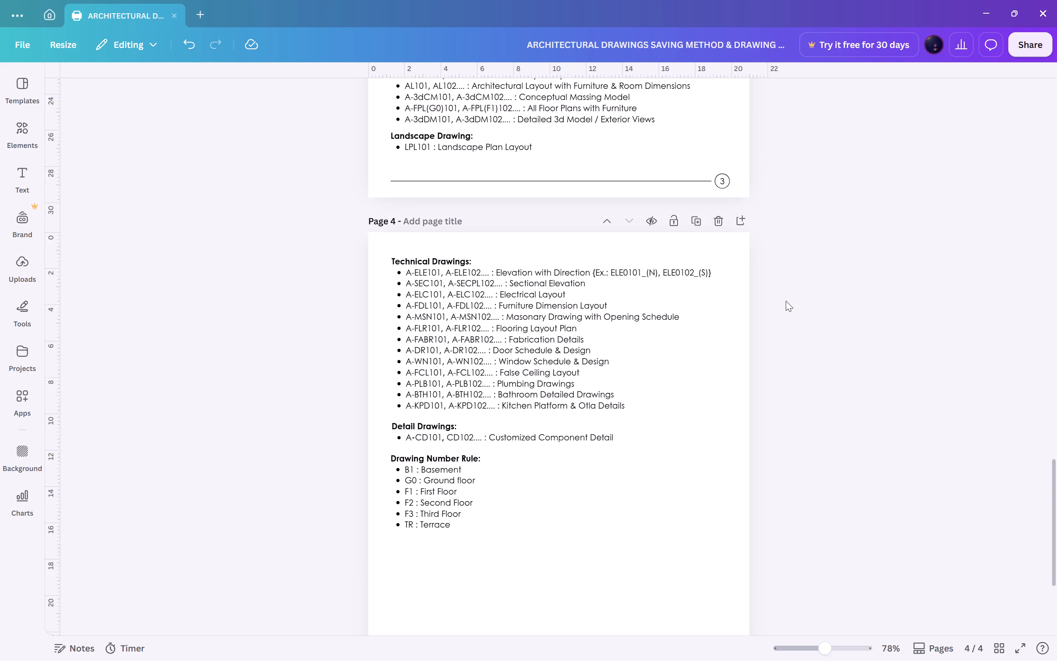
scroll(786, 301, "up", 2)
left_click(1022, 48)
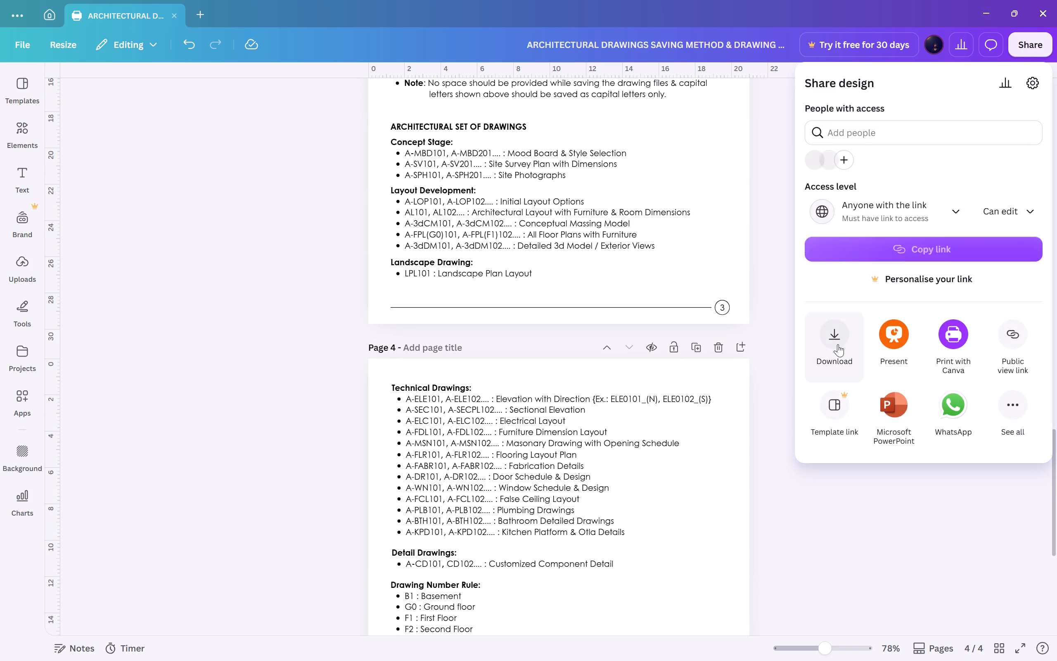
left_click(838, 344)
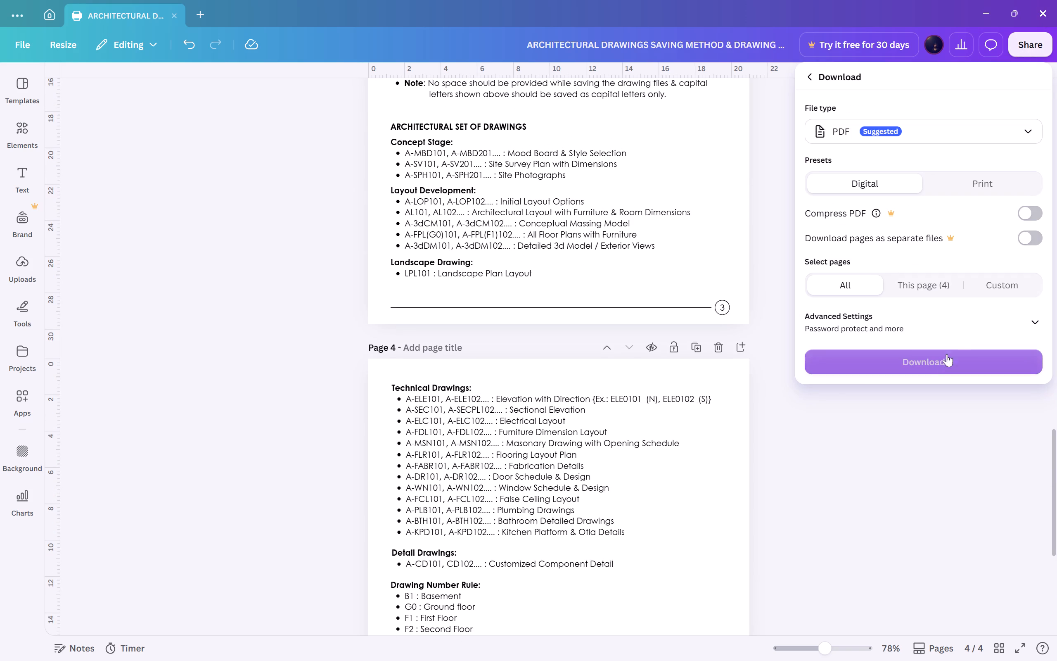
left_click(984, 183)
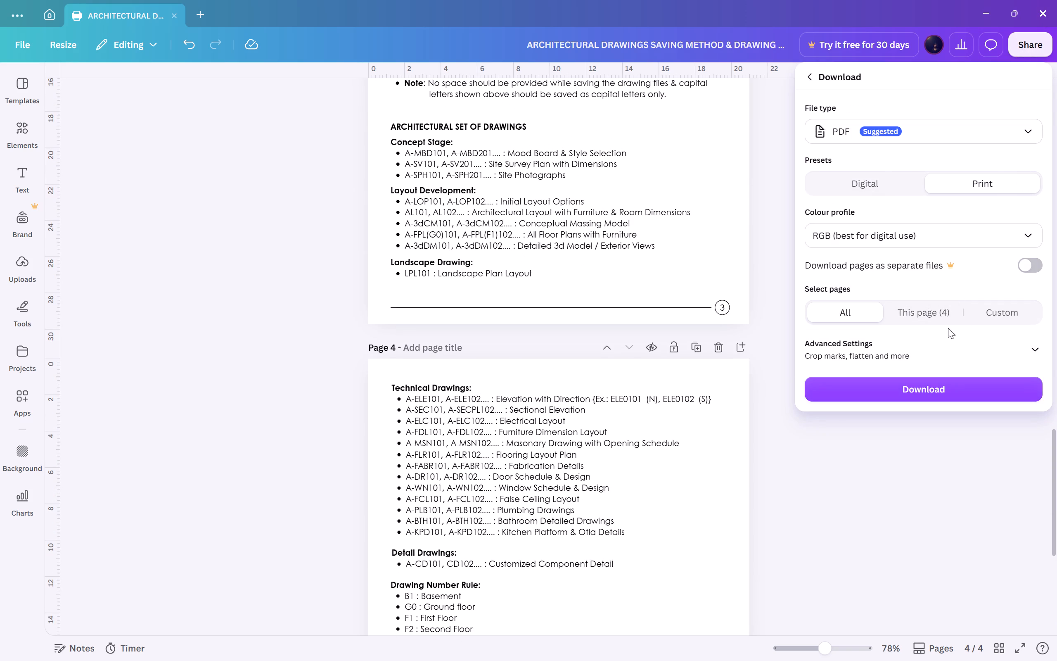
left_click(931, 391)
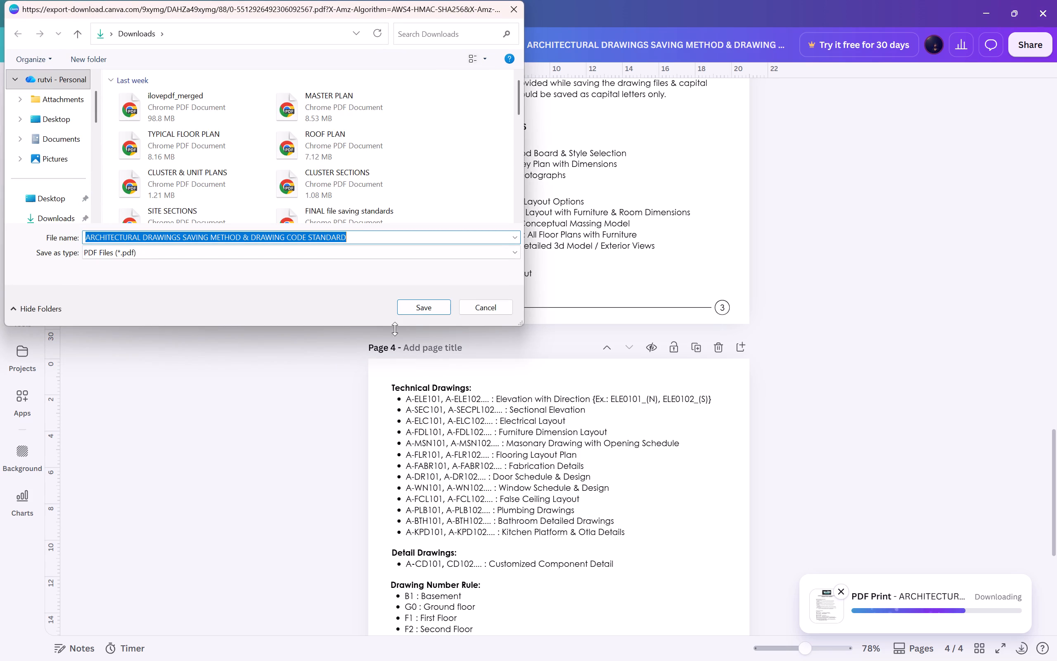
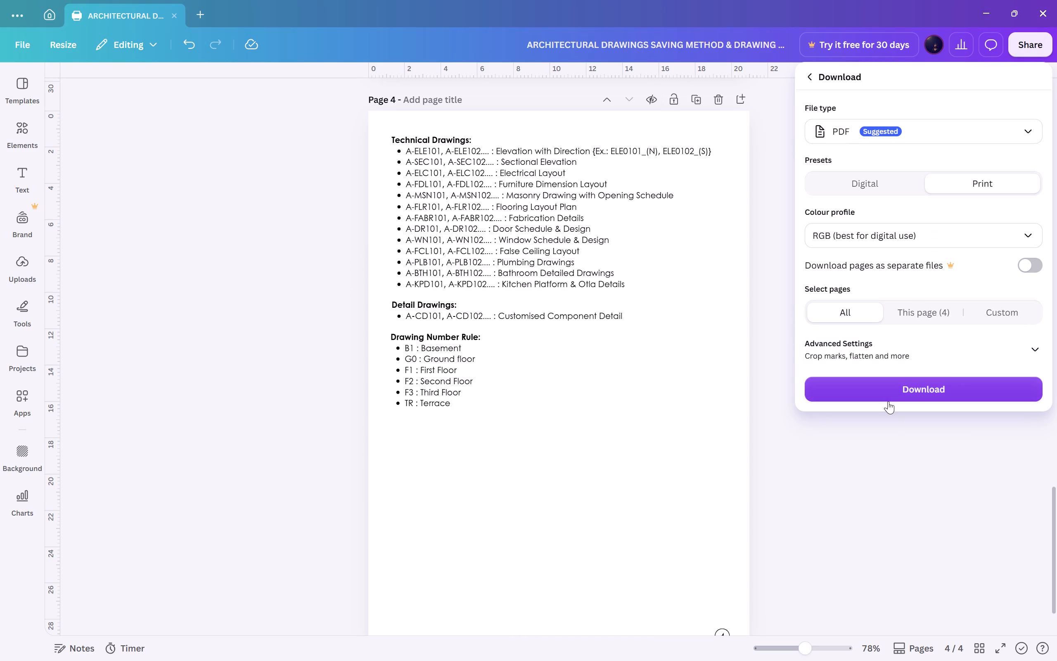
left_click(888, 401)
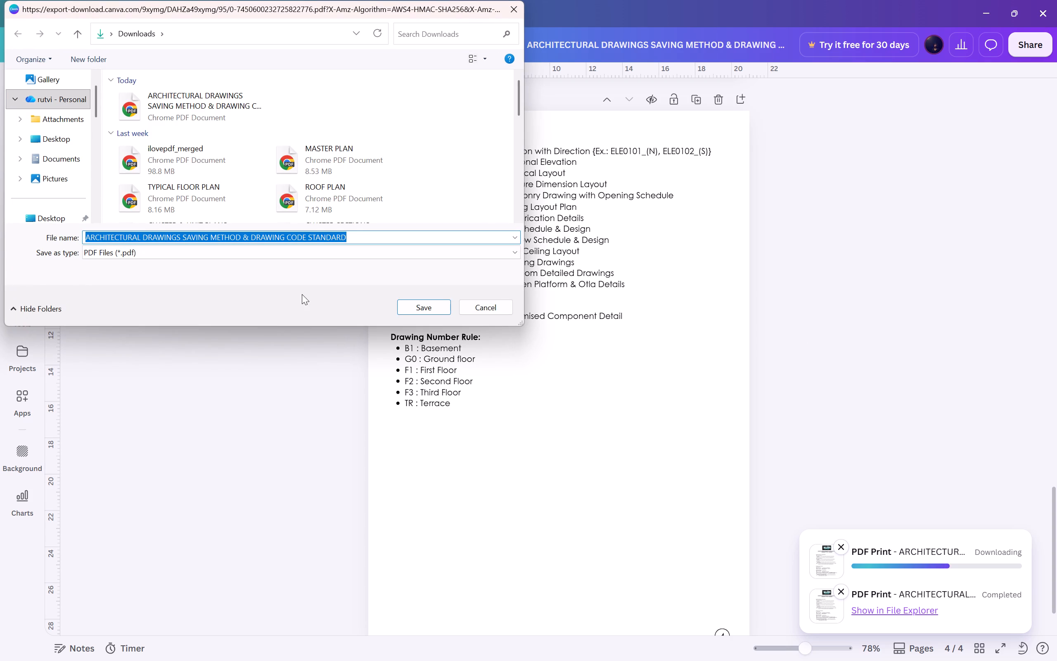
left_click(402, 305)
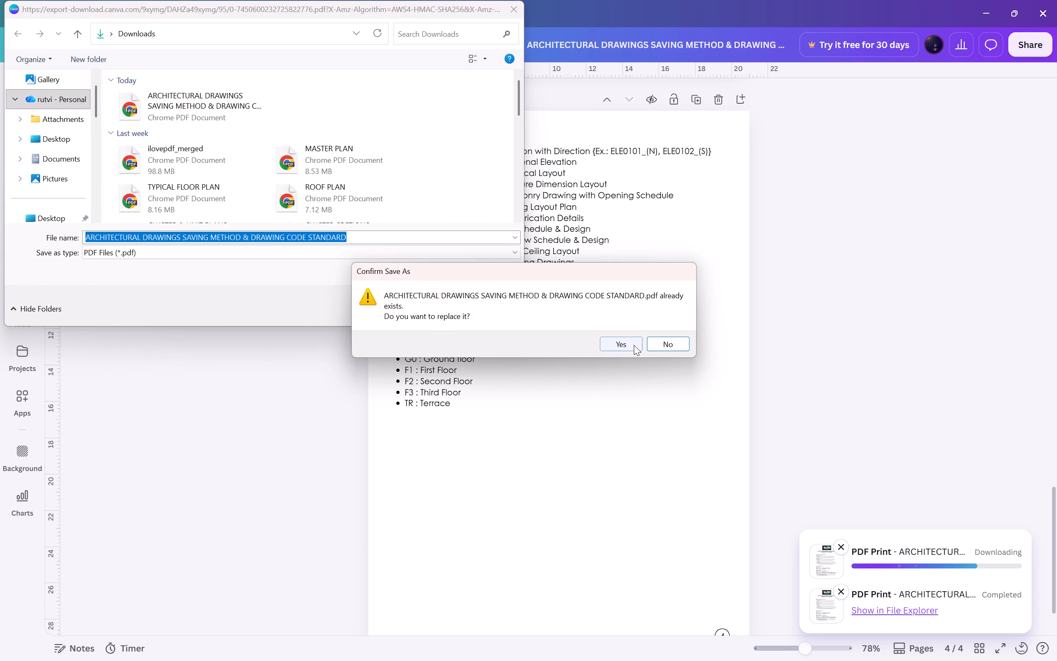
left_click(634, 345)
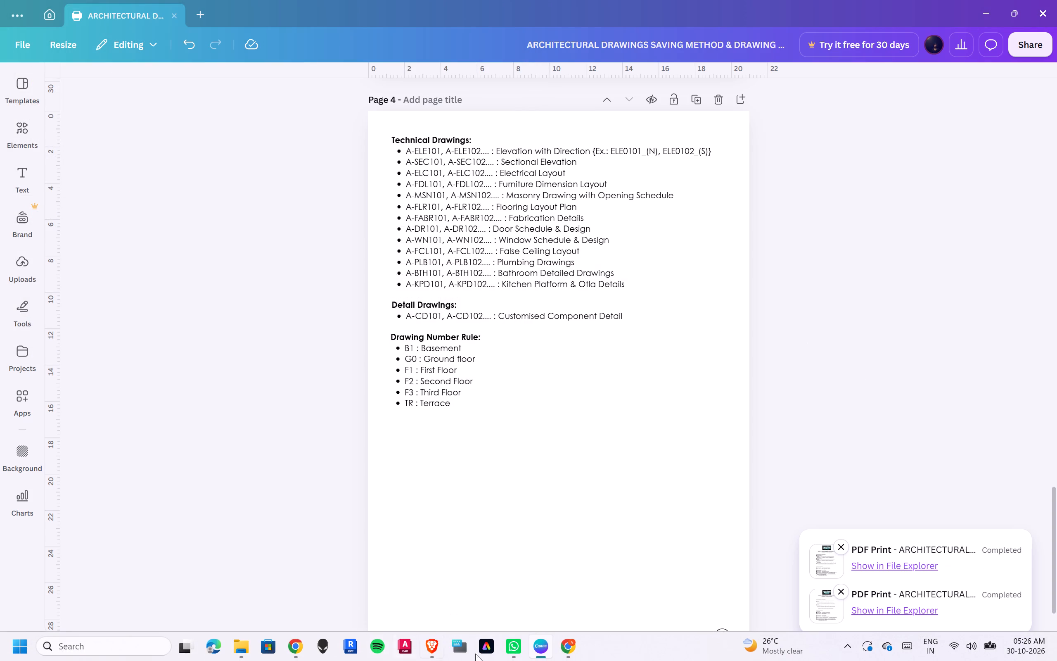
Open the newly downloaded code standard PDF from the recent files and check the architectural drawing codes on pages 3 and 4.
left_click(242, 640)
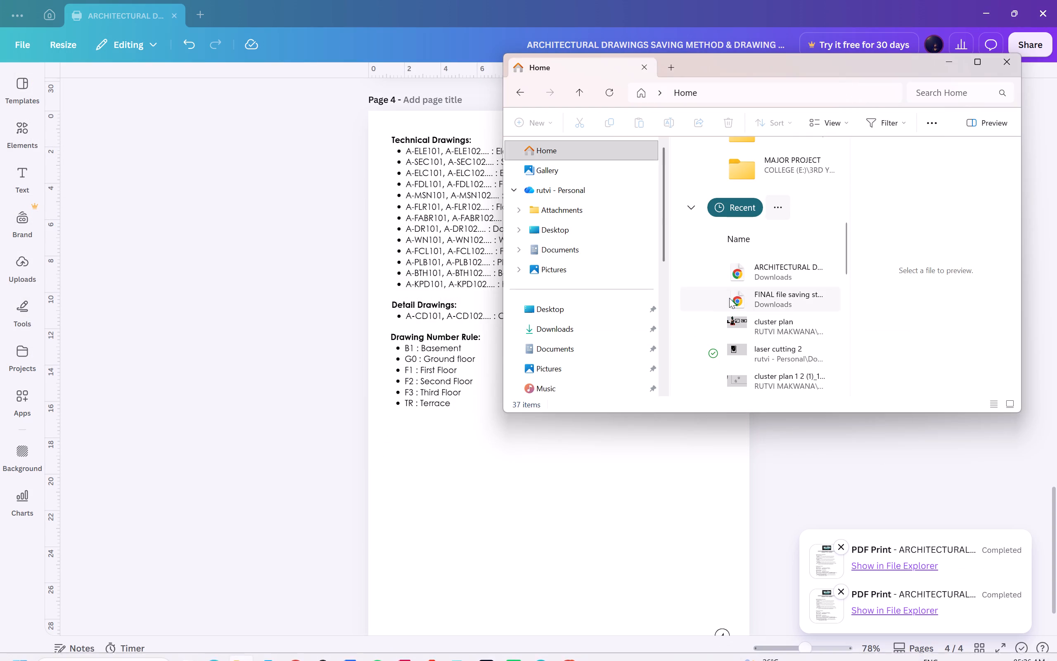
left_click(605, 93)
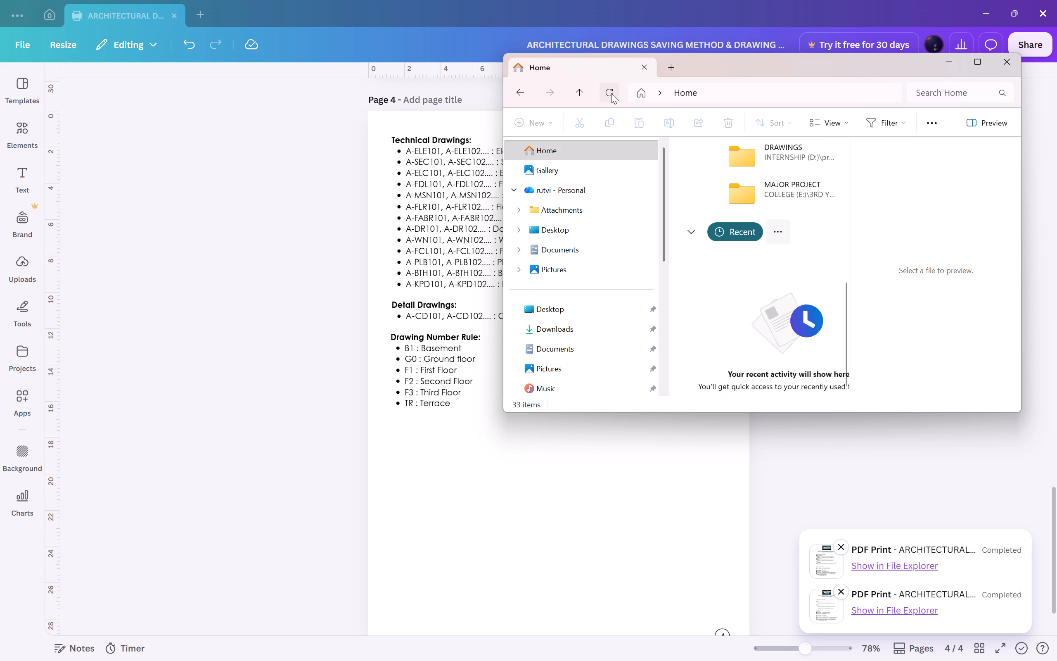
double_click(747, 301)
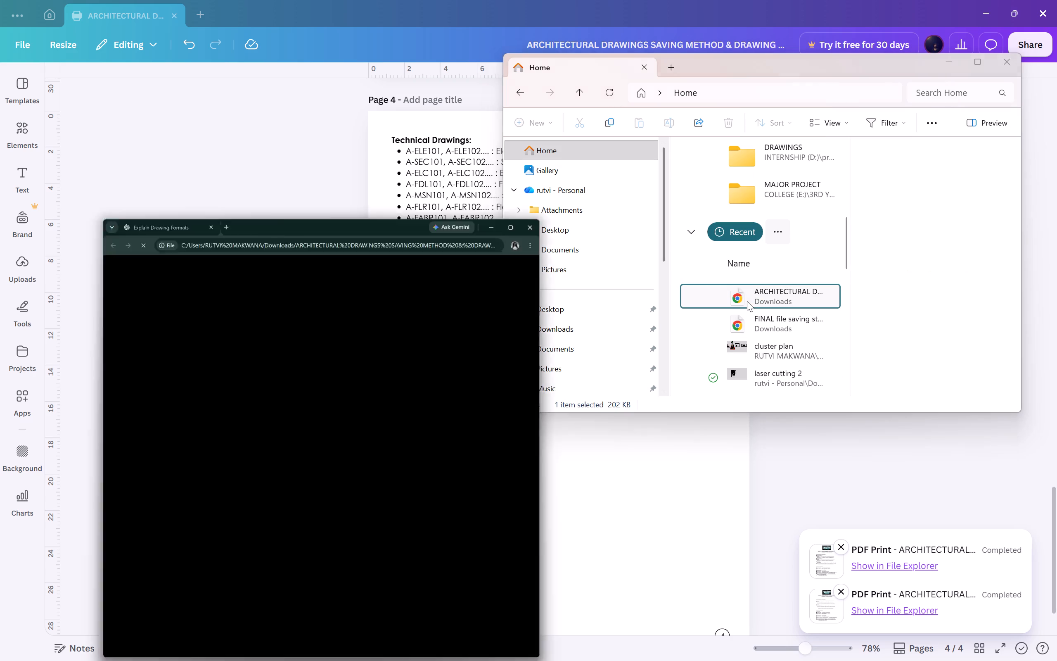
scroll(441, 436, "down", 20)
scroll(441, 436, "down", 5)
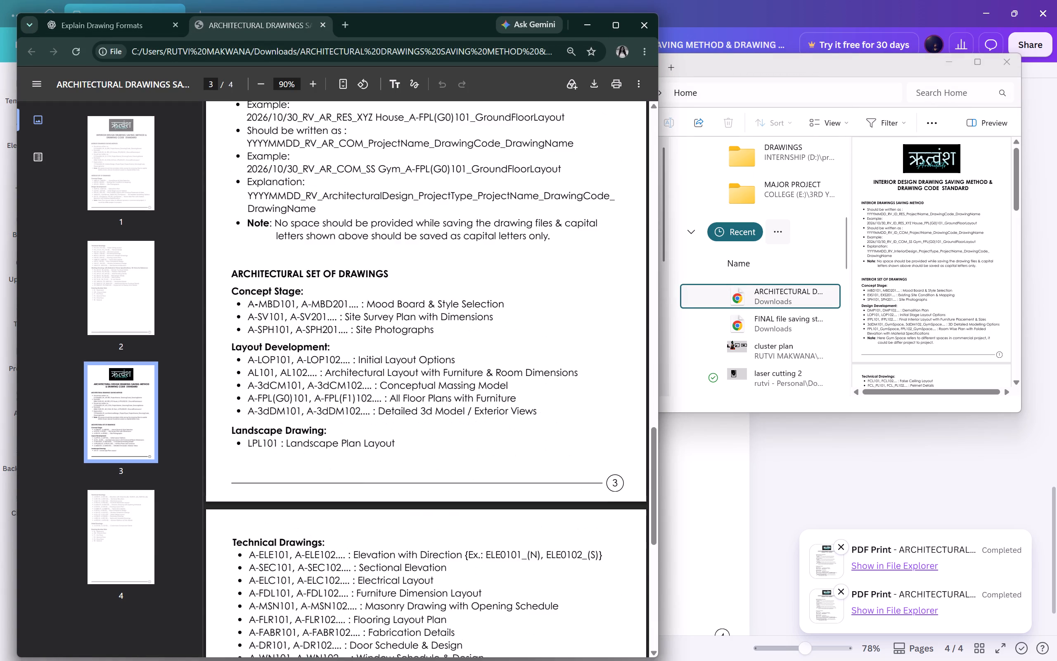
scroll(443, 431, "down", 9)
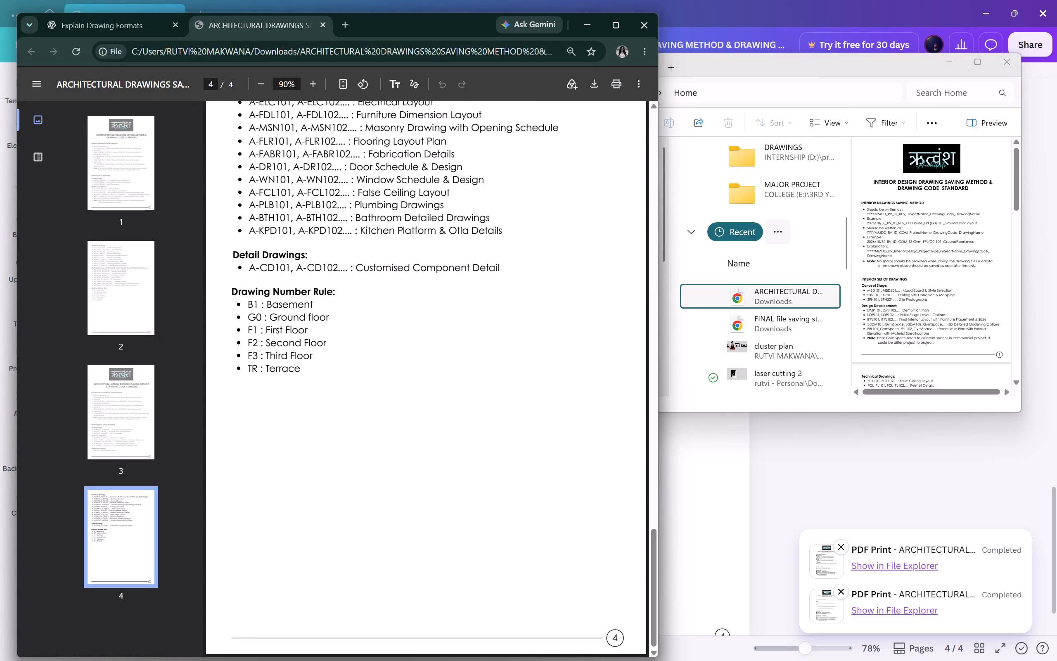
left_click(579, 31)
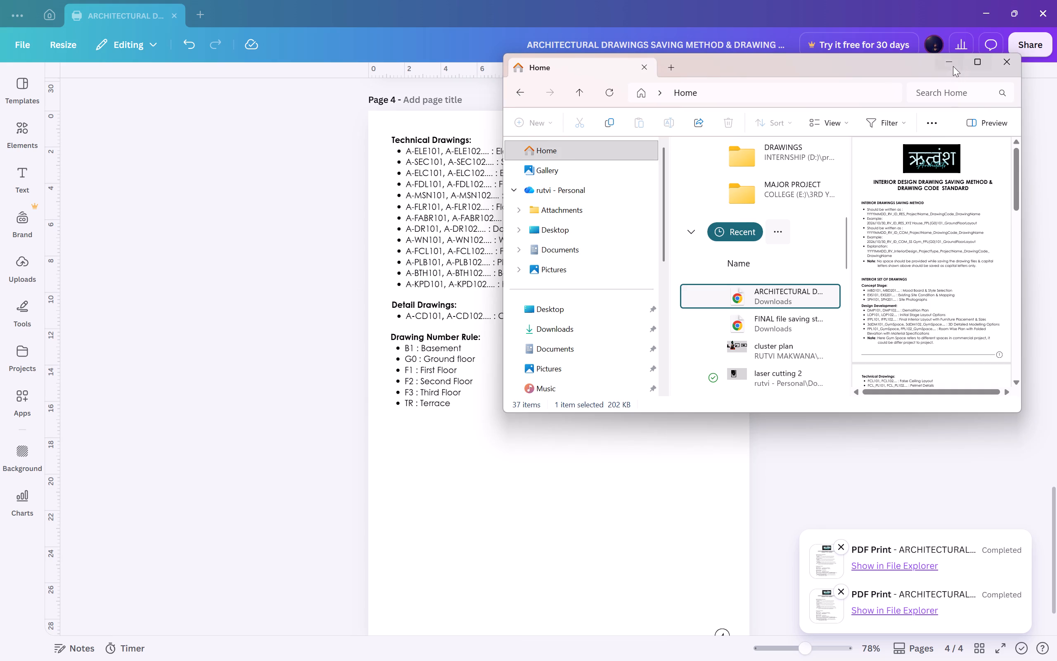
left_click(953, 66)
In Canva, change the hyphen in A-CD102 in the page 4 Customised Component Detail entry to regular weight.
double_click(453, 317)
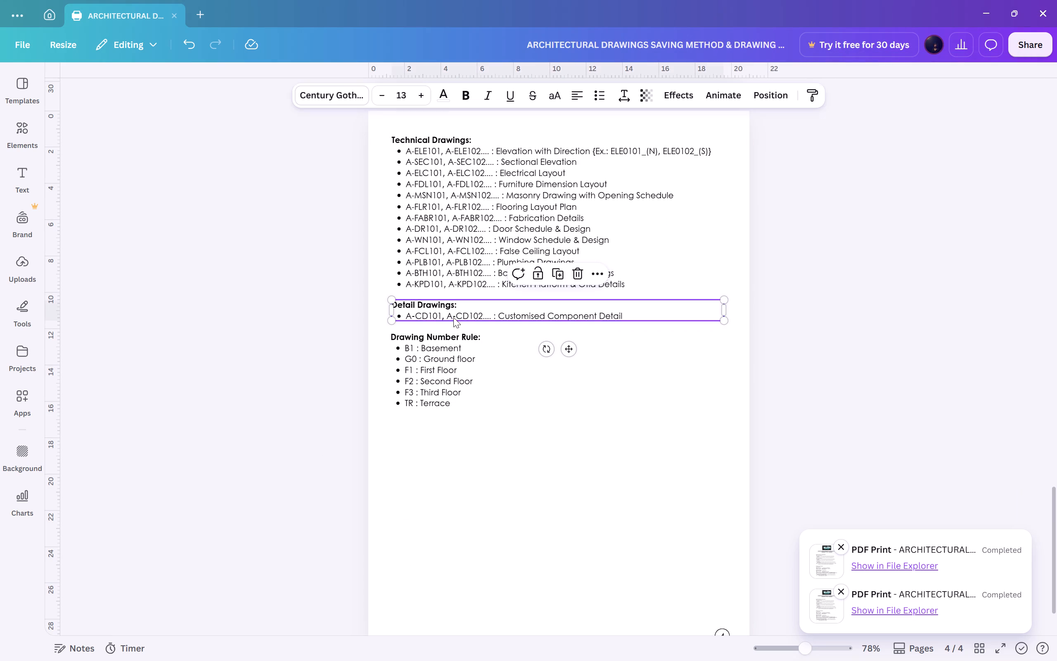
left_click(455, 316)
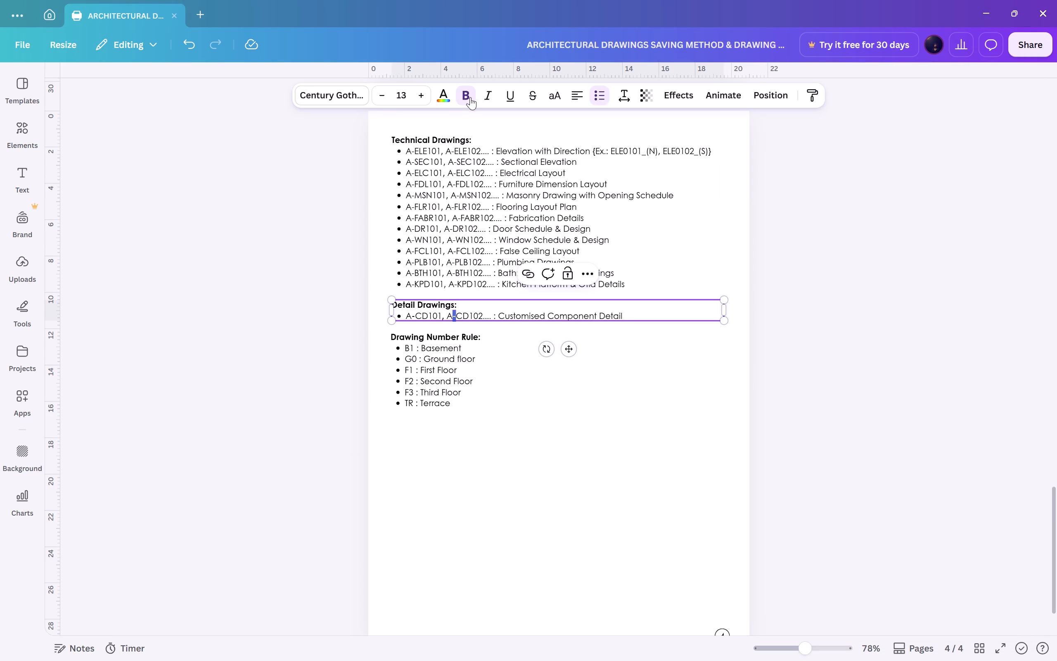
left_click(470, 97)
left_click(281, 385)
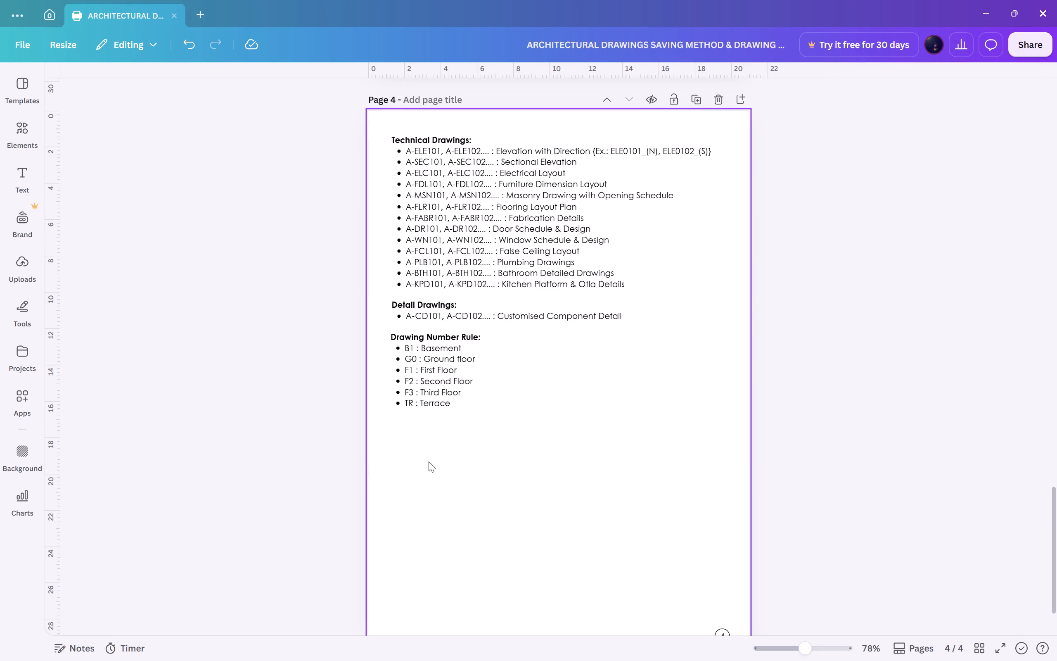
Set all the bulleted code entries under Technical Drawings on page 4, from A-ELE101 to A-KPD102, to uniform regular weight.
scroll(486, 447, "up", 3)
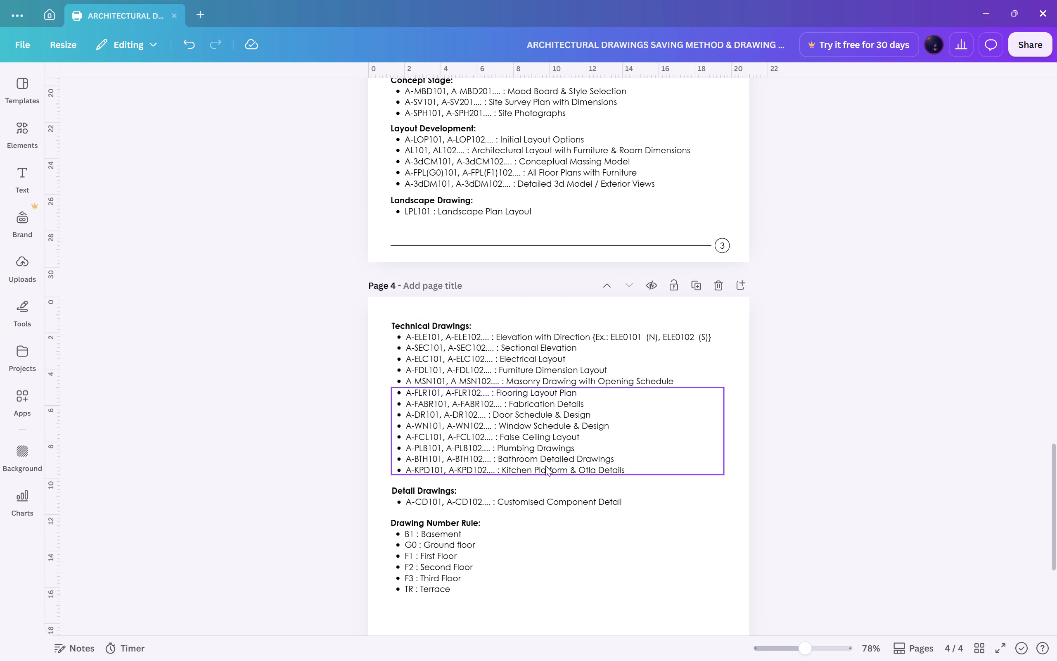
double_click(645, 464)
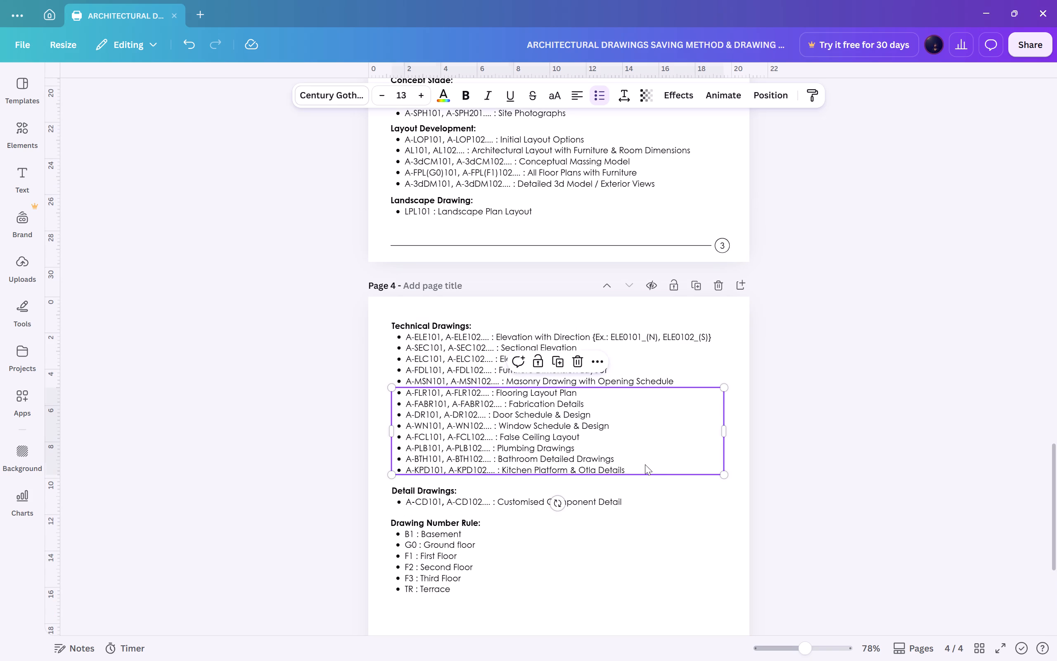
left_click_drag(644, 465, 401, 392)
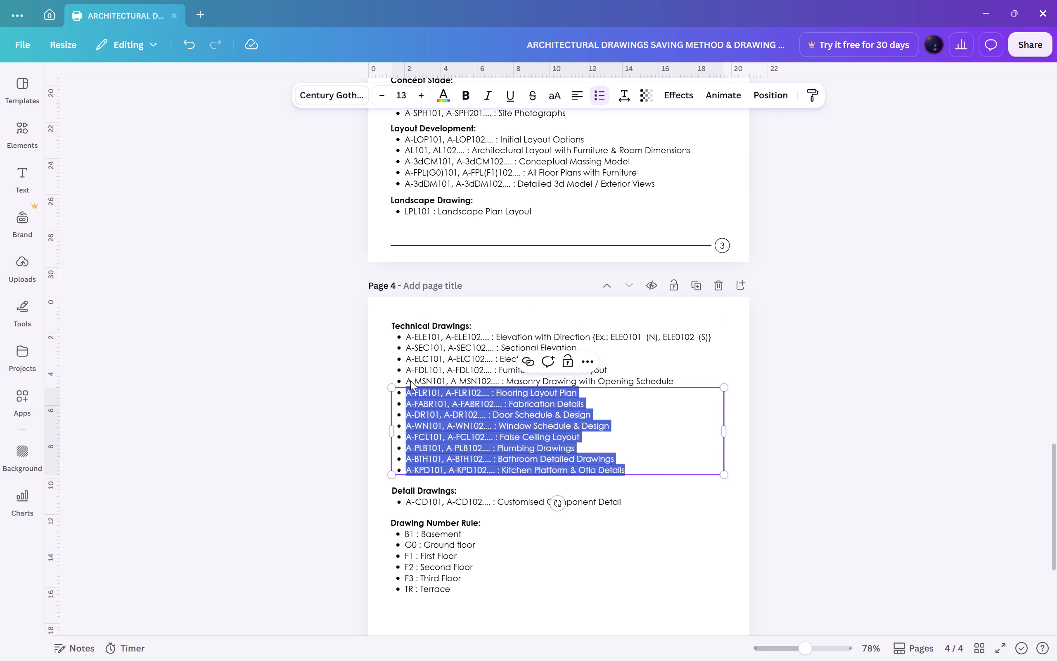
double_click(469, 95)
left_click(339, 448)
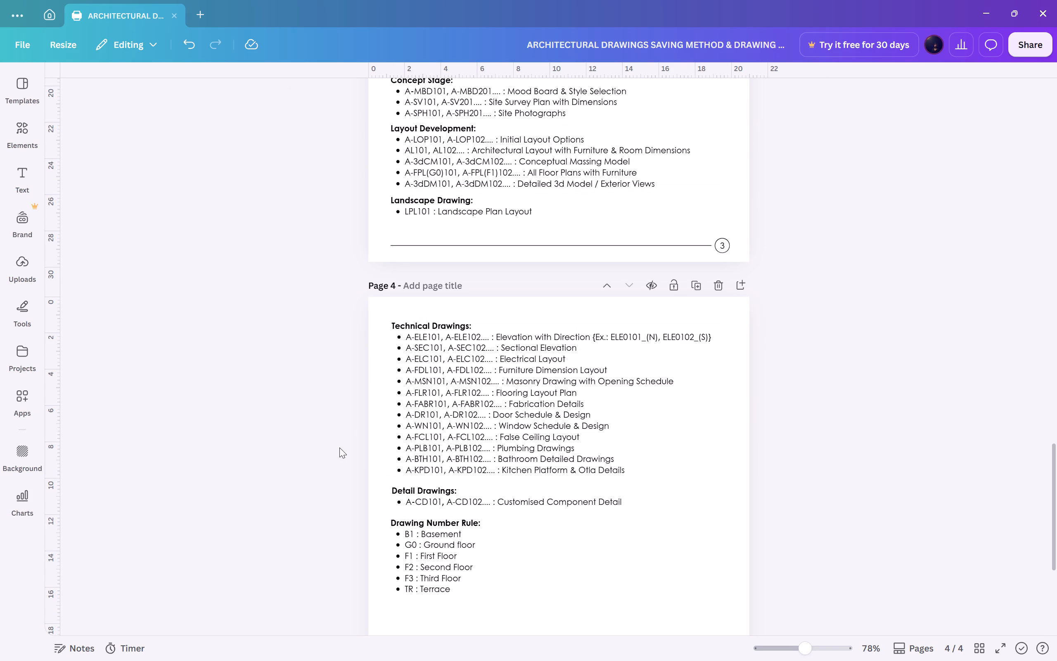
double_click(671, 372)
left_click_drag(679, 380, 406, 336)
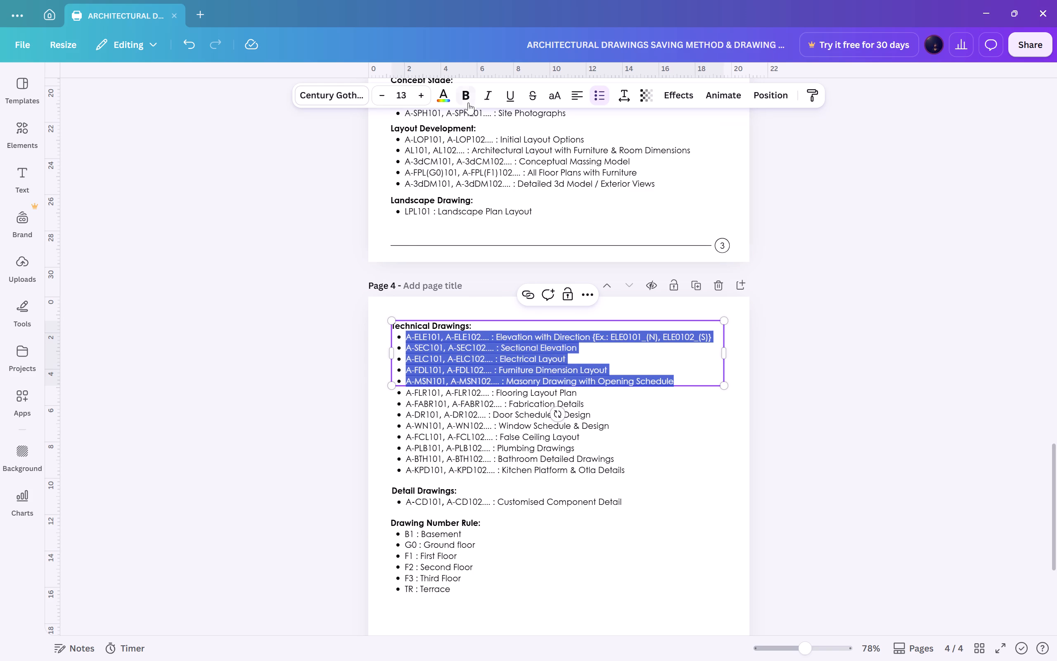
double_click(469, 100)
left_click(345, 299)
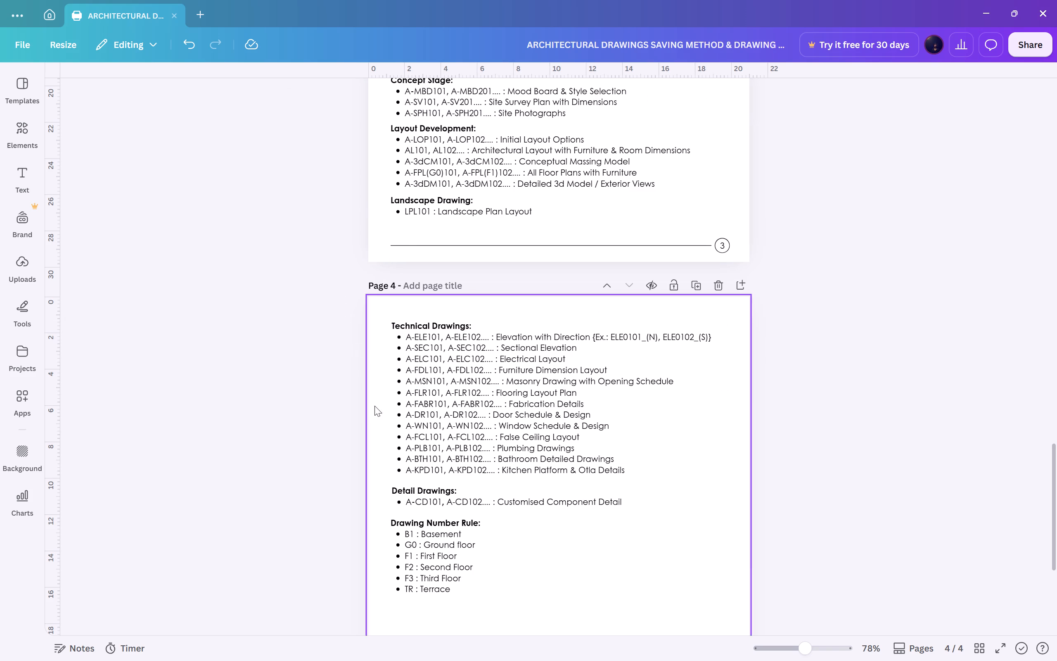
On page 3, set the bulleted entries under Layout Development and Concept Stage to uniform regular weight.
scroll(460, 582, "up", 2)
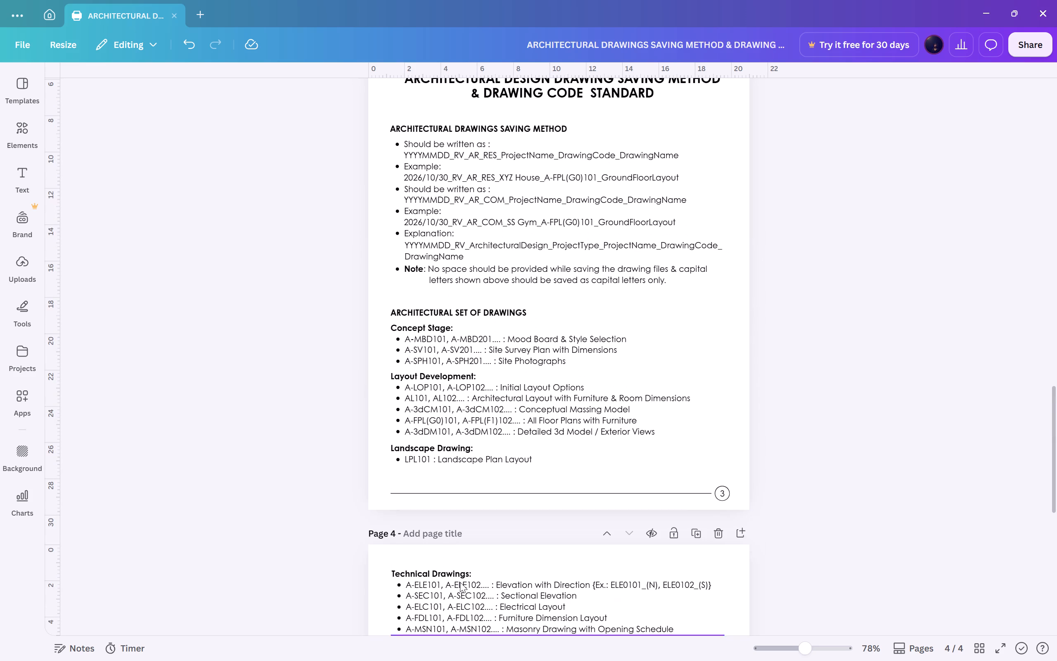
double_click(659, 426)
left_click_drag(660, 431, 400, 389)
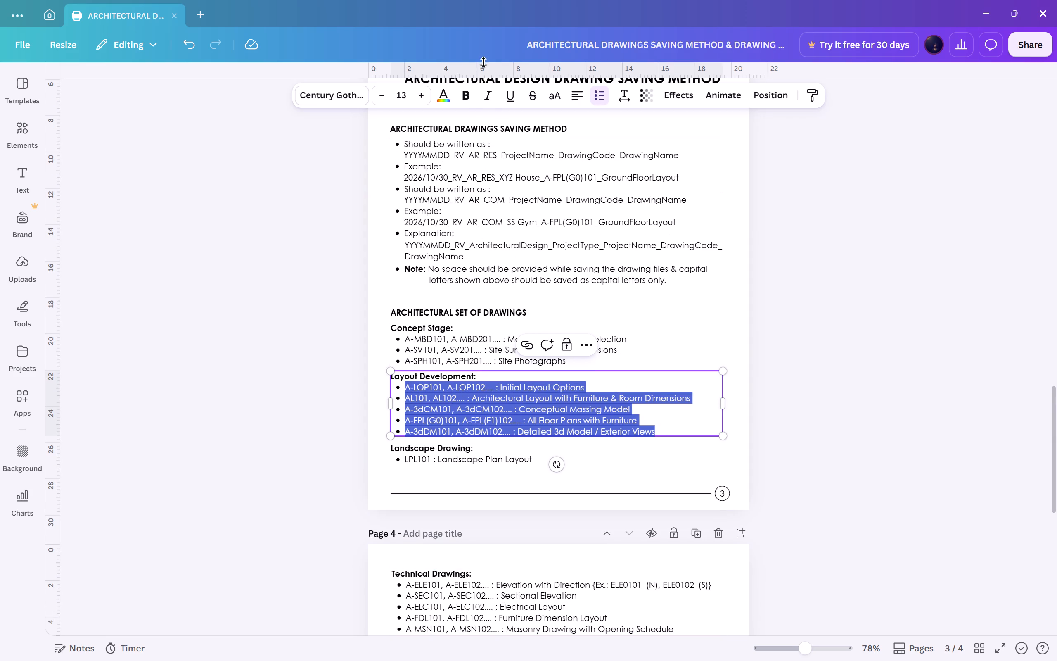
double_click(465, 100)
left_click(343, 319)
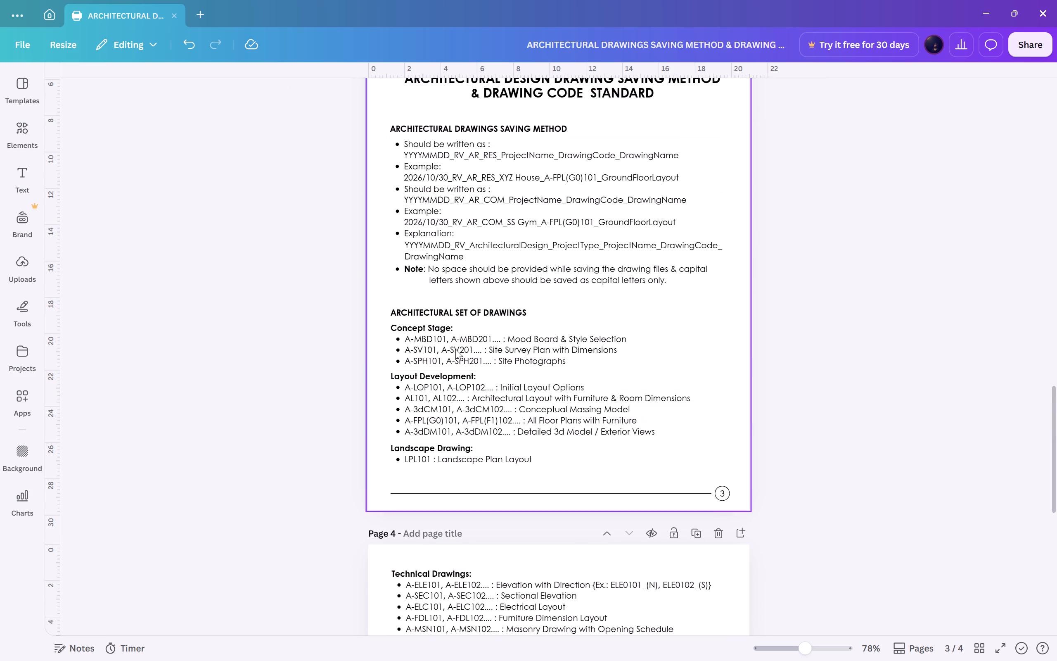
double_click(551, 357)
left_click_drag(574, 360, 397, 337)
double_click(465, 96)
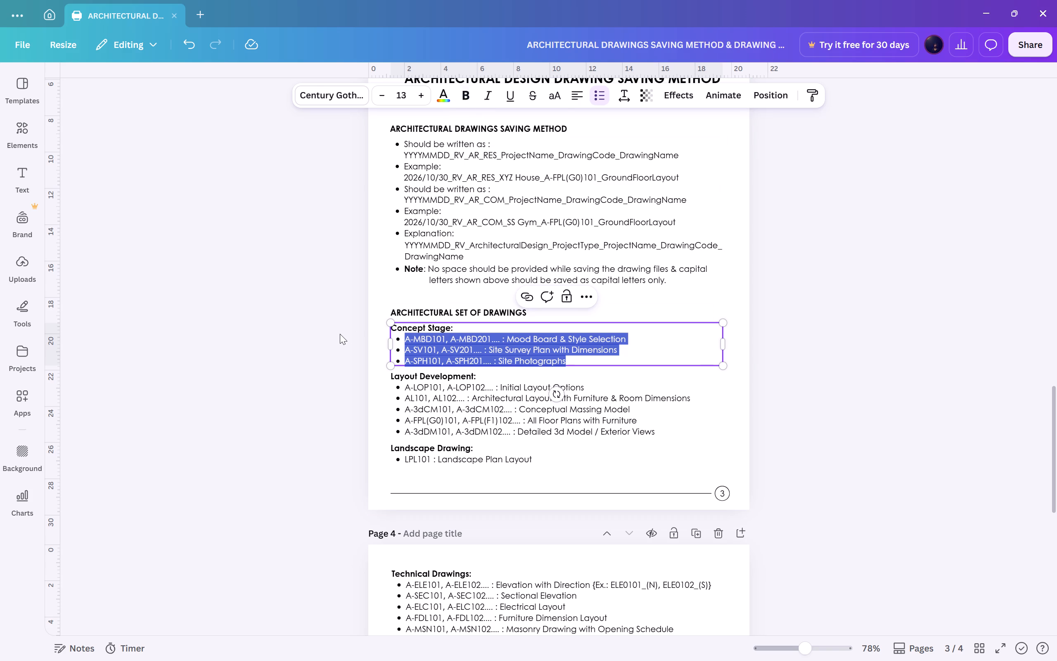
left_click(339, 335)
On page 2, set the FD_ code entries under Working Drawings with Material & Fixture Specifications to uniform regular weight.
scroll(448, 566, "up", 7)
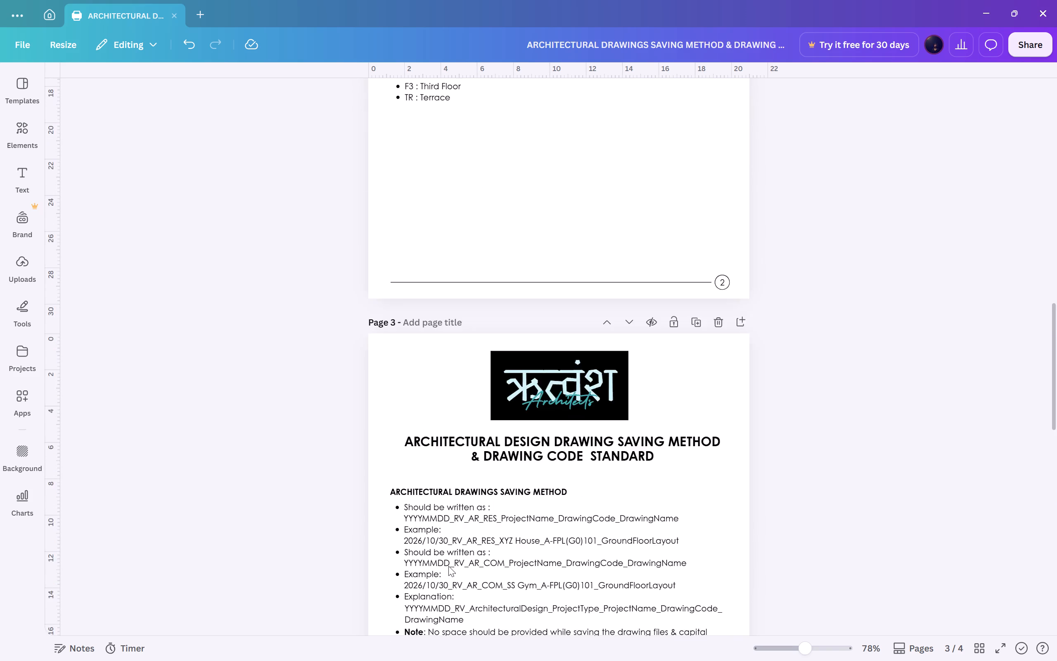
scroll(448, 566, "up", 6)
double_click(574, 439)
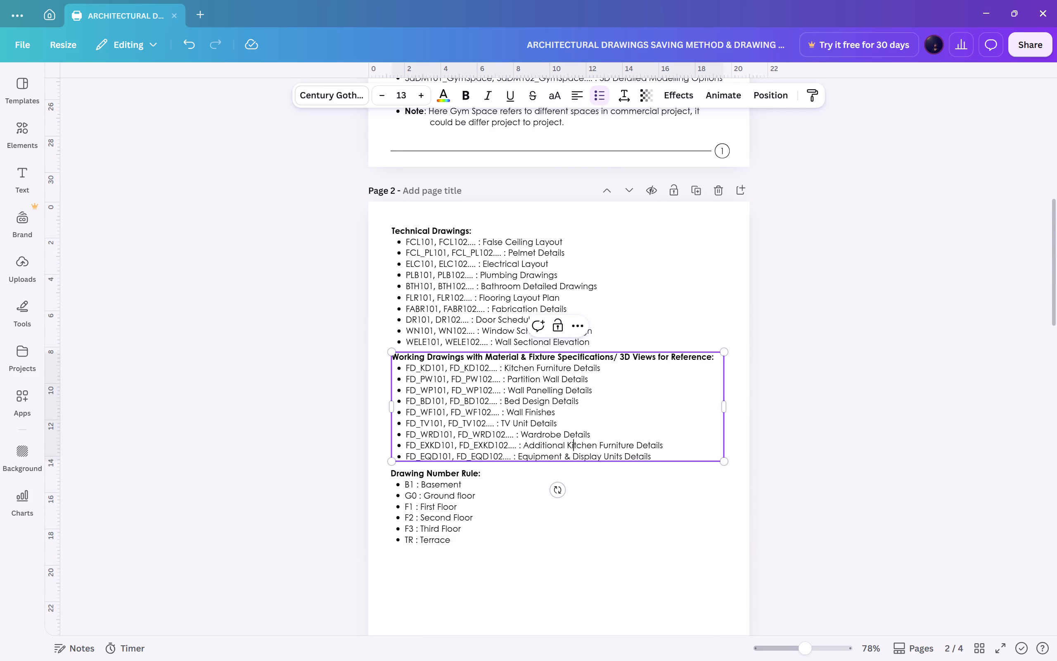
left_click_drag(659, 457, 407, 370)
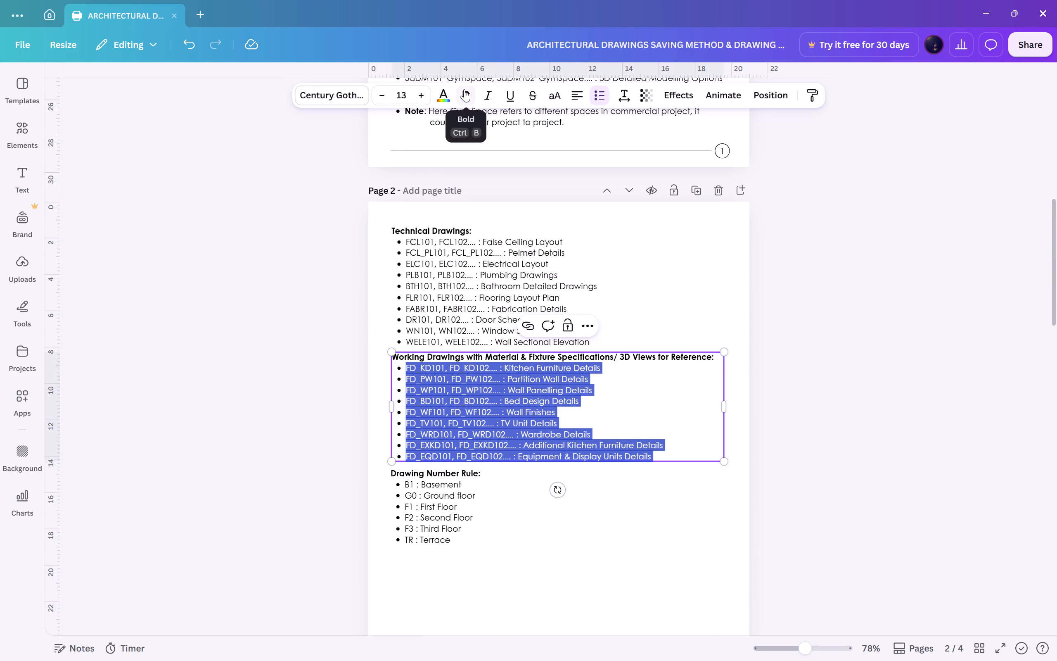
double_click(464, 89)
left_click(296, 385)
Set all the bulleted code entries under Technical Drawings on page 2, from FCL101 to WELE102, to uniform regular weight.
scroll(387, 484, "up", 2)
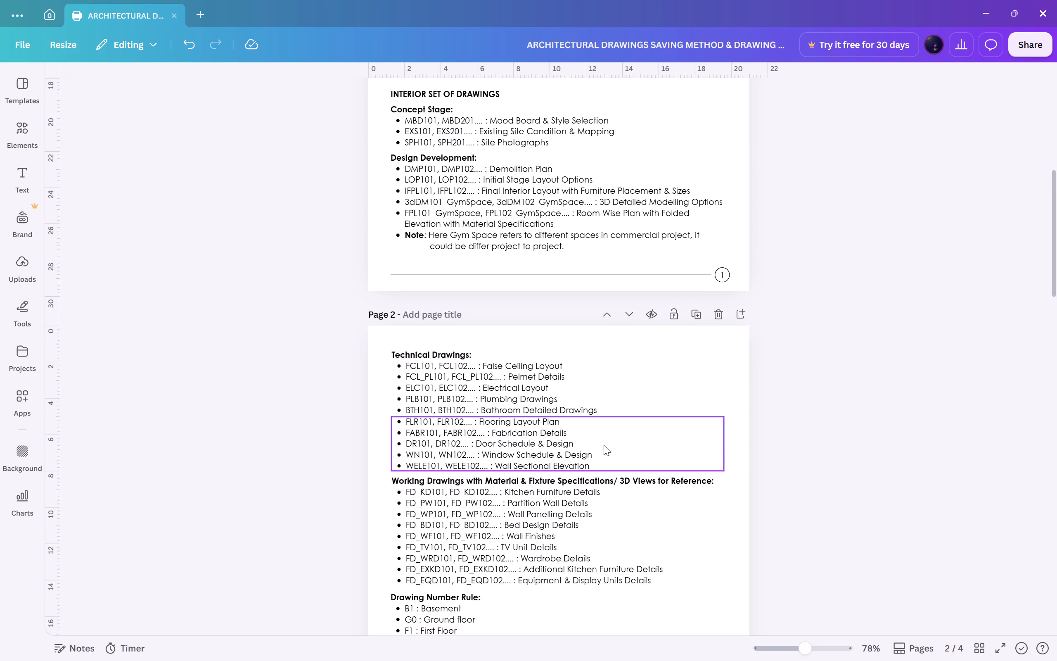
double_click(604, 445)
left_click_drag(595, 470, 401, 422)
double_click(458, 95)
left_click(292, 376)
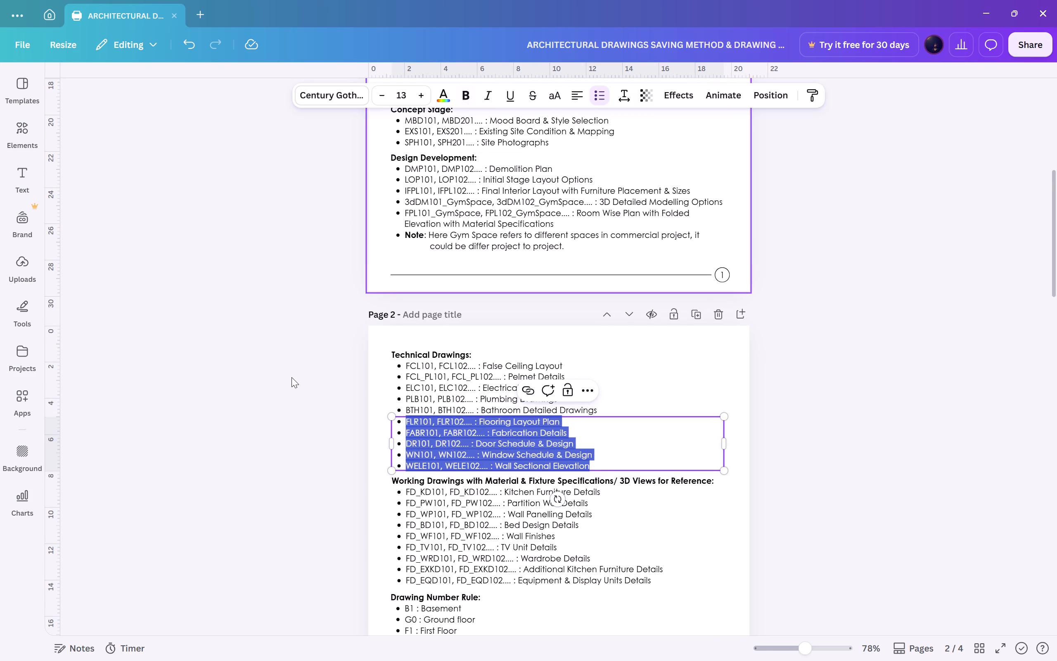
double_click(597, 397)
left_click_drag(602, 410, 403, 378)
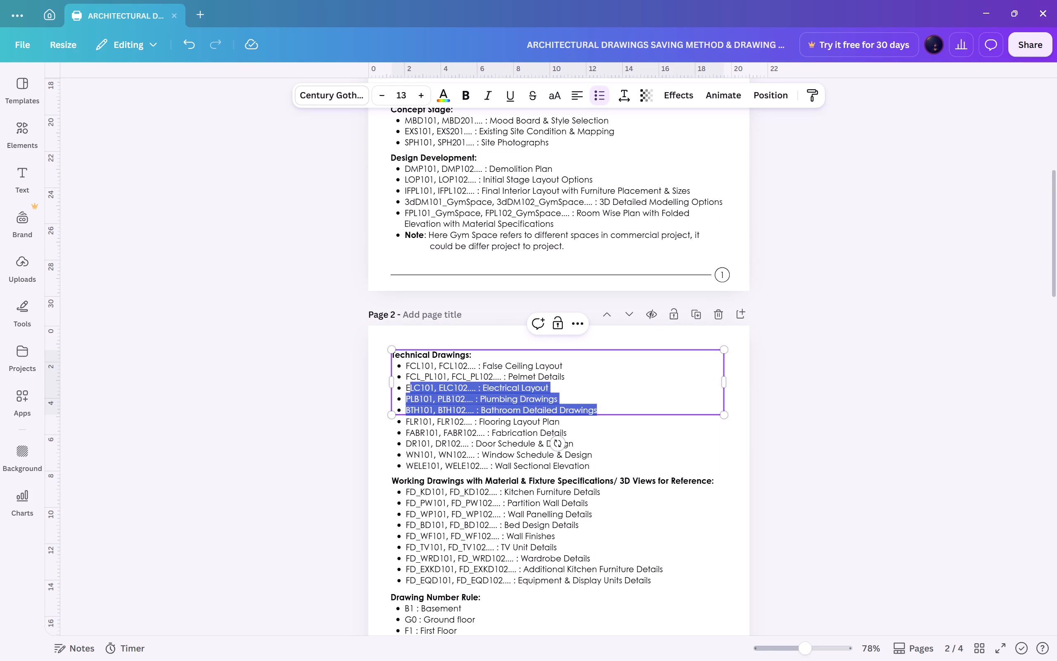
left_click_drag(403, 378, 403, 366)
double_click(460, 96)
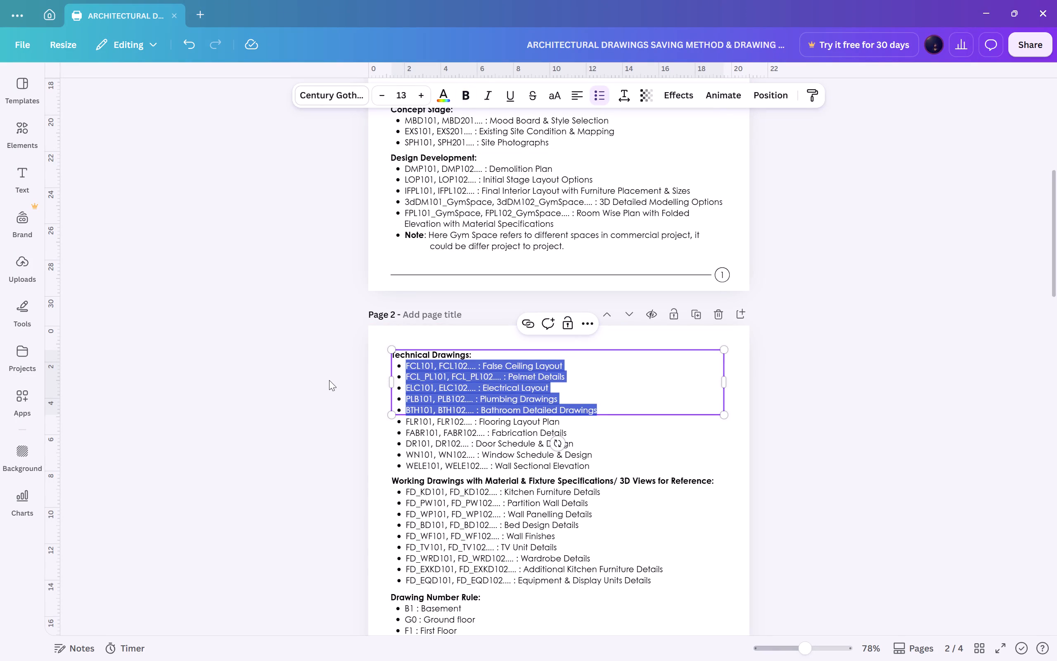
left_click(329, 379)
On page 1, set the Design Development entries, including the Note label, and the Concept Stage entries to uniform regular weight.
scroll(344, 507, "up", 4)
double_click(590, 482)
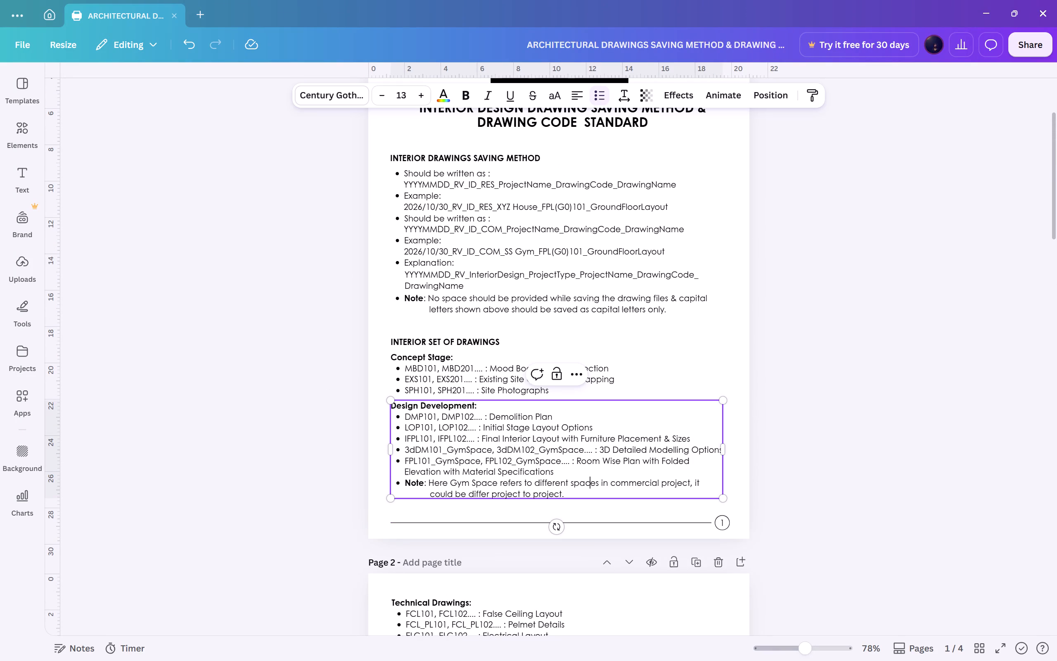
left_click_drag(577, 489, 404, 417)
double_click(467, 97)
left_click(290, 525)
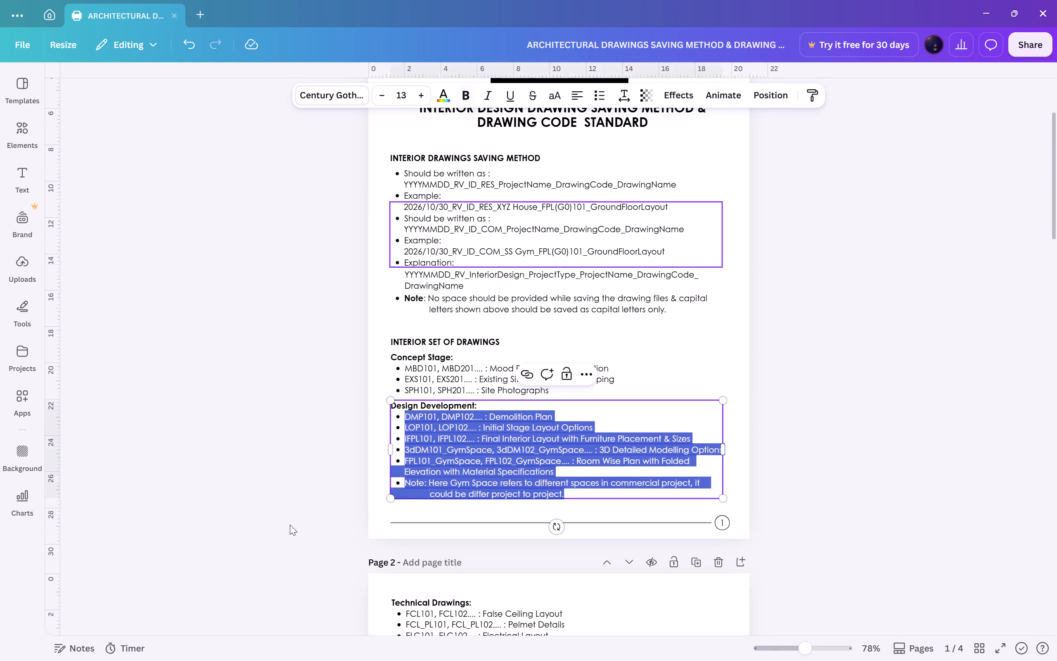
scroll(304, 544, "up", 2)
double_click(577, 511)
left_click_drag(572, 513, 403, 491)
double_click(470, 95)
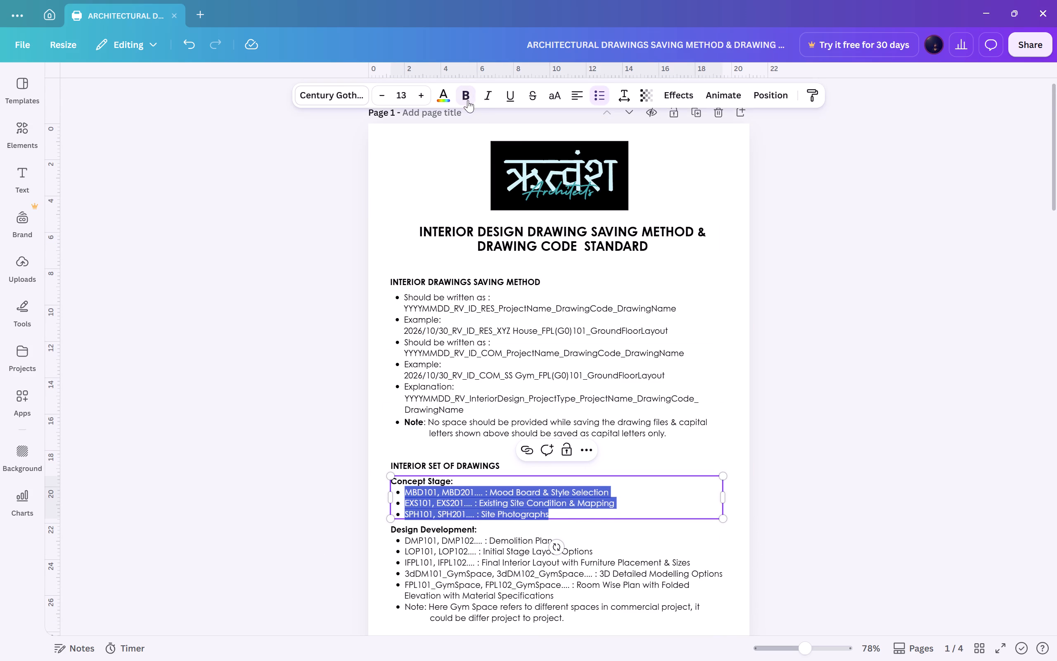
left_click(287, 447)
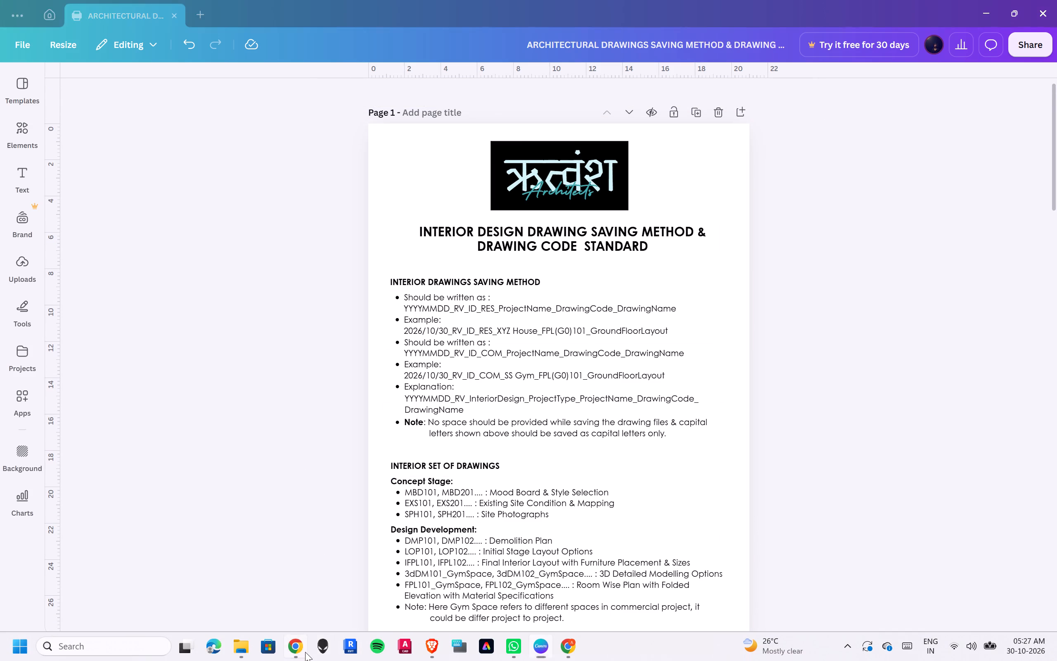
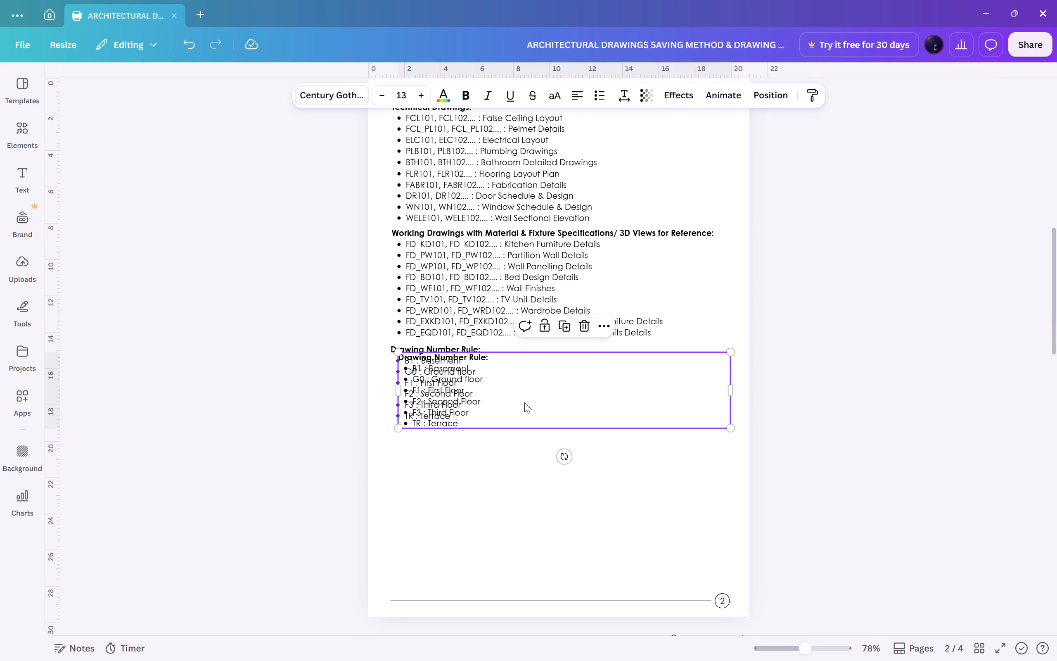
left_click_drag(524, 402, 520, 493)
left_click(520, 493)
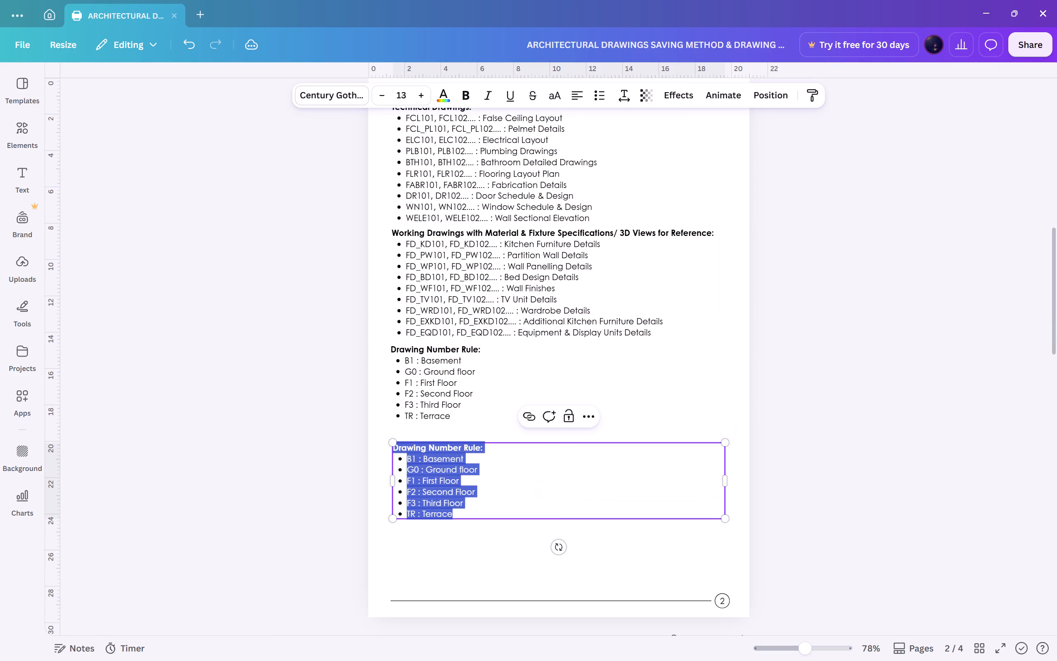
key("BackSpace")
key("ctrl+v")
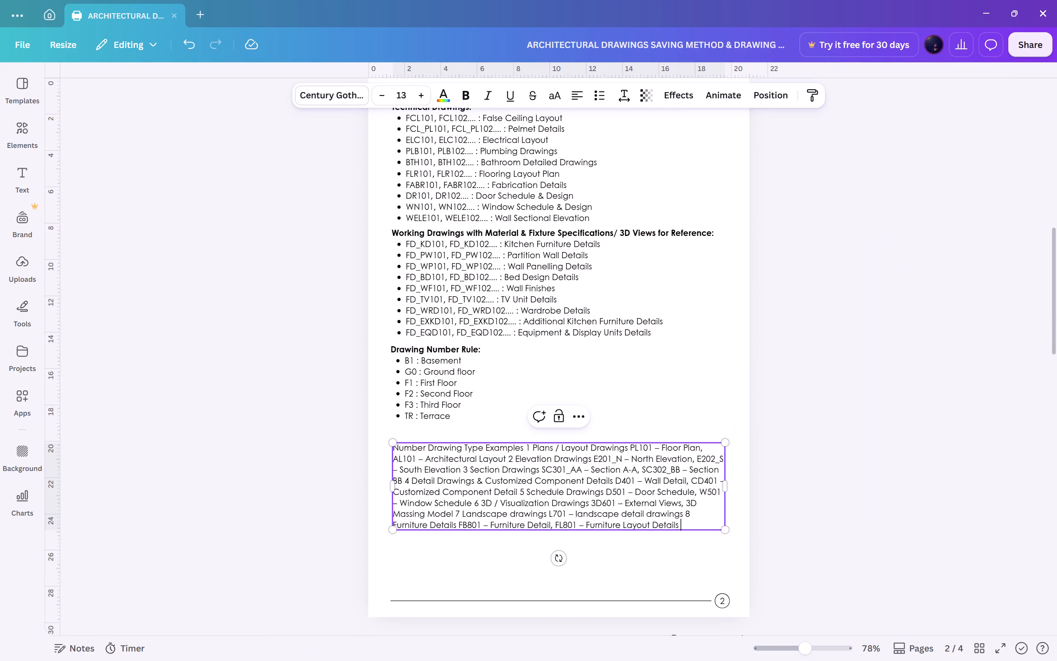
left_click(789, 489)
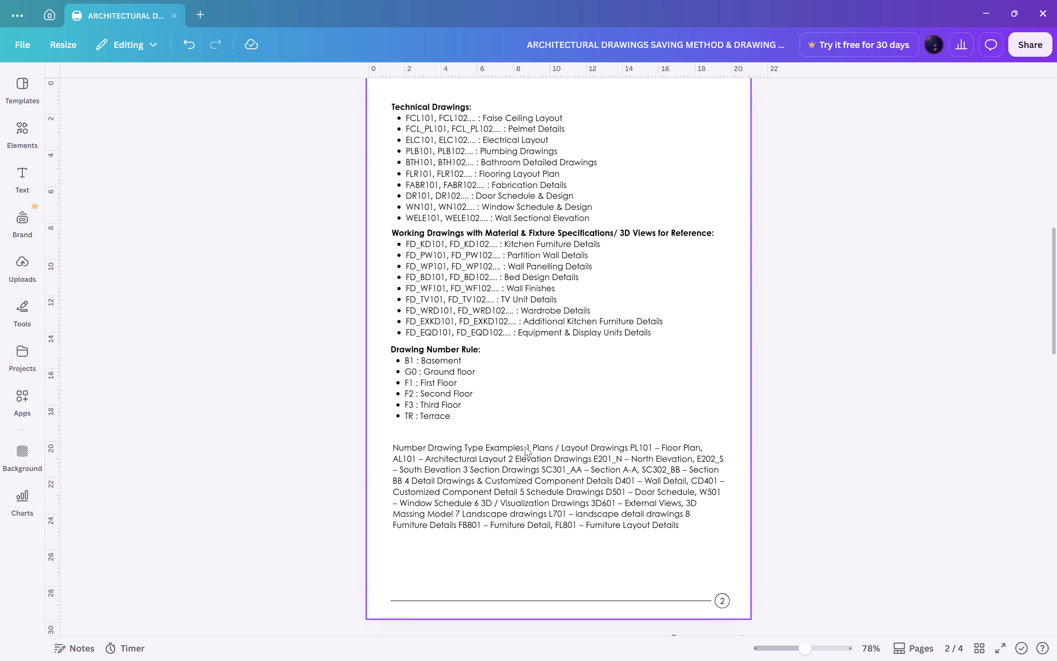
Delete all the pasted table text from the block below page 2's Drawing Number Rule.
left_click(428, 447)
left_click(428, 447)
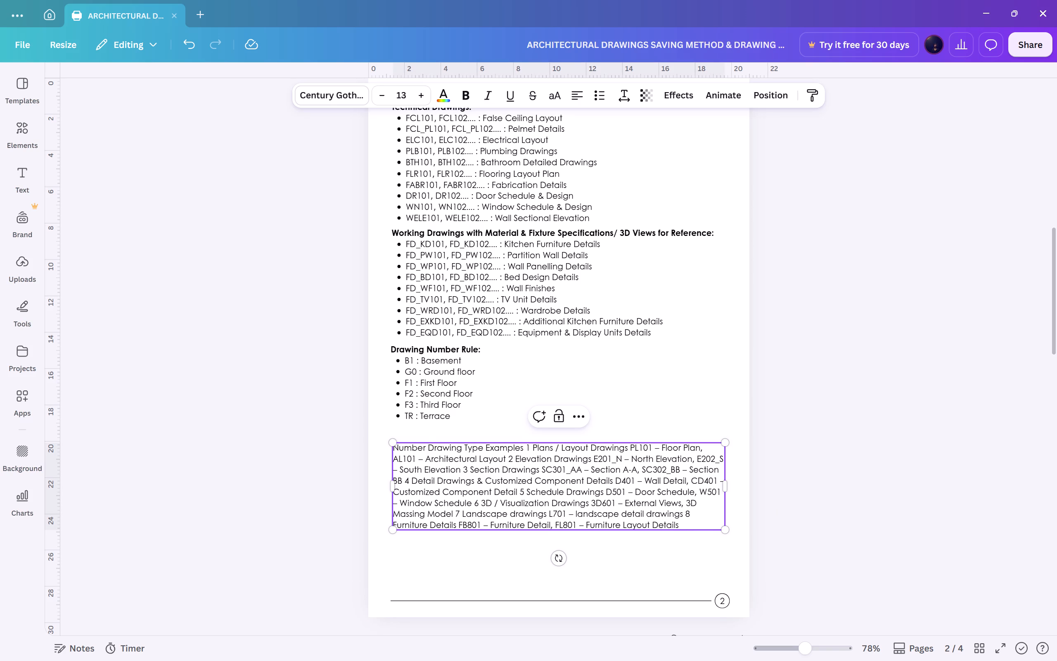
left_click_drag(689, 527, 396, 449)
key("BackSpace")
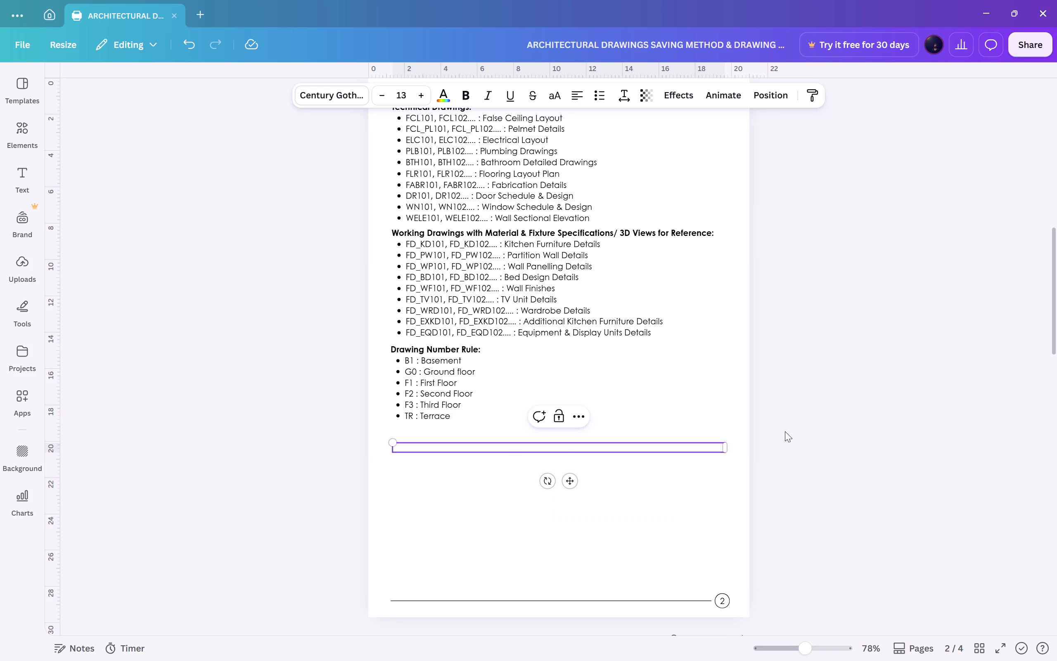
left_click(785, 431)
Duplicate page 4 of the standard and change the page number in the copy's footer to 5.
scroll(785, 431, "down", 3)
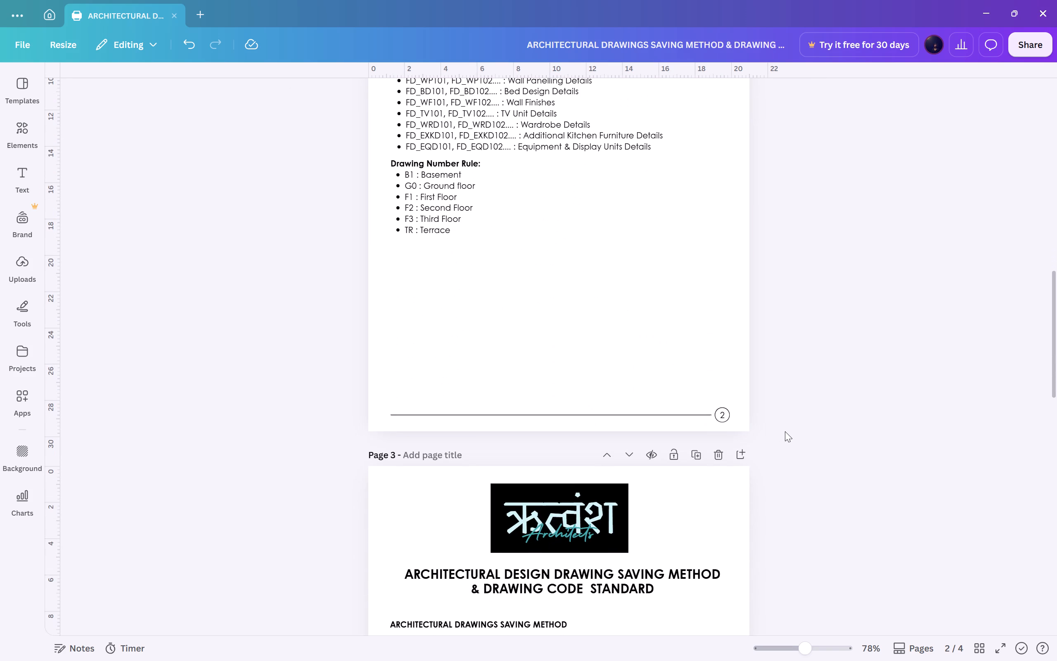
scroll(785, 431, "down", 20)
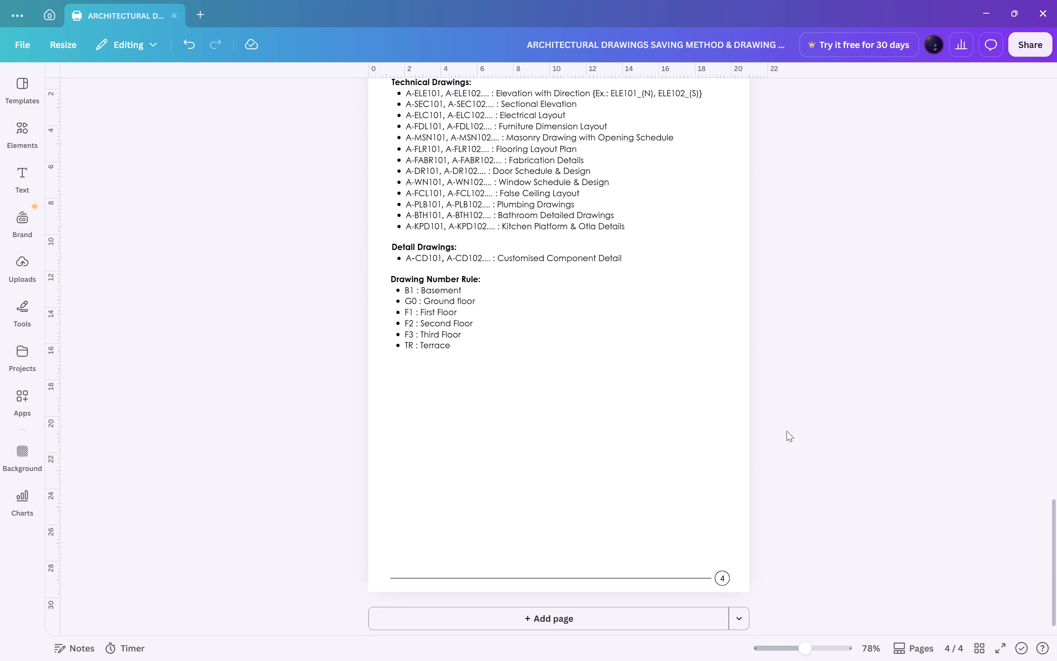
scroll(712, 348, "up", 3)
left_click(695, 219)
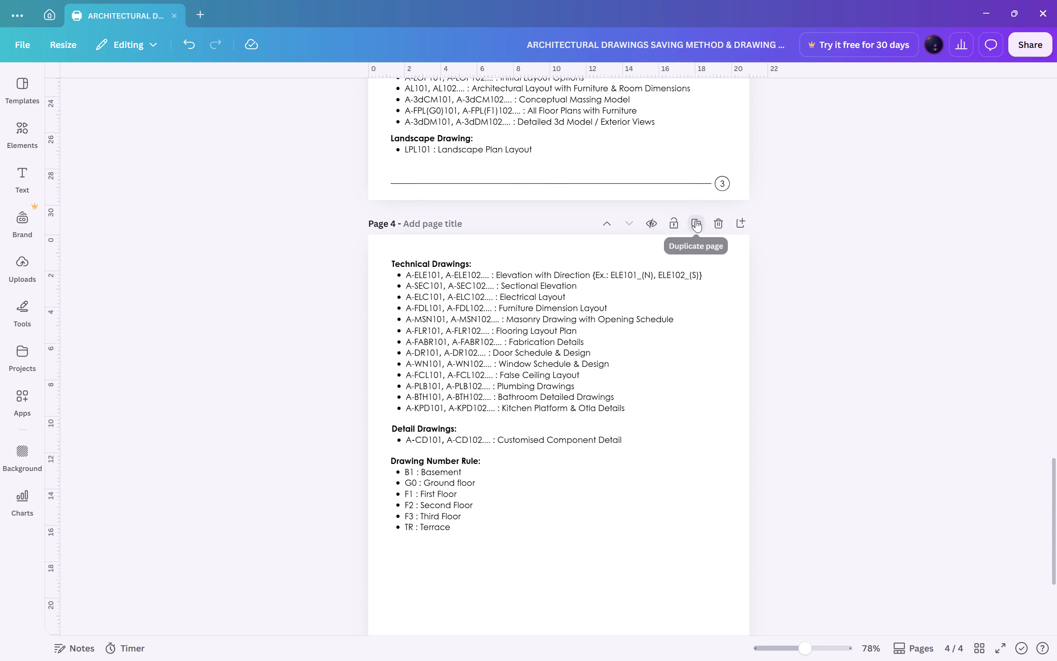
left_click(858, 464)
scroll(858, 463, "down", 3)
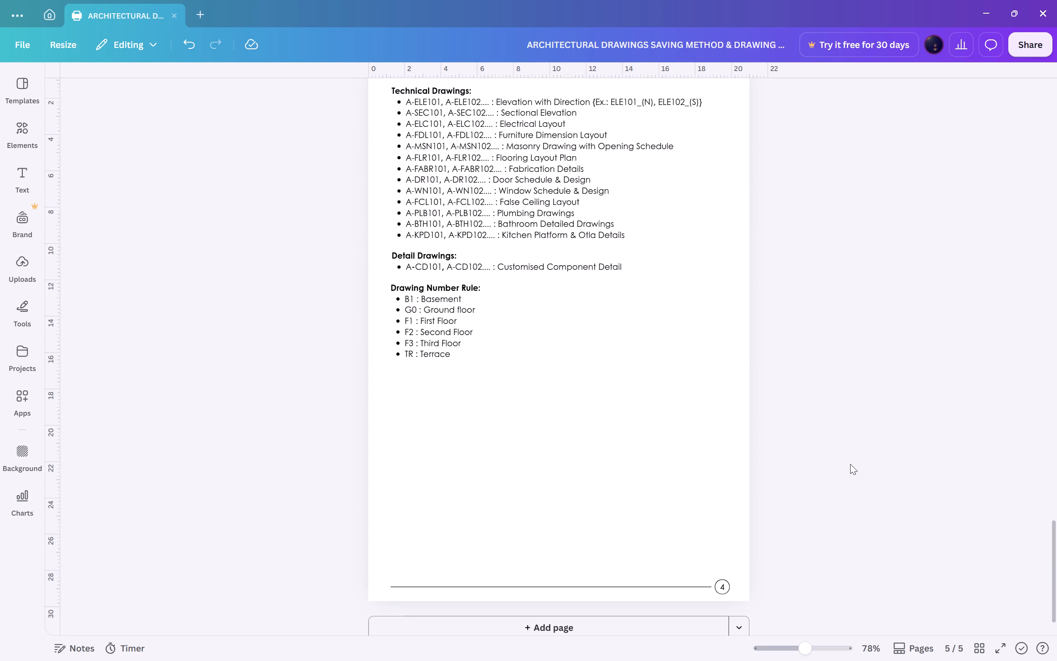
double_click(720, 575)
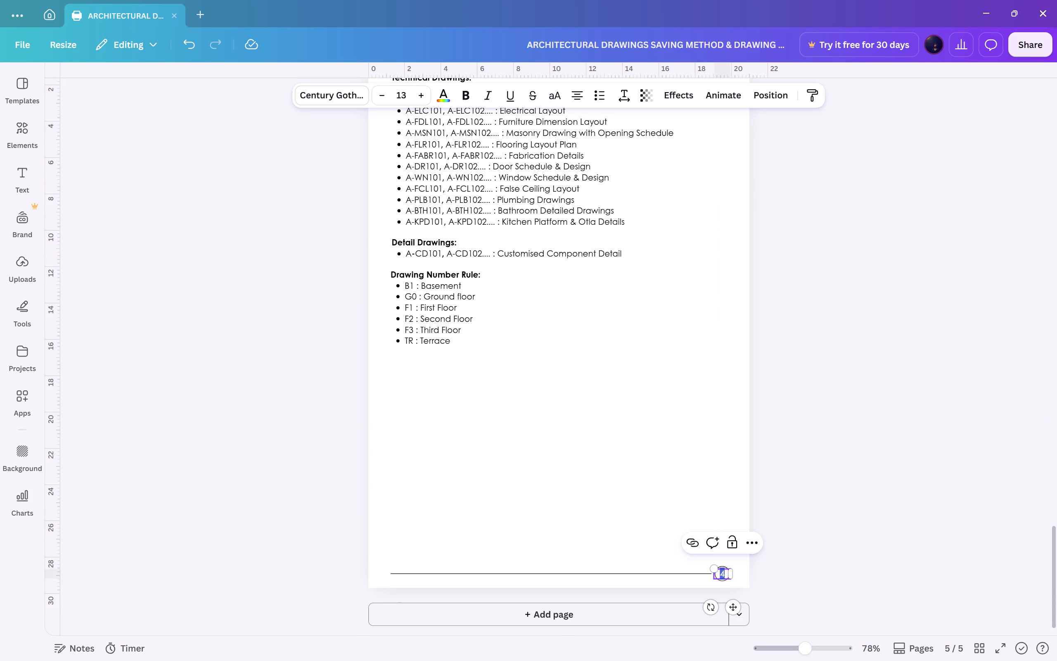
key("BackSpace")
key("5")
left_click(827, 517)
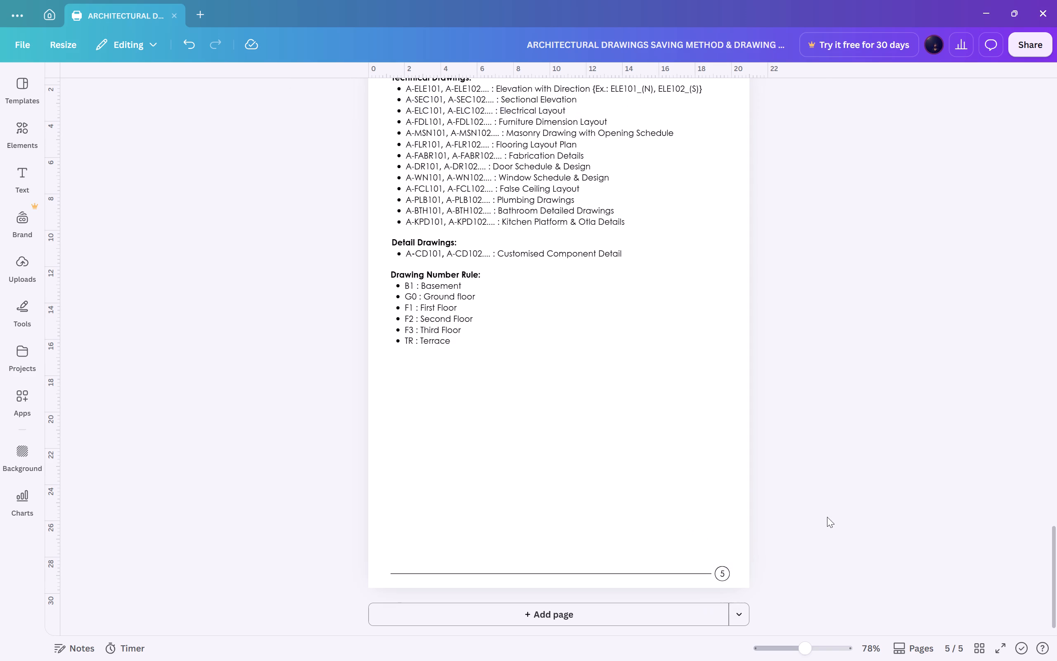
Delete the Drawing Number Rule, Detail Drawings and A-FLR101 to A-KPD101 text blocks from page 5.
scroll(827, 517, "up", 3)
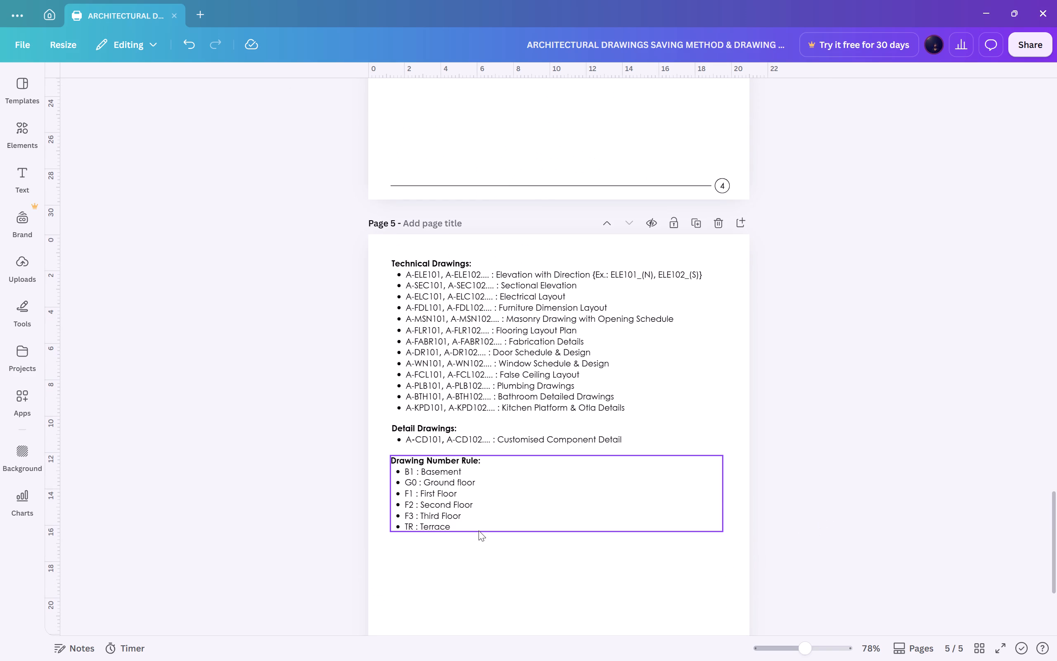
left_click(479, 530)
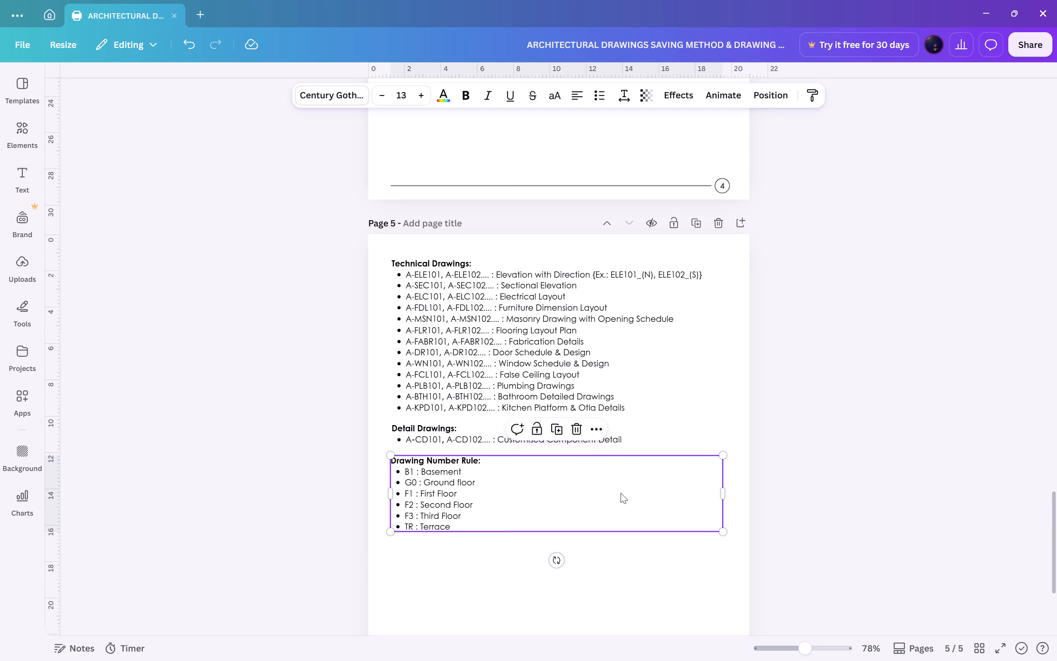
key("Delete")
left_click(517, 441)
key("Delete")
left_click(526, 360)
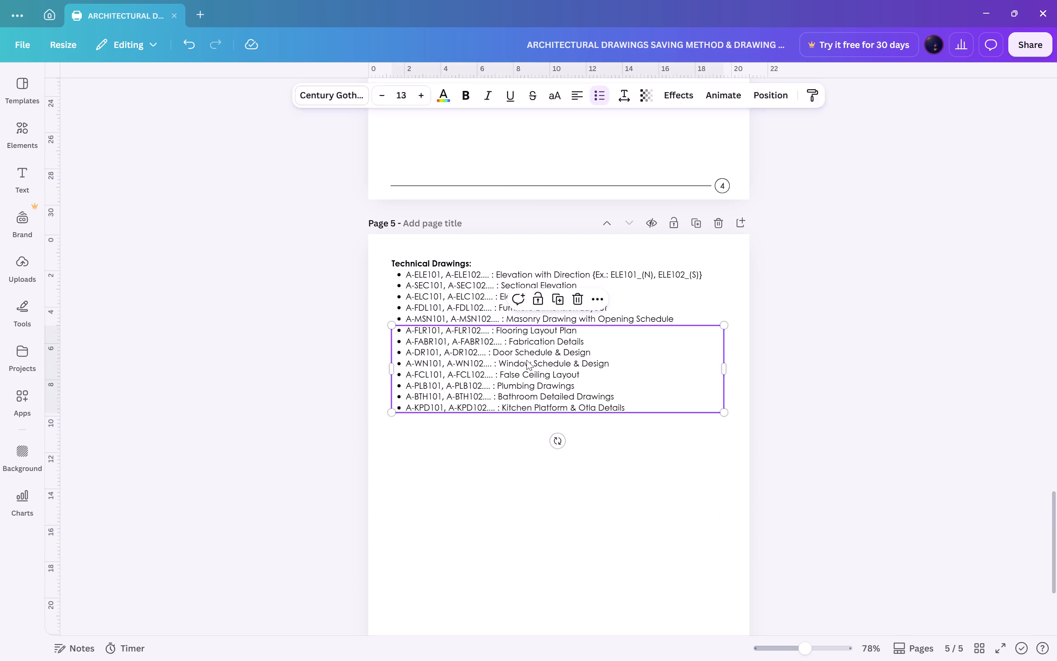
key("Delete")
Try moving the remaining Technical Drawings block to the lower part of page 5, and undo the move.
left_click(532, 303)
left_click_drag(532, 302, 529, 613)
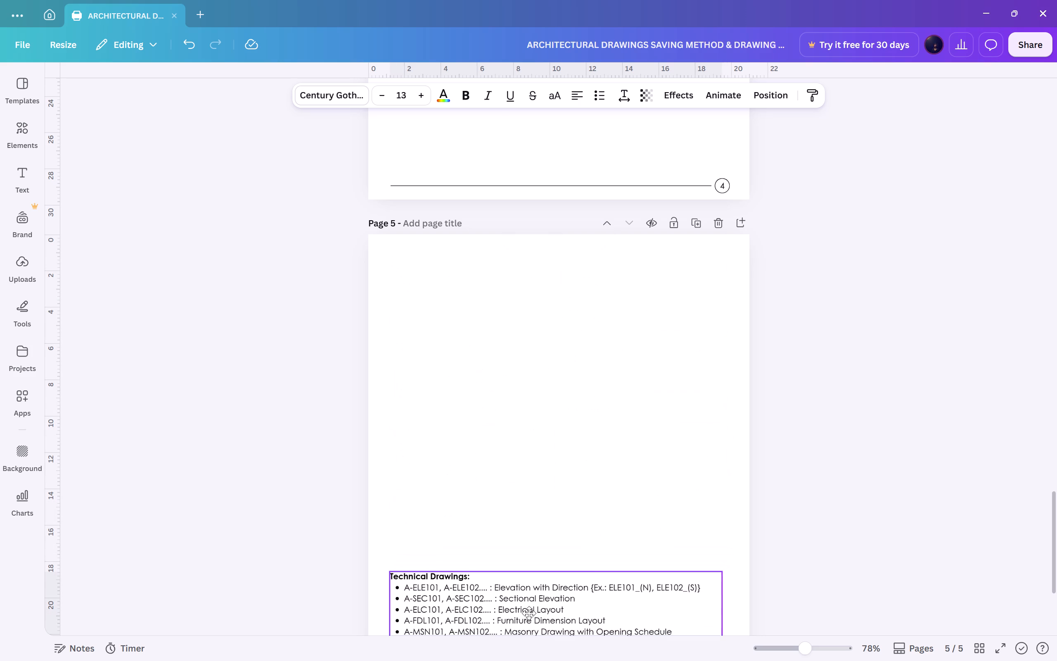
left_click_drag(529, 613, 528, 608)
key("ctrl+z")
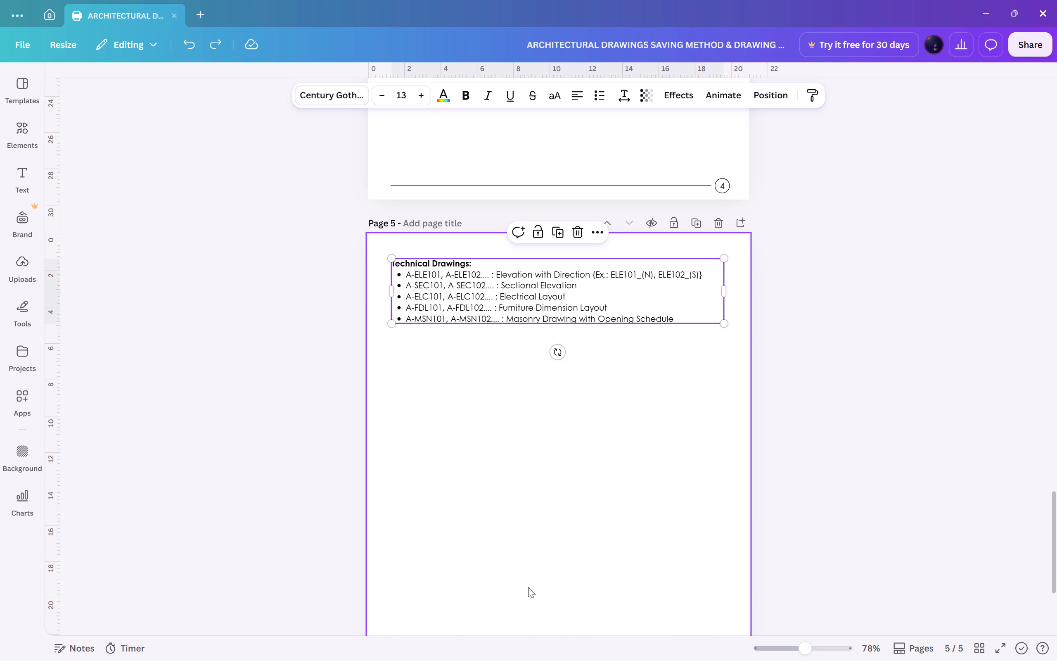
Nudge the Technical Drawings block down to about the middle of page 5, freeing the space above it.
key("Left")
key("Down")
key("Down")
key("Down")
key("Down")
key("Down")
key("Down")
key("Down")
key("Down")
key("Down")
key("Down")
key("Down")
key("Down")
key("Down")
key("Down")
key("Down")
key("Down")
key("Down")
key("Down")
key("Down")
key("Down")
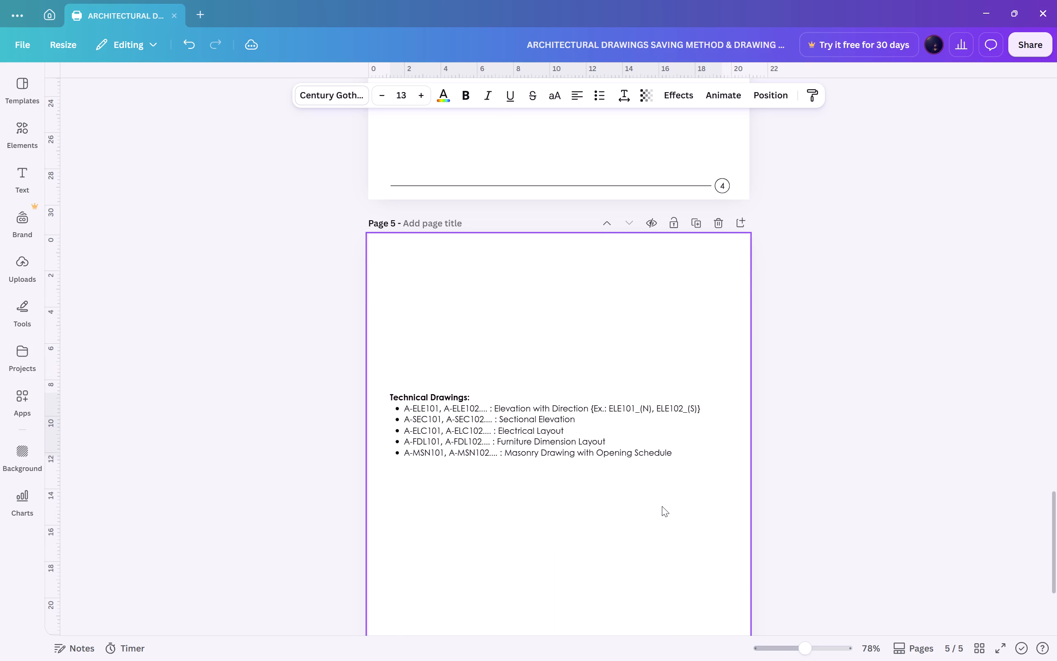
left_click(829, 404)
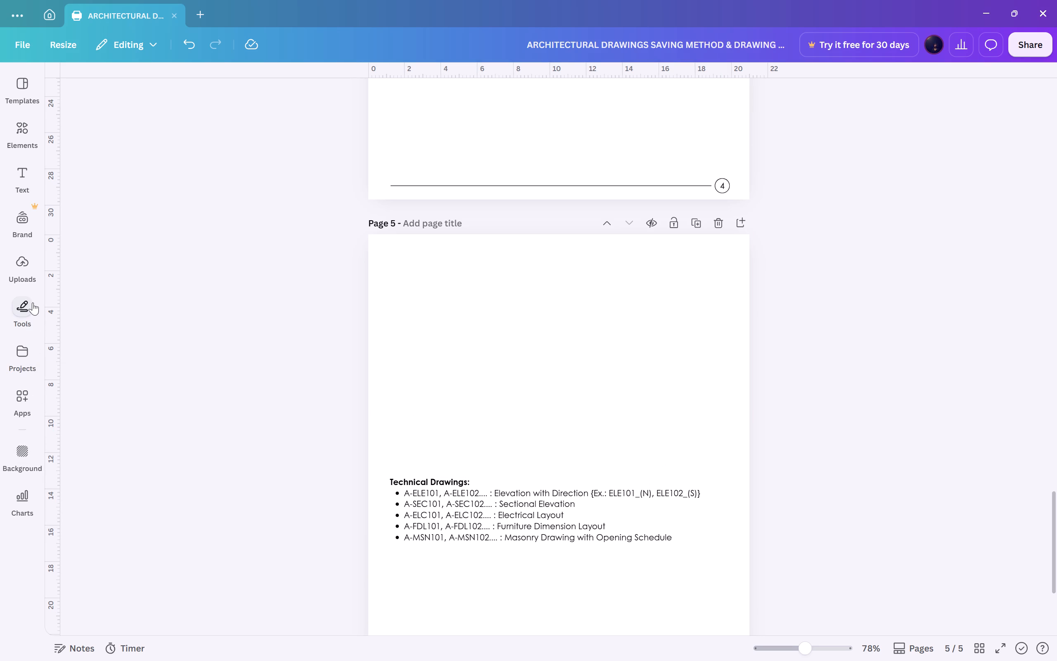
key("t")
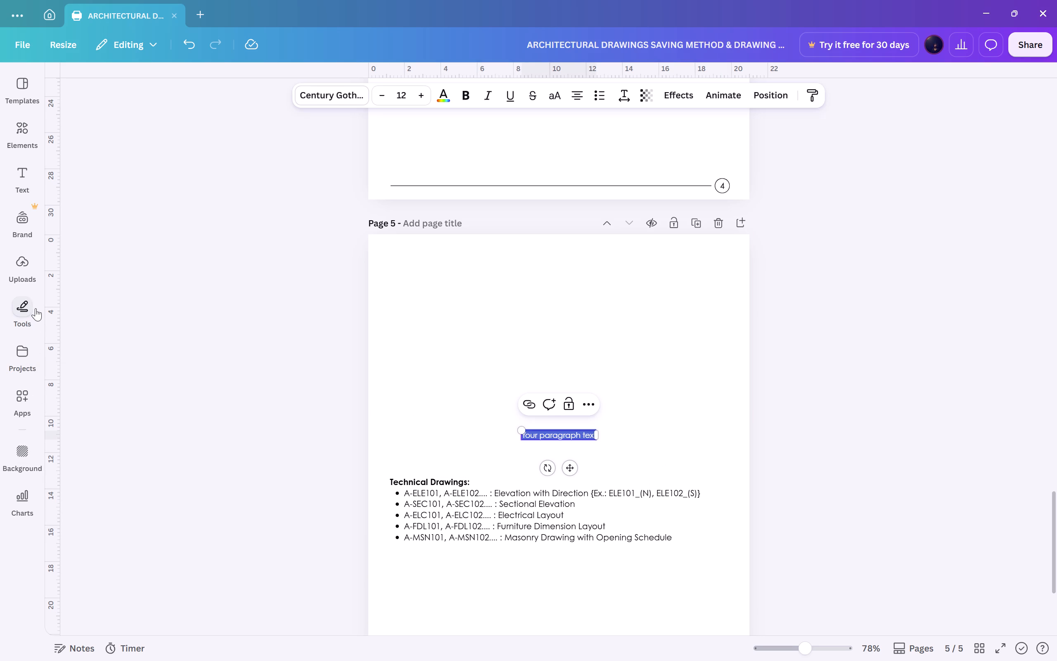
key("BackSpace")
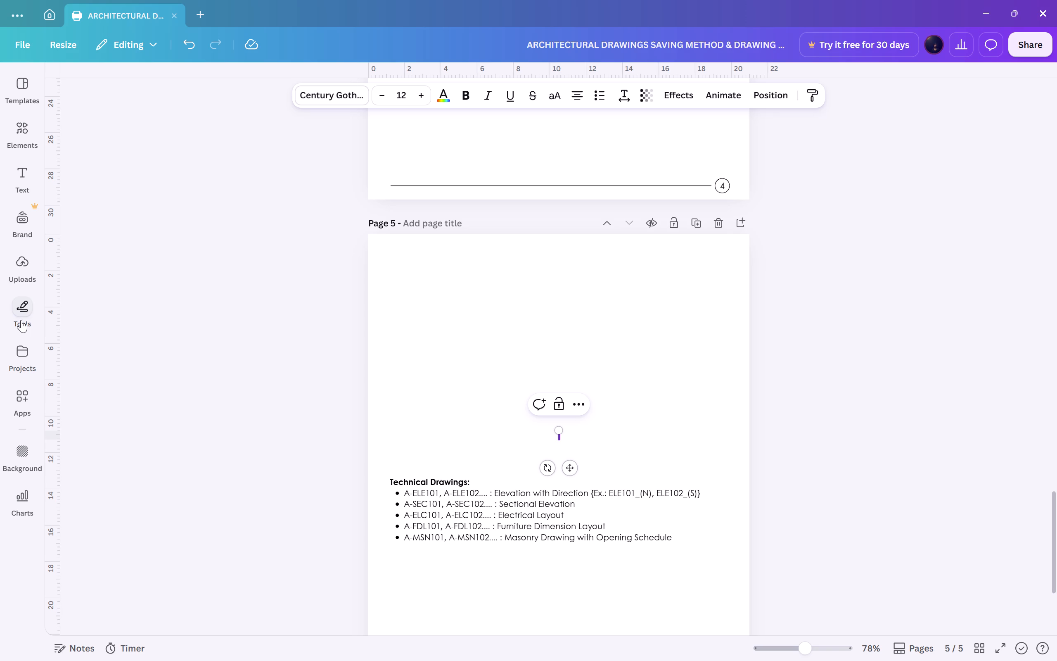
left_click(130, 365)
Insert a table with three columns and four rows on page 5 and set its border weight to 1.
left_click(21, 316)
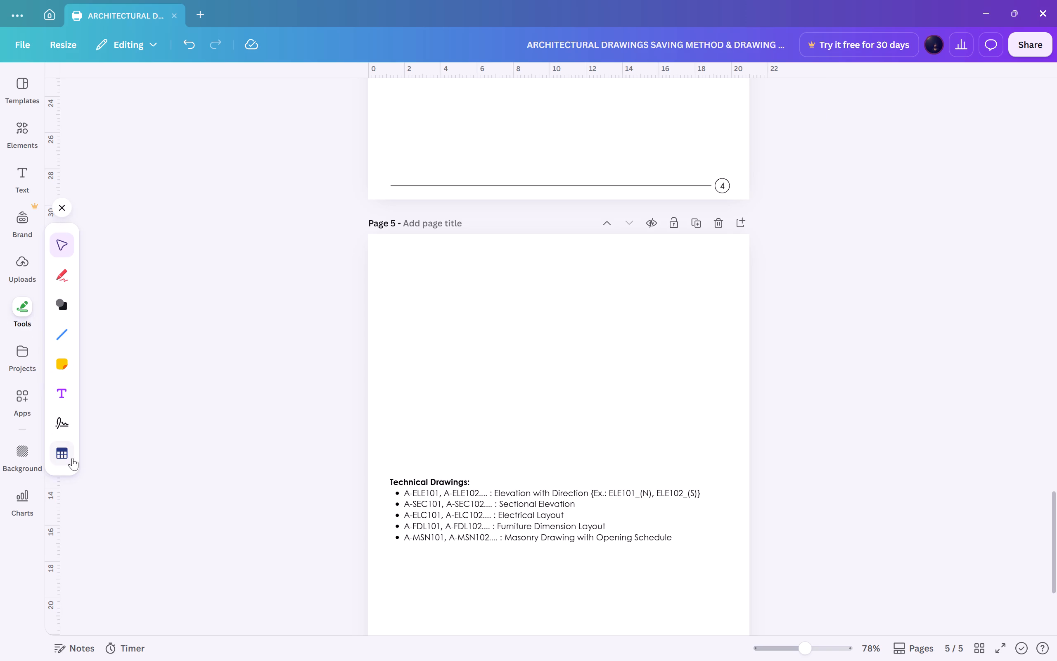
left_click(72, 458)
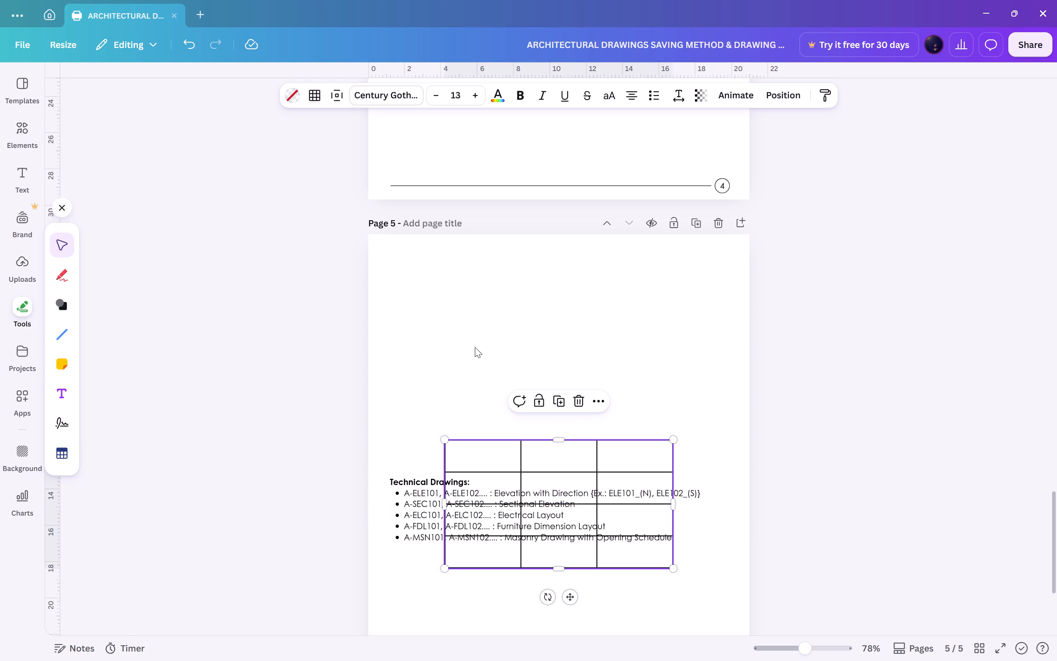
left_click(320, 96)
left_click(356, 154)
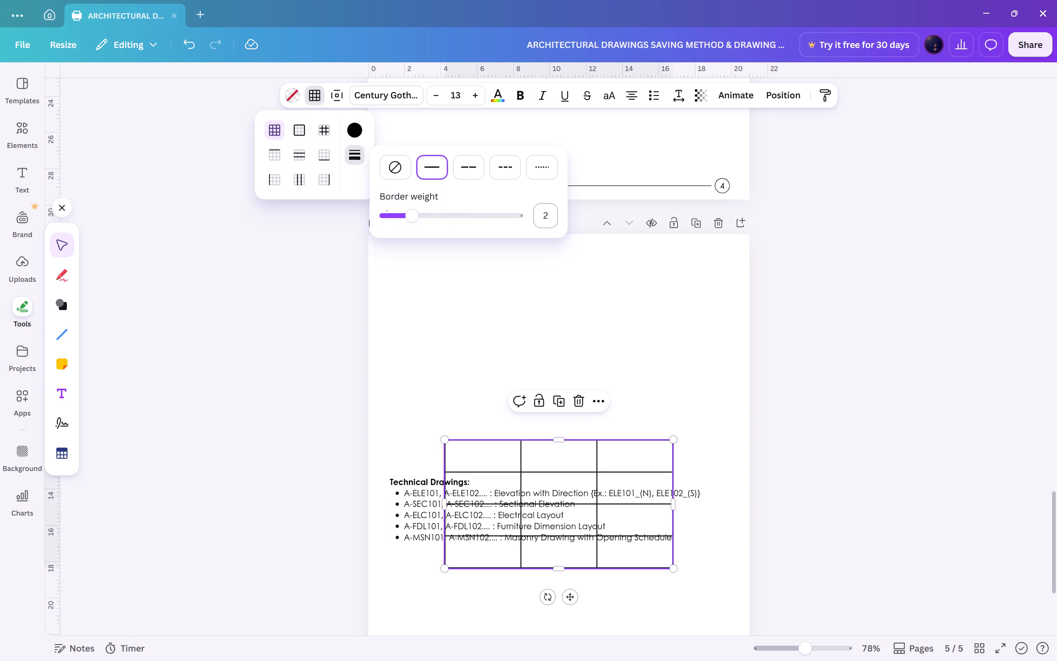
left_click(547, 214)
key("BackSpace")
key("1")
key("Return")
left_click(957, 440)
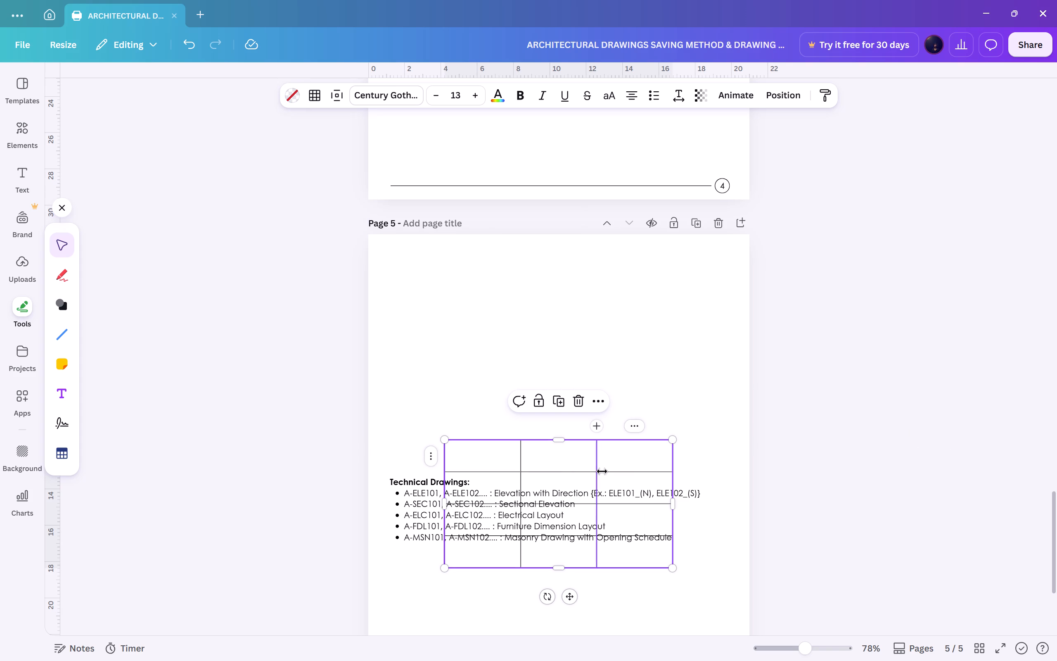
Reduce the table's row heights evenly and move it to the top of page 5, aligned with the left text margin.
left_click_drag(563, 471, 564, 457)
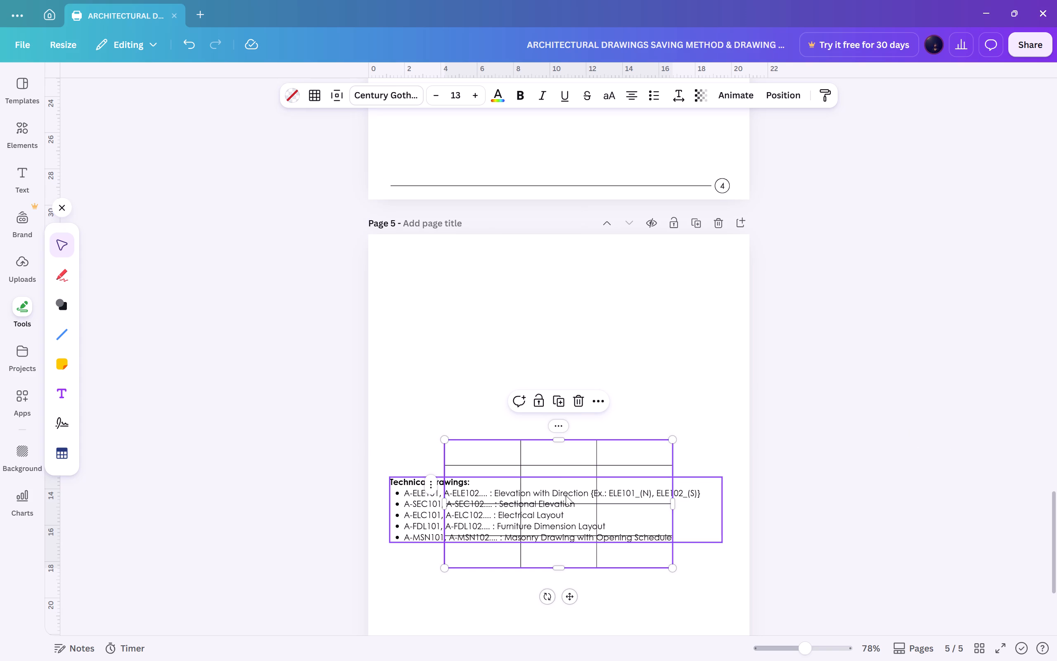
left_click_drag(564, 502, 565, 471)
left_click_drag(551, 536, 552, 490)
left_click_drag(551, 570, 554, 511)
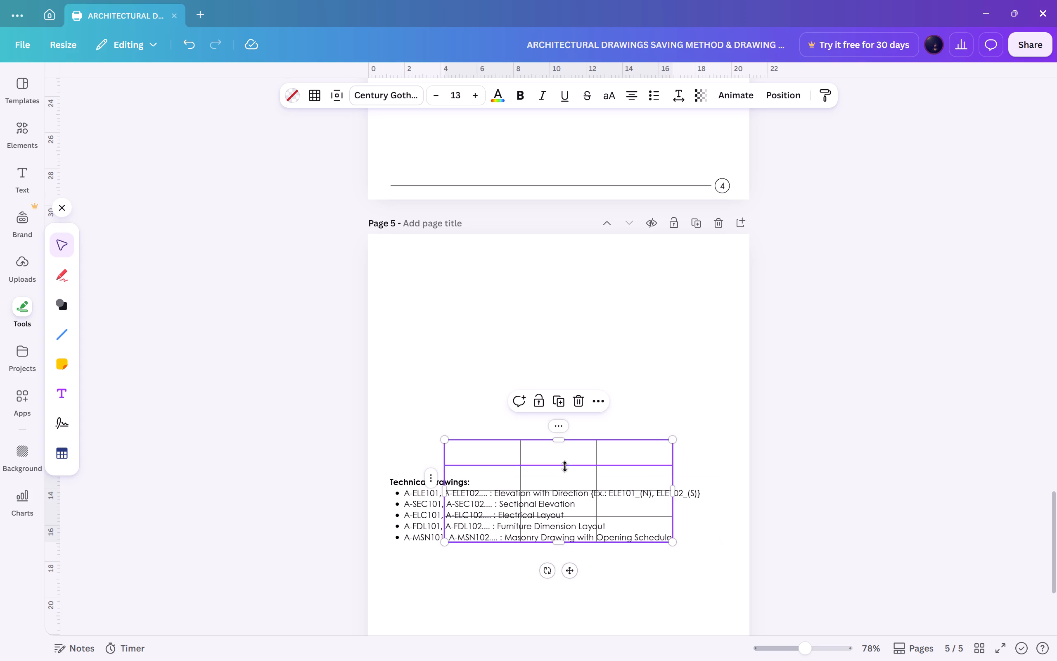
left_click_drag(569, 449, 517, 263)
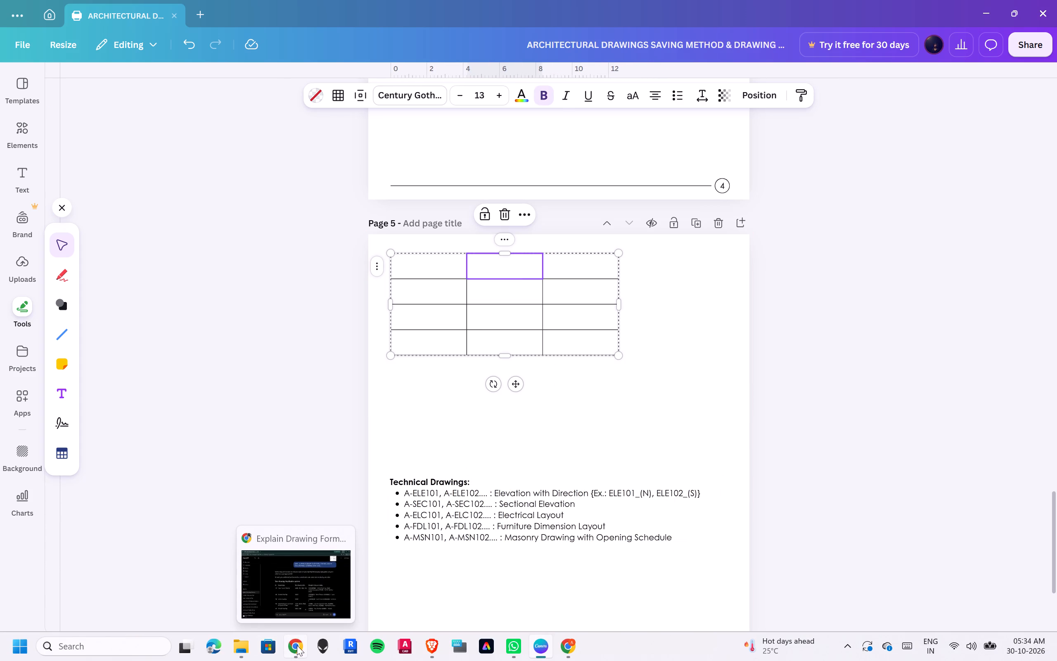
Check the reference table in the file saving standards PDF, and widen the page 5 table to the right text margin.
left_click(566, 642)
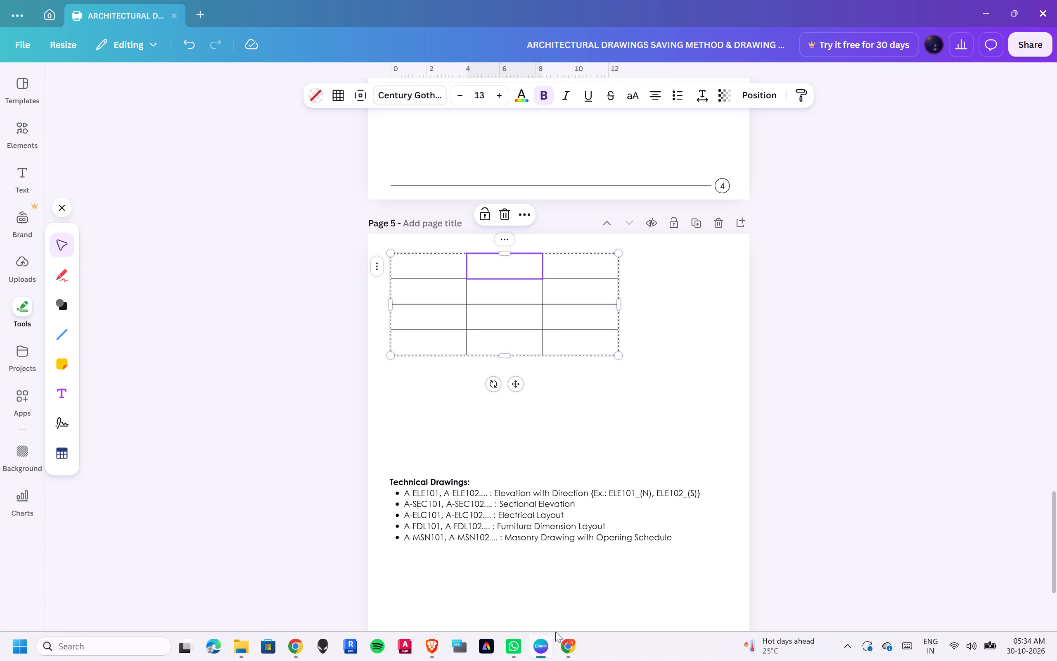
left_click(573, 647)
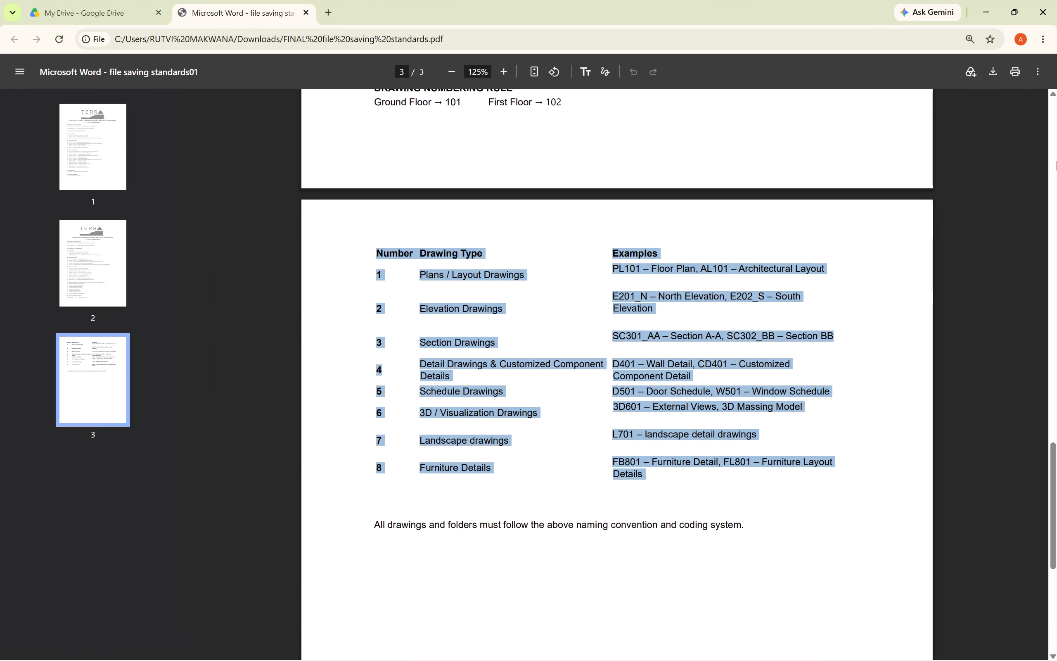
left_click(979, 0)
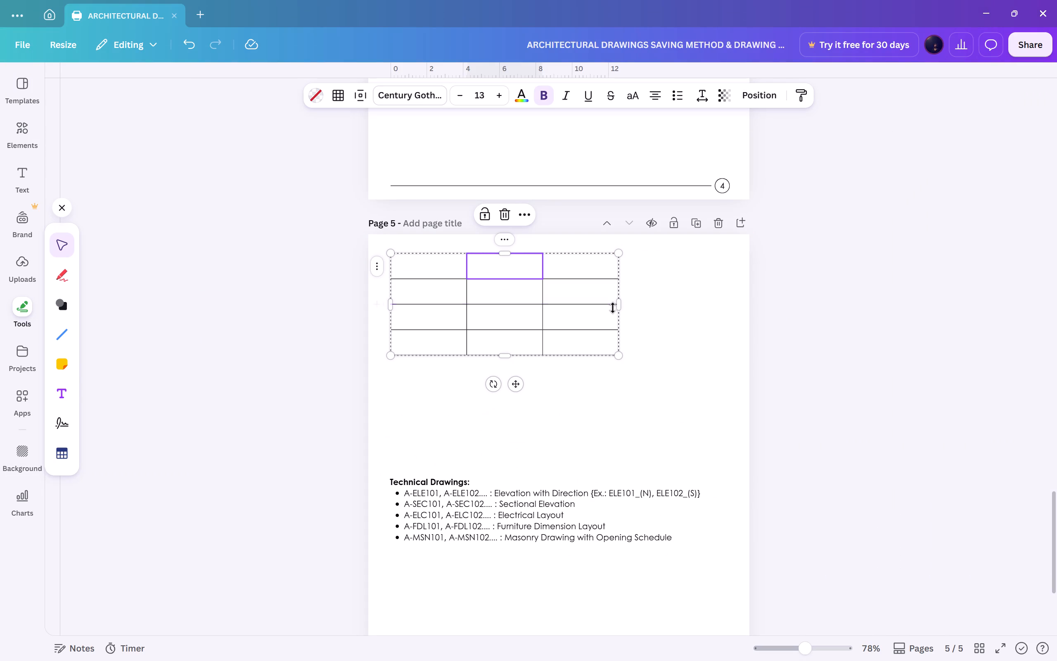
left_click_drag(623, 308, 742, 309)
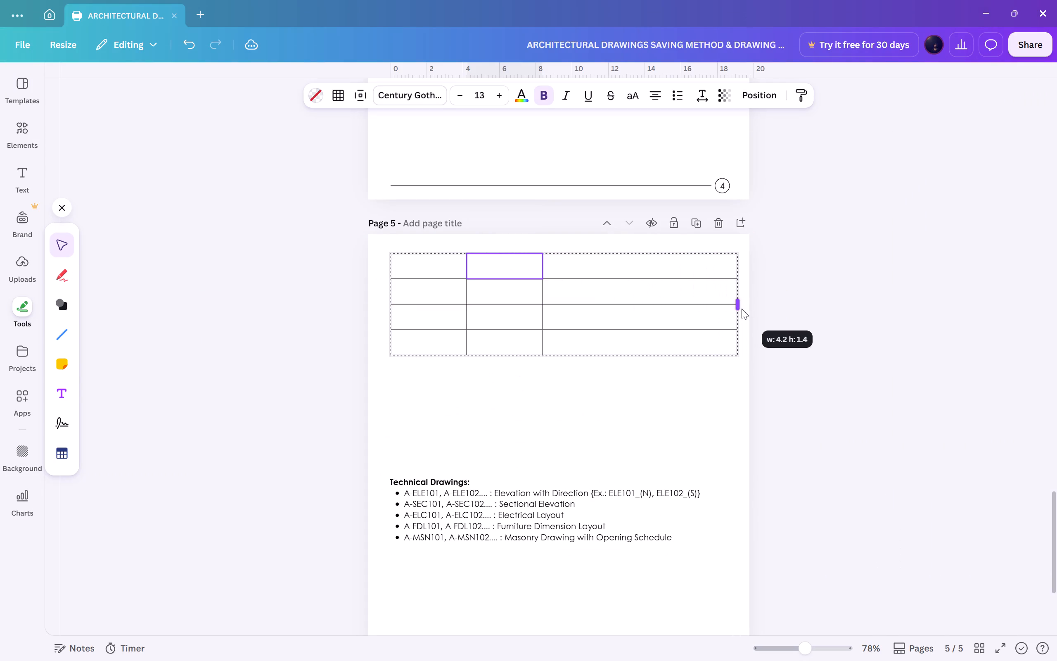
left_click_drag(742, 309, 737, 310)
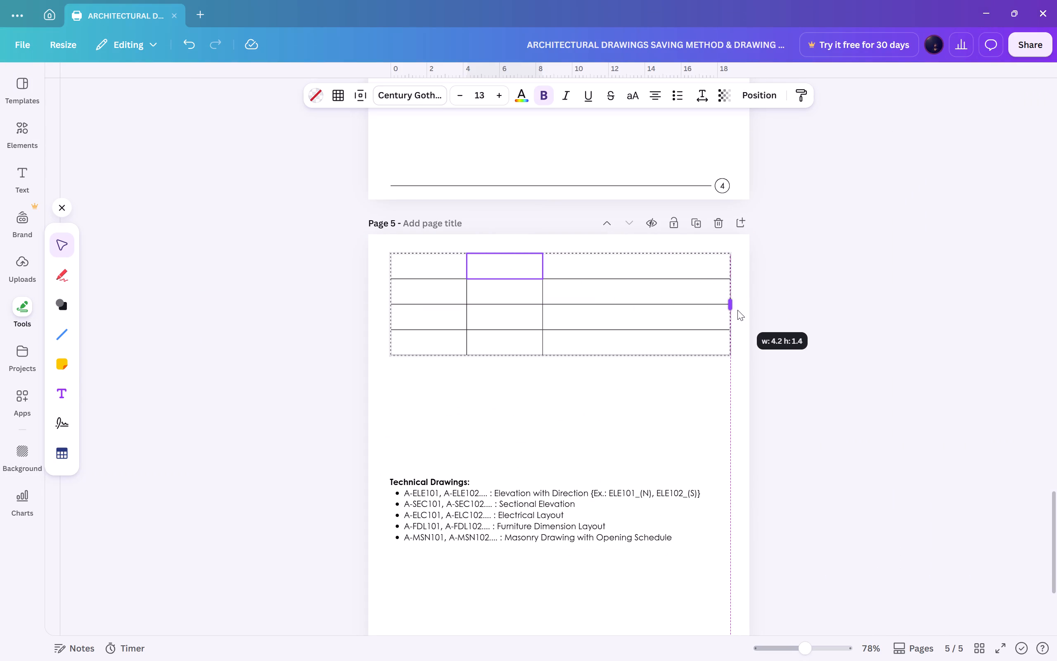
left_click_drag(737, 310, 734, 311)
left_click_drag(391, 307, 396, 306)
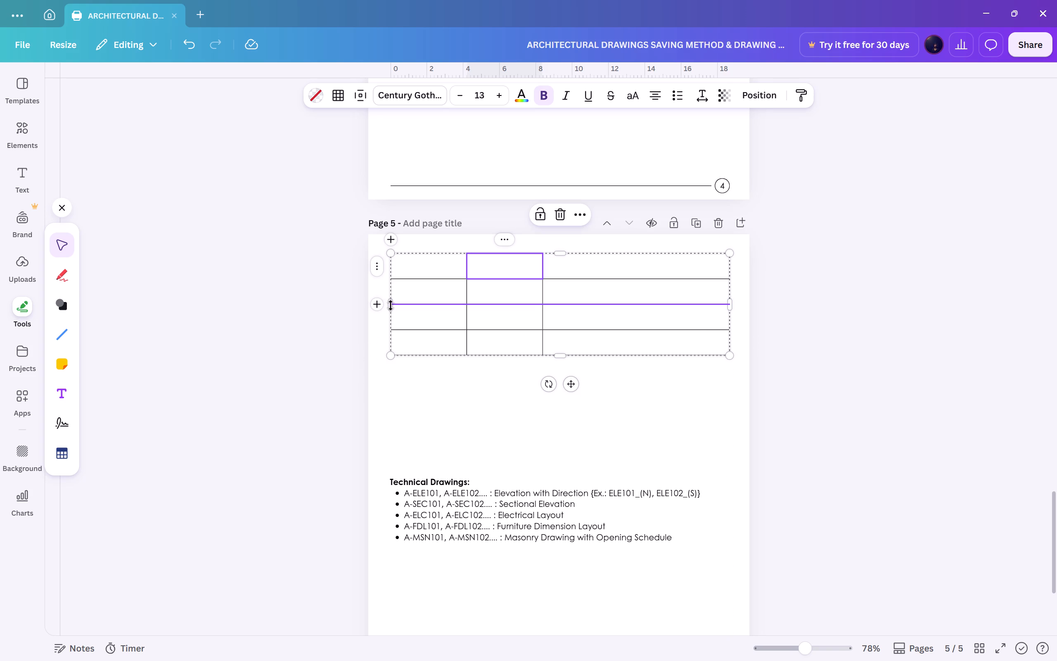
left_click(388, 305)
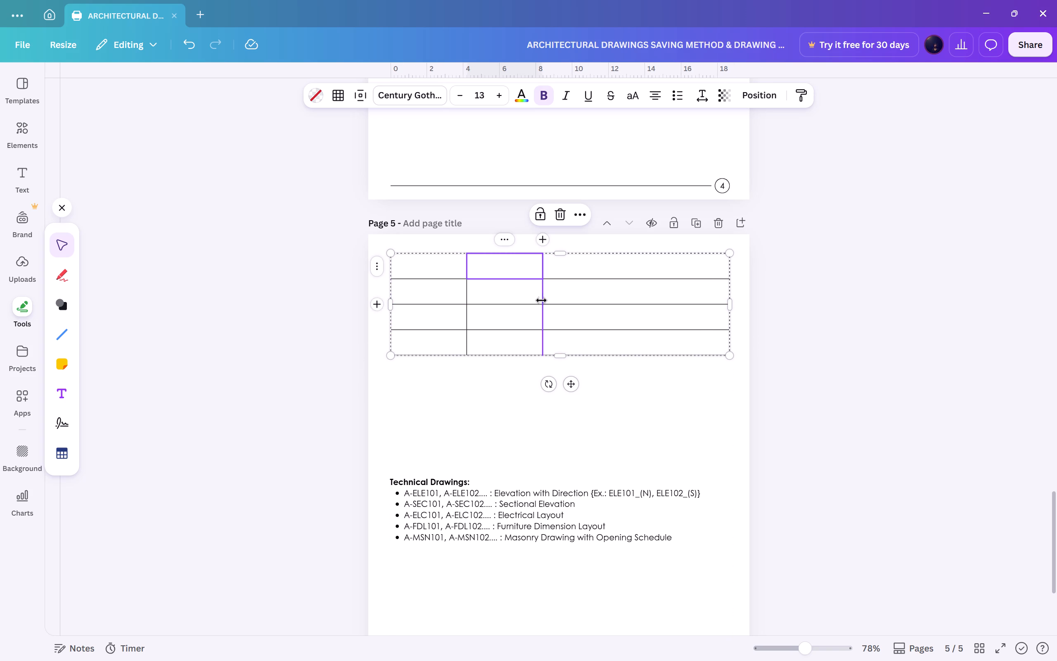
Resize the table's columns so the first is narrow, the second medium and the third widest.
left_click_drag(541, 300, 606, 298)
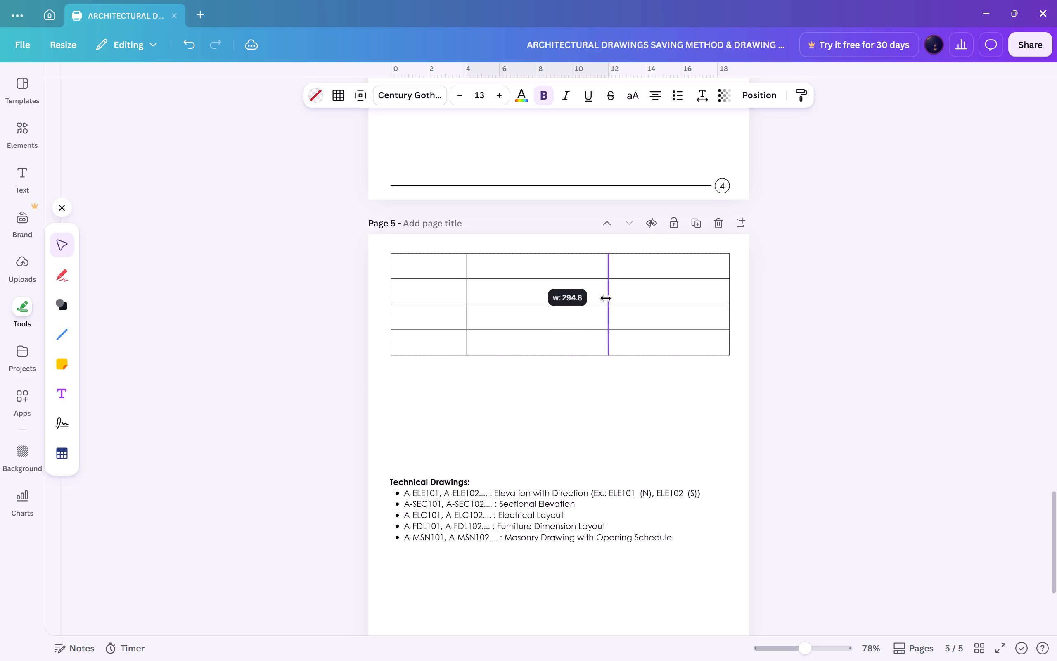
left_click_drag(606, 298, 588, 317)
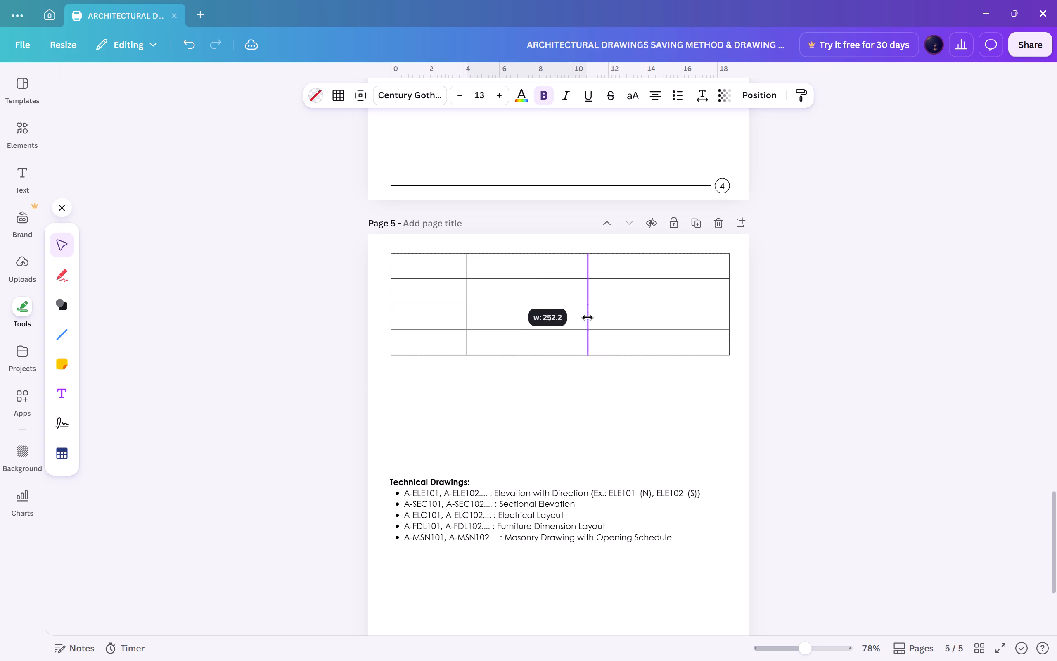
left_click_drag(588, 317, 555, 321)
left_click_drag(469, 300, 418, 302)
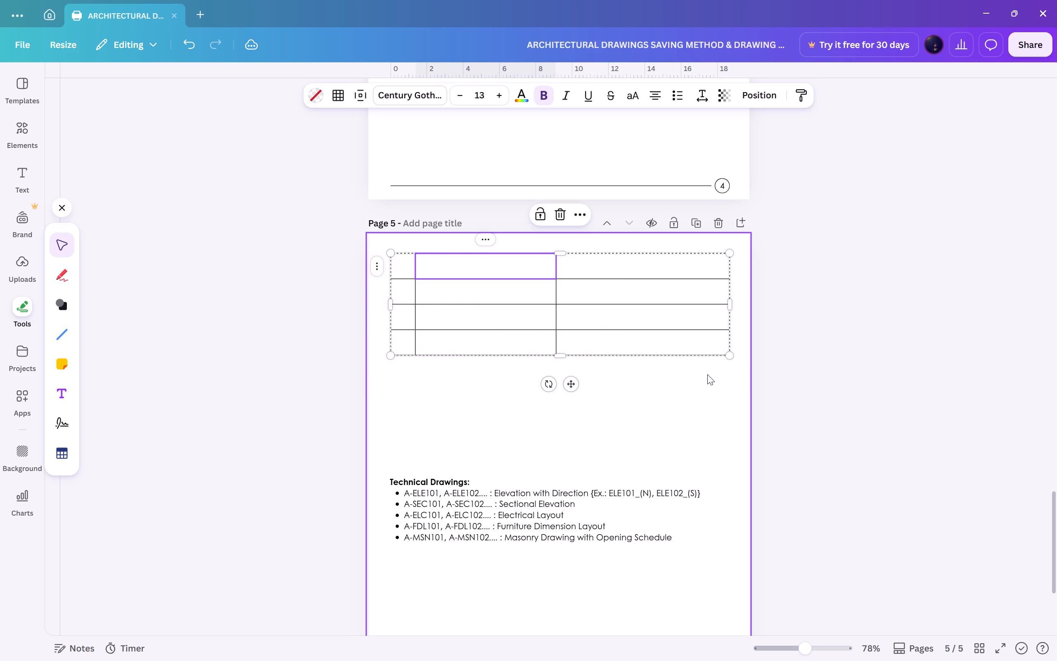
left_click_drag(557, 297, 519, 301)
left_click(846, 351)
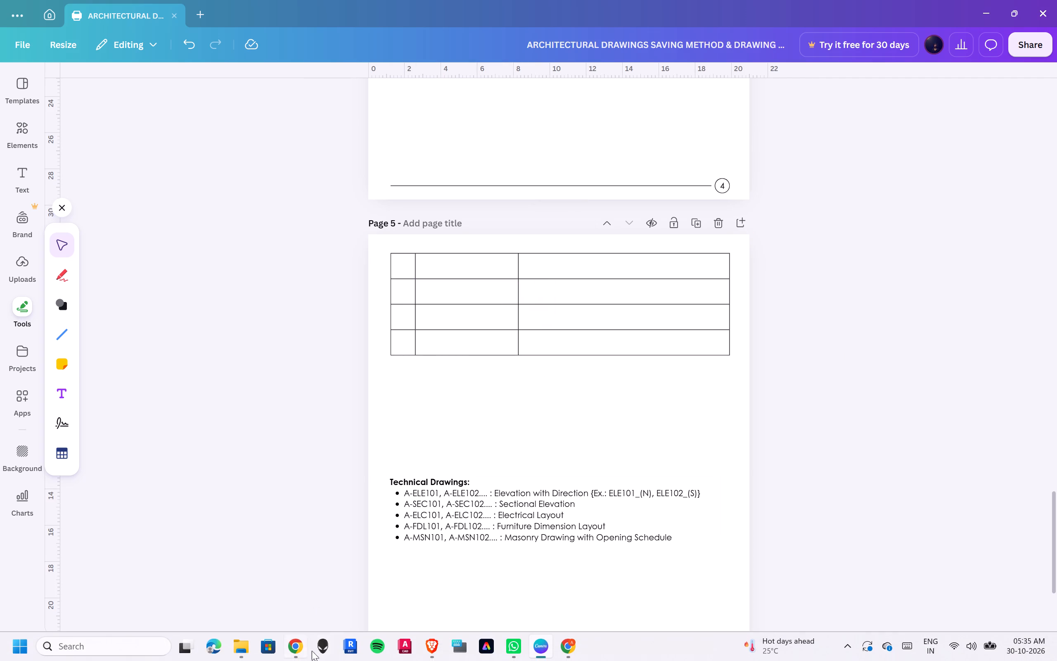
Compare with the PDF's reference table and refine the column widths, narrowing the first column to about 37 and slightly widening the second.
left_click(573, 660)
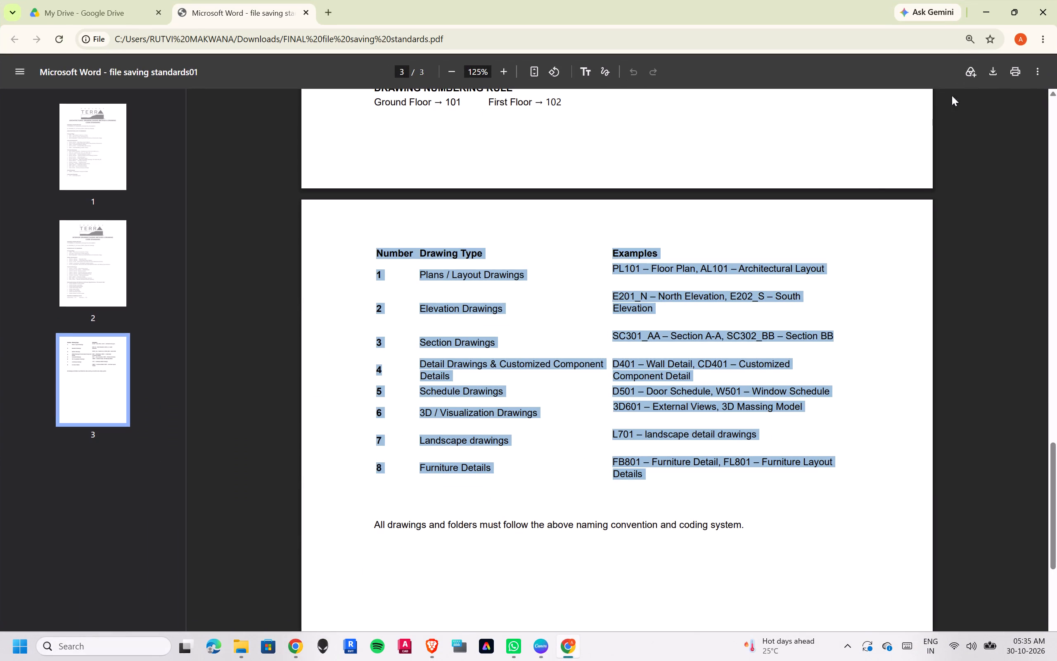
left_click(1013, 10)
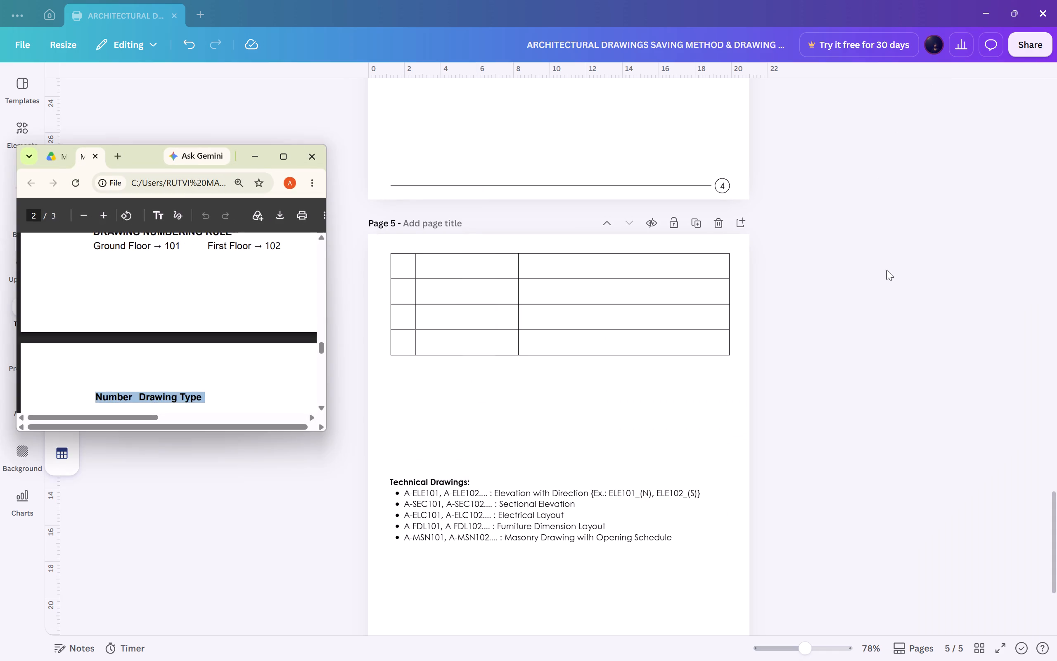
left_click(886, 270)
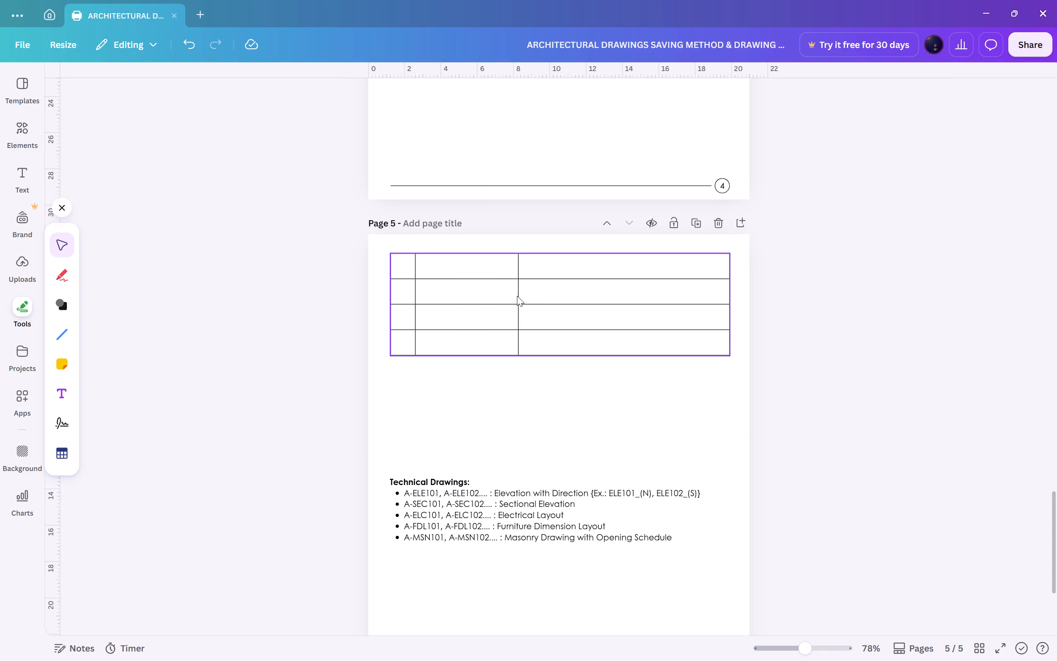
left_click(520, 286)
left_click_drag(520, 290, 527, 291)
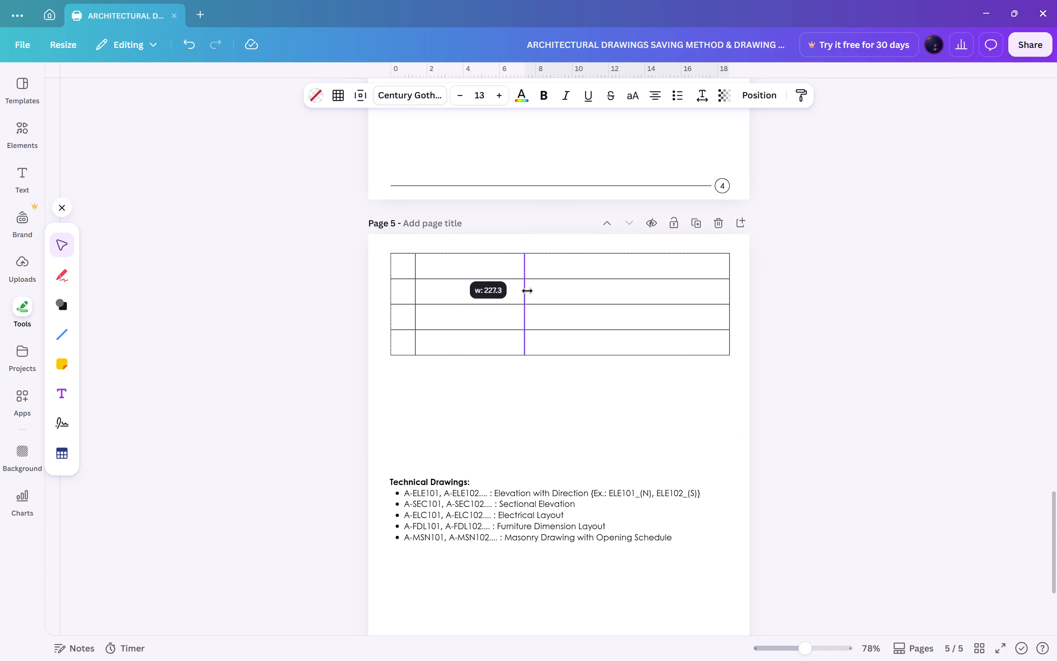
left_click_drag(527, 291, 535, 291)
left_click(829, 289)
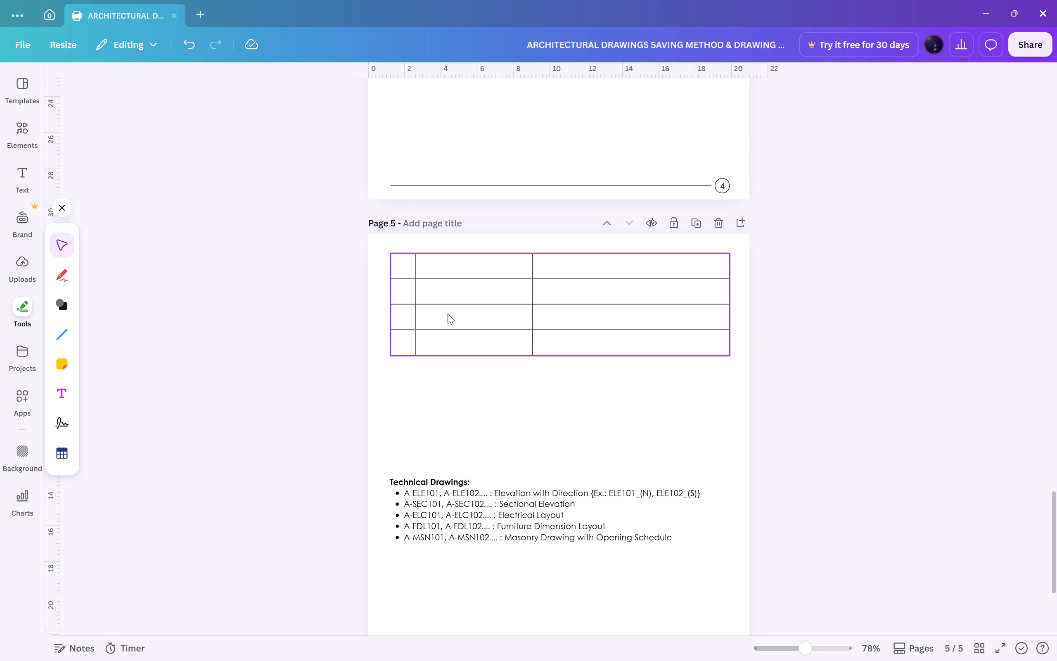
left_click(414, 290)
left_click_drag(417, 291, 405, 292)
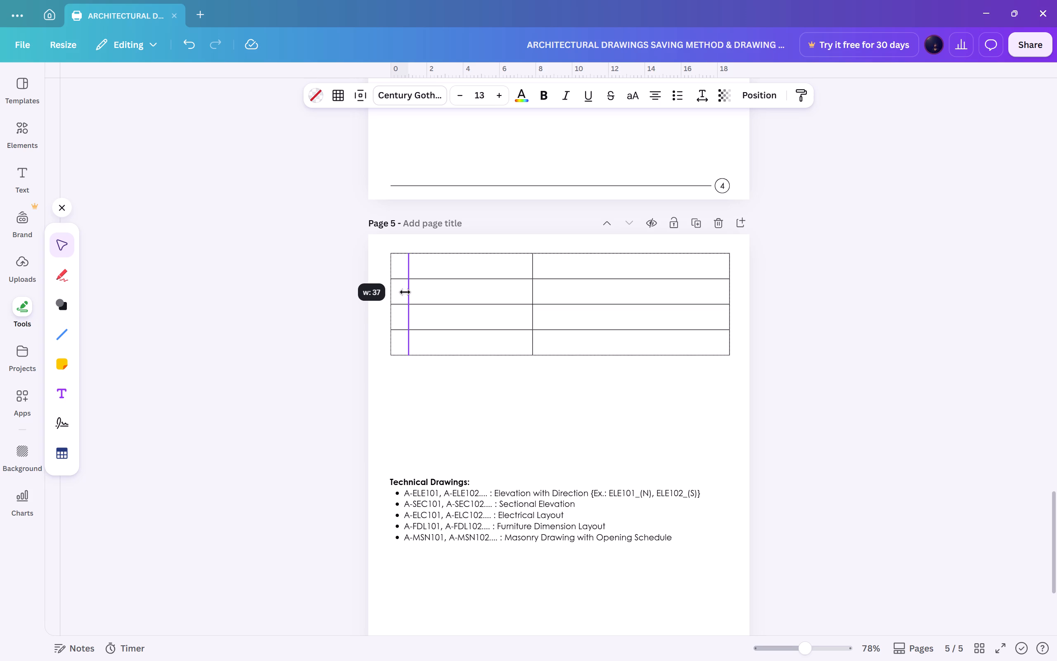
left_click_drag(405, 292, 396, 296)
left_click(332, 319)
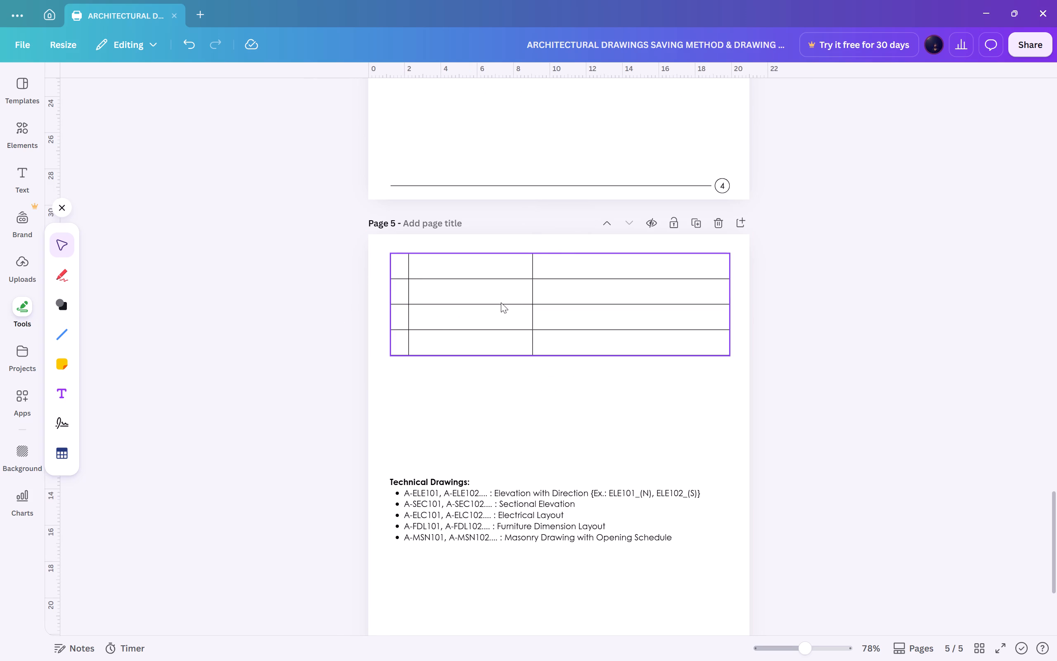
left_click(531, 286)
left_click_drag(532, 289, 526, 288)
left_click(796, 290)
Add two rows to the page 5 table, making six rows in all.
right_click(609, 342)
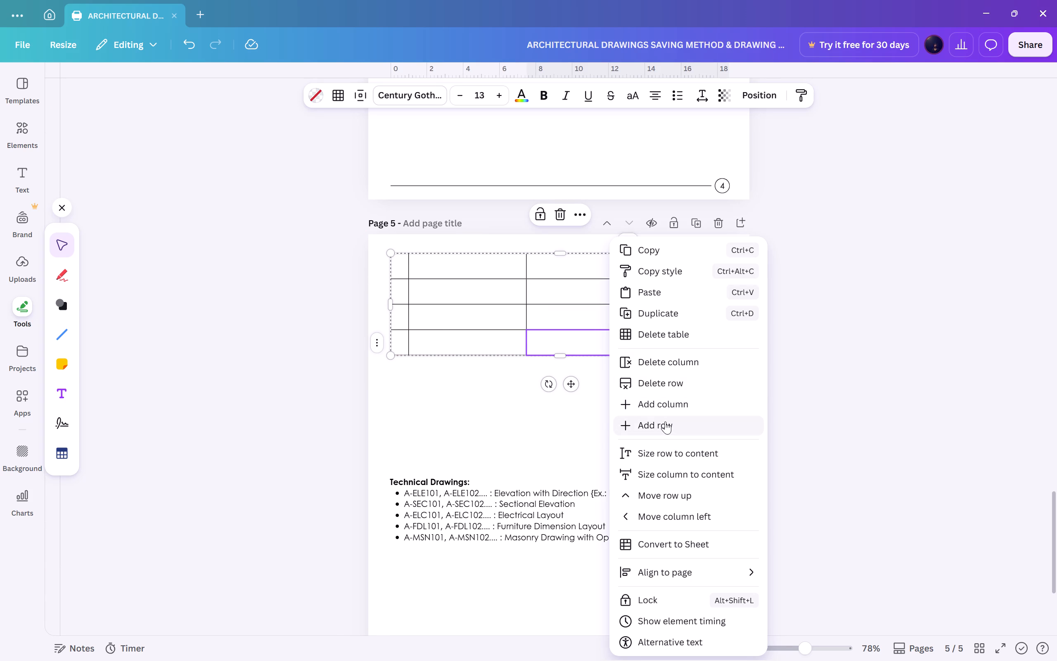
left_click(664, 423)
right_click(644, 352)
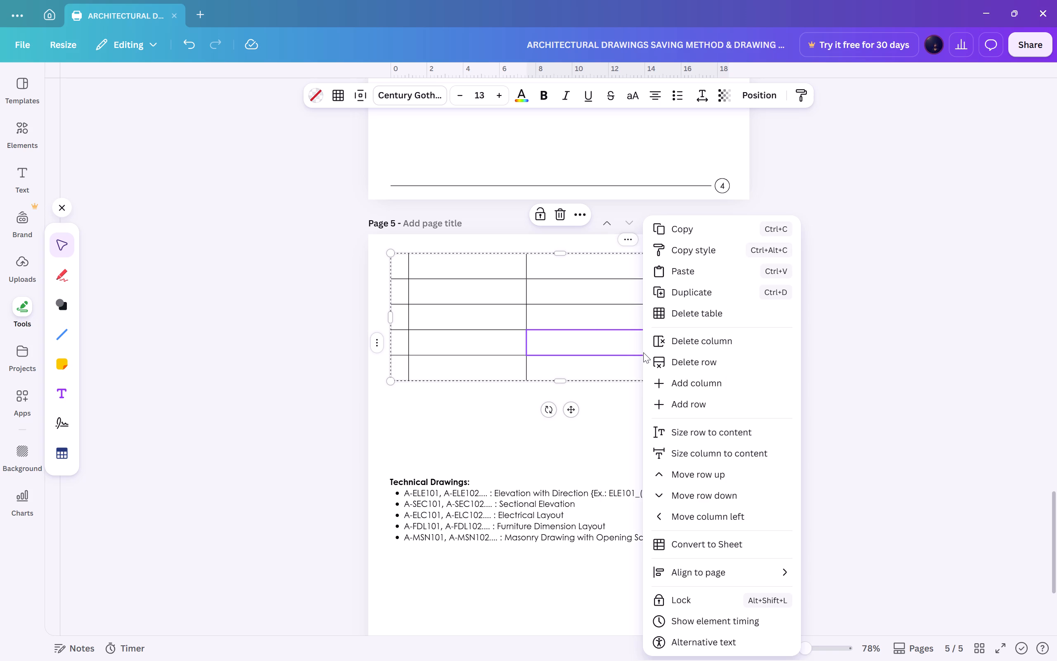
left_click(682, 410)
left_click(794, 356)
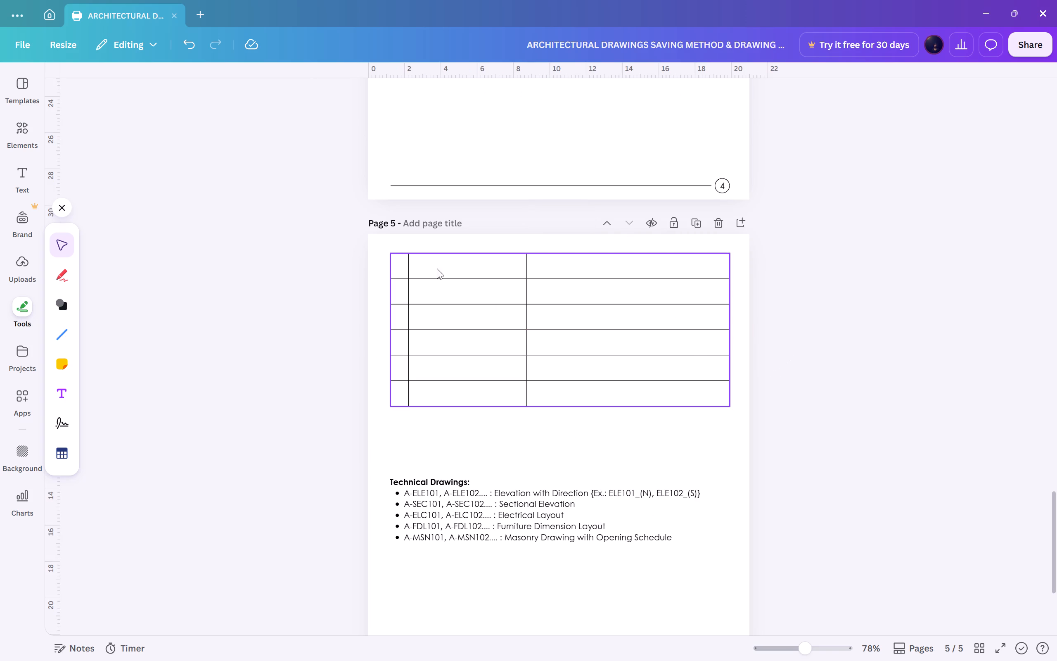
Enter the heading "Sr. No." in the table's first header cell and widen the first column to fit it on two lines.
left_click(394, 264)
left_click(398, 264)
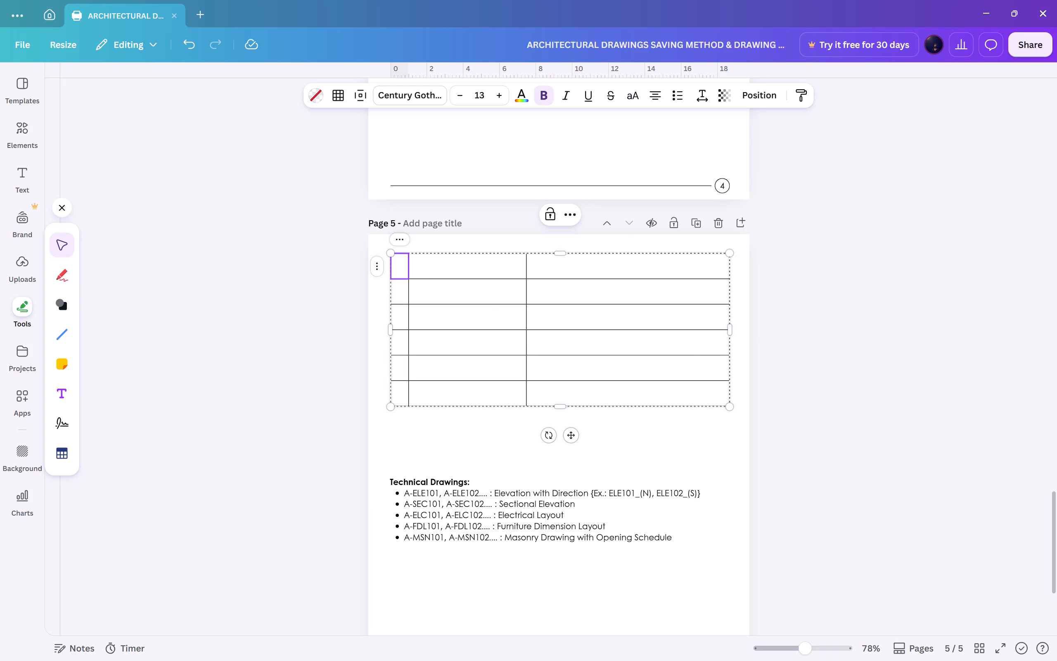
type("SR")
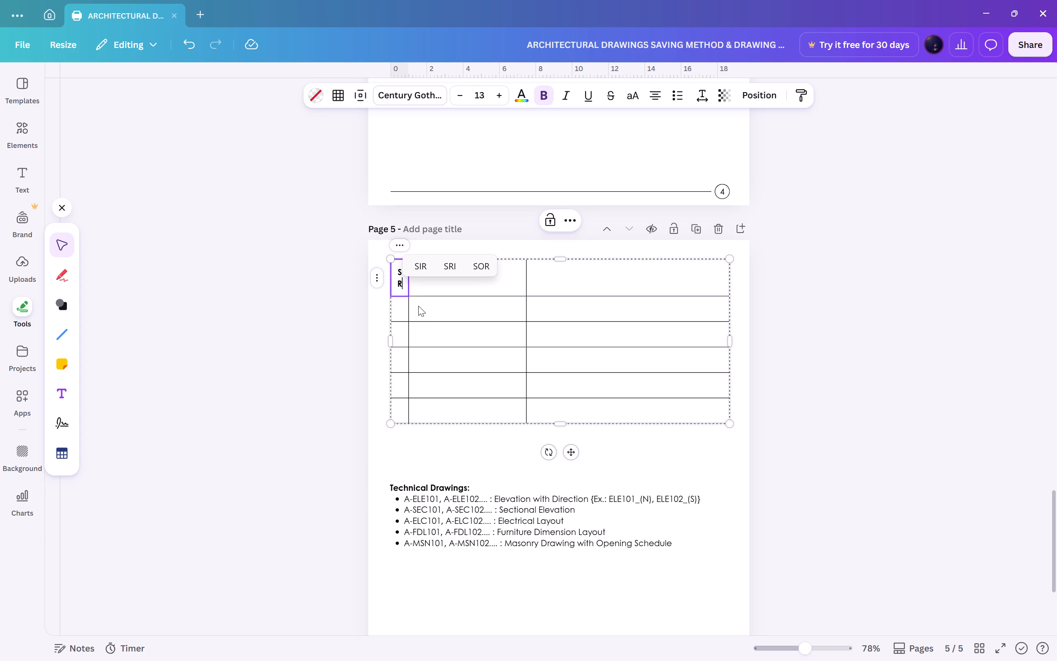
key("BackSpace")
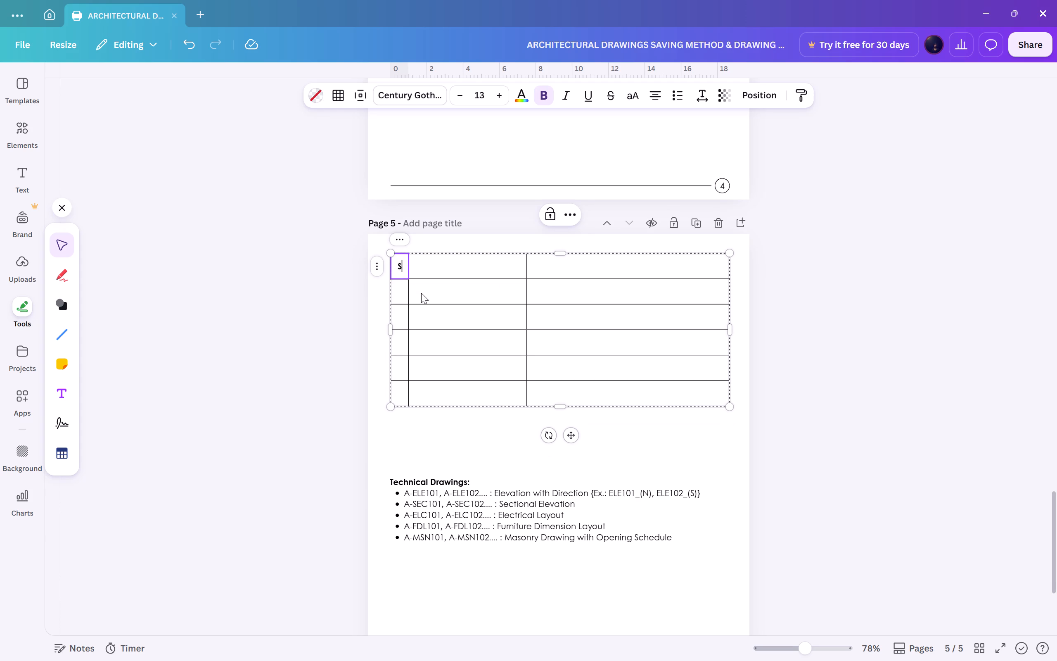
key("r")
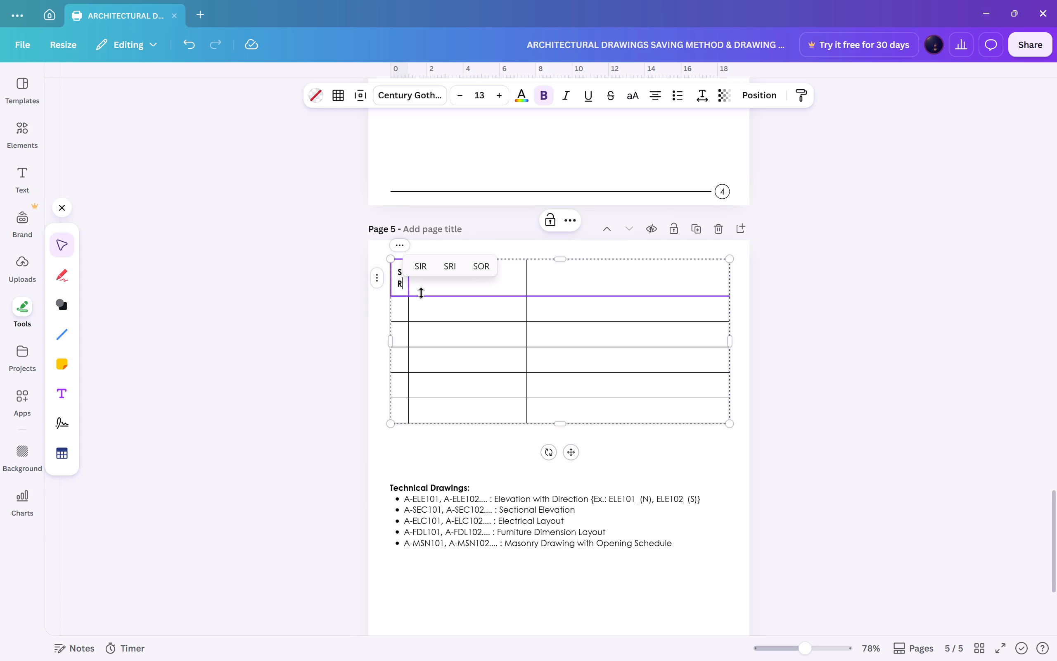
key("BackSpace")
key("r")
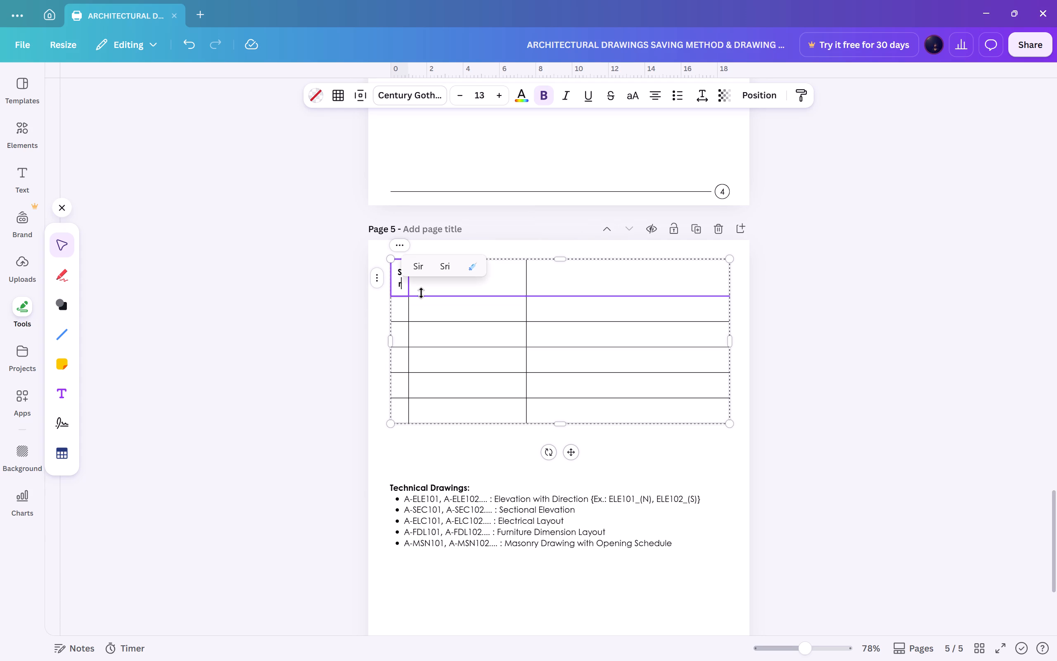
left_click_drag(412, 312, 415, 312)
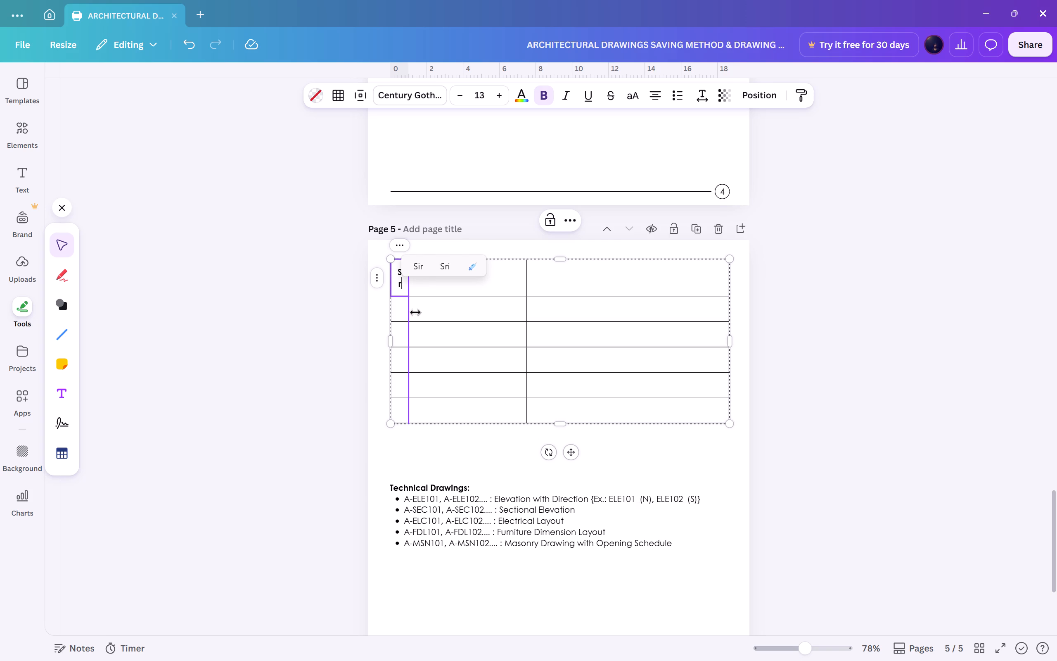
left_click_drag(415, 312, 418, 312)
key("period")
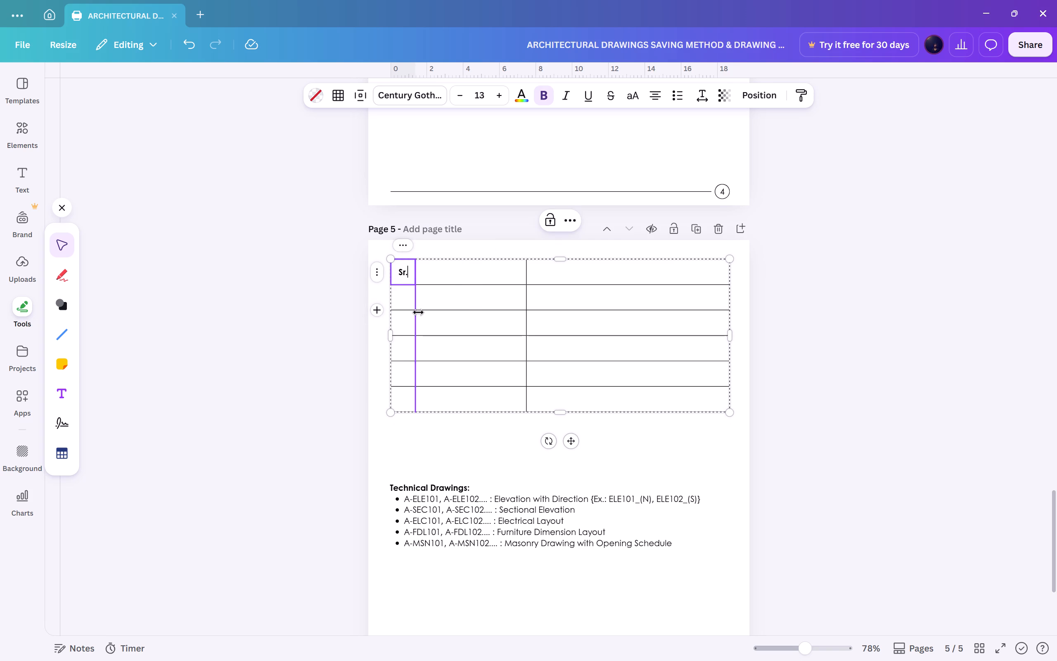
key("space")
key("n")
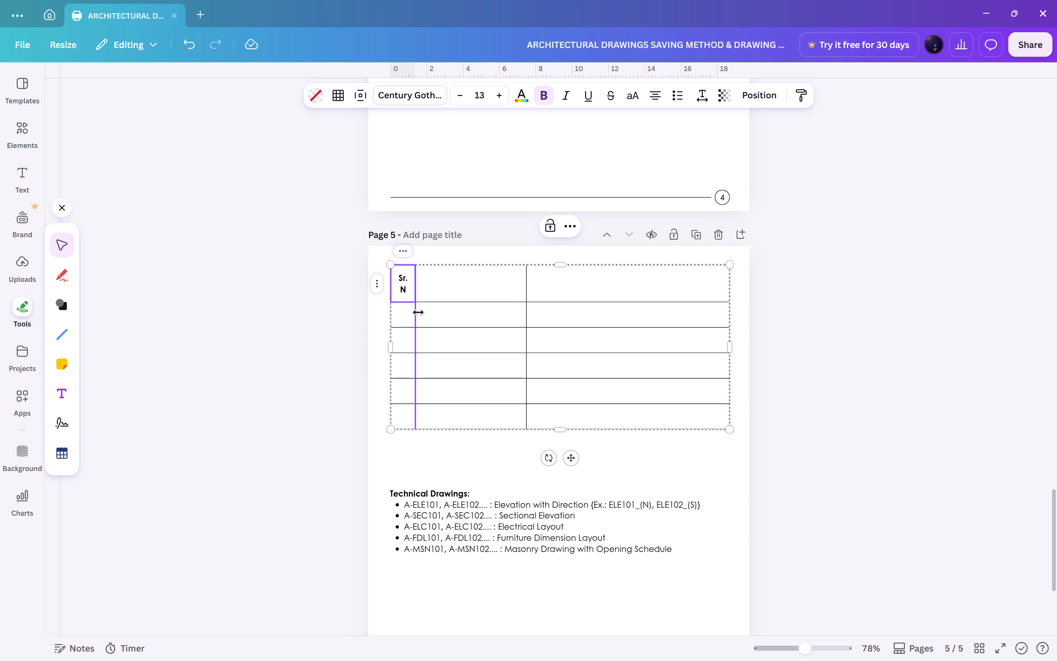
type("o.")
left_click_drag(419, 314, 424, 314)
left_click(330, 321)
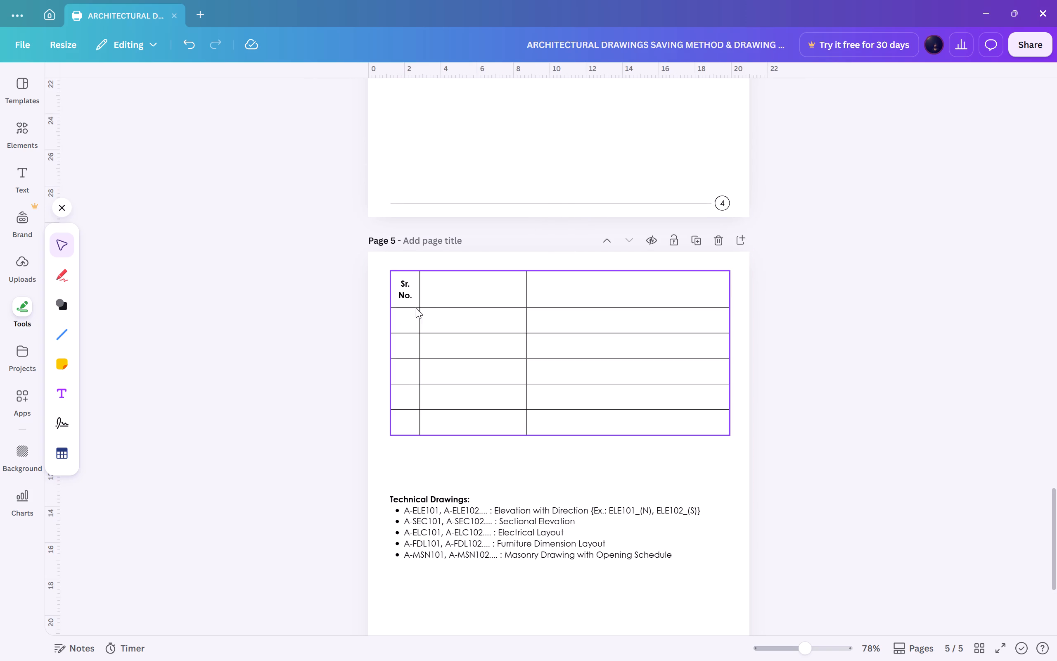
Check the reference table headings in ChatGPT and the PDF, and enter the heading "Drawing Type" in the second header cell.
left_click(431, 295)
left_click(431, 295)
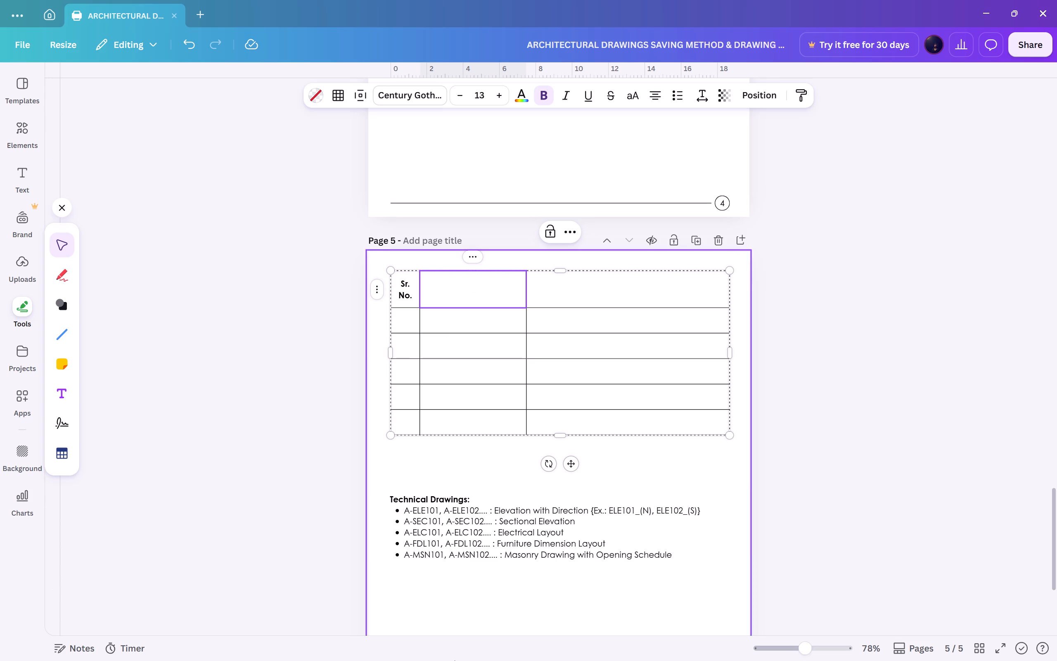
left_click(294, 653)
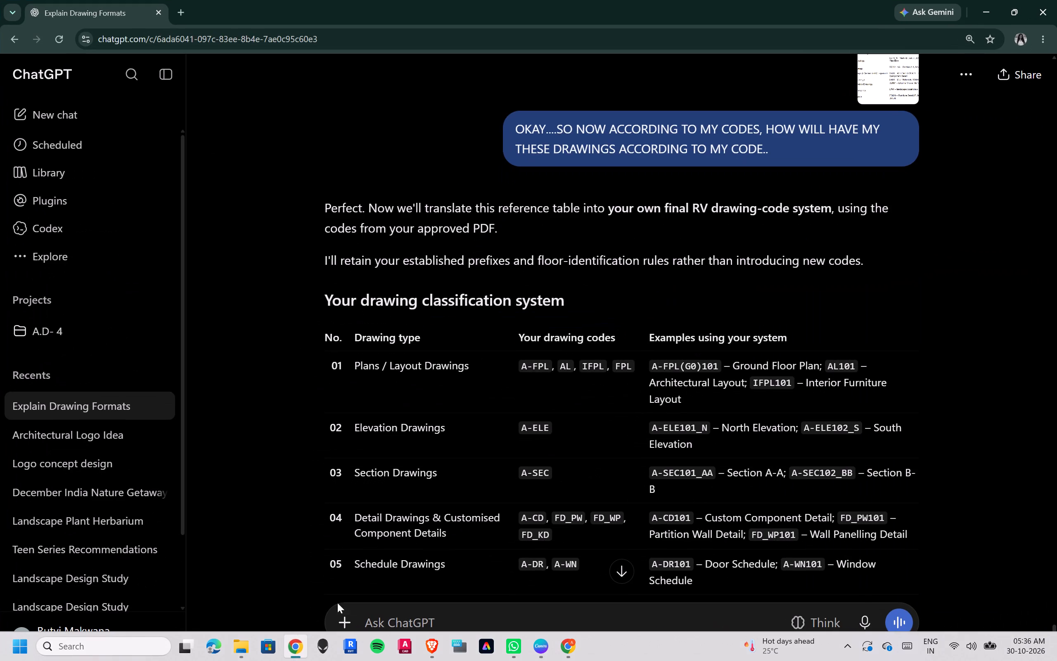
left_click(975, 11)
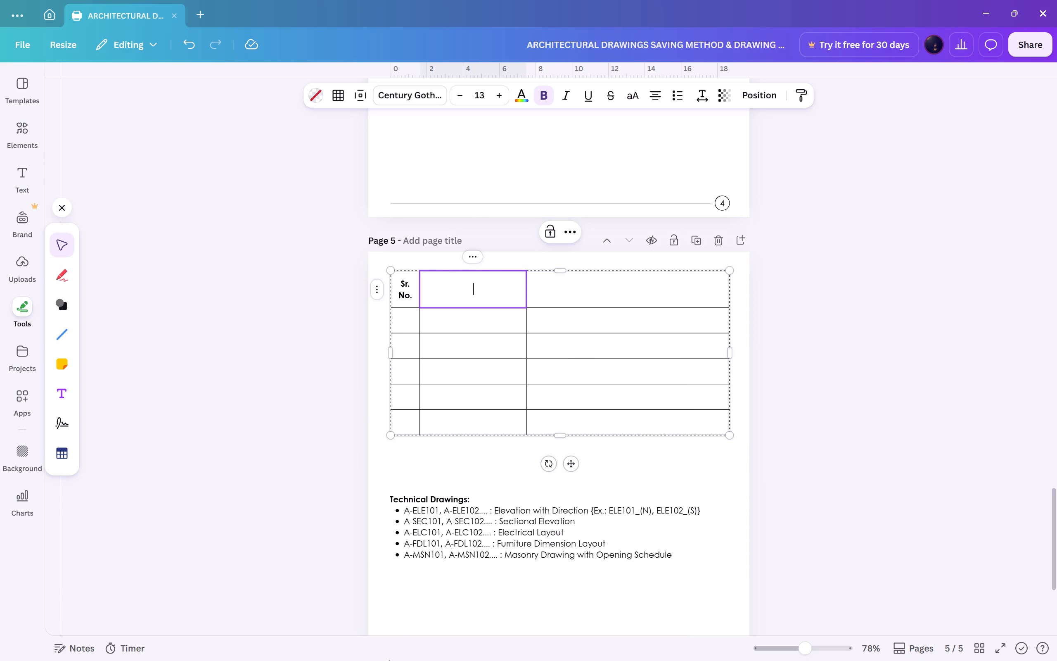
left_click(567, 653)
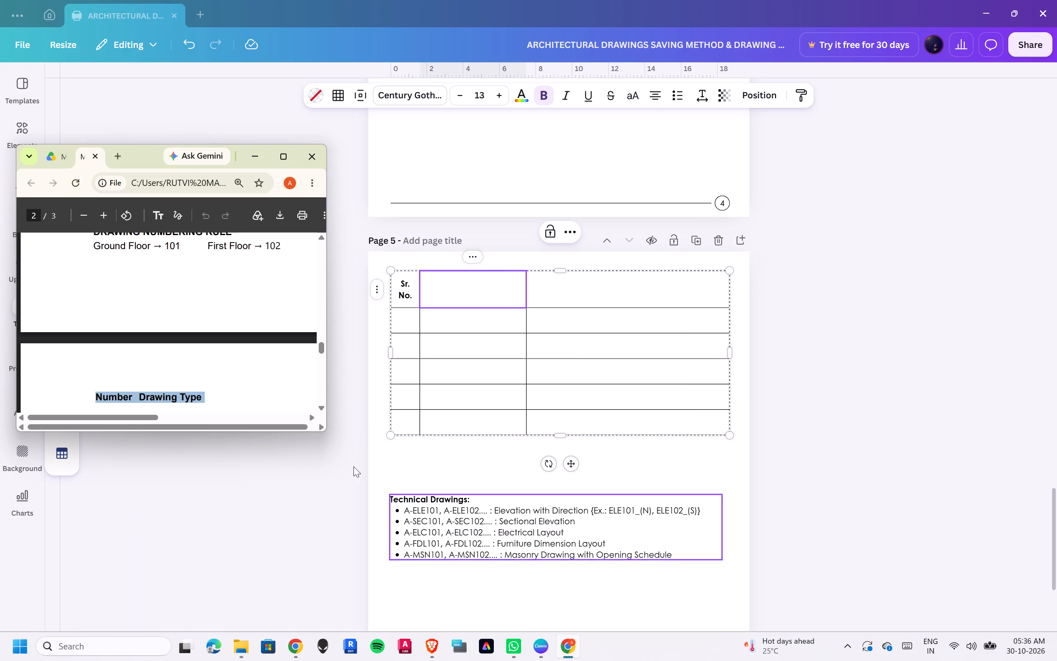
scroll(240, 354, "down", 2)
left_click(201, 466)
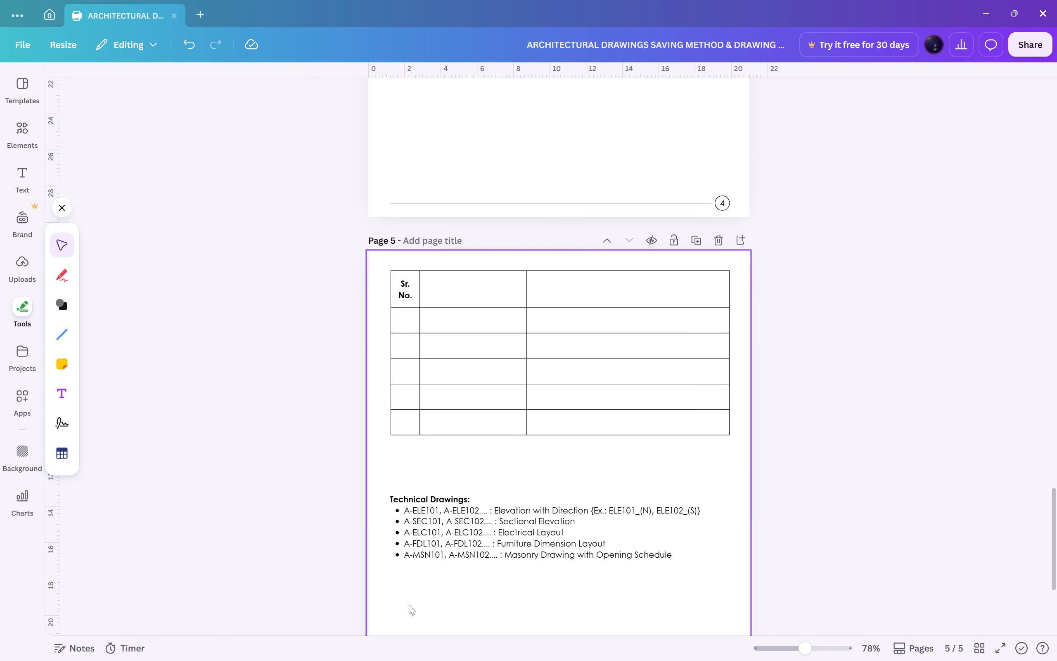
left_click(572, 648)
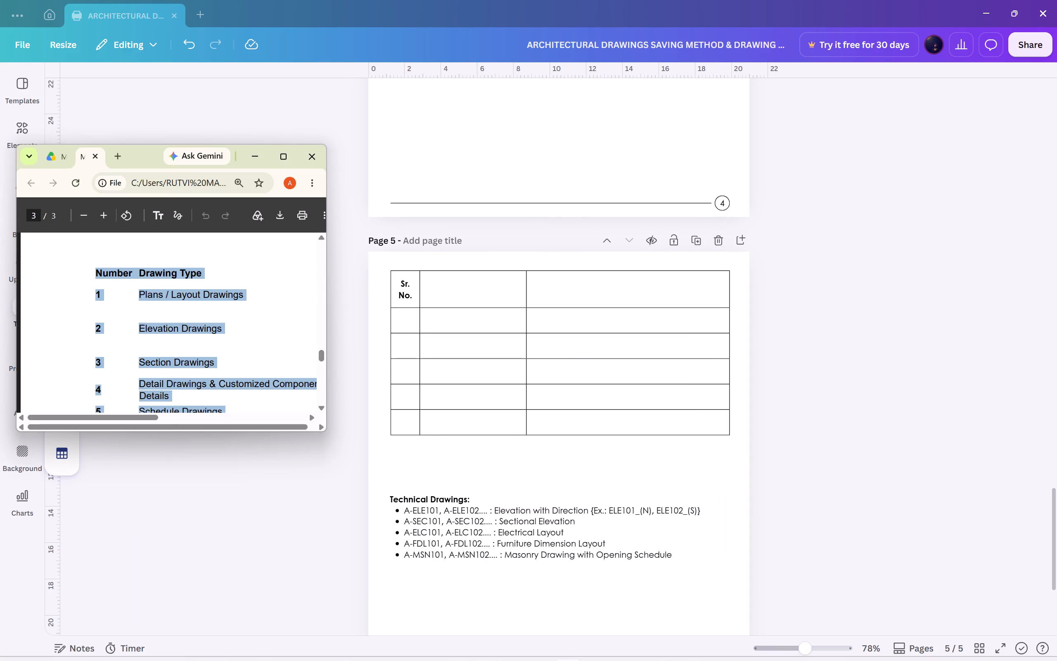
left_click_drag(150, 419, 203, 429)
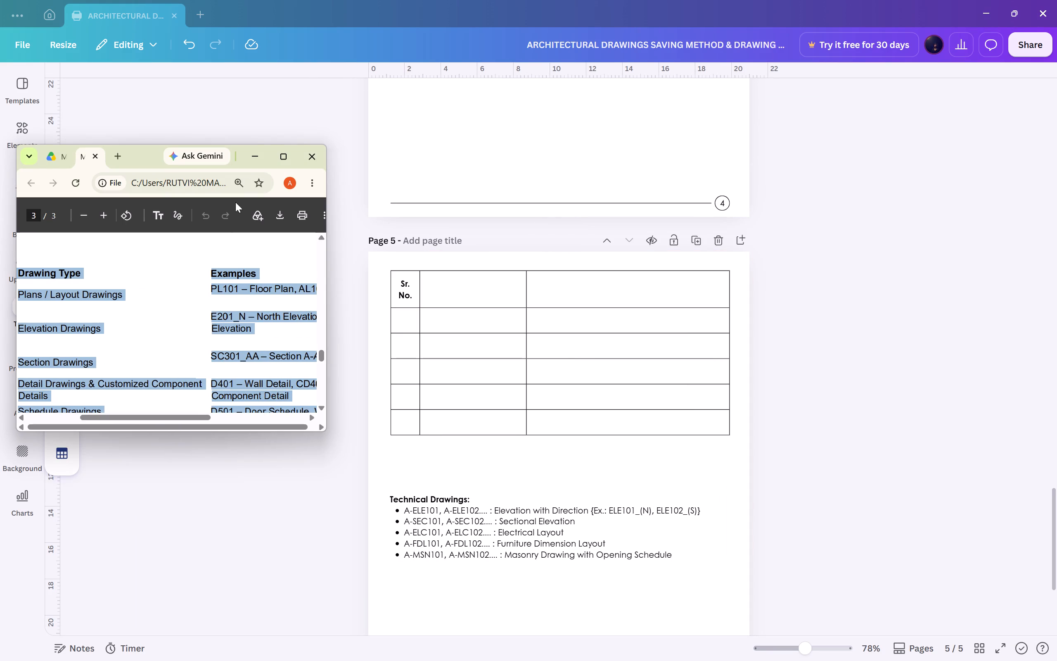
left_click(257, 151)
left_click(447, 290)
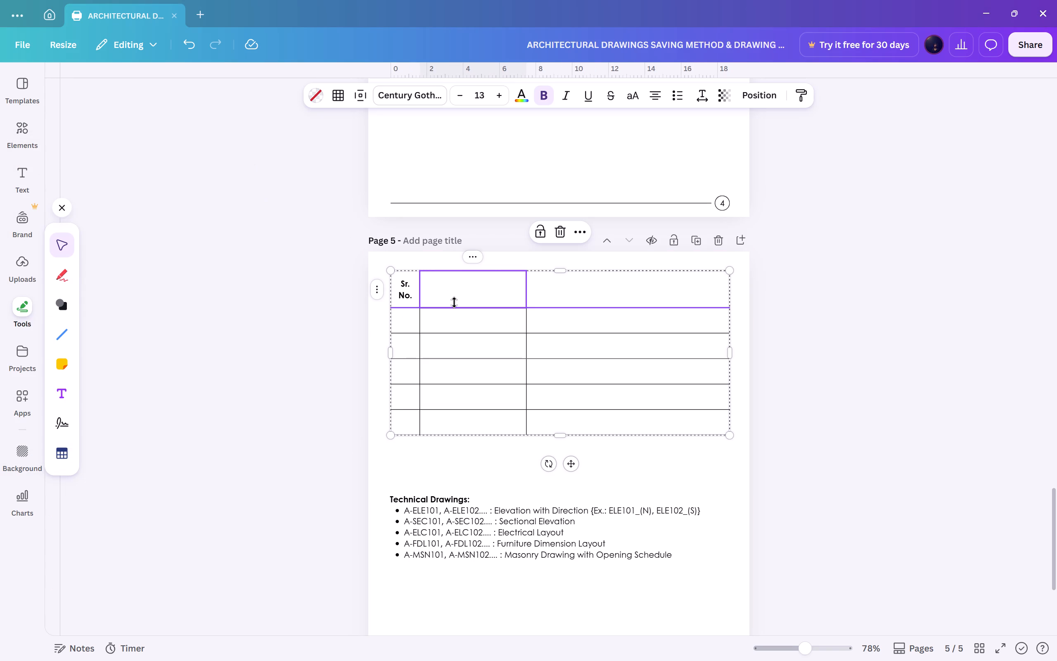
left_click(454, 302)
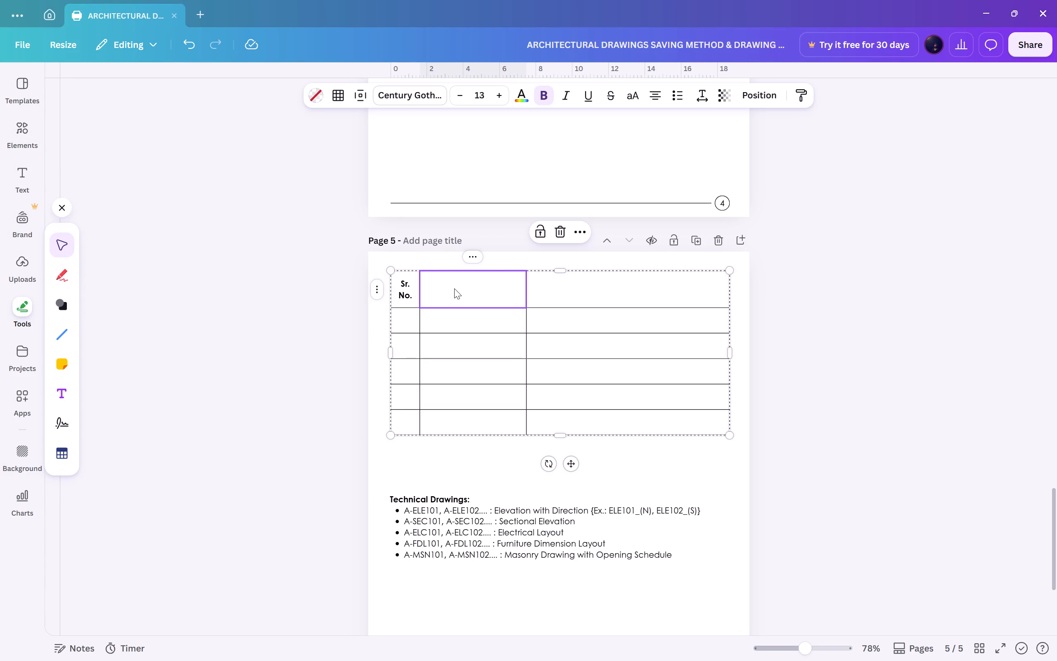
left_click(466, 300)
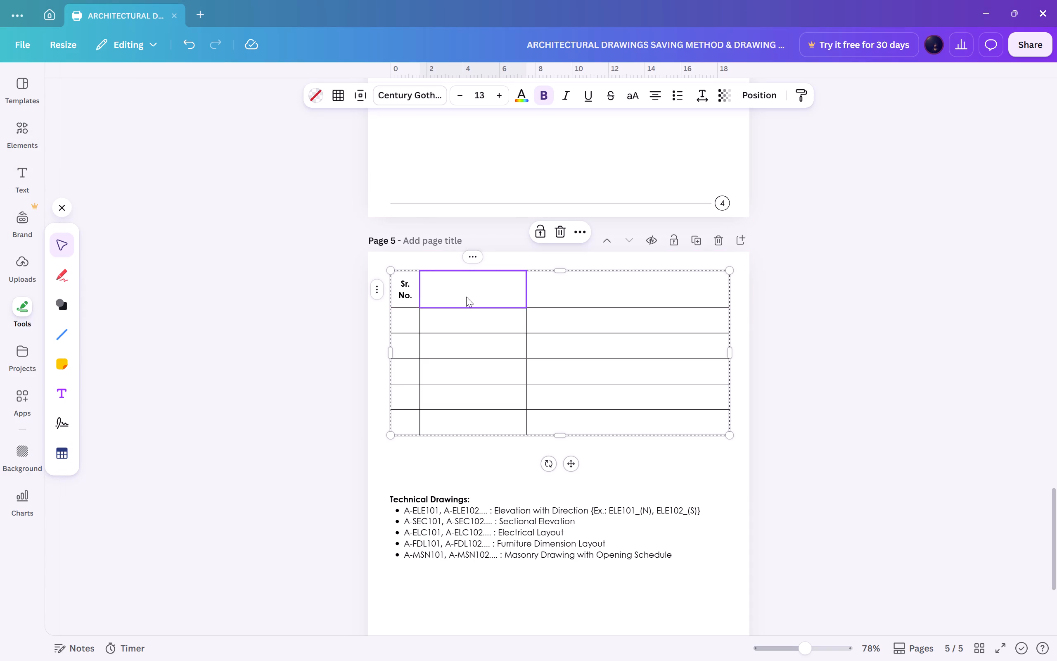
left_click(466, 297)
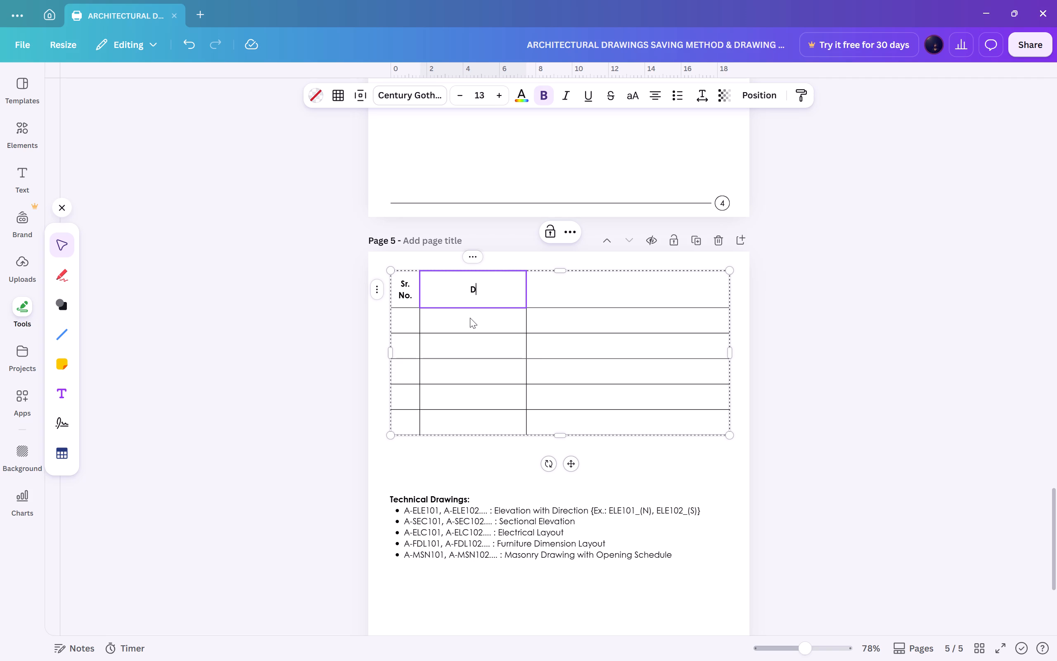
type("awing")
key("space")
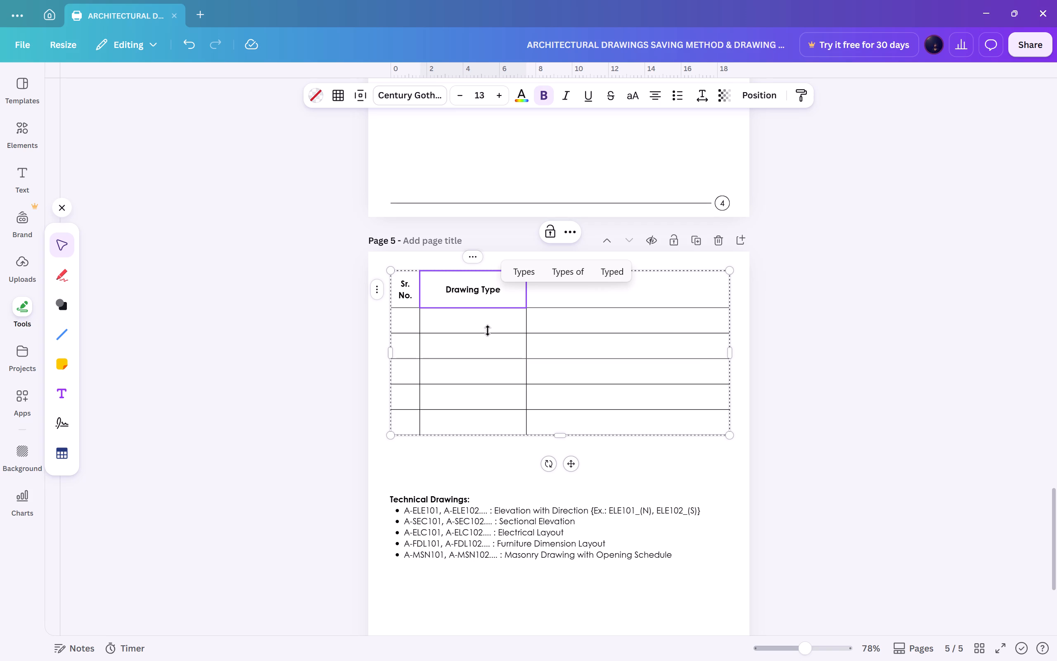
Enter the heading "Examples" in the table's third header cell.
left_click(668, 297)
left_click(668, 297)
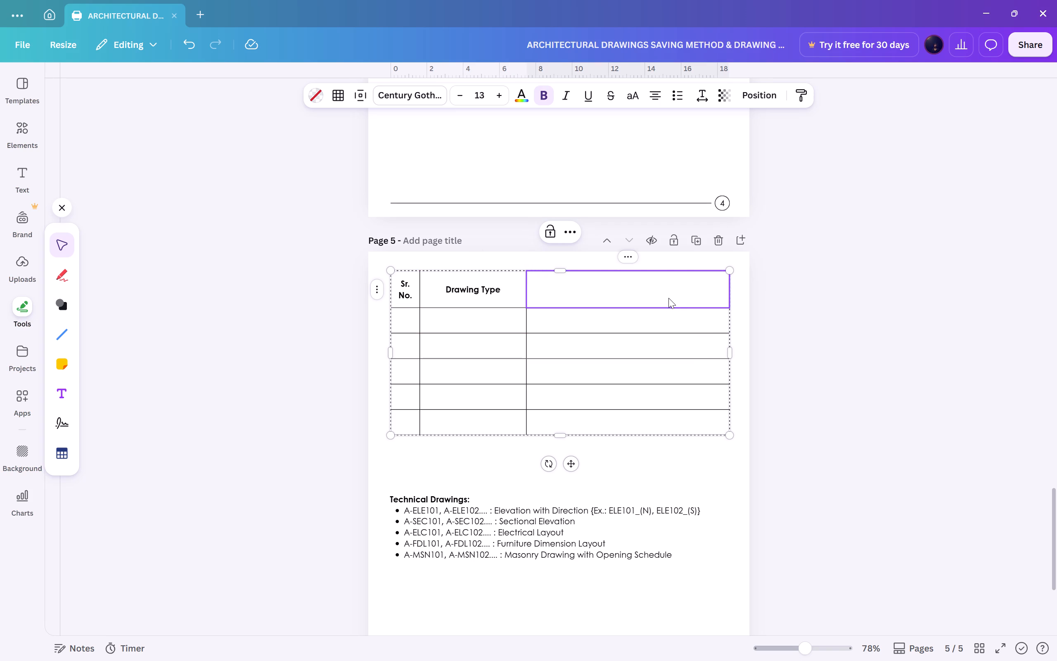
type("xamples")
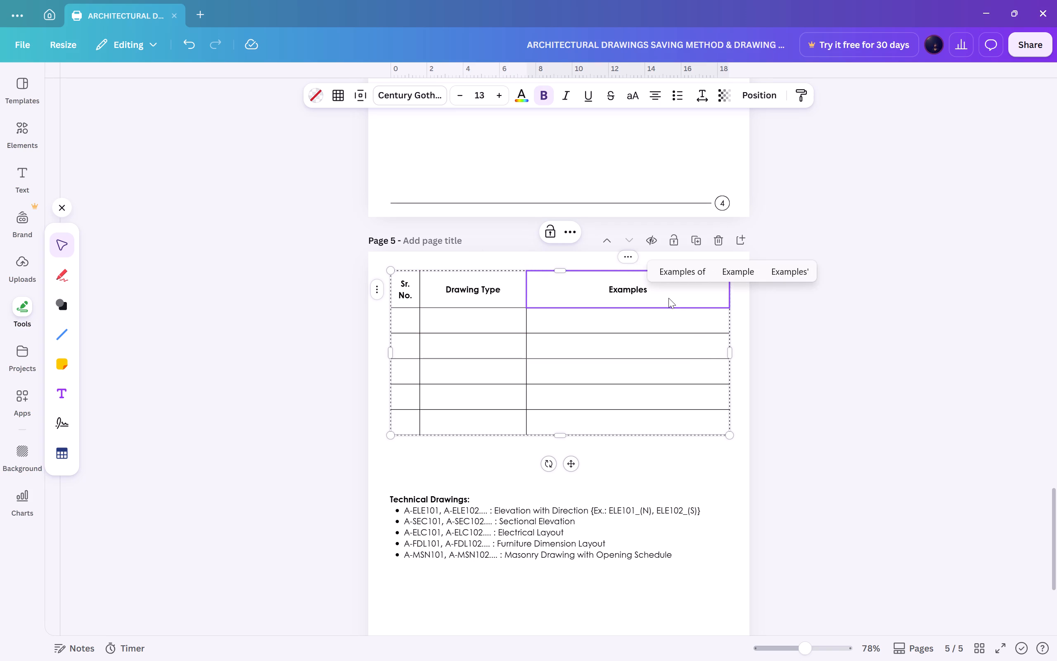
left_click(867, 379)
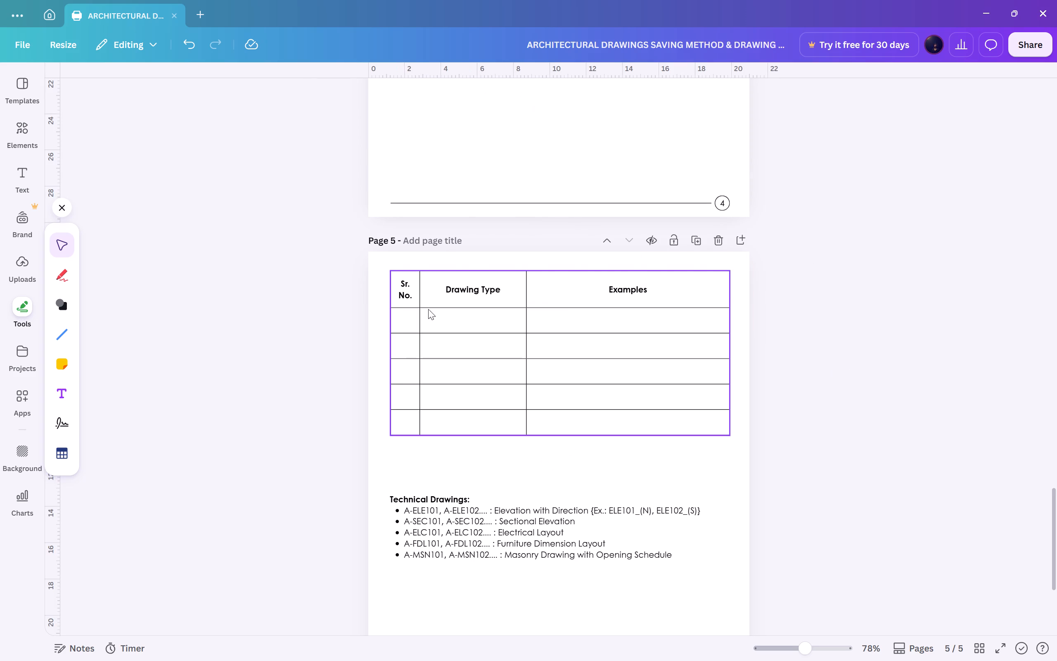
Enter the serial number 1 in the first cell below the "Sr. No." heading.
double_click(396, 323)
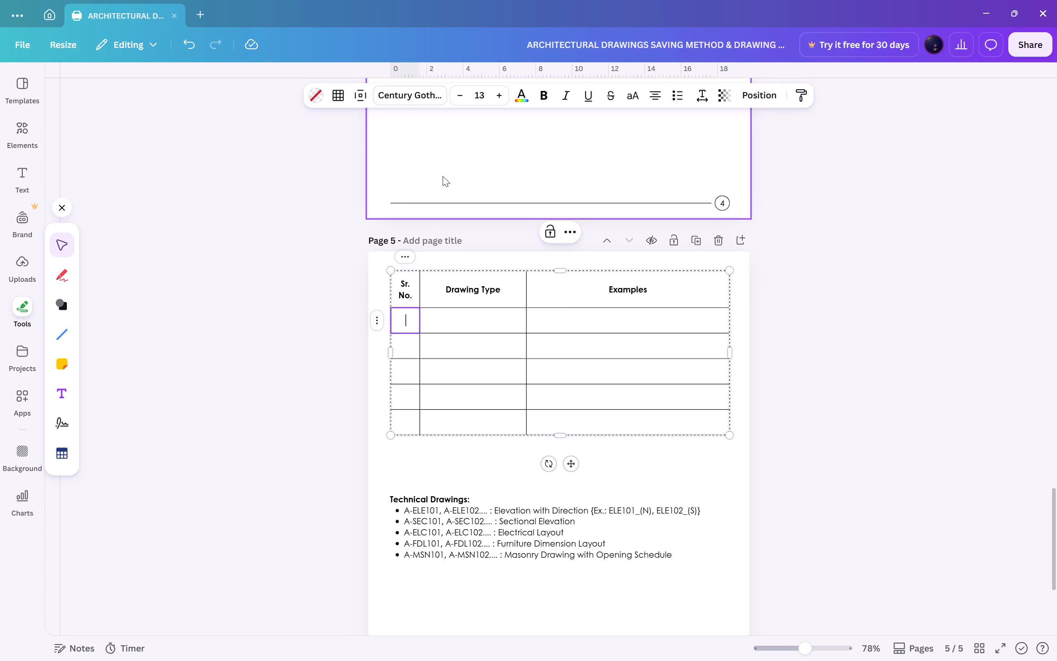
key("1")
left_click(326, 323)
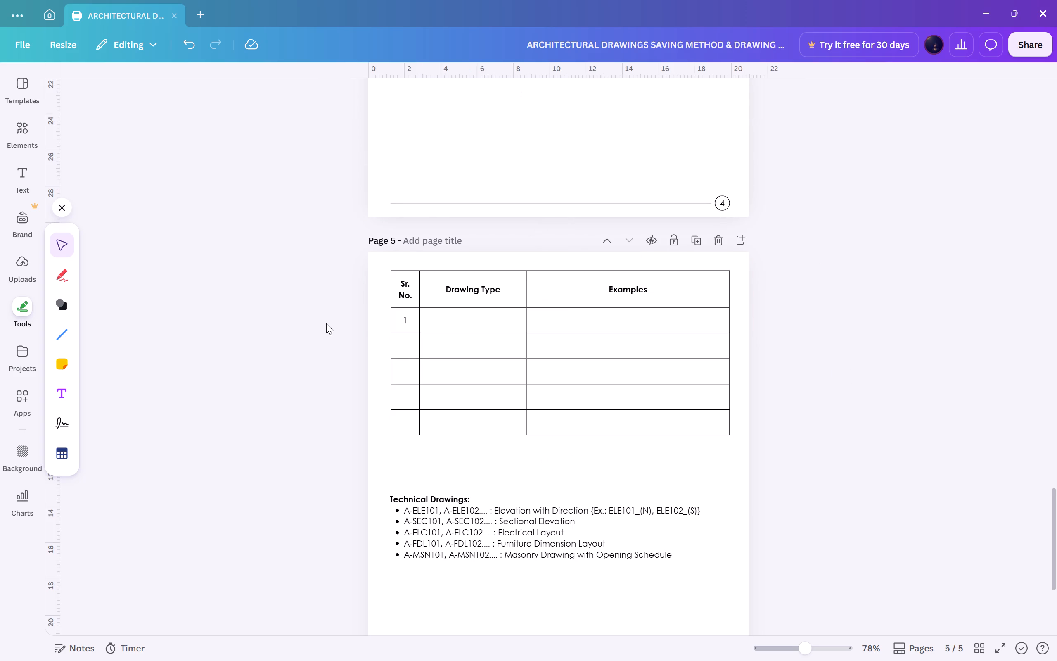
Review the text formatting and the drawing code lists on pages 2 to 4 for reference.
left_click(399, 294)
left_click(399, 294)
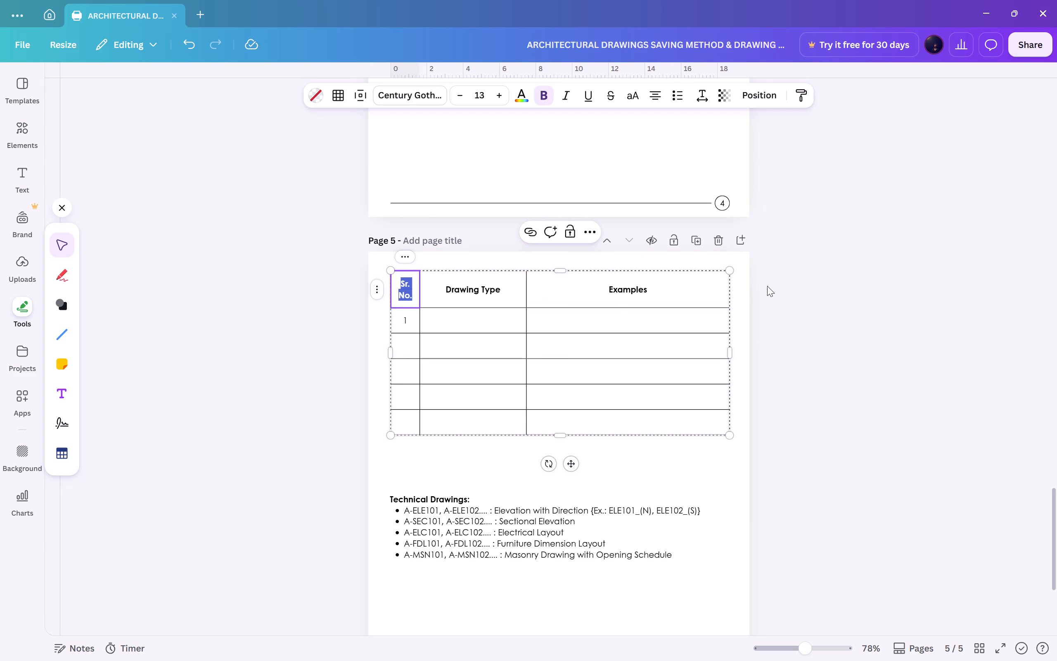
left_click(768, 285)
scroll(770, 285, "up", 5)
left_click(405, 227)
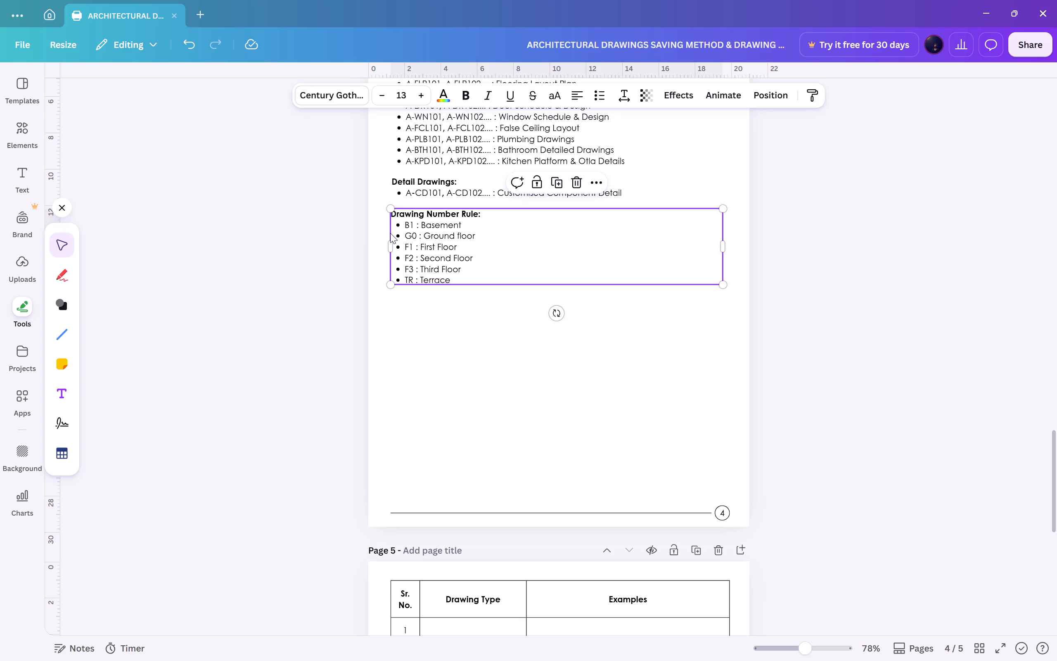
left_click(413, 160)
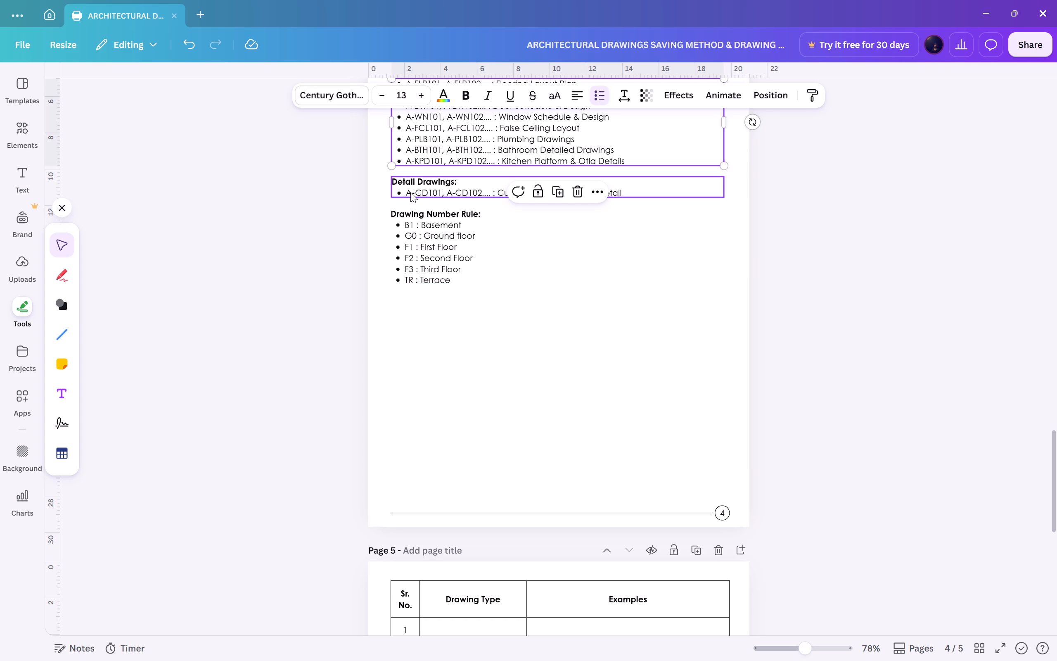
left_click(410, 193)
left_click(321, 254)
scroll(321, 254, "up", 6)
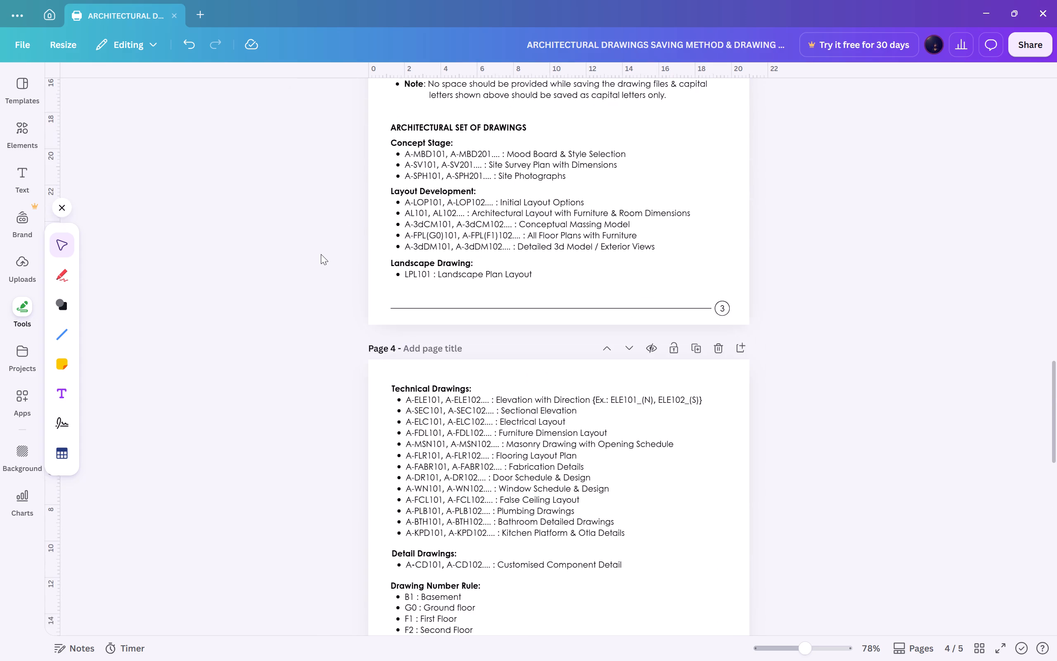
scroll(321, 254, "up", 12)
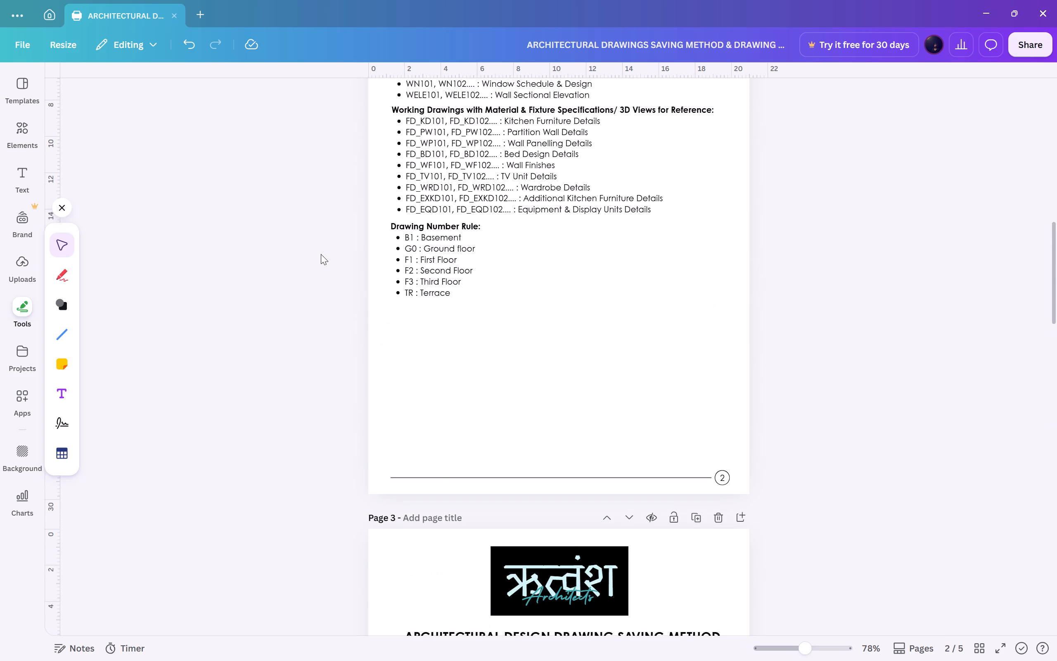
scroll(321, 254, "up", 3)
scroll(321, 254, "down", 4)
scroll(321, 254, "up", 4)
scroll(321, 254, "down", 2)
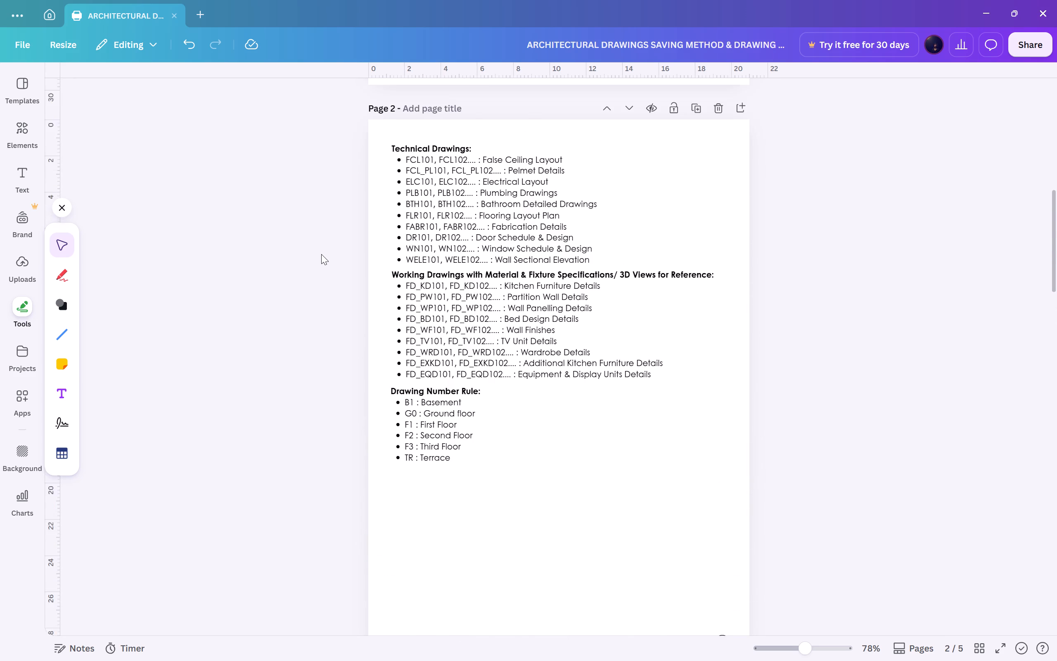
scroll(321, 254, "down", 20)
scroll(321, 254, "down", 6)
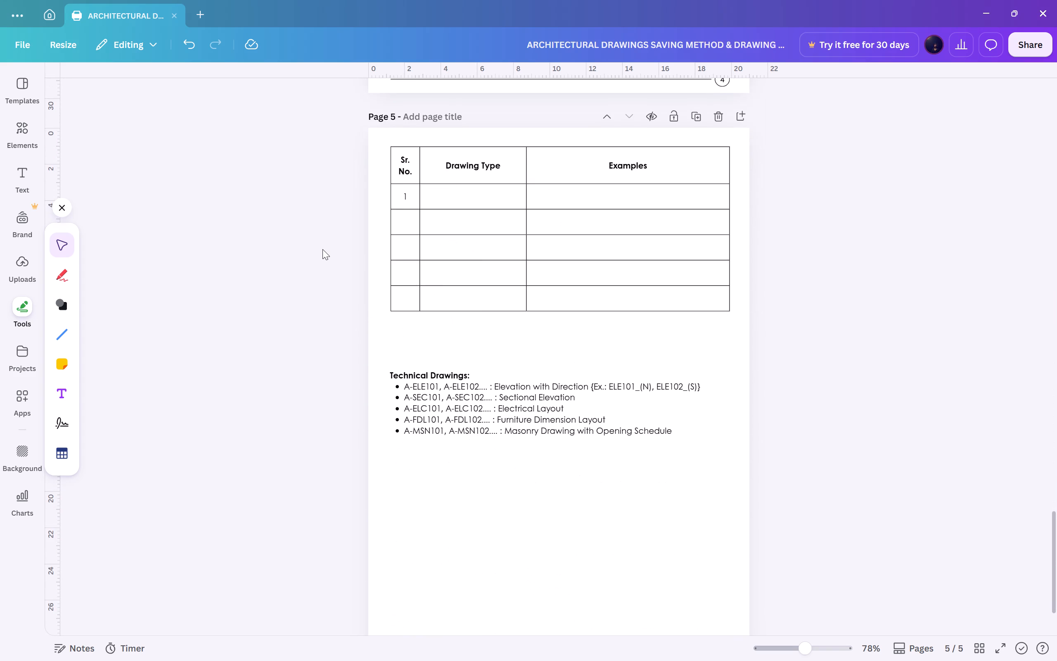
double_click(432, 199)
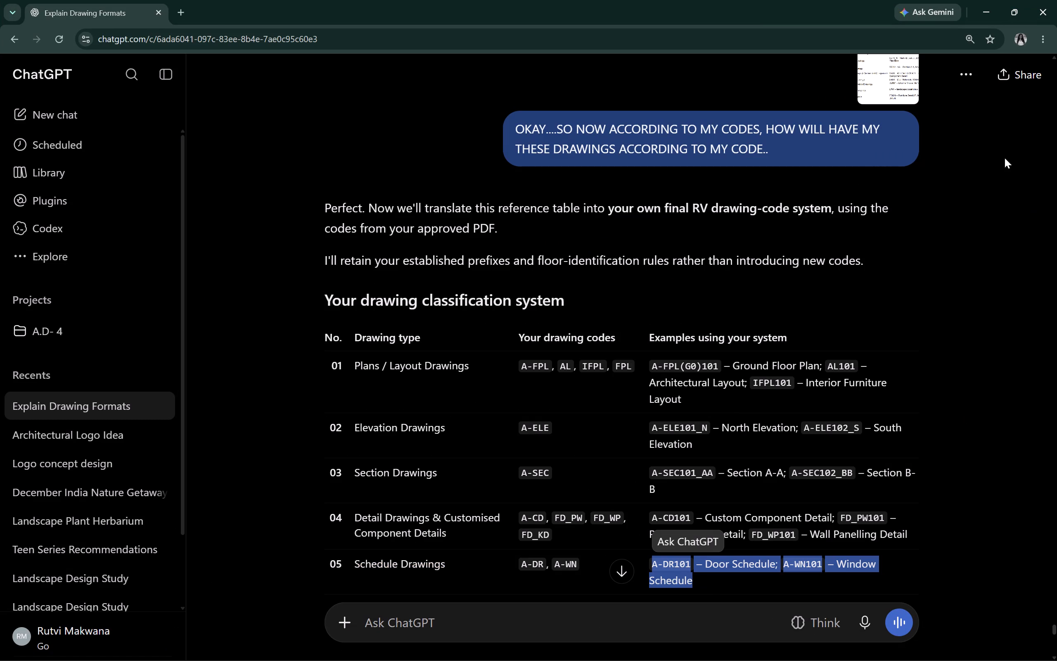
left_click(995, 20)
left_click(571, 540)
left_click(571, 540)
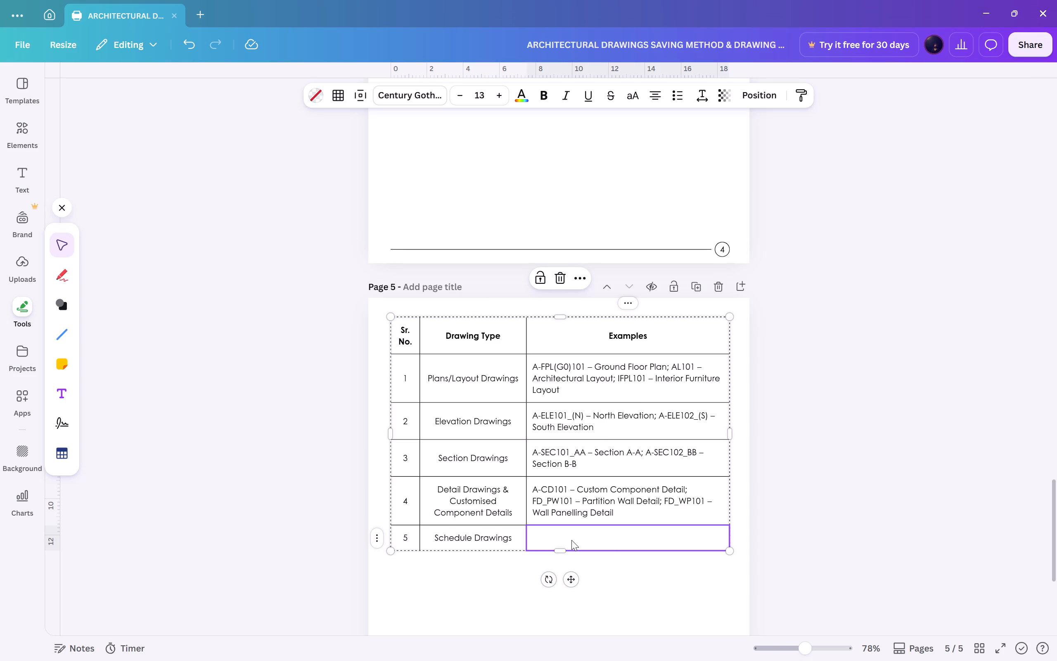
key("ctrl+v")
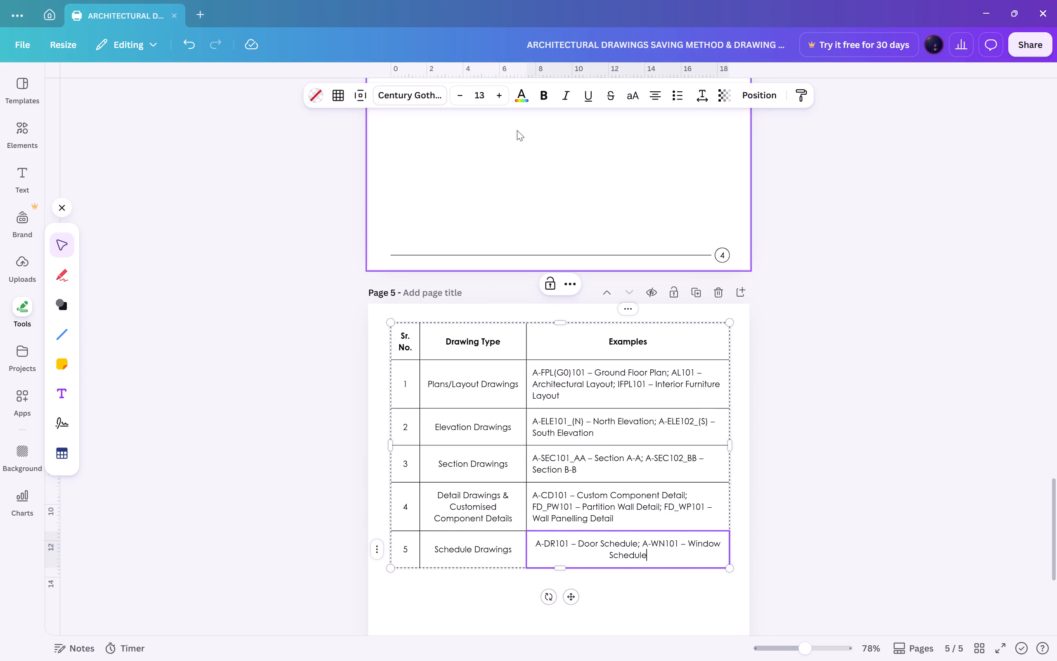
left_click(660, 98)
left_click(782, 369)
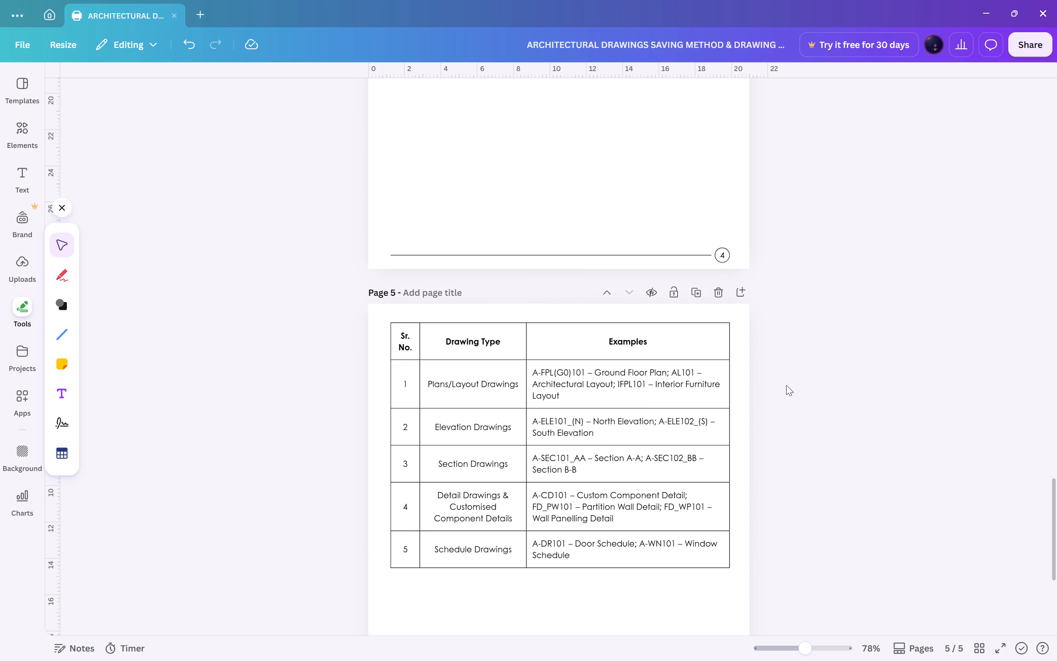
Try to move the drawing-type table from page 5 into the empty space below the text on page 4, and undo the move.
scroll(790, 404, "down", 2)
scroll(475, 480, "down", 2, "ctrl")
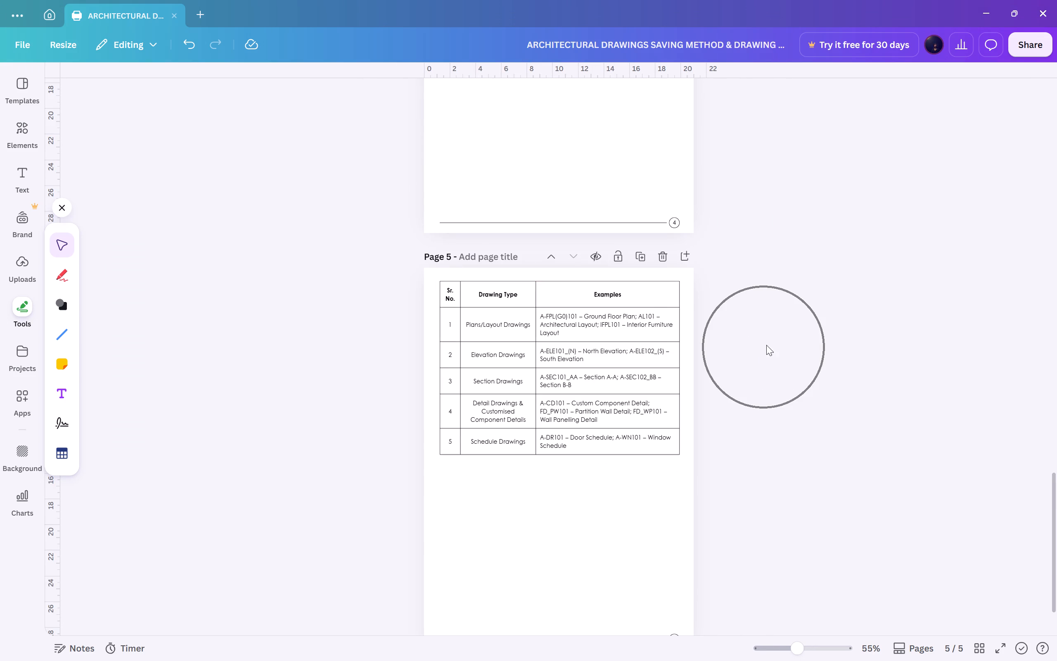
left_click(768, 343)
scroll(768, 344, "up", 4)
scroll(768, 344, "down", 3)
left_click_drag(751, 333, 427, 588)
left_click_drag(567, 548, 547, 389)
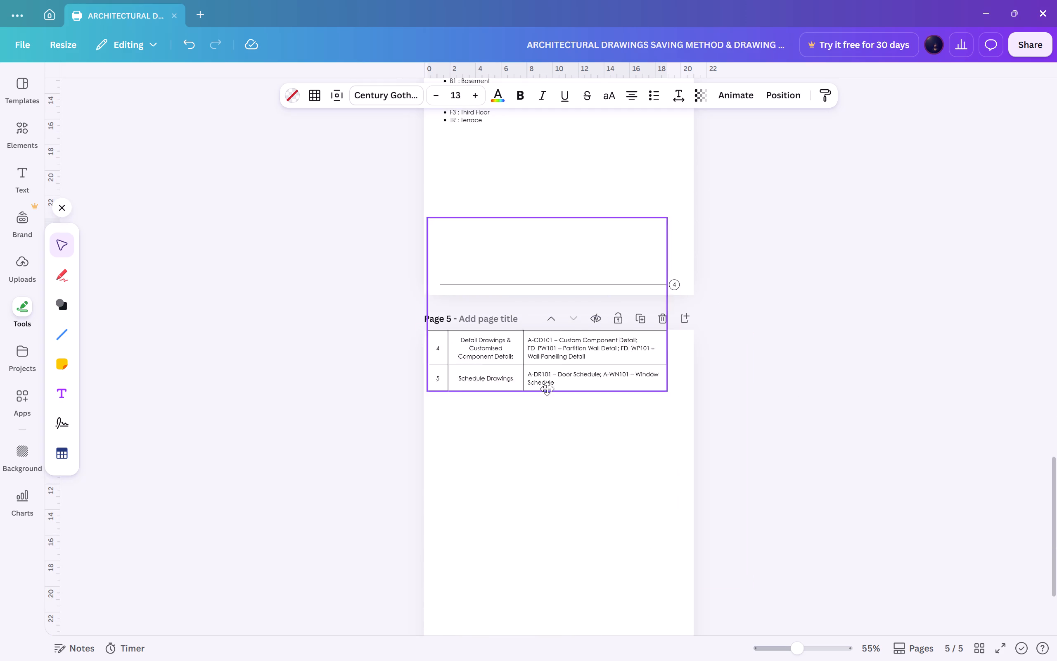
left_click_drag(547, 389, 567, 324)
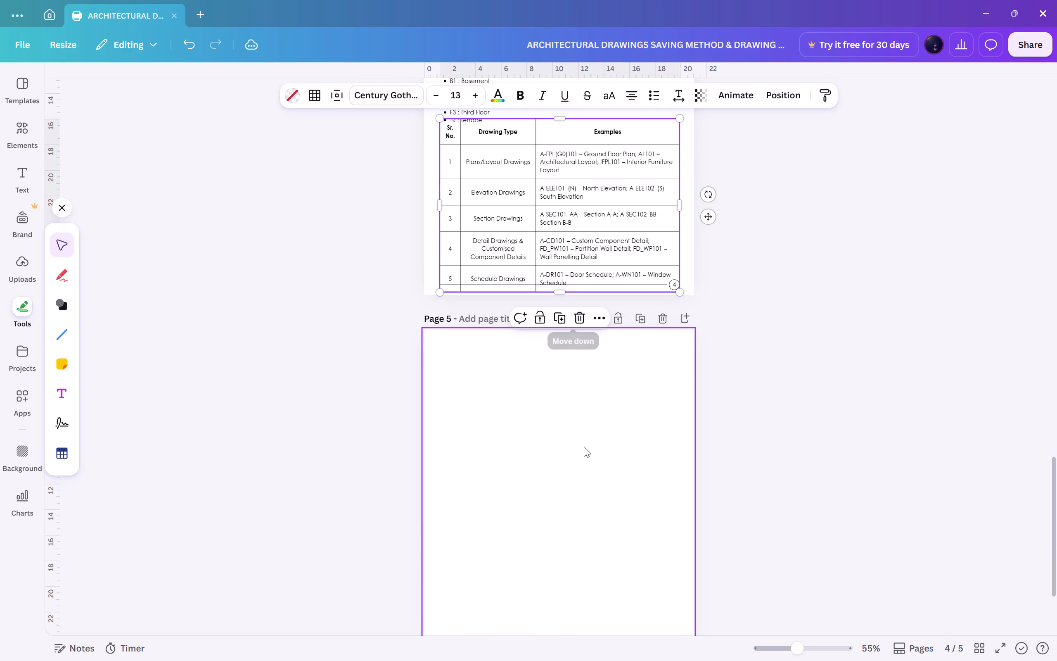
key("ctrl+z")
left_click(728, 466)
Review the document from the page 5 table back to page 1, checking the content and layout of the pages.
scroll(728, 467, "up", 6)
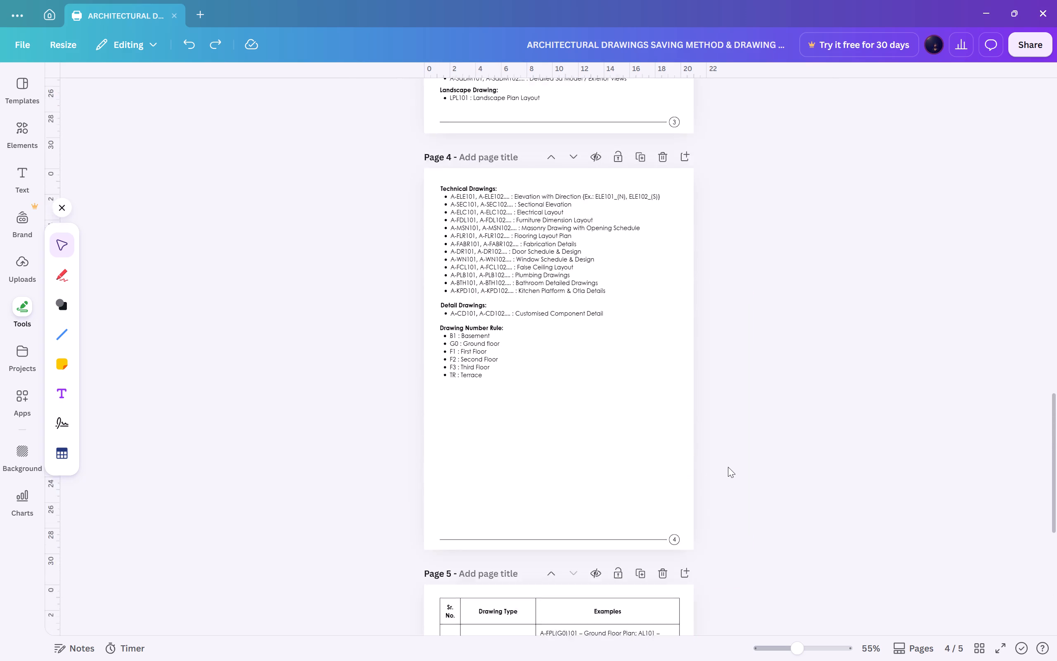
scroll(728, 467, "down", 12)
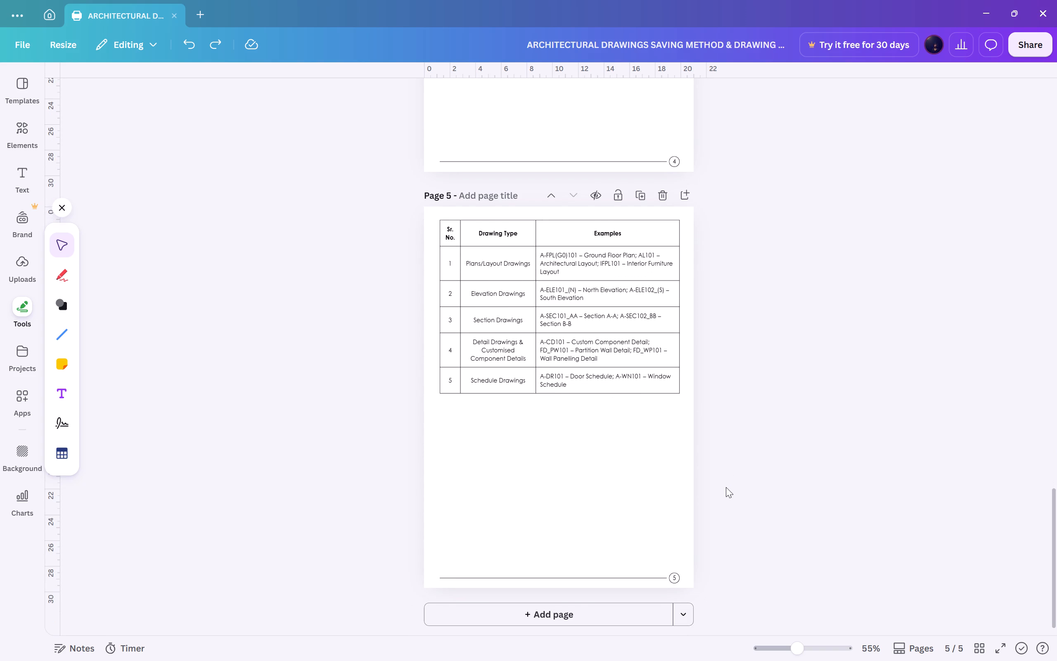
scroll(726, 489, "up", 6)
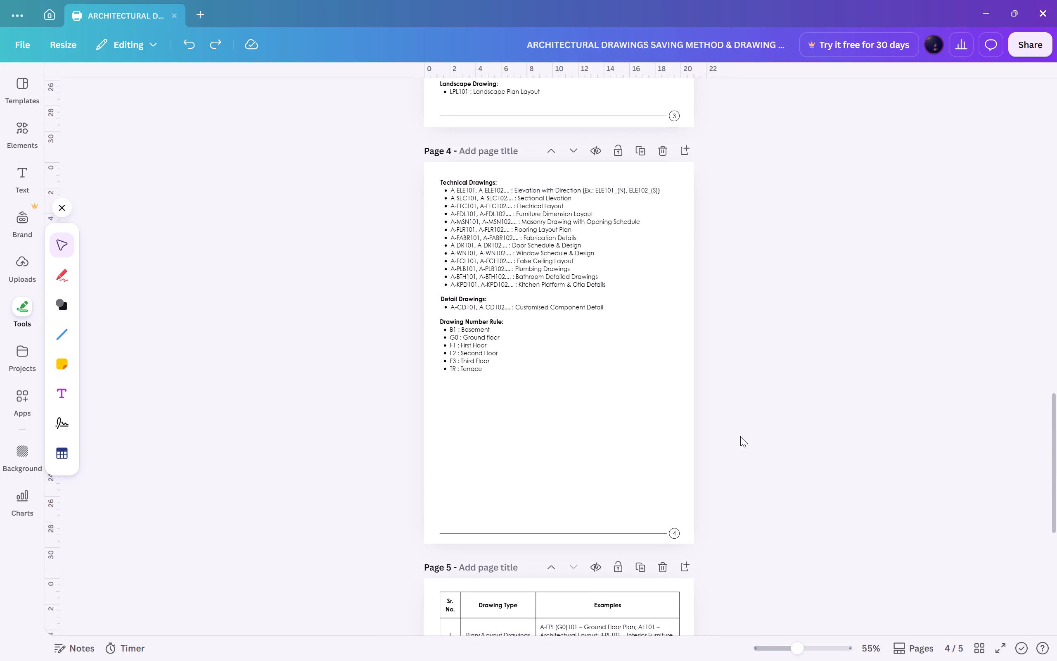
scroll(759, 465, "up", 9)
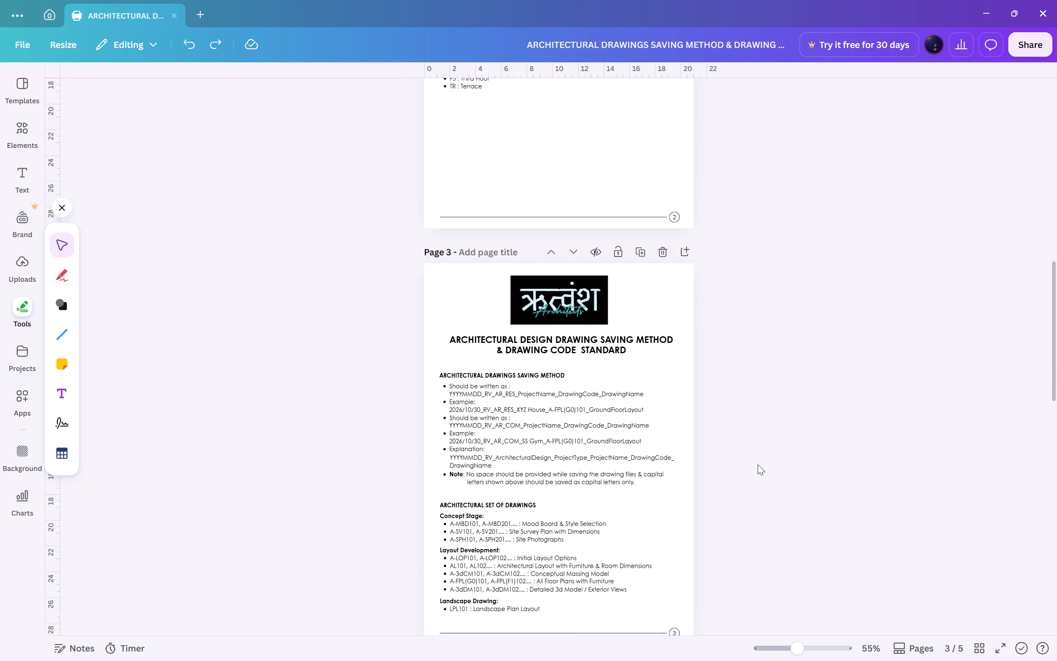
scroll(758, 464, "up", 14)
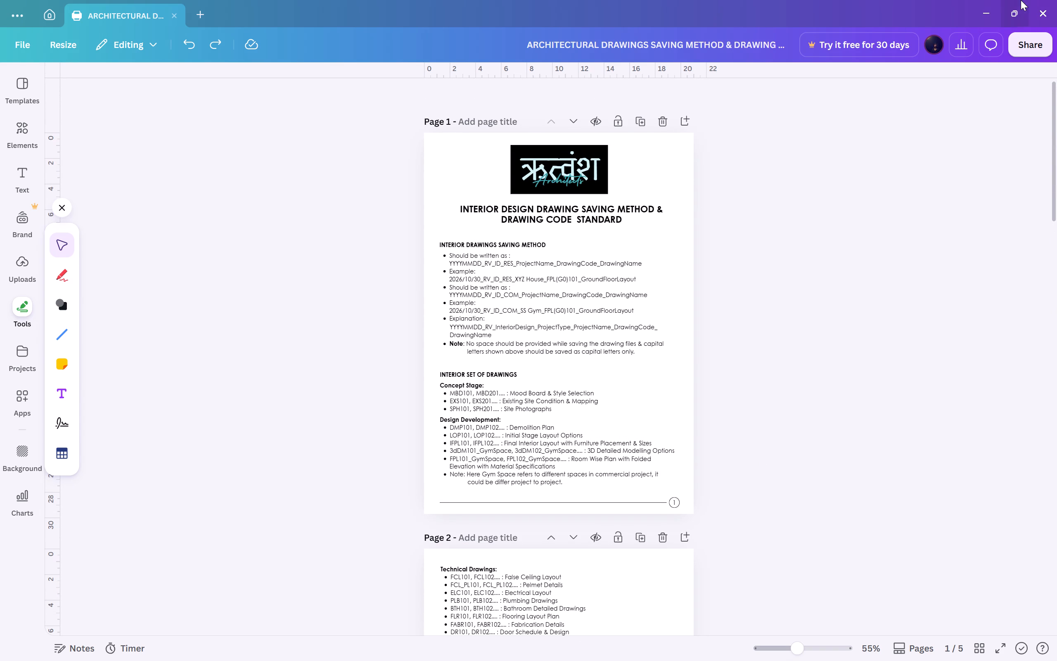
Minimise the Canva design and switch to AutoCAD 2025.
left_click(982, 14)
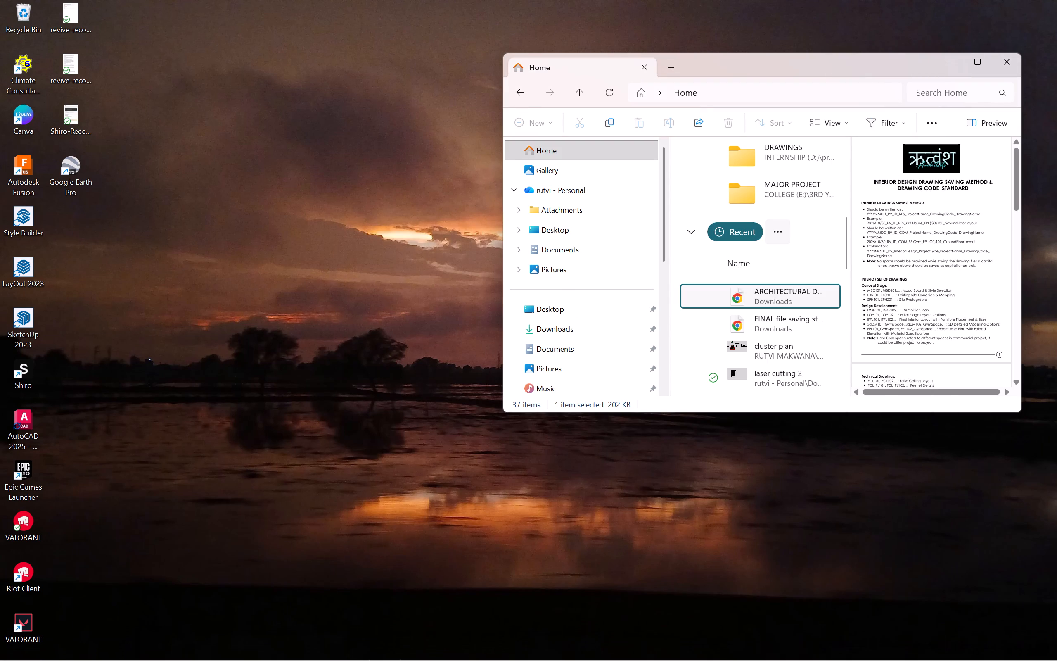
left_click(413, 648)
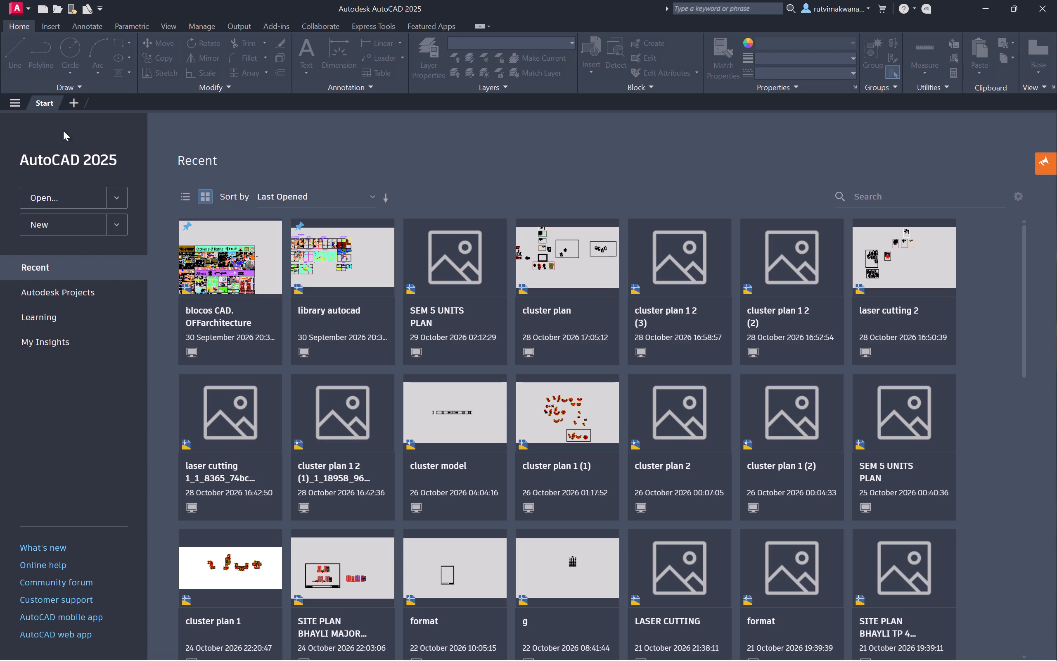
Create a new blank drawing and turn off the grid display in model space.
left_click(56, 229)
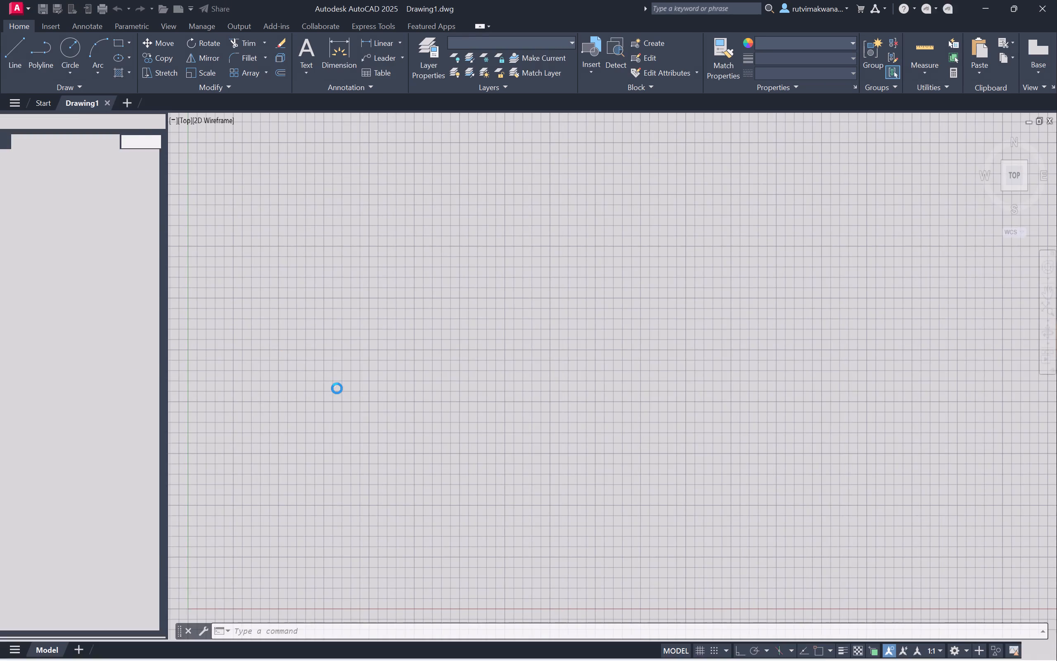
left_click(700, 652)
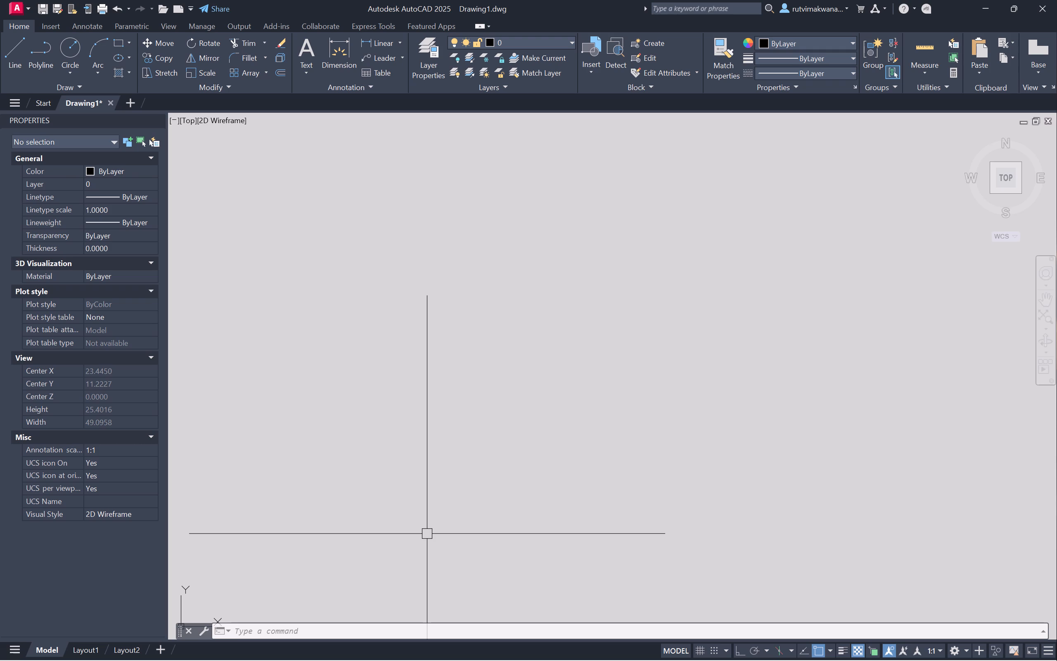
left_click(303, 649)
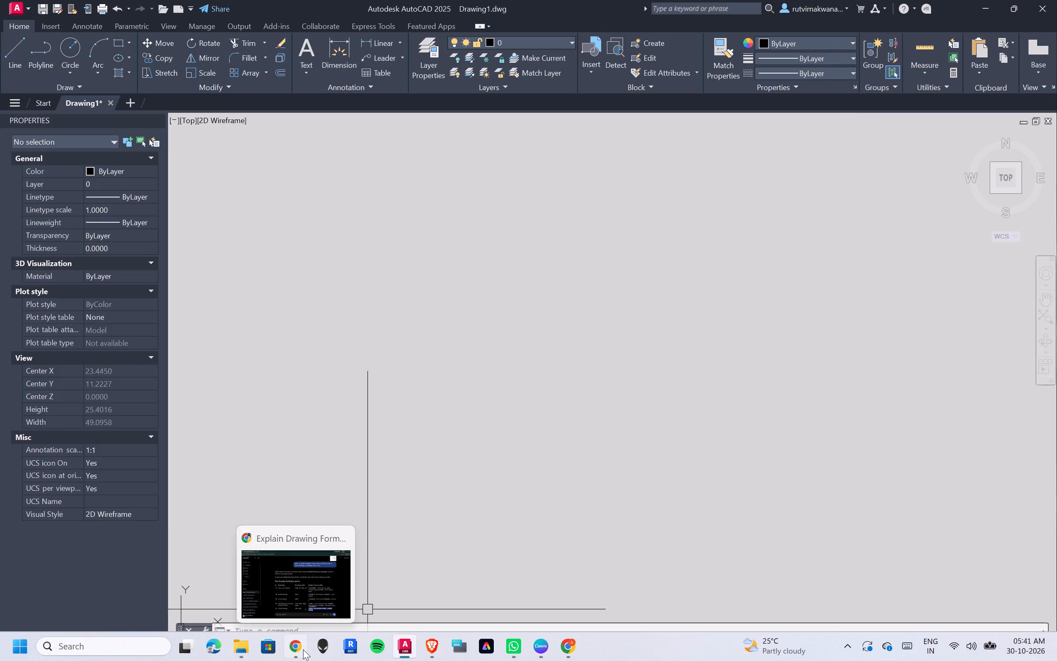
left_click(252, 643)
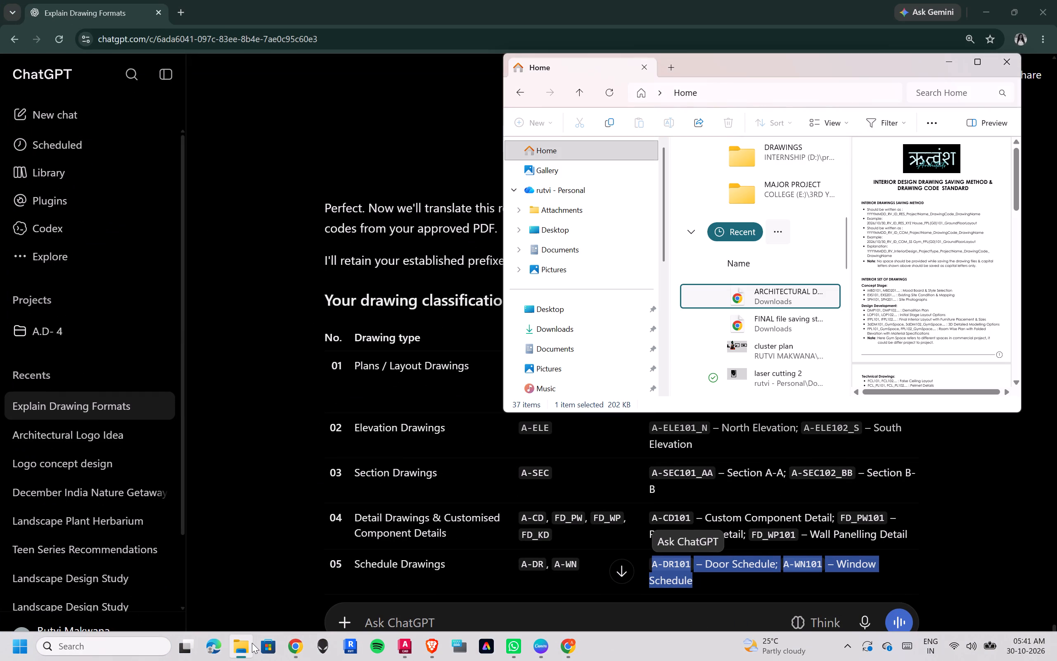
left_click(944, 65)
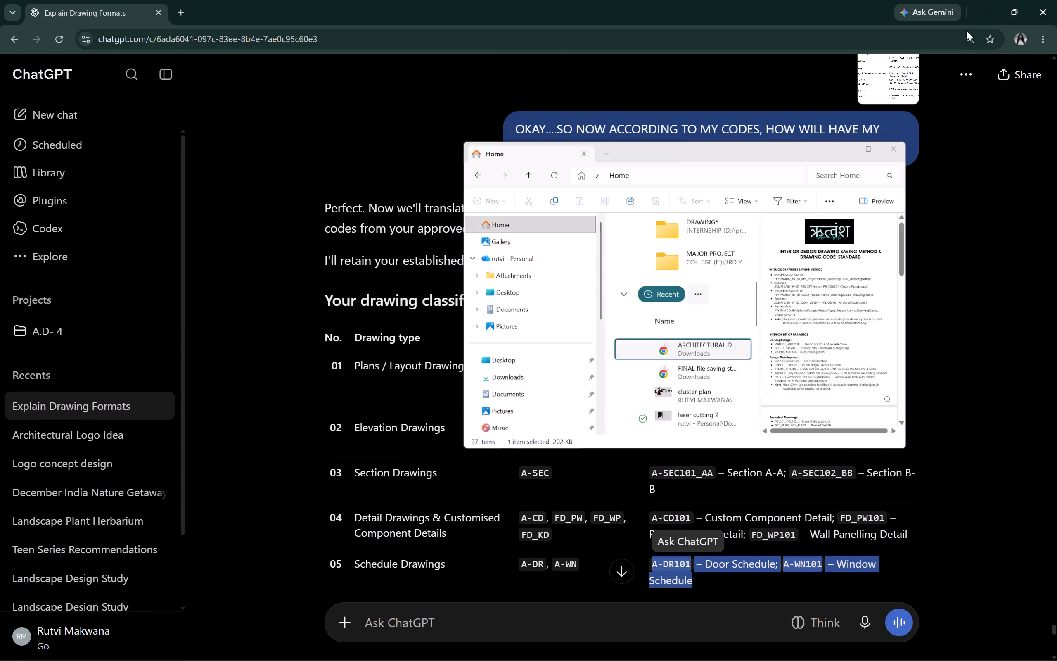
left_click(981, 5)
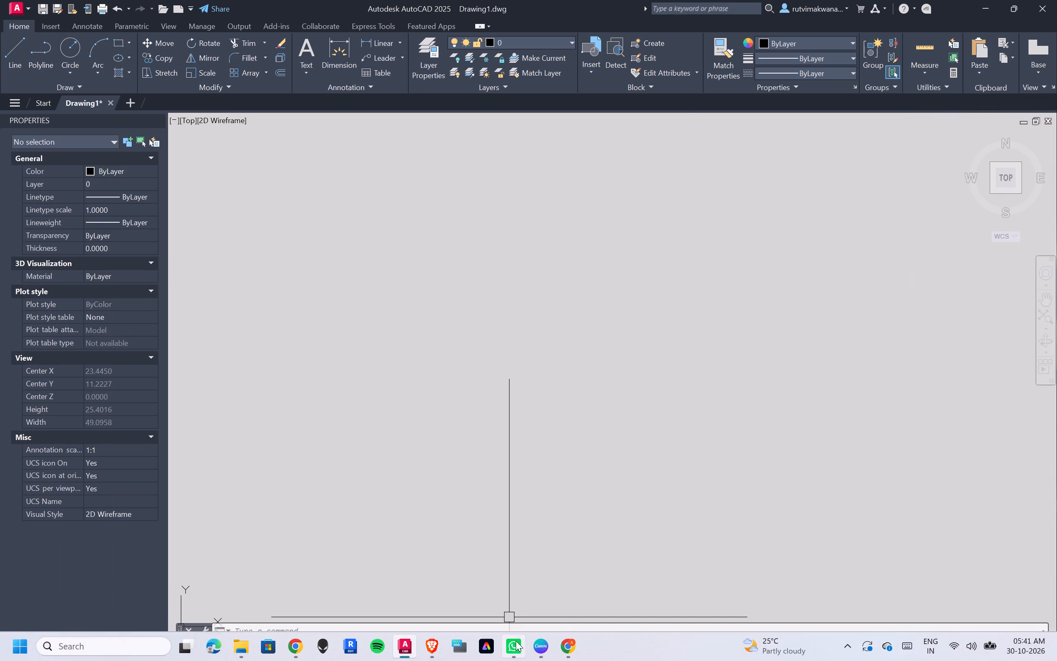